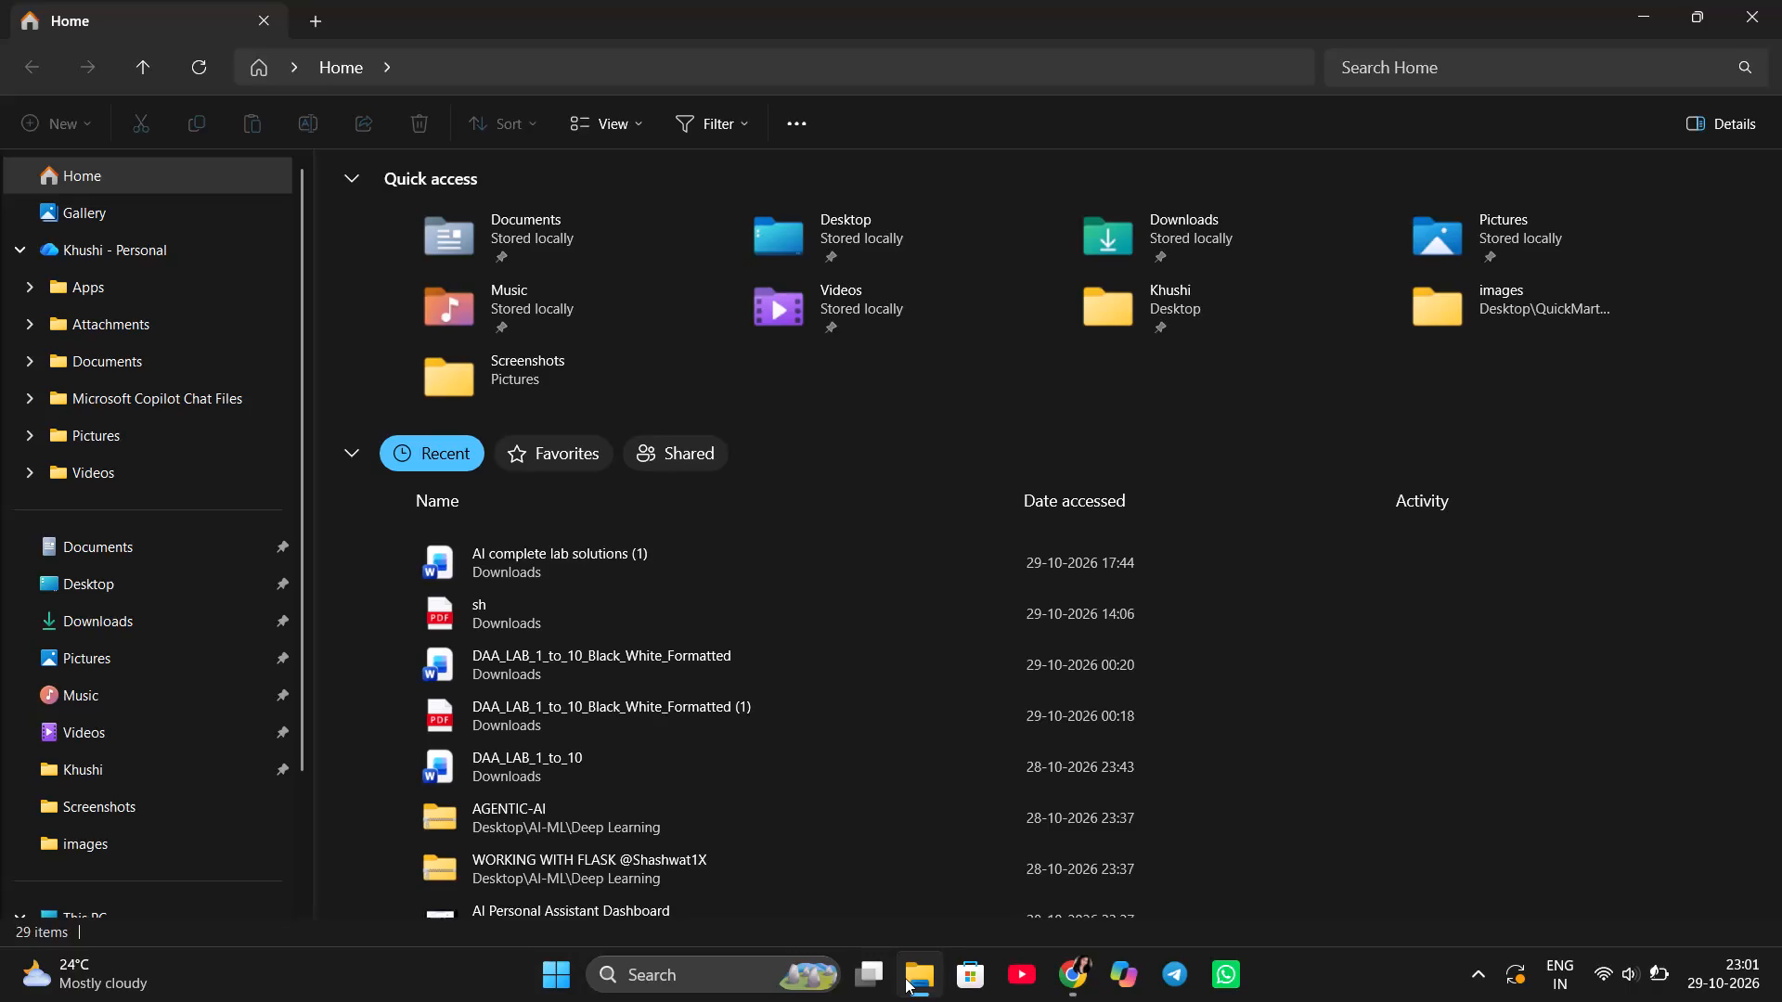
# Rename the yajdaa_font_matched PDF in the Downloads folder as CS.
pyautogui.doubleClick(49, 619)
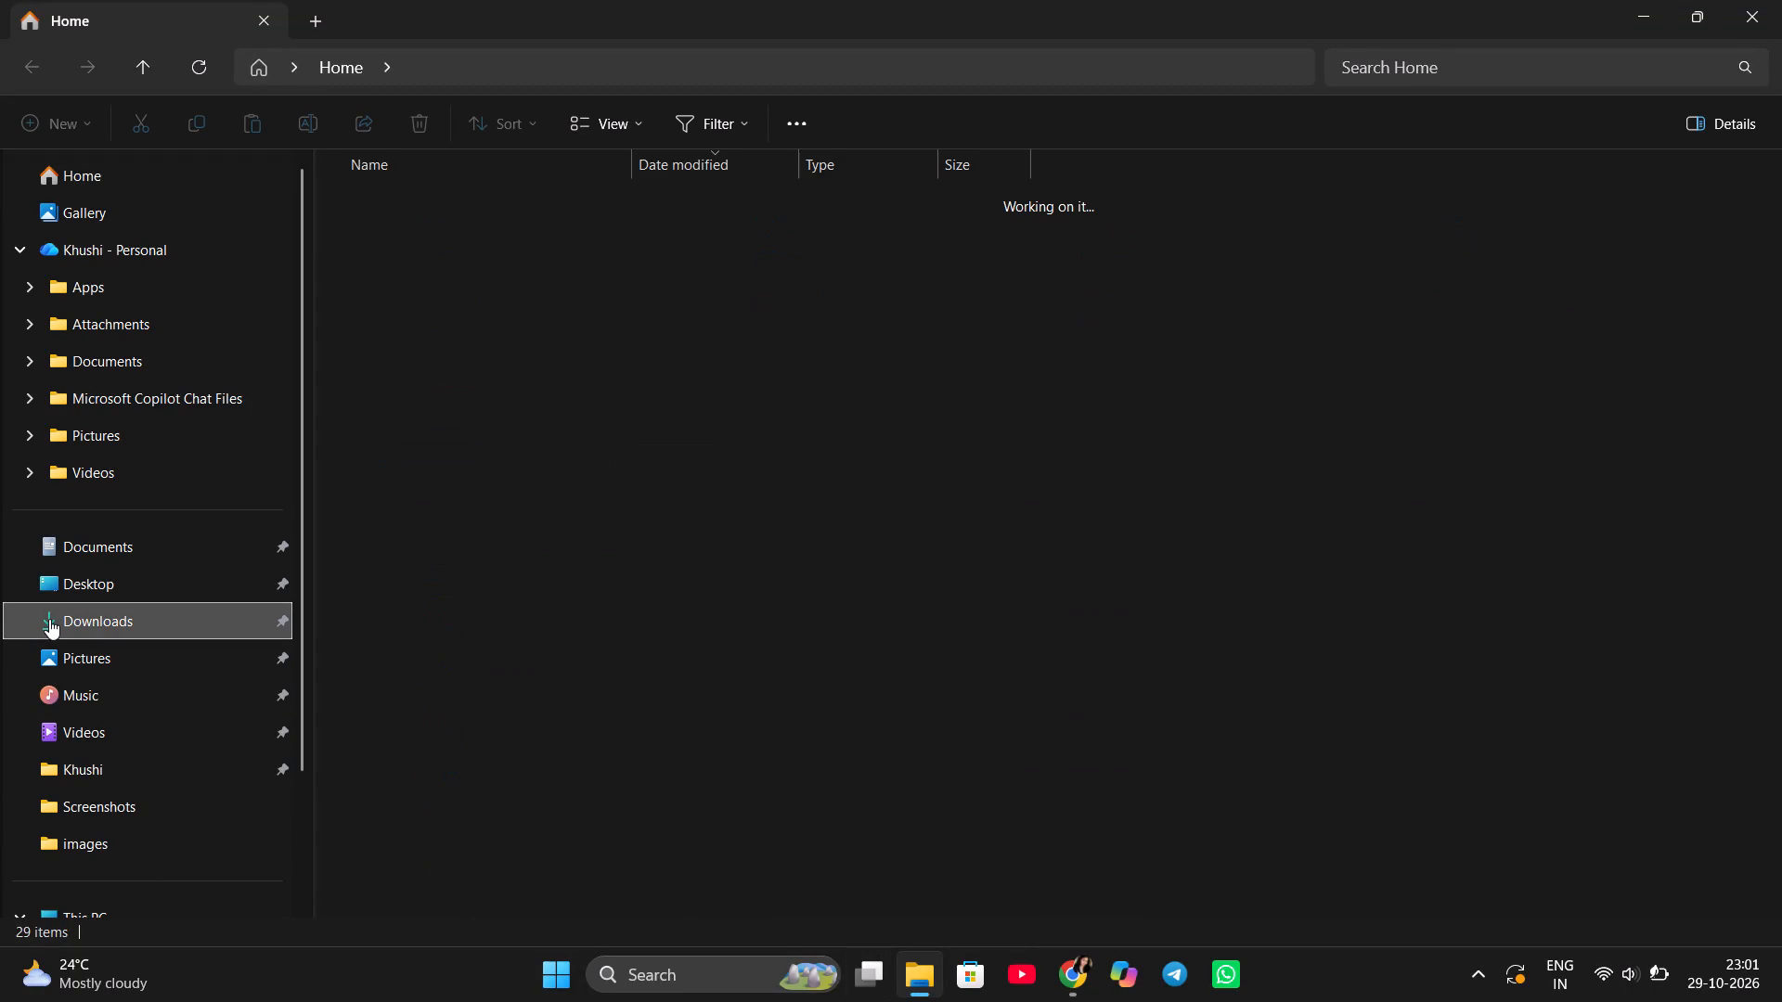
pyautogui.click(391, 227)
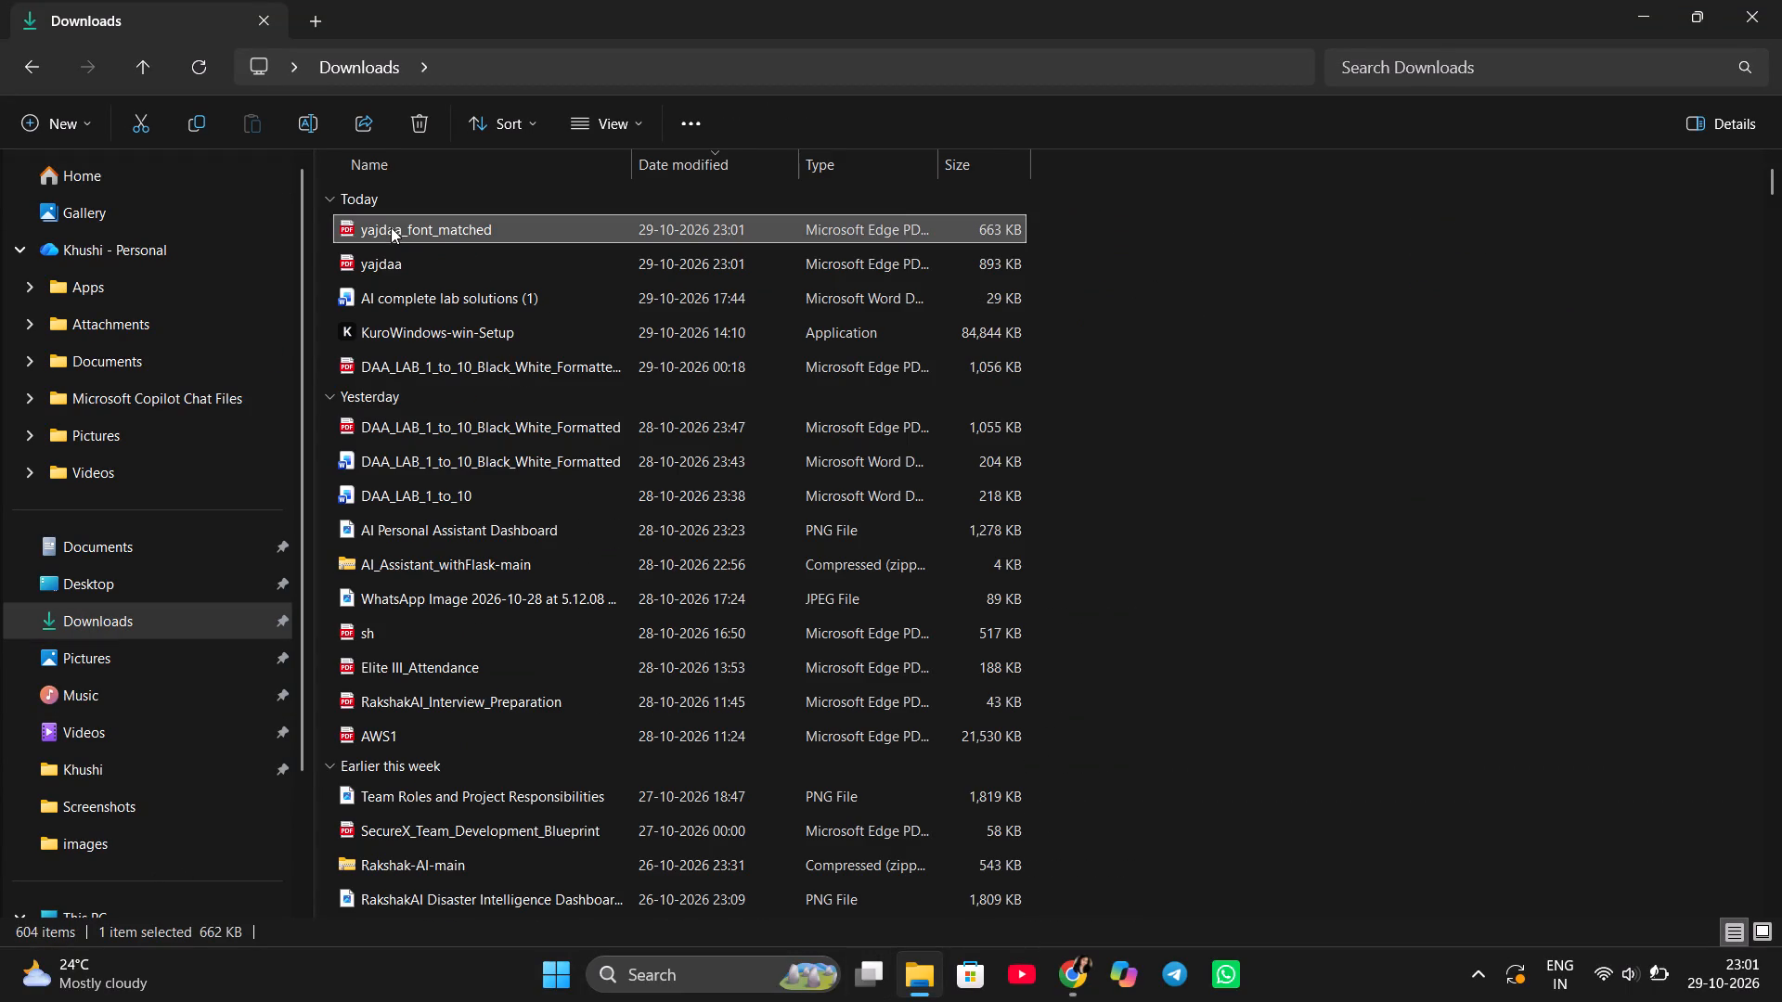
pyautogui.click(315, 131)
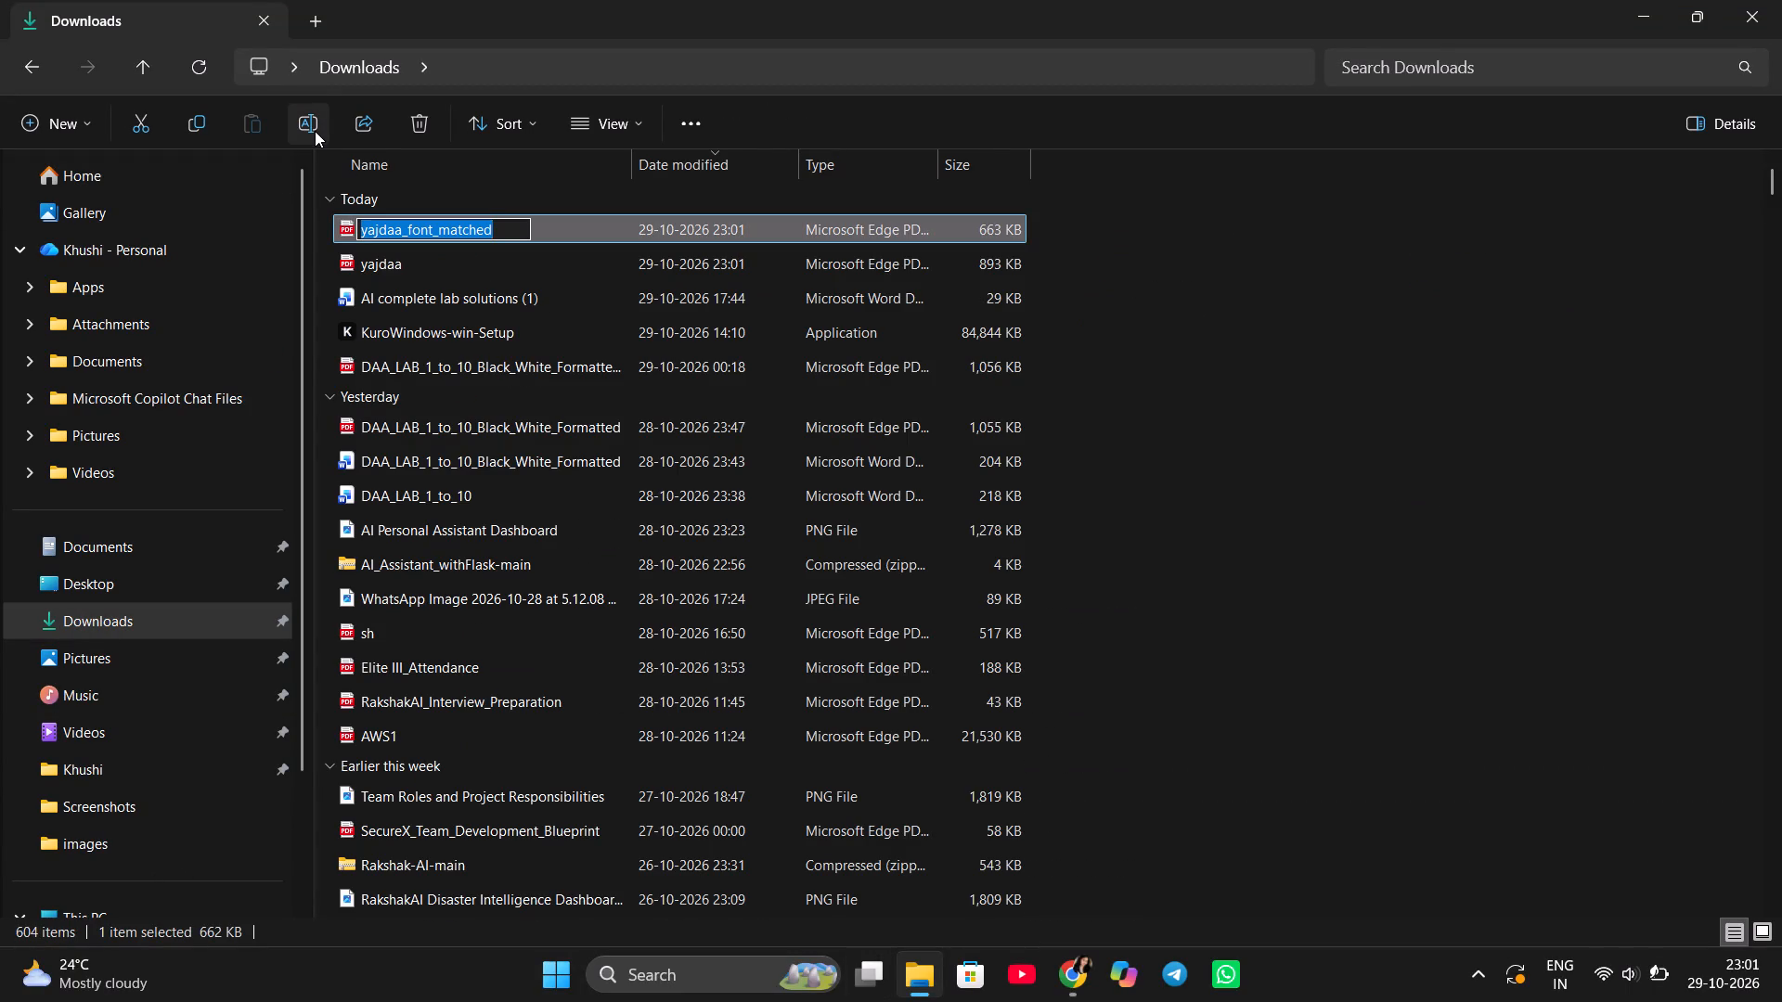
pyautogui.write('CS')
pyautogui.press('Return')
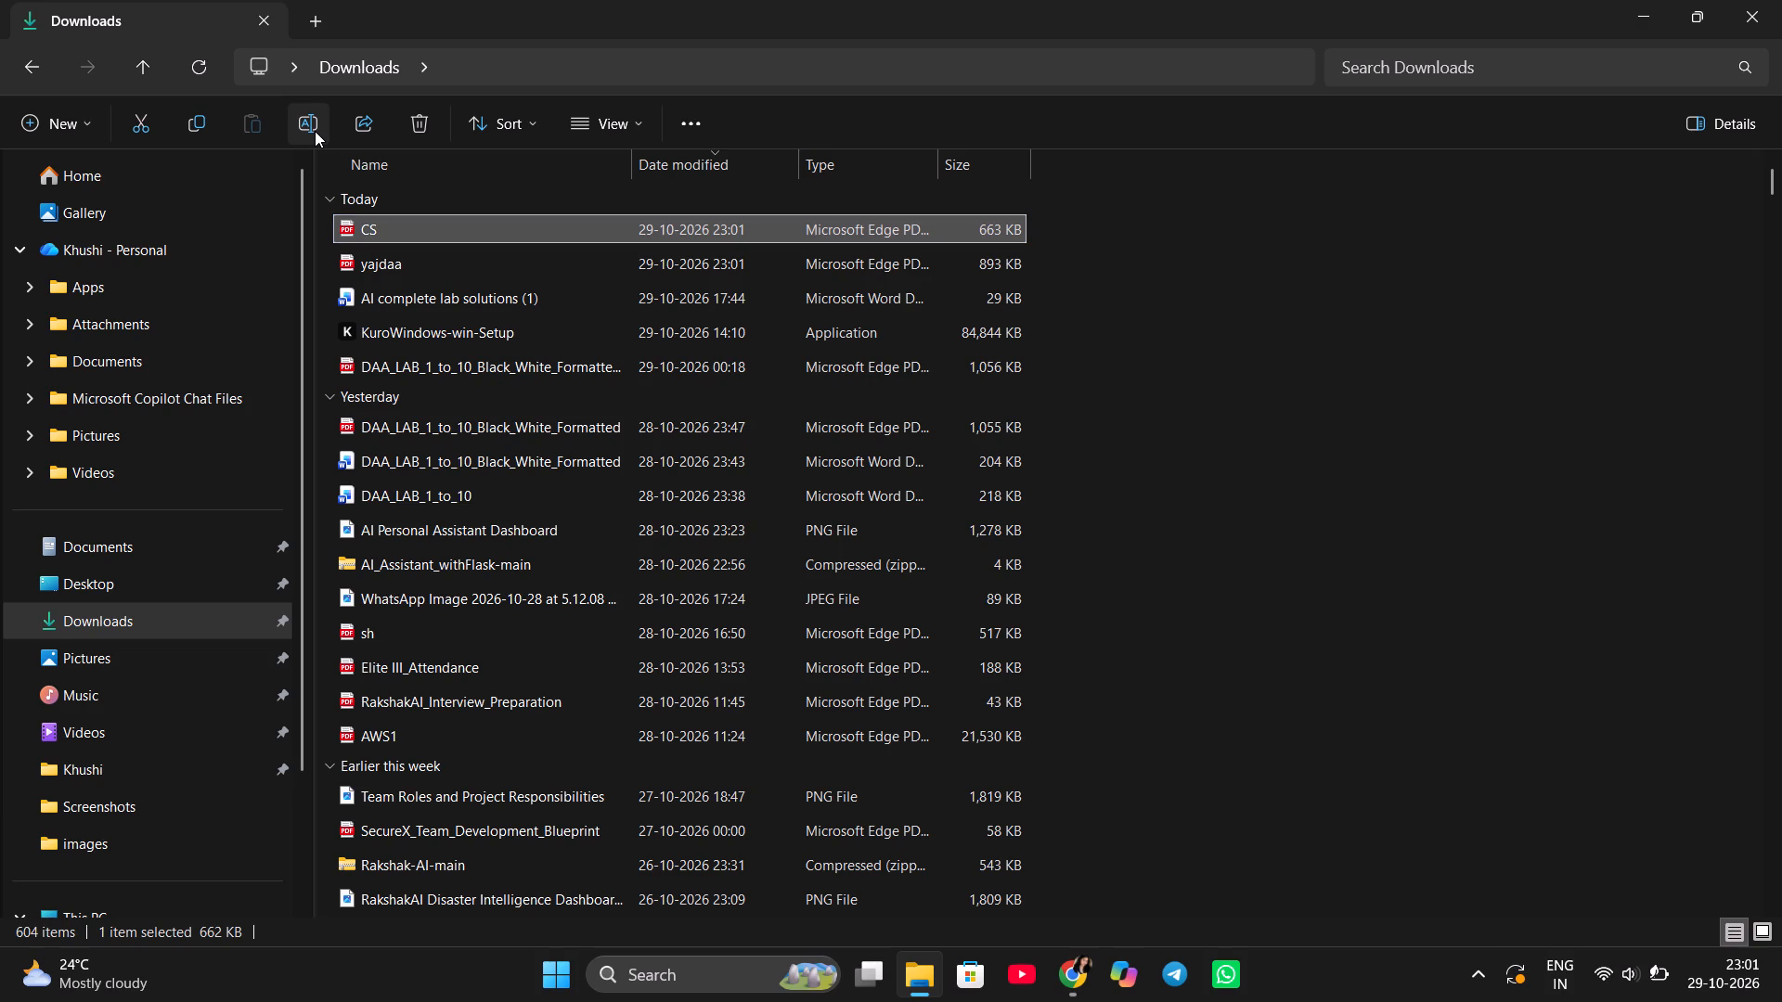
# Rename the yajdaa PDF in the Downloads folder as AI.
pyautogui.click(344, 254)
pyautogui.click(311, 129)
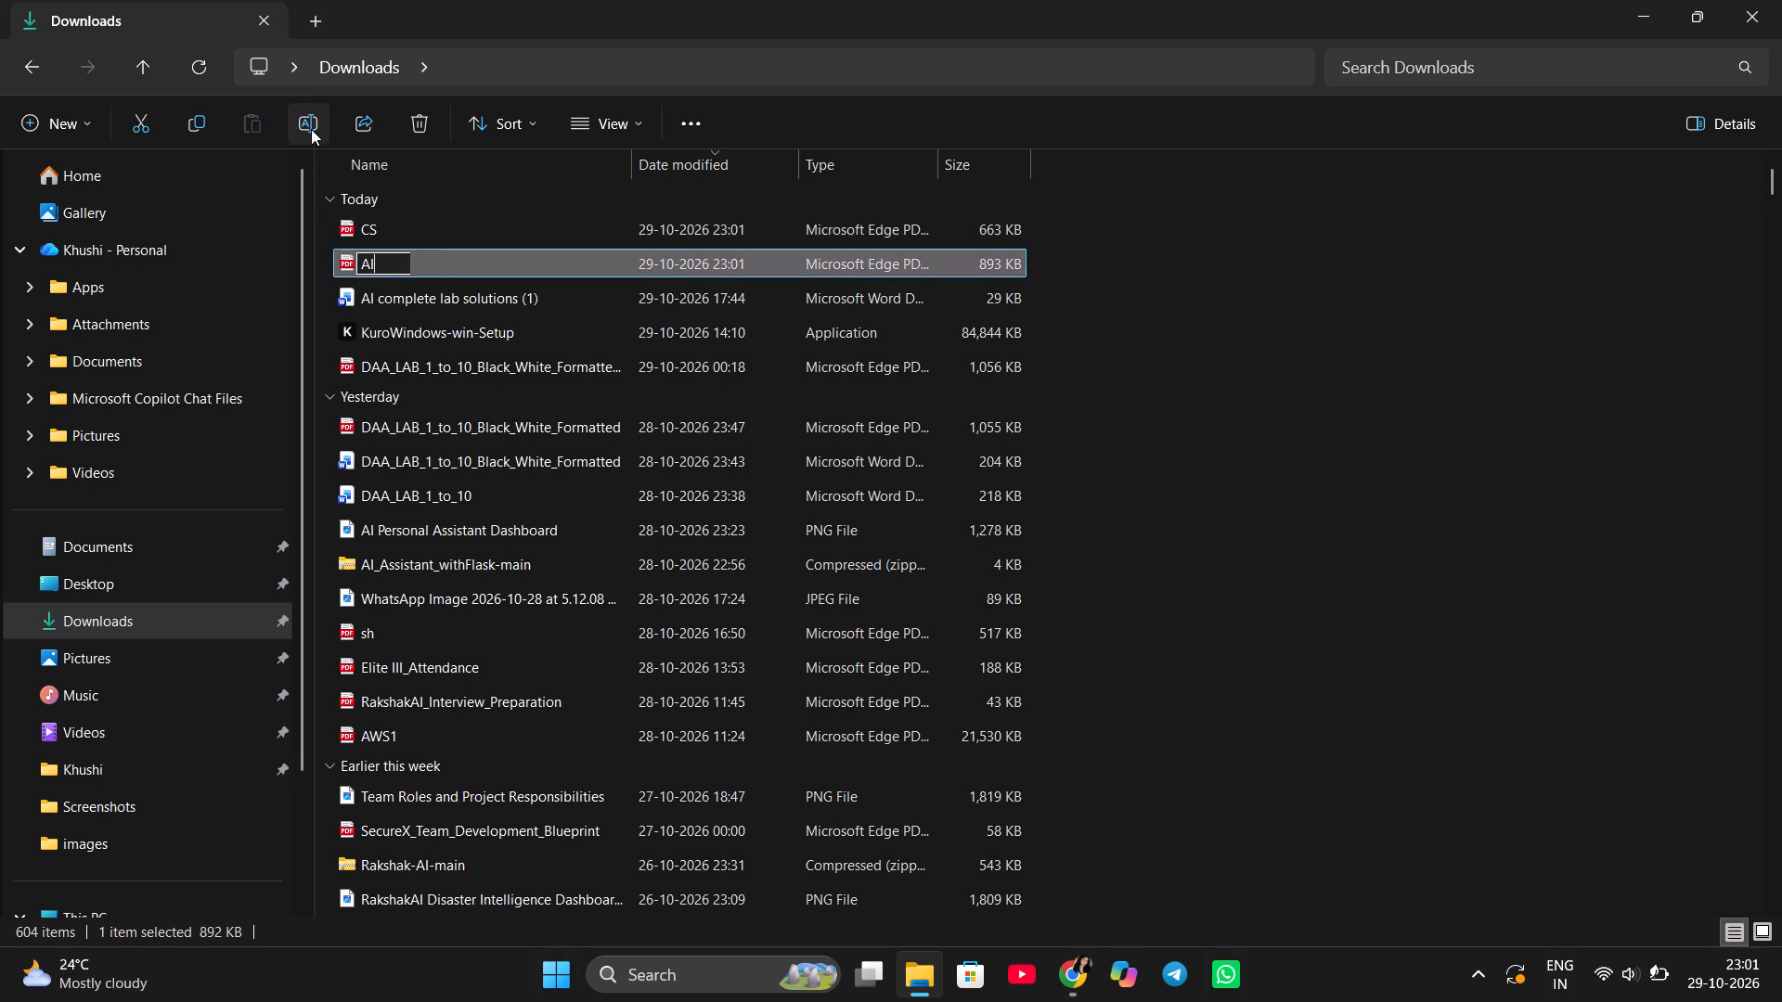
pyautogui.press('Return')
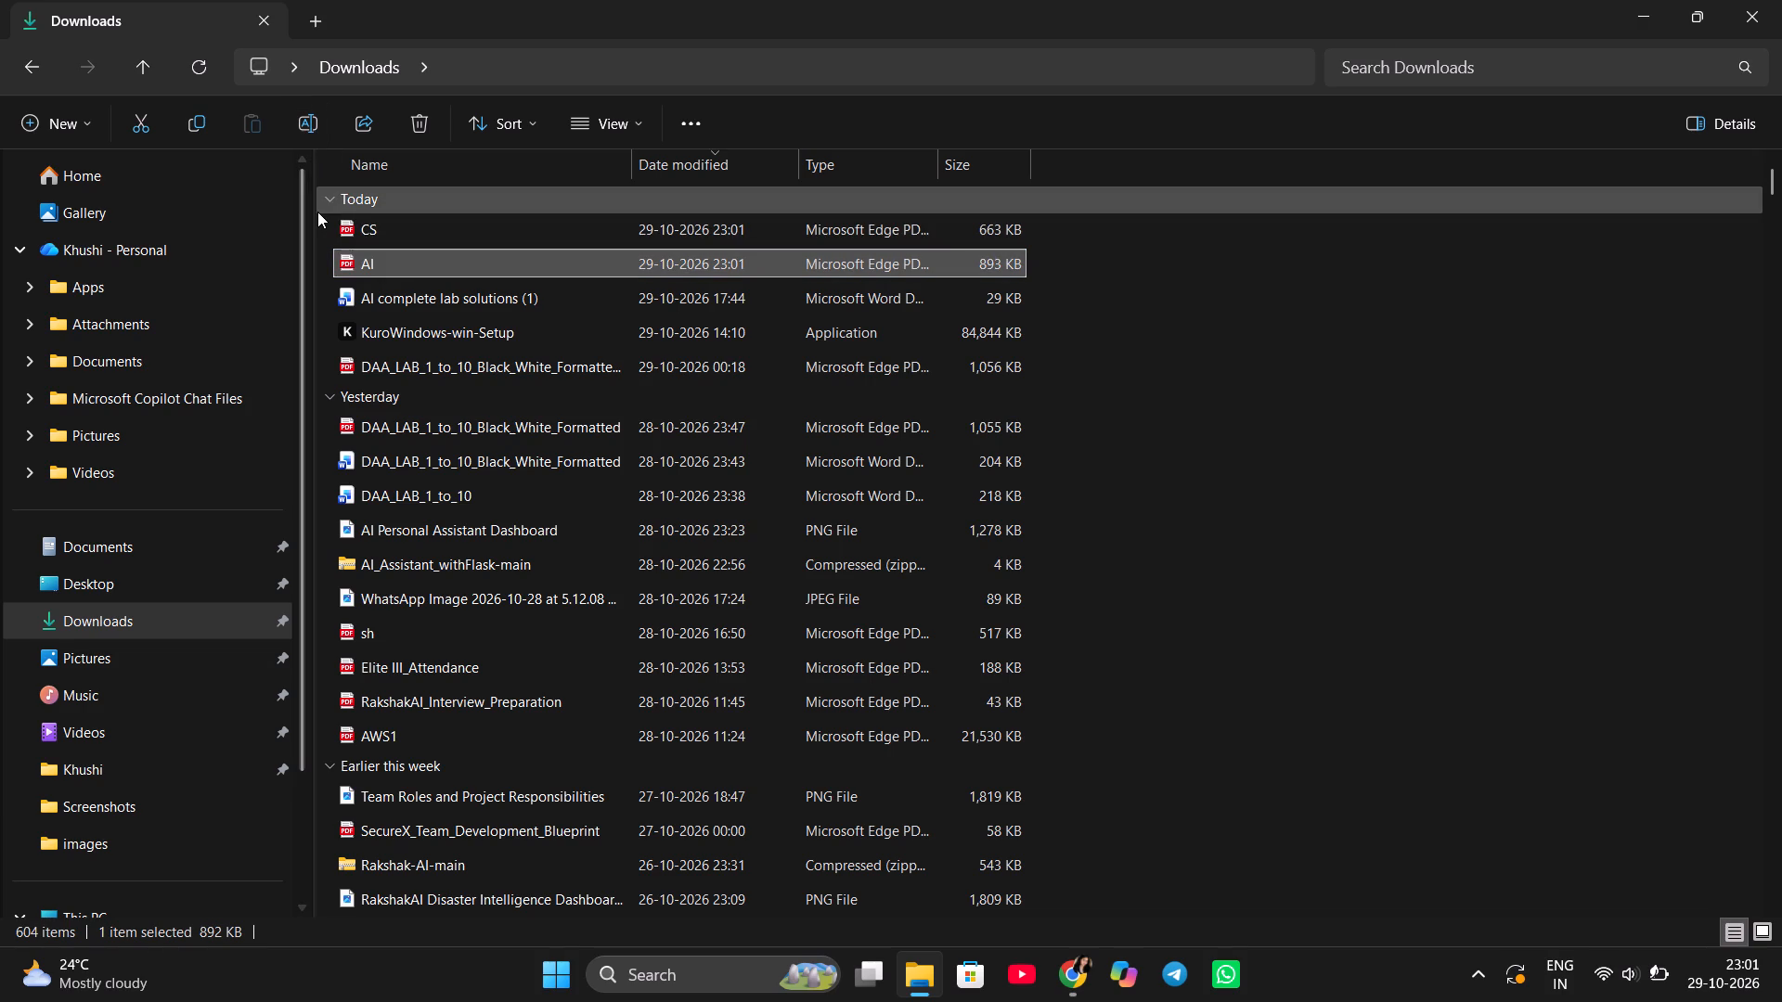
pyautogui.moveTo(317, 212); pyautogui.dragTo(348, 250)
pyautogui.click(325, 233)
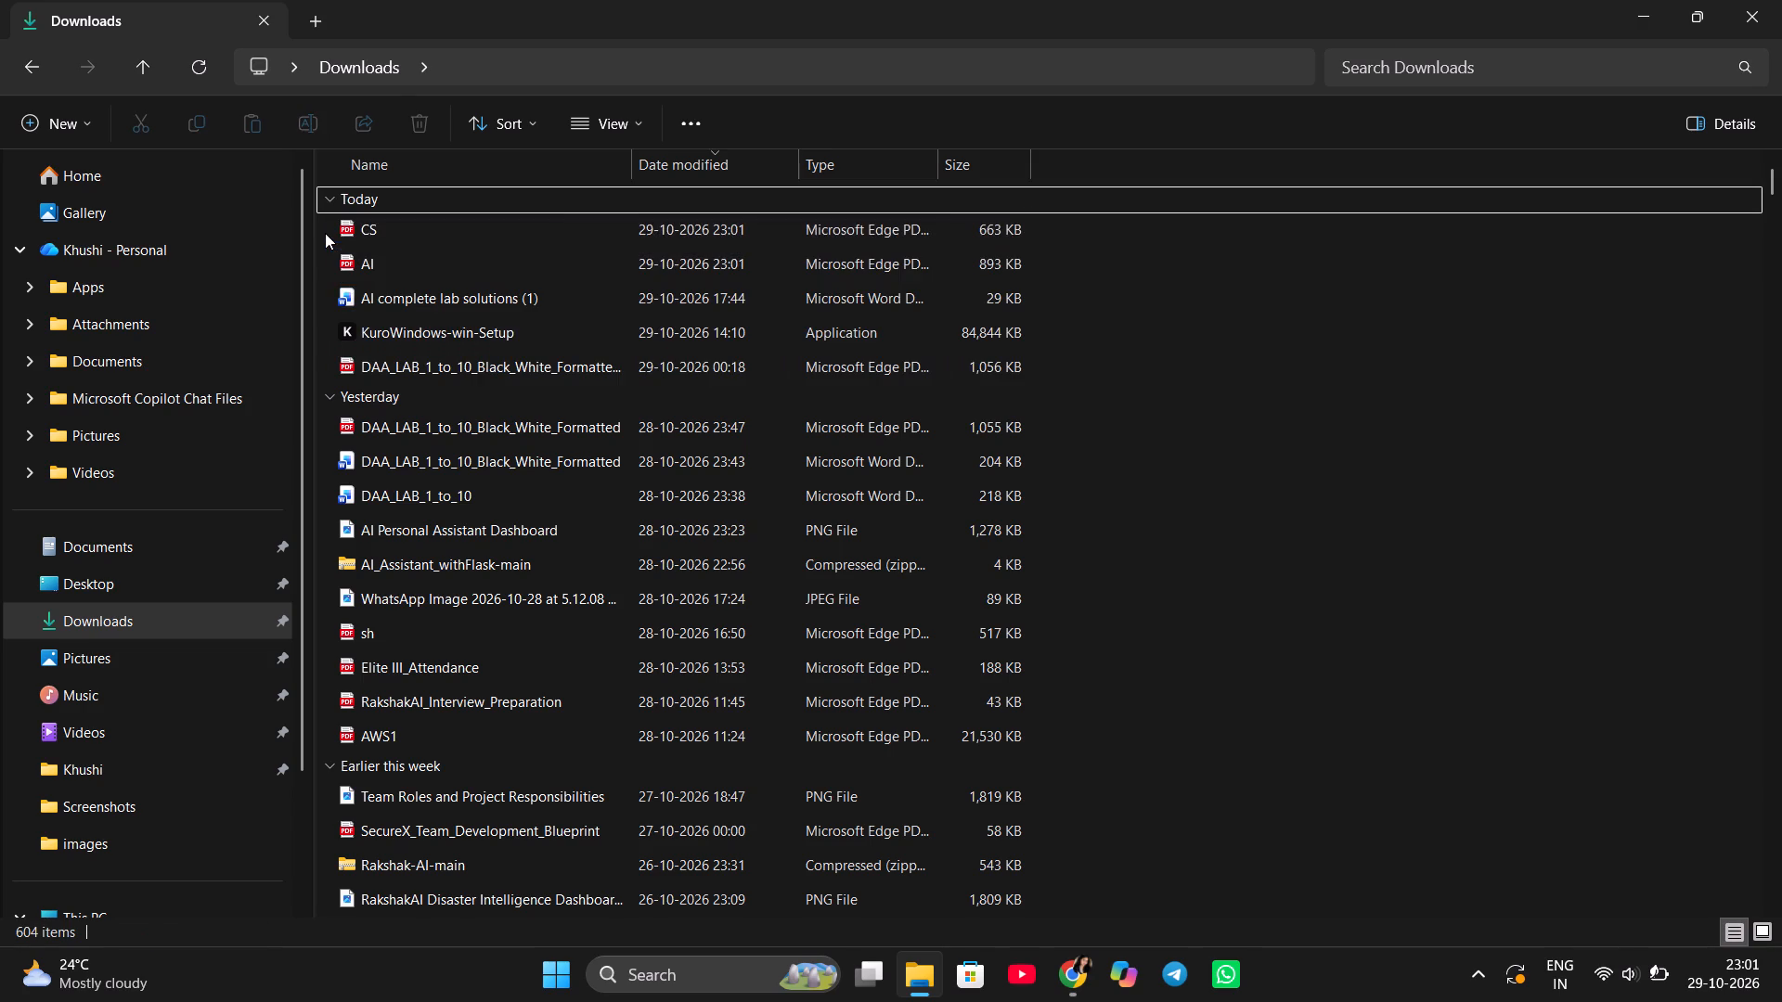
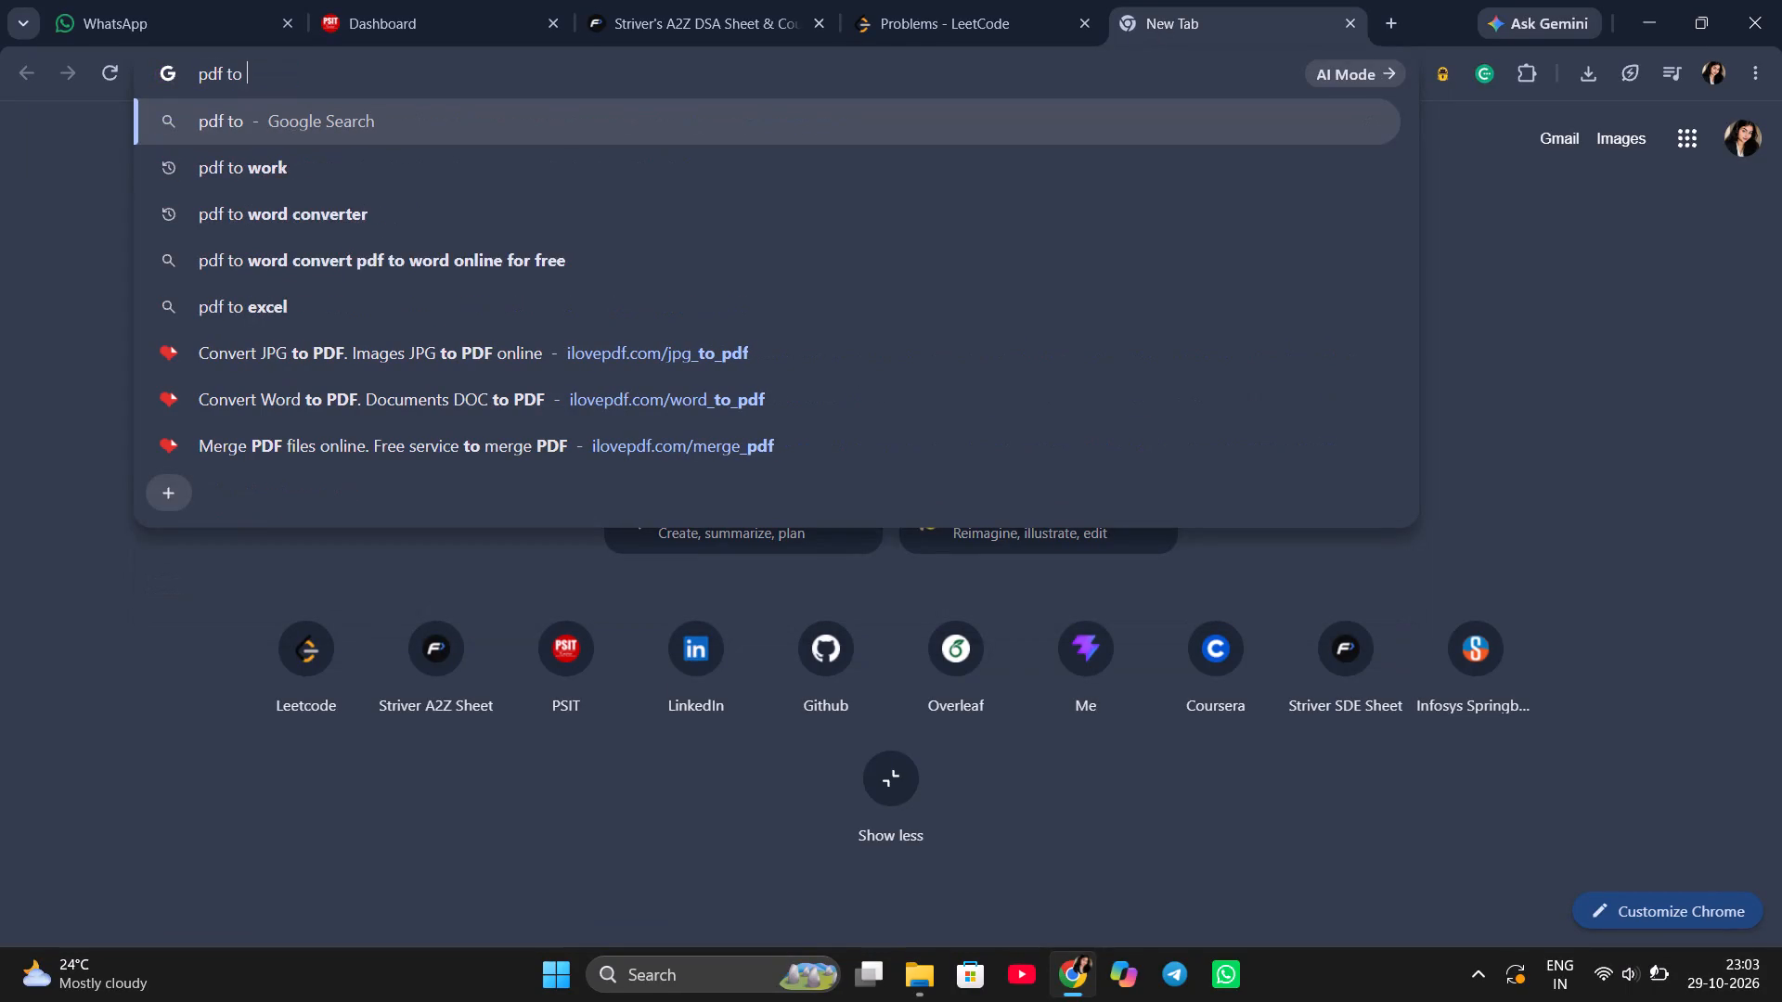
# Search the web for "pdf to word" and open iLovePDF's online PDF to Word converter.
pyautogui.write('word')
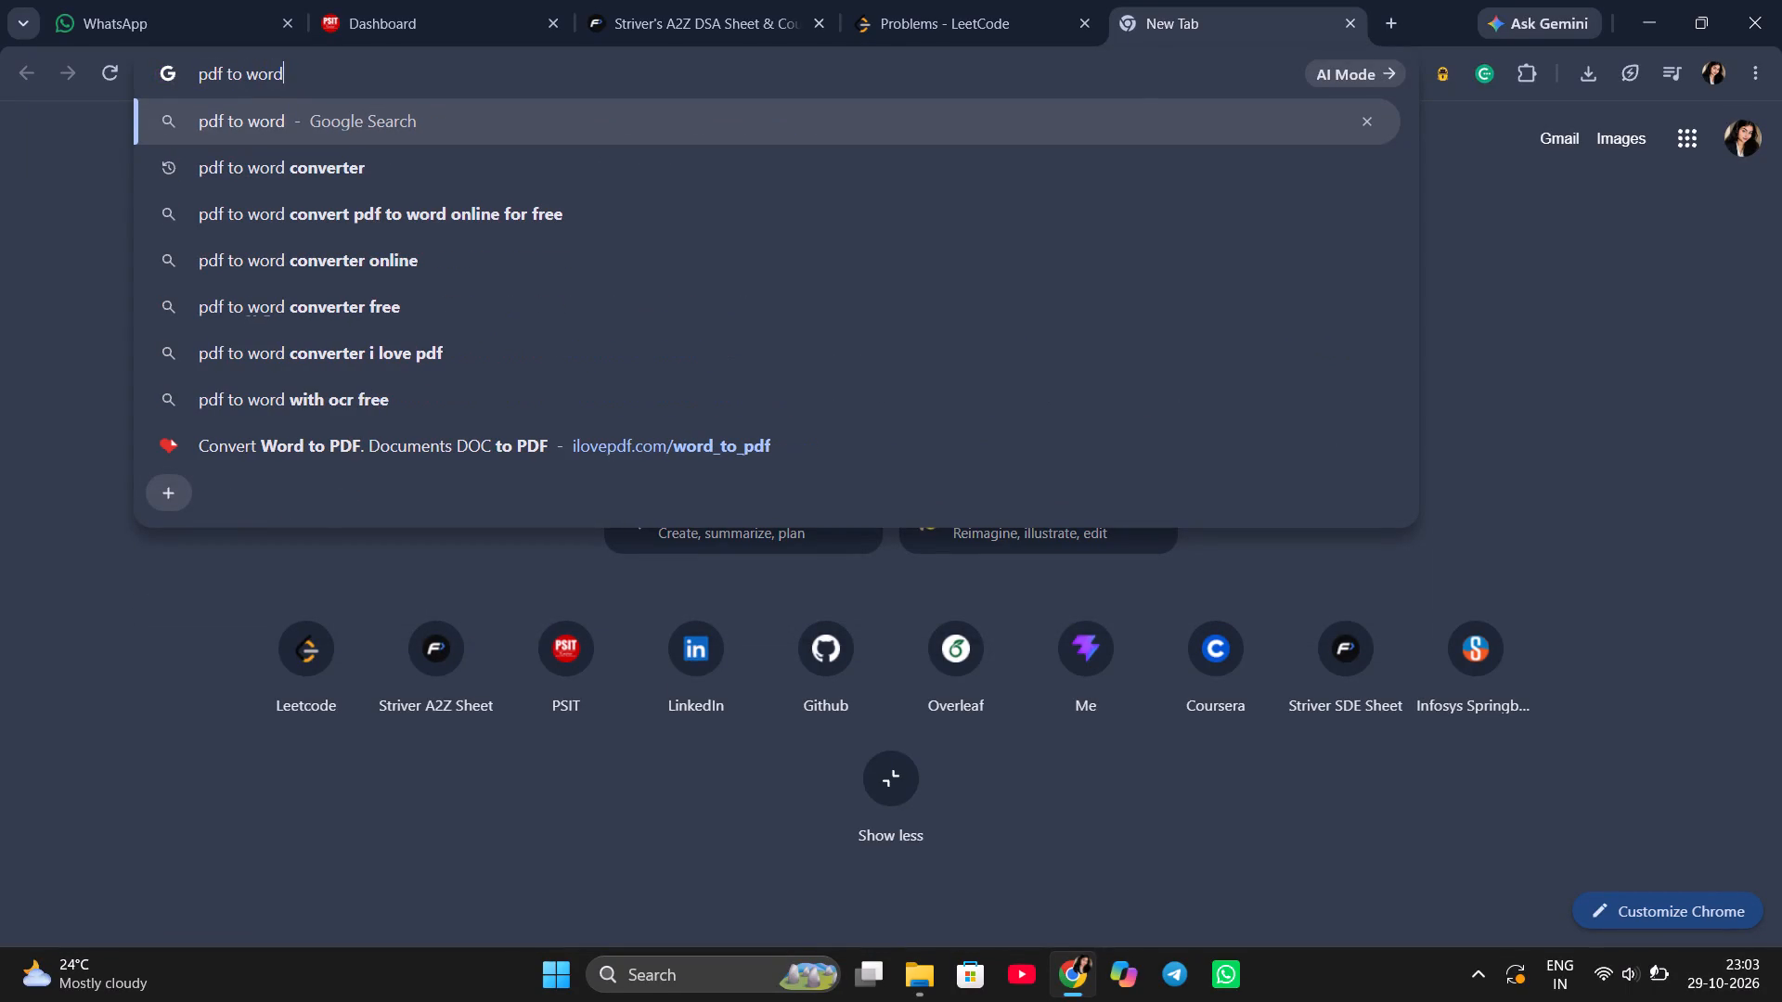
pyautogui.press('Return')
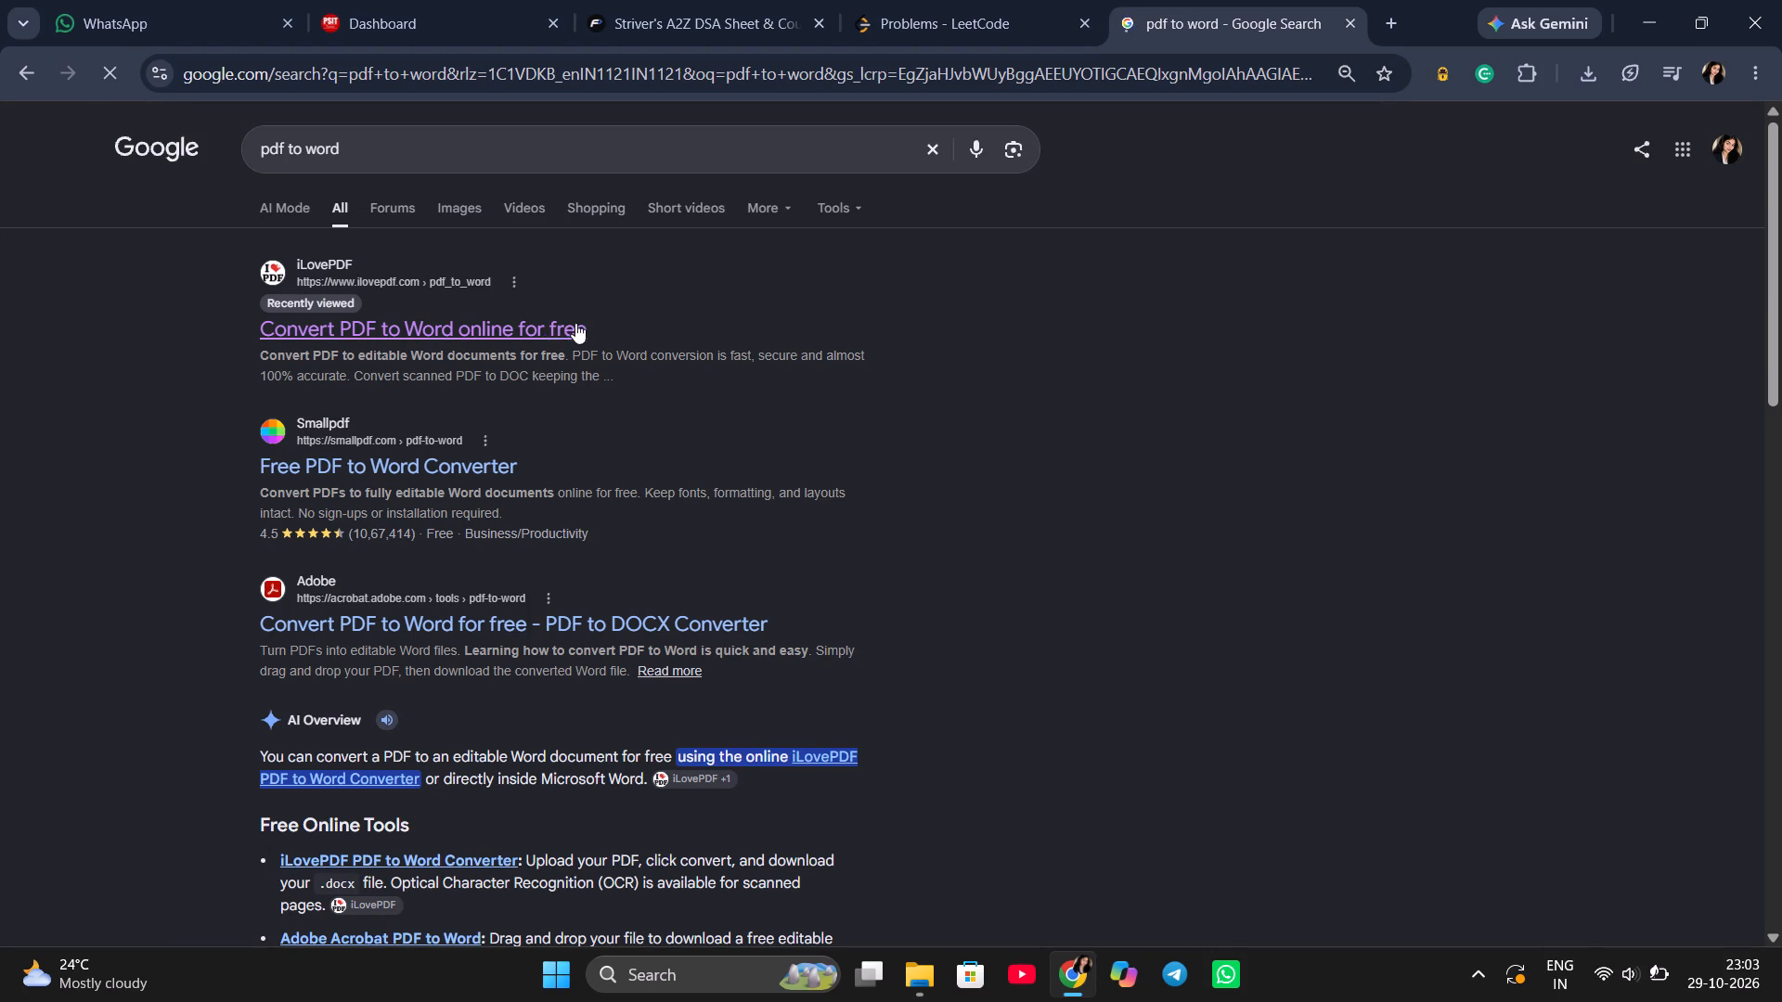
pyautogui.click(538, 324)
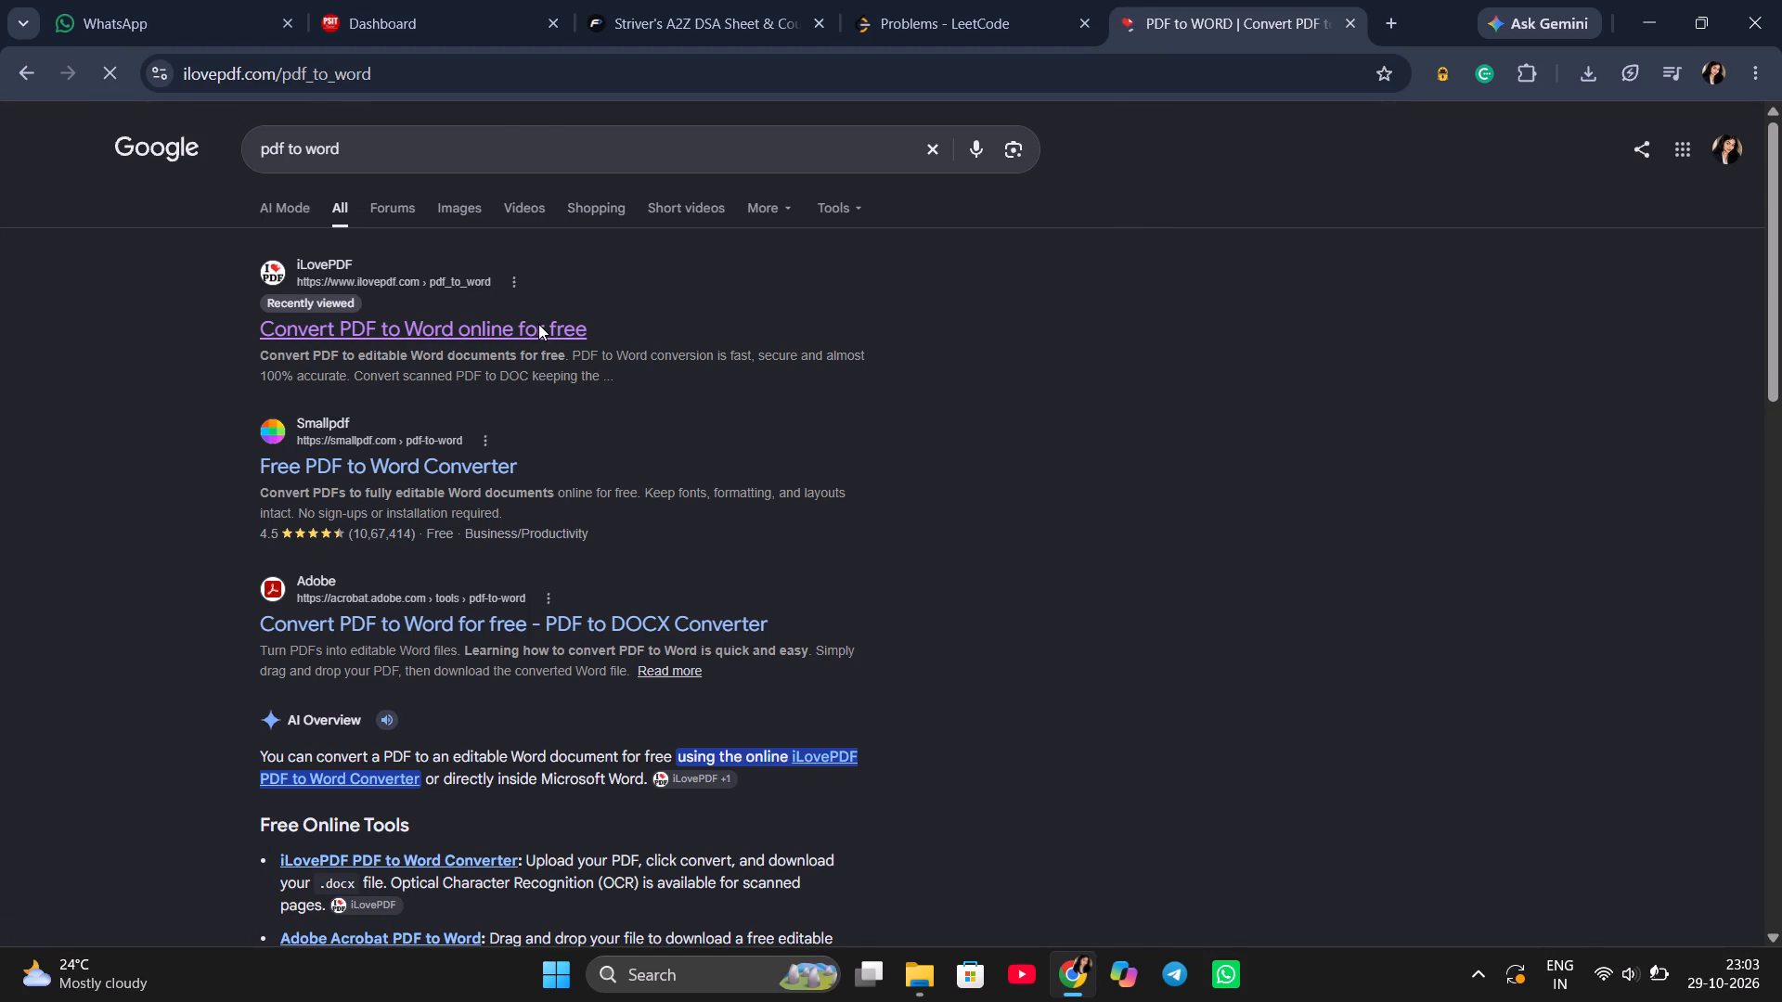
# Load the CS and AI PDFs from Downloads into the converter and try converting both in one task.
pyautogui.click(859, 469)
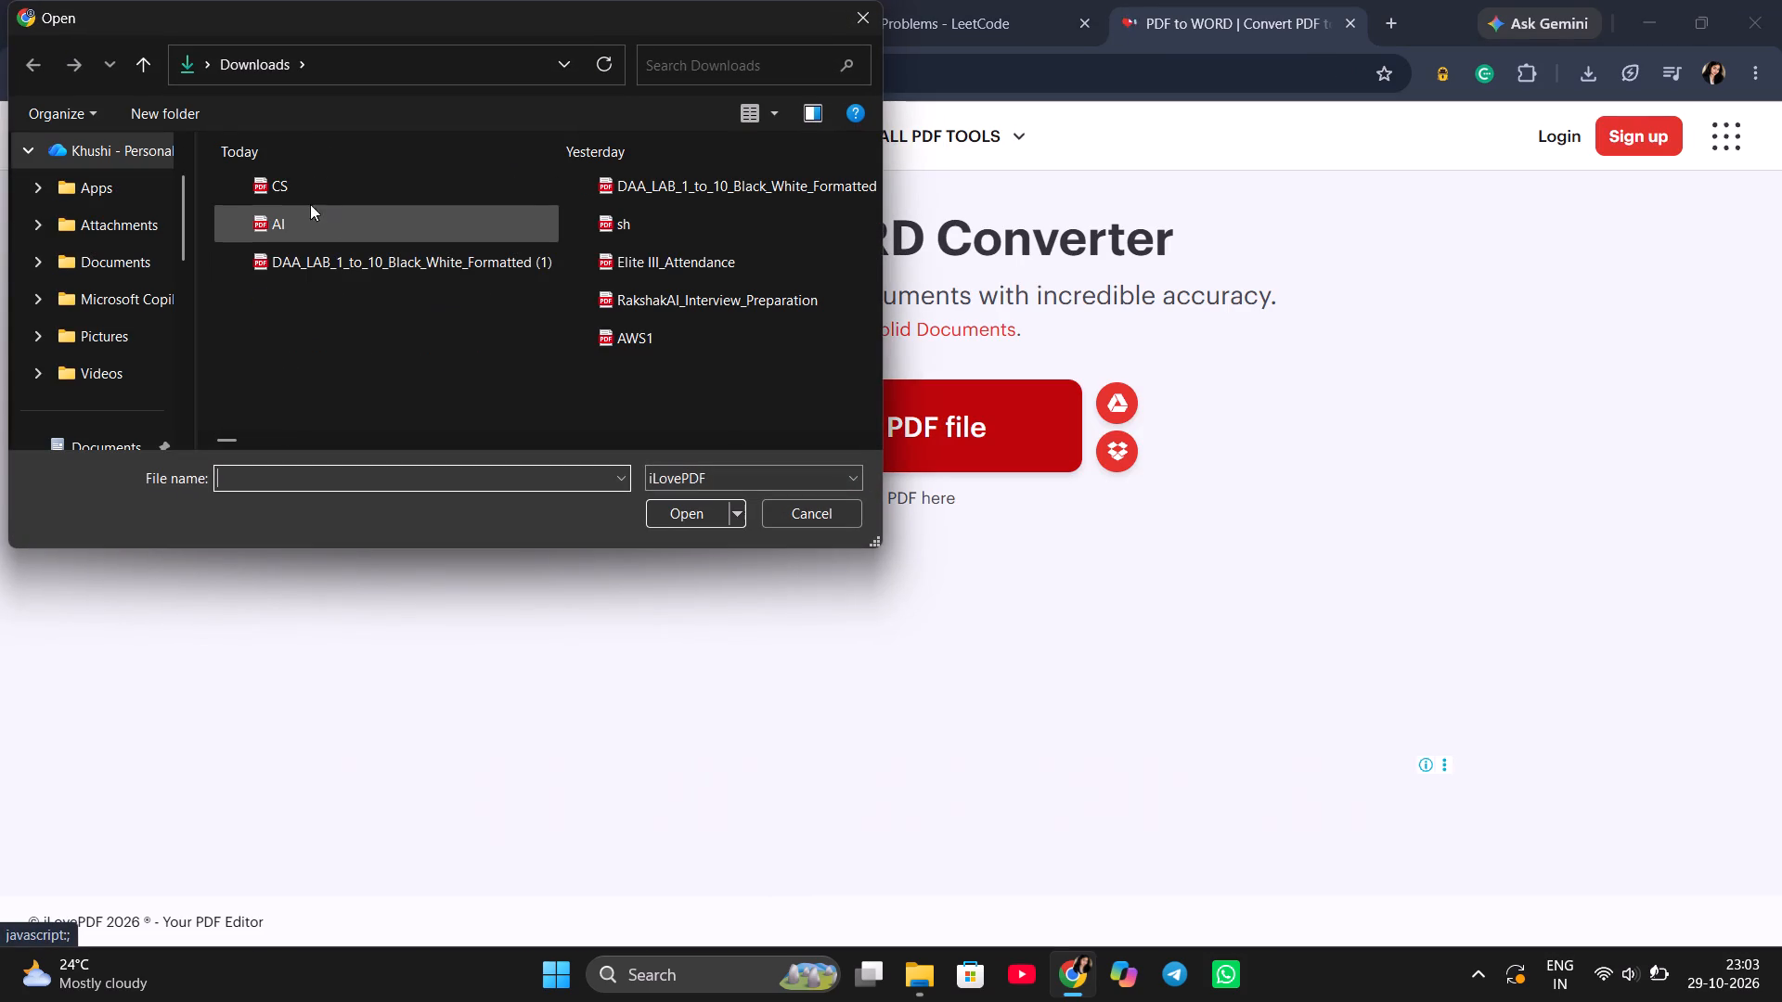
pyautogui.click(298, 220)
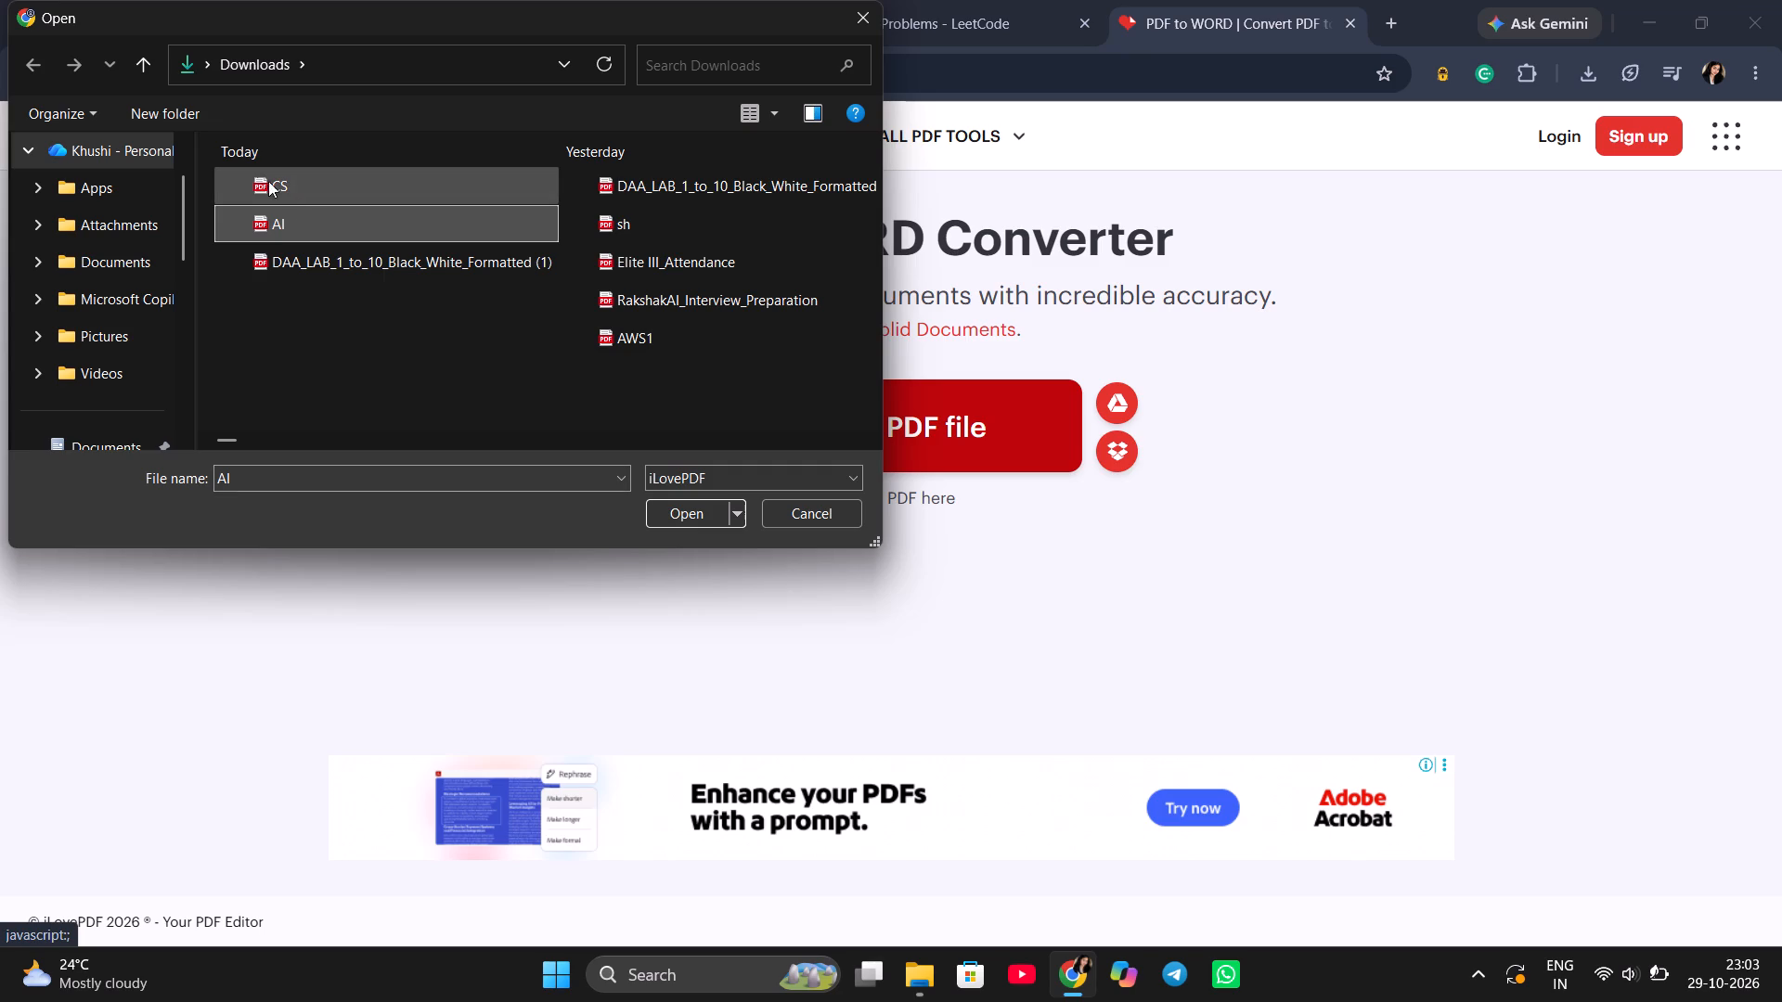
pyautogui.moveTo(237, 175); pyautogui.dragTo(308, 221)
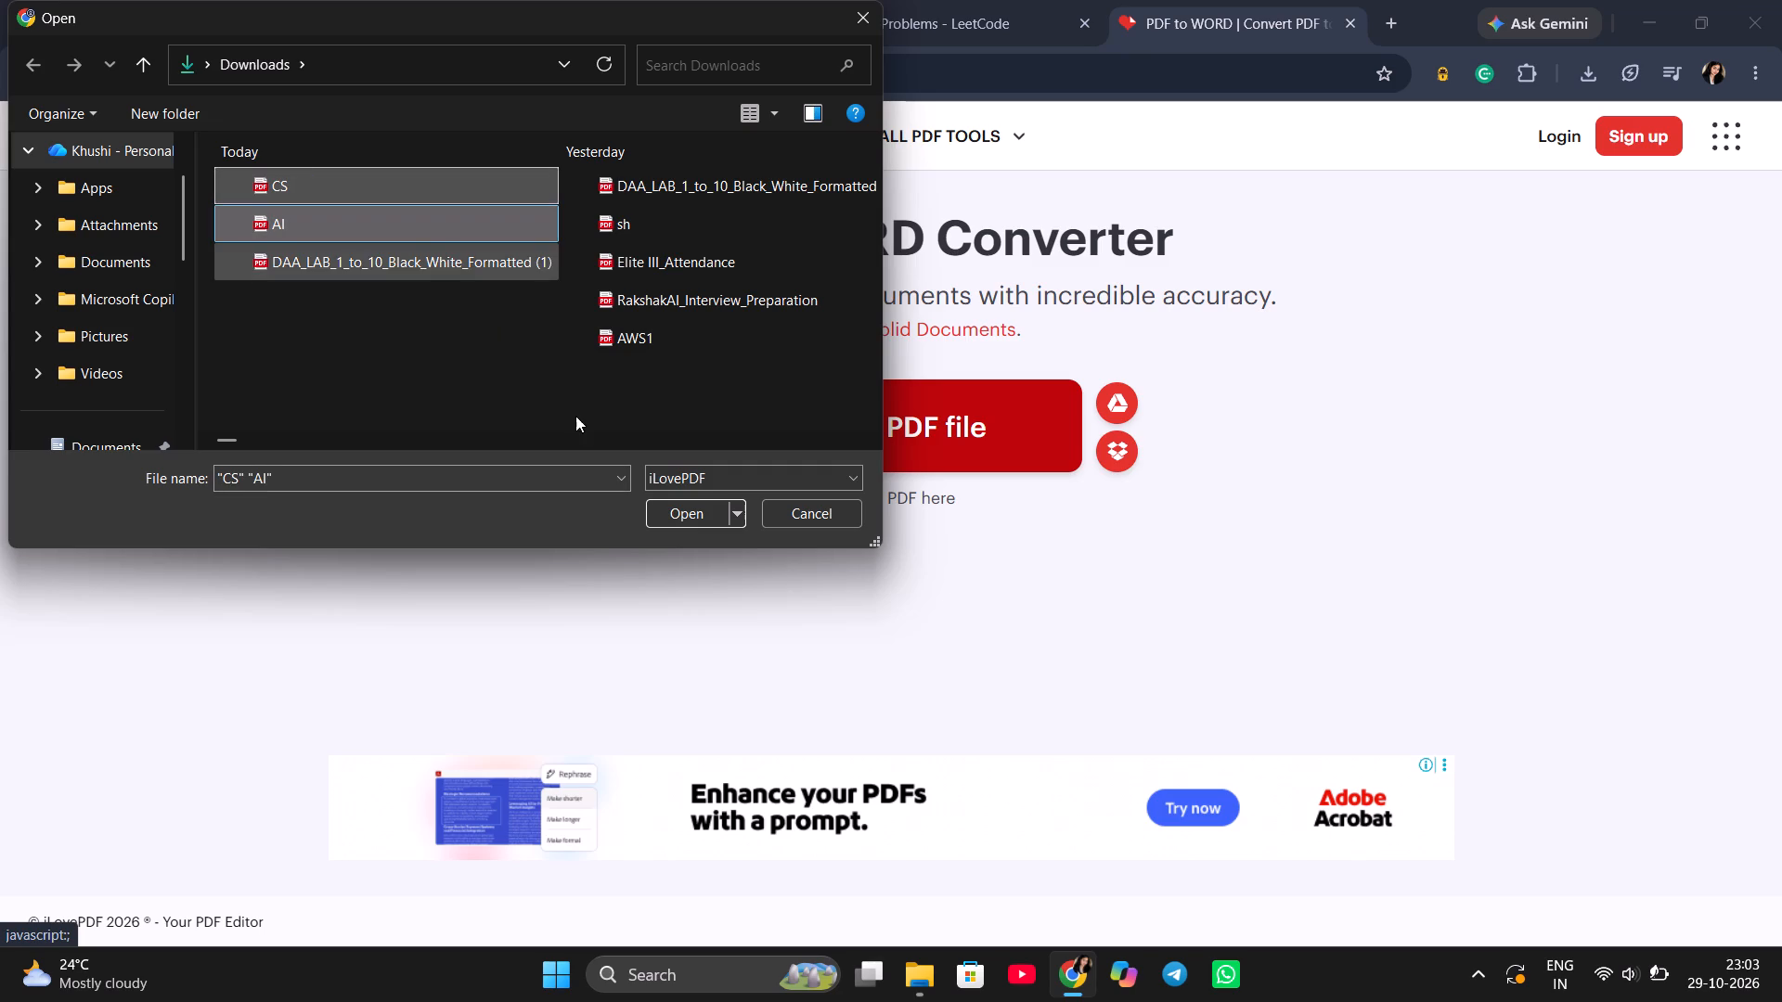
pyautogui.click(697, 511)
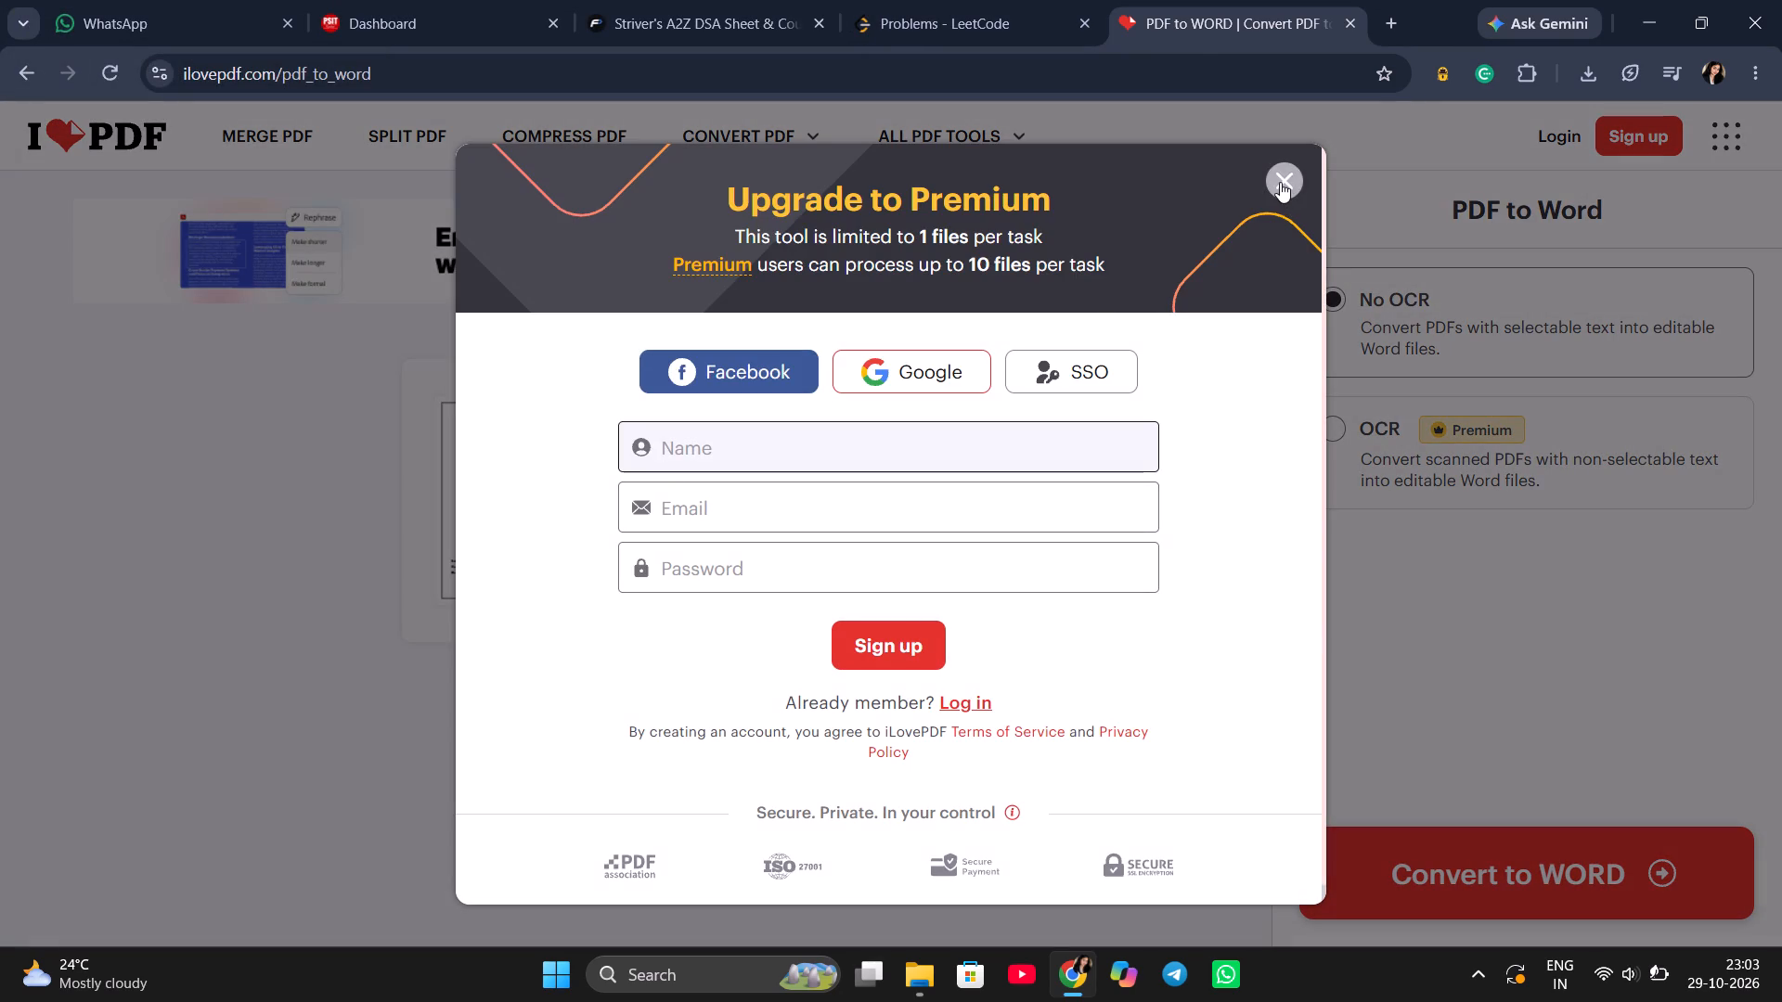
pyautogui.click(1280, 182)
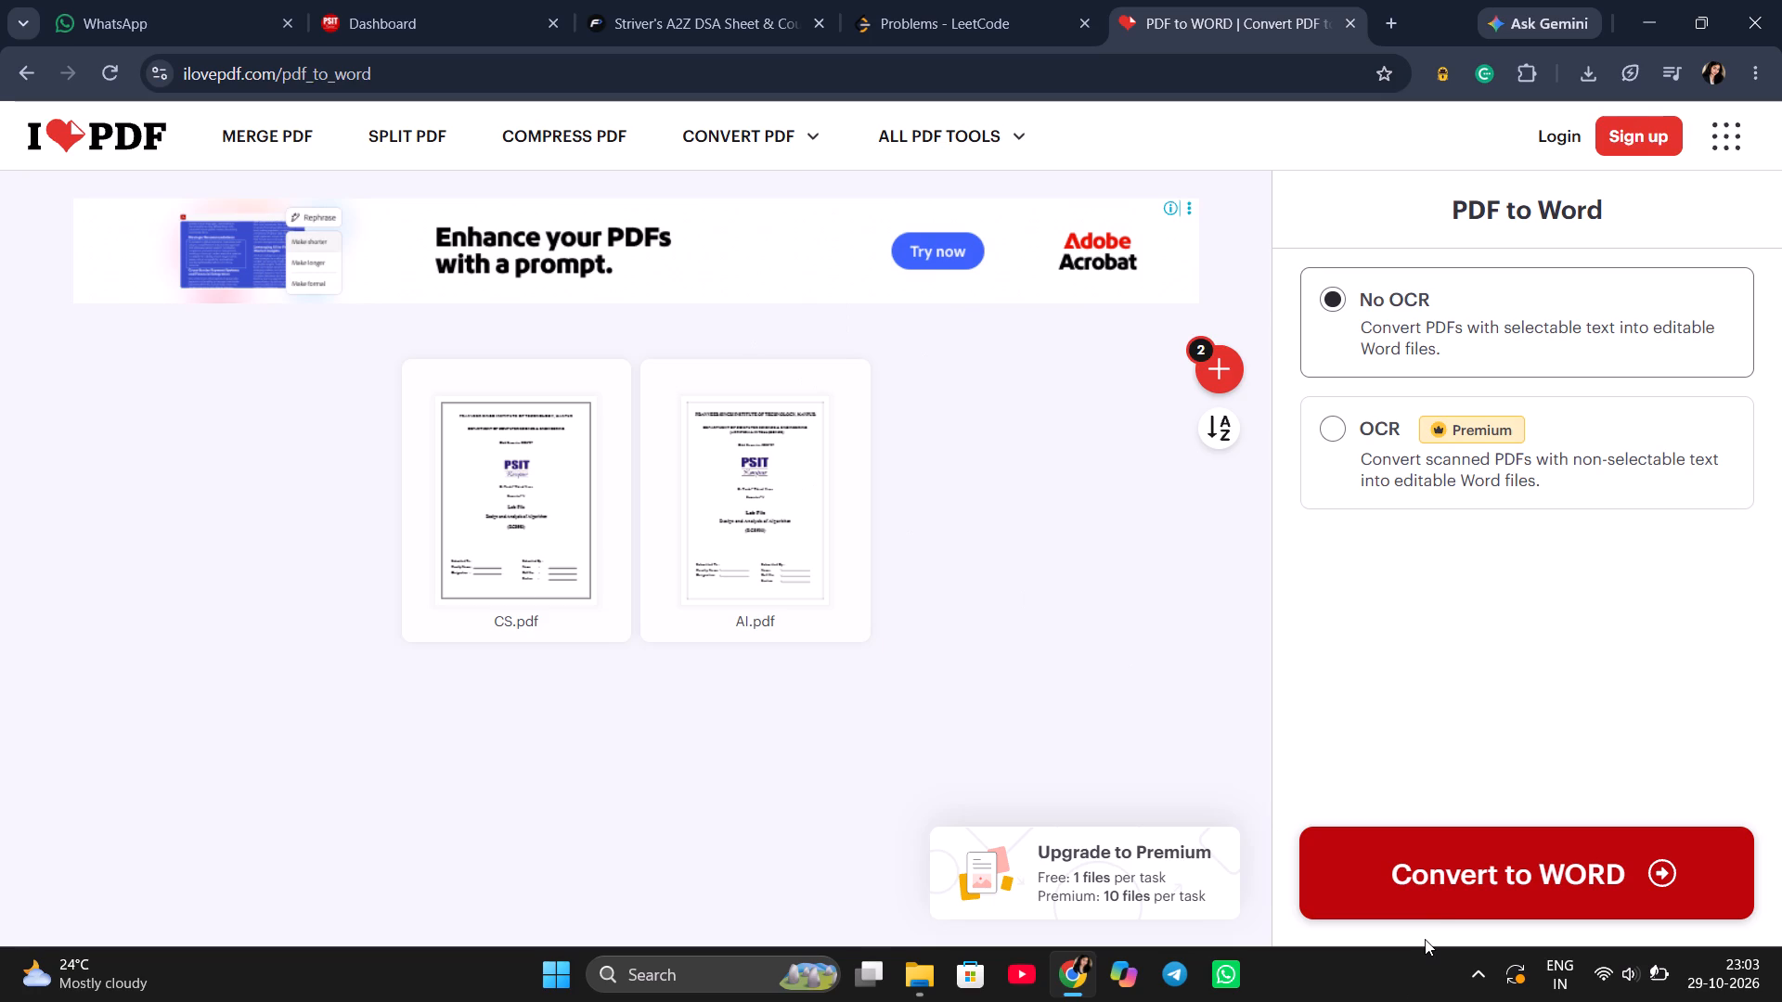
pyautogui.click(1446, 903)
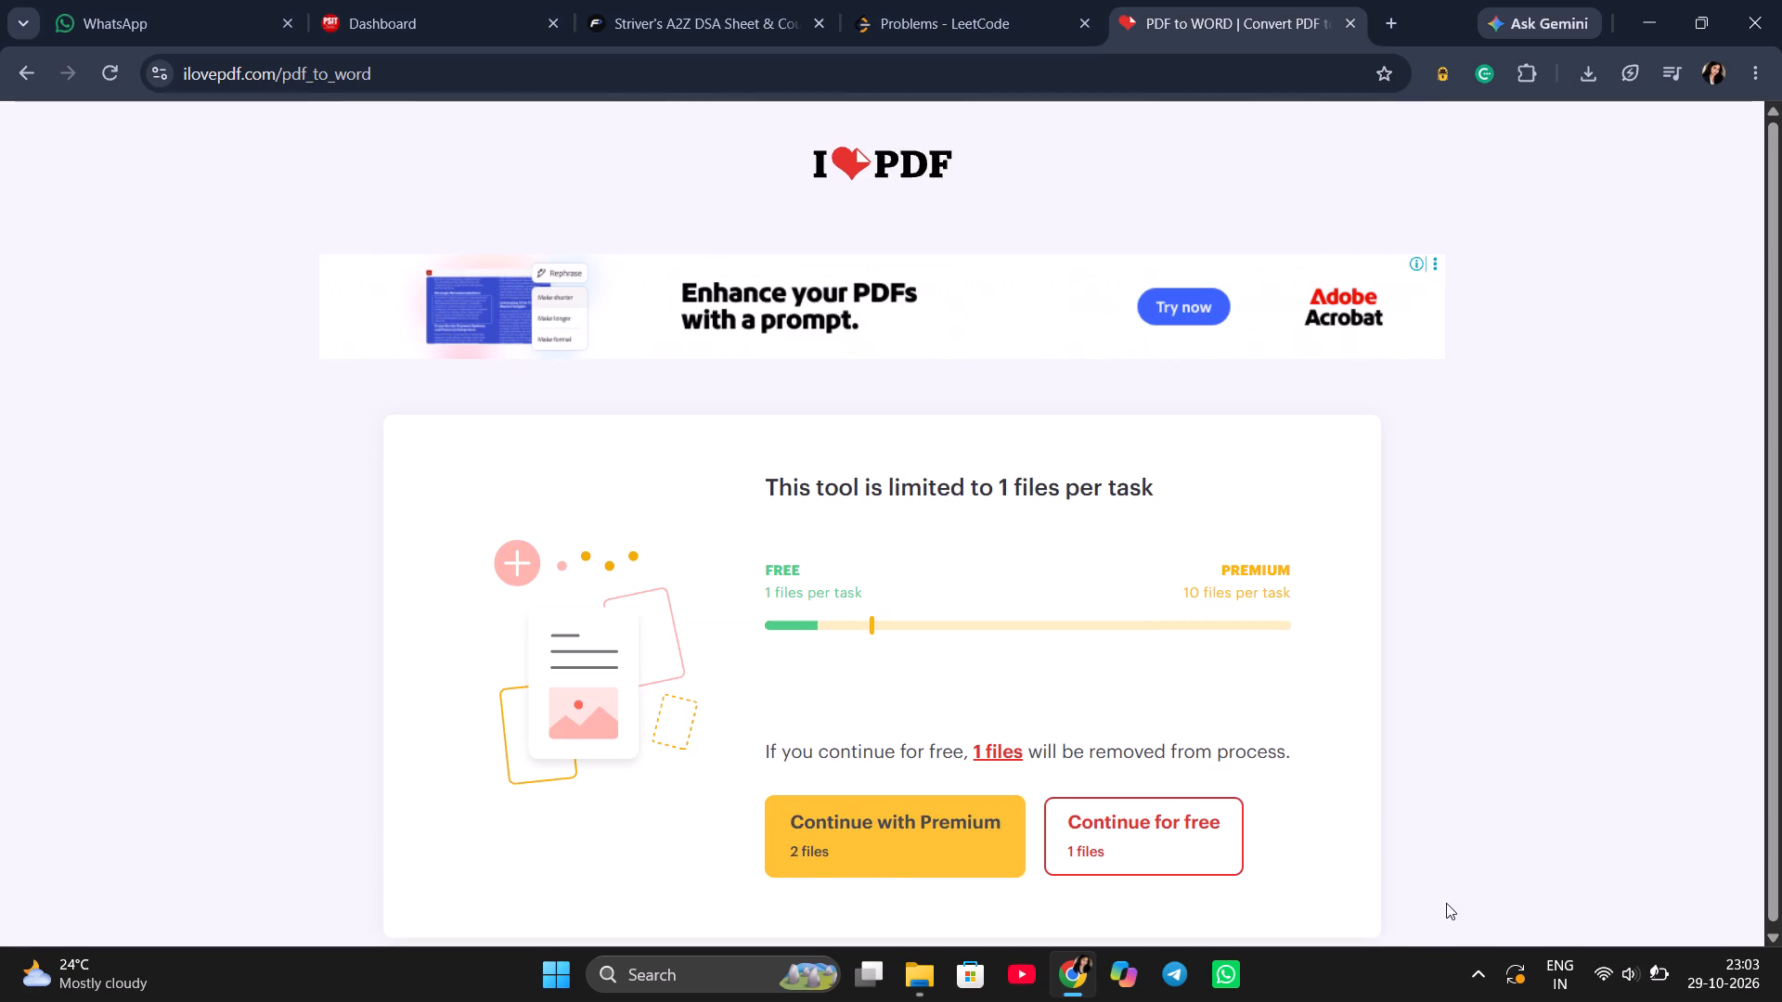
pyautogui.click(16, 73)
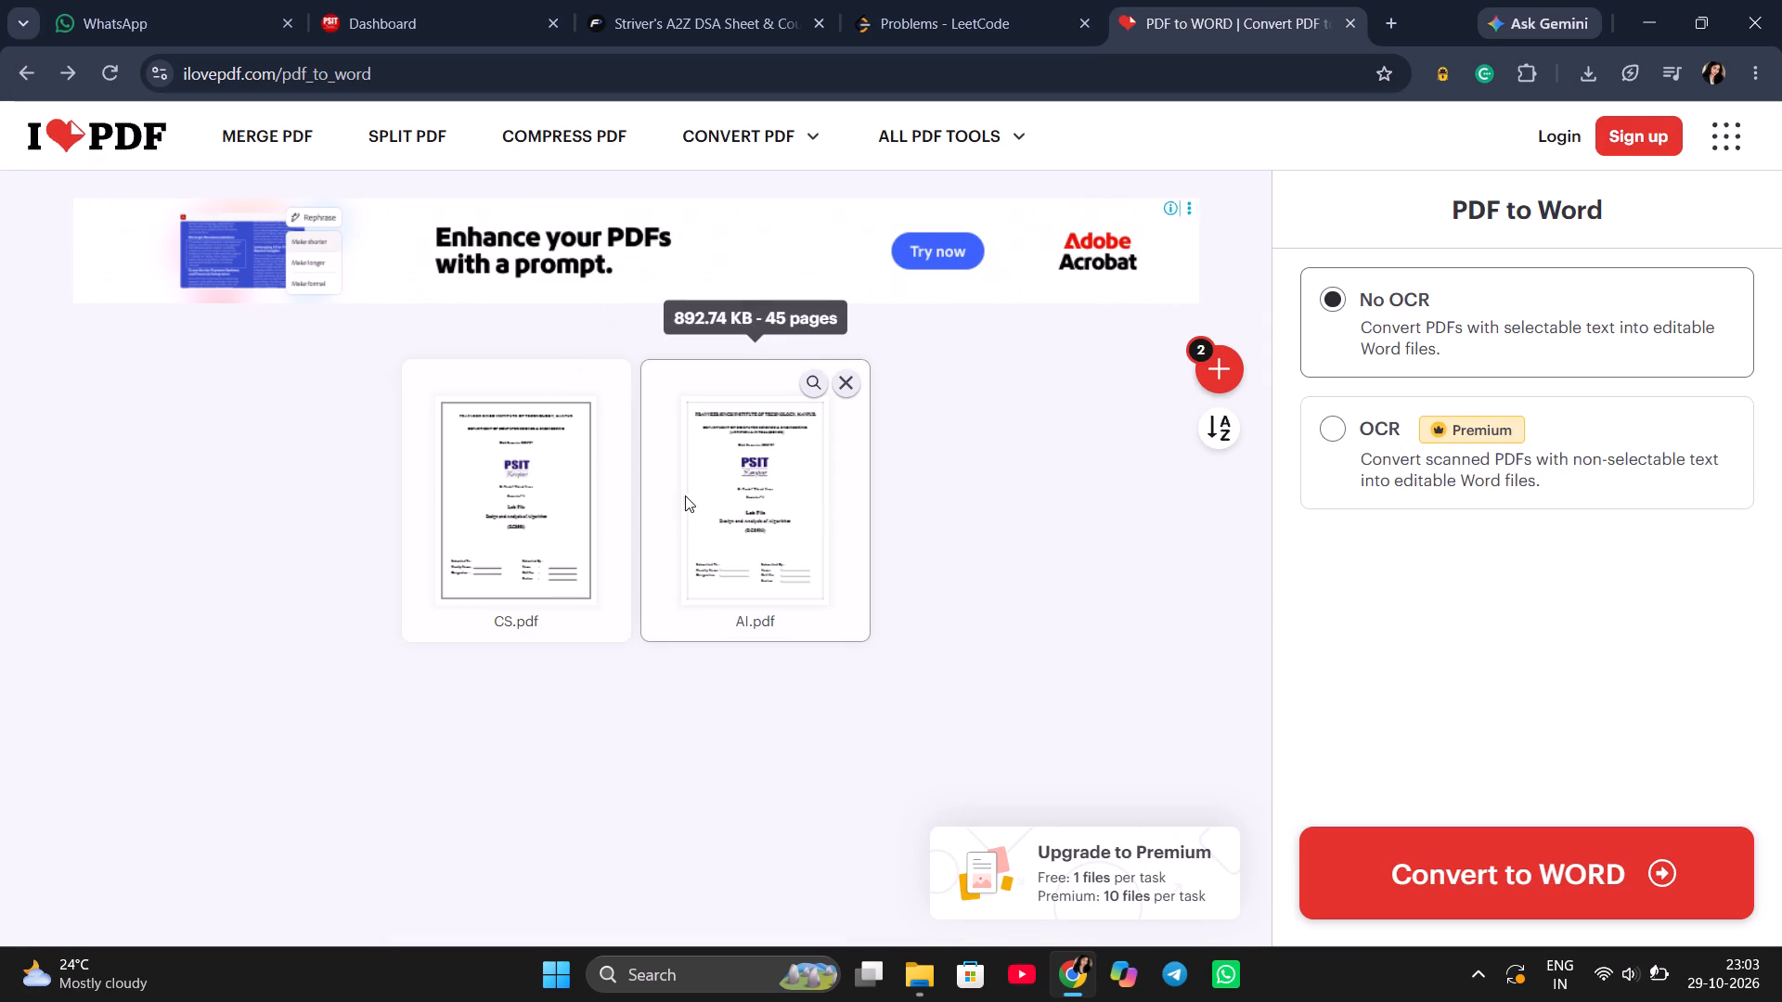
pyautogui.click(845, 380)
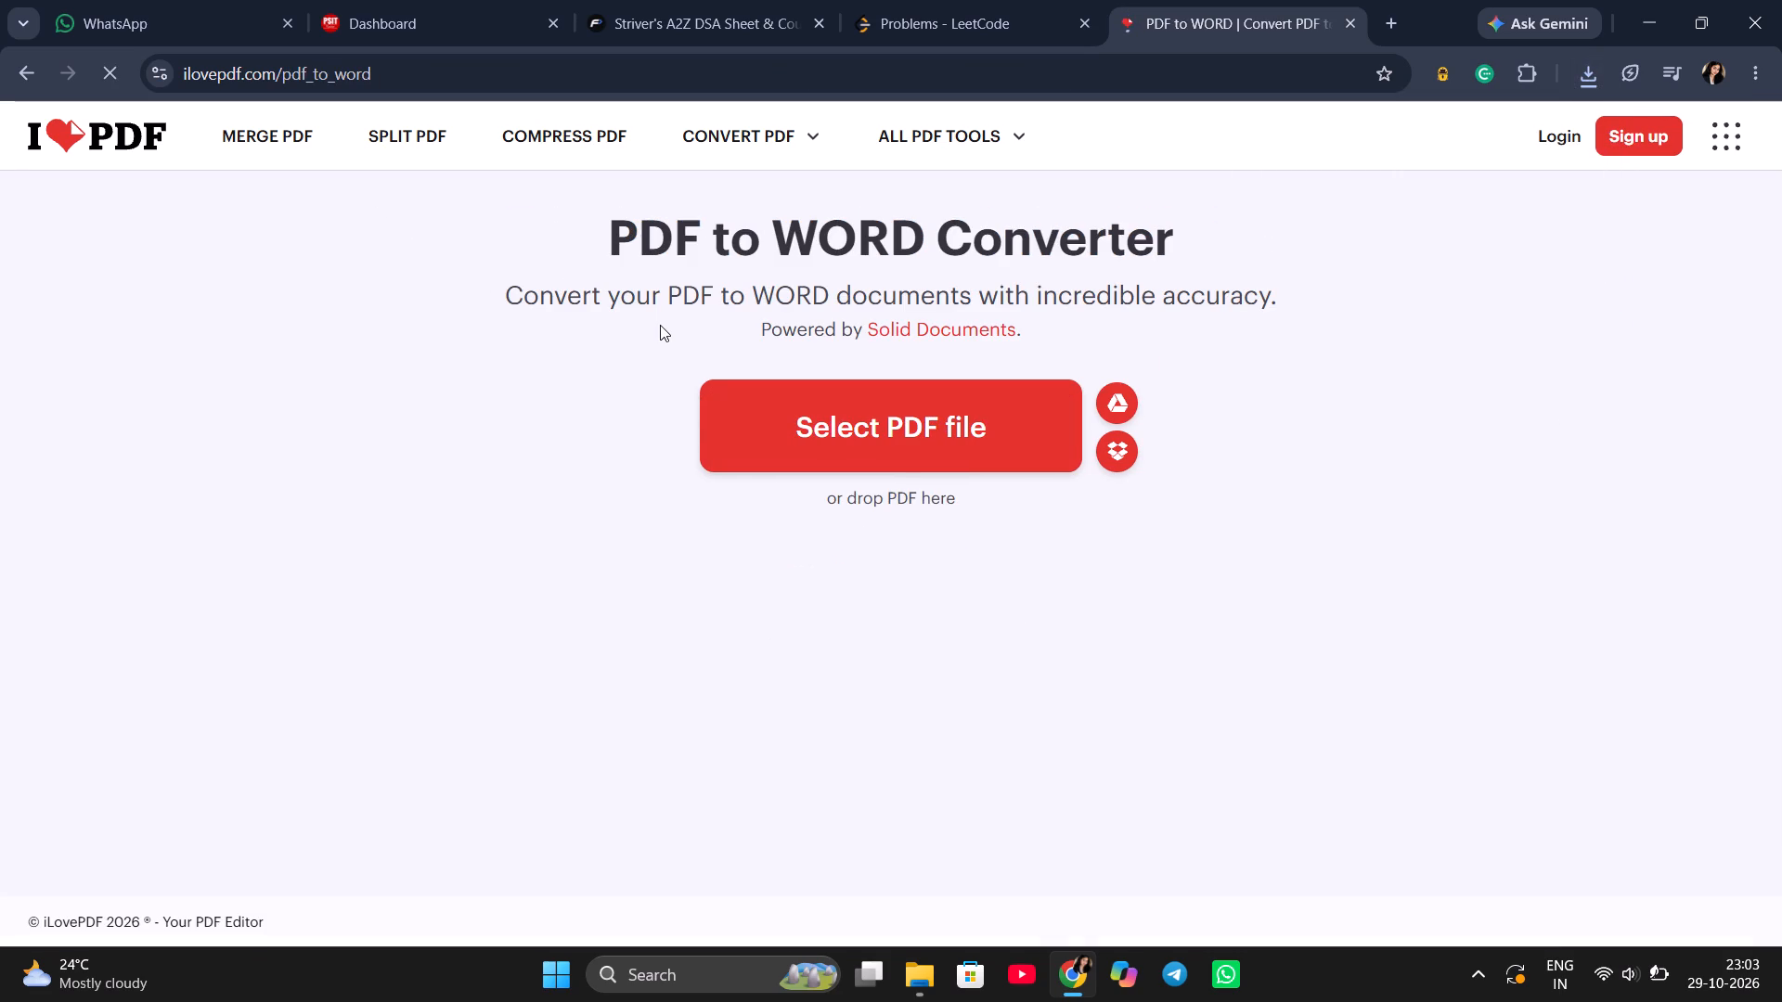
pyautogui.click(879, 448)
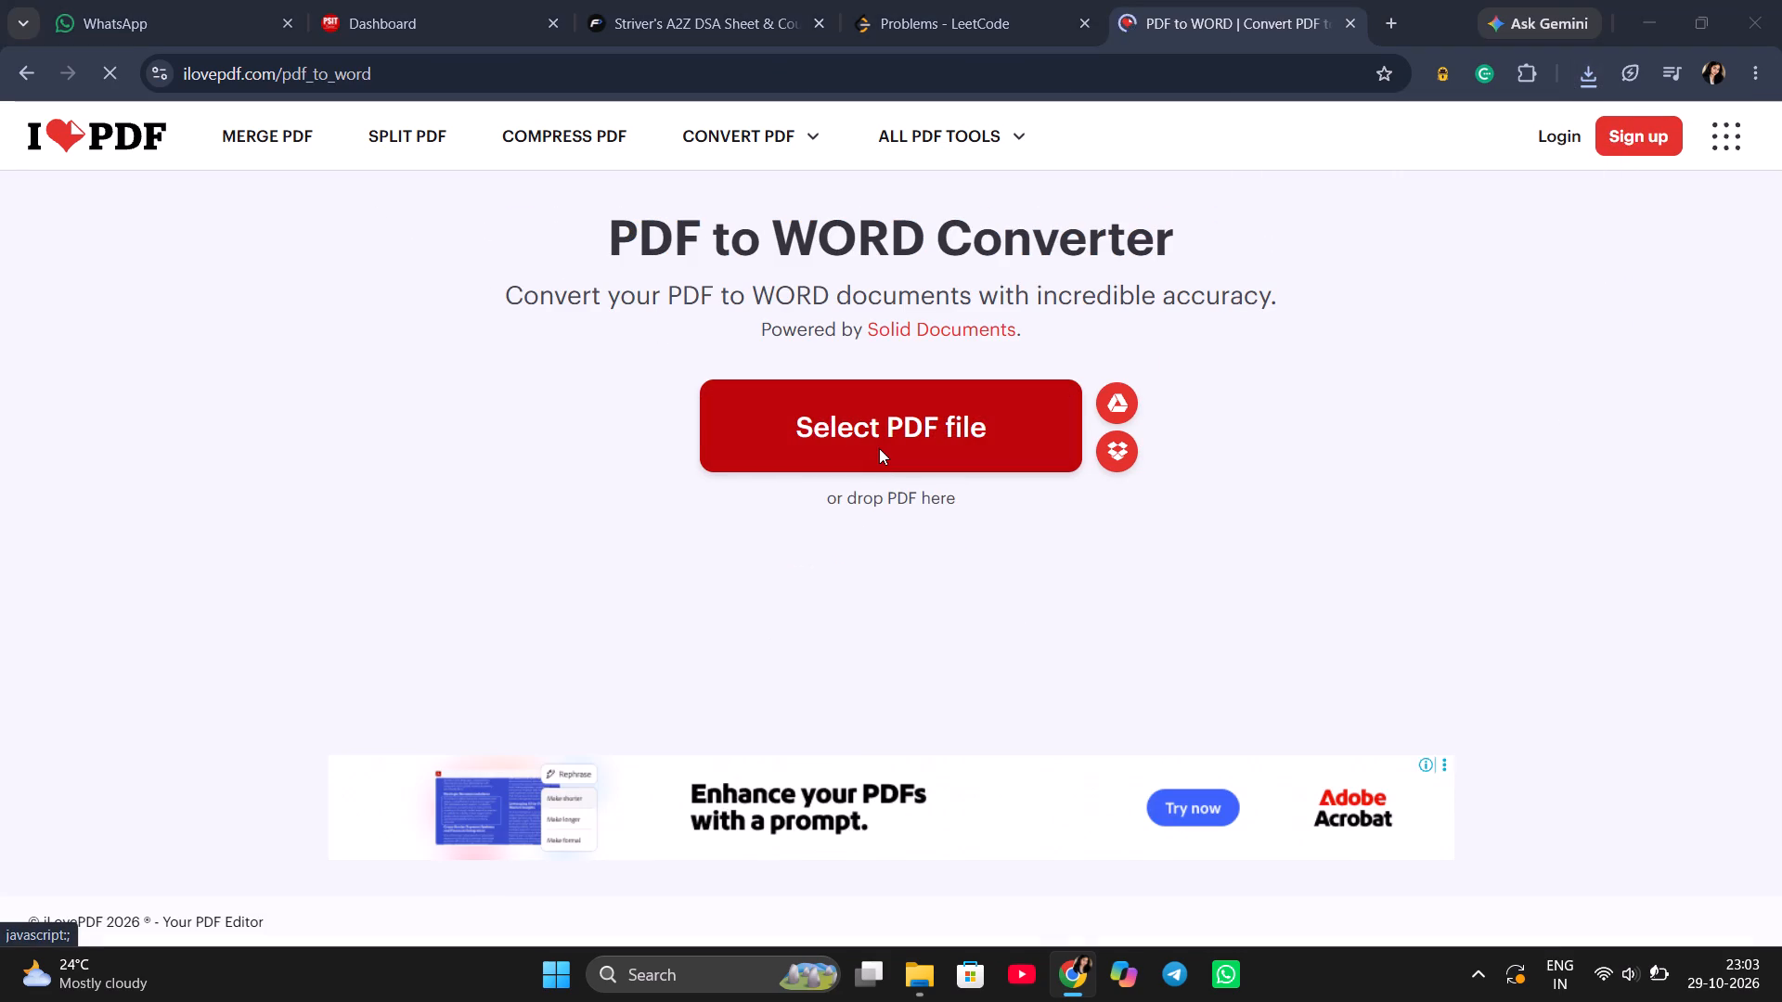
pyautogui.click(310, 222)
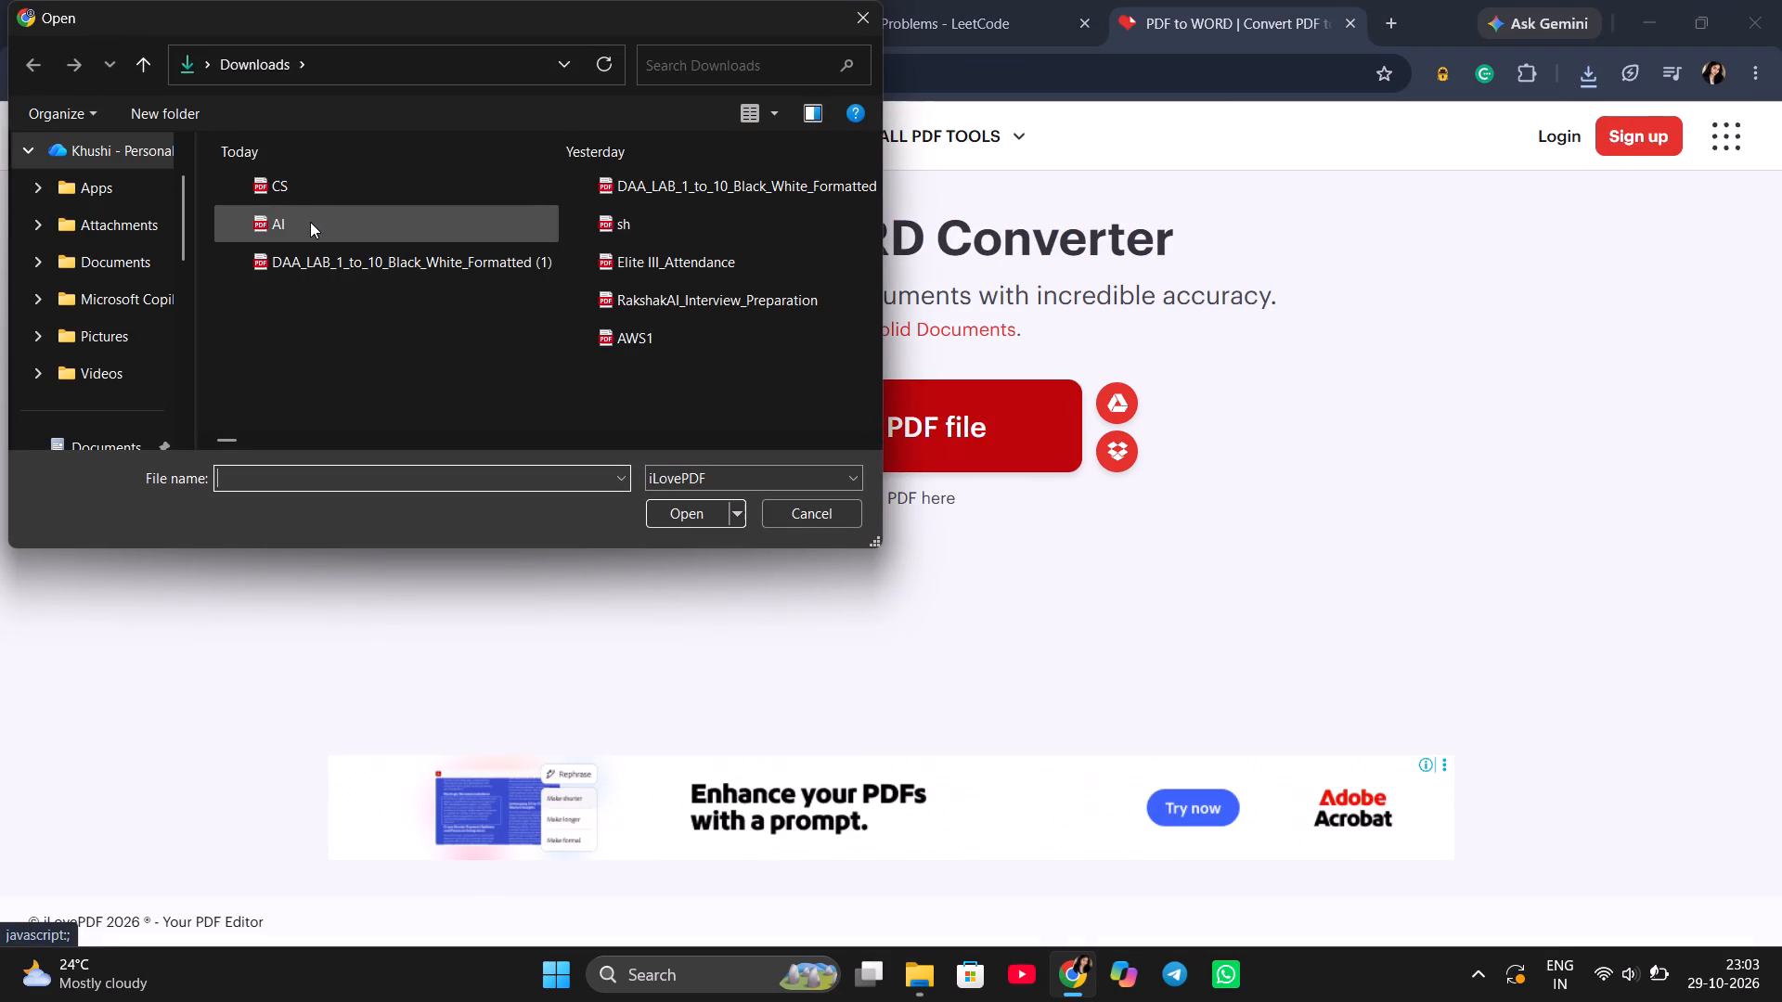
pyautogui.click(718, 506)
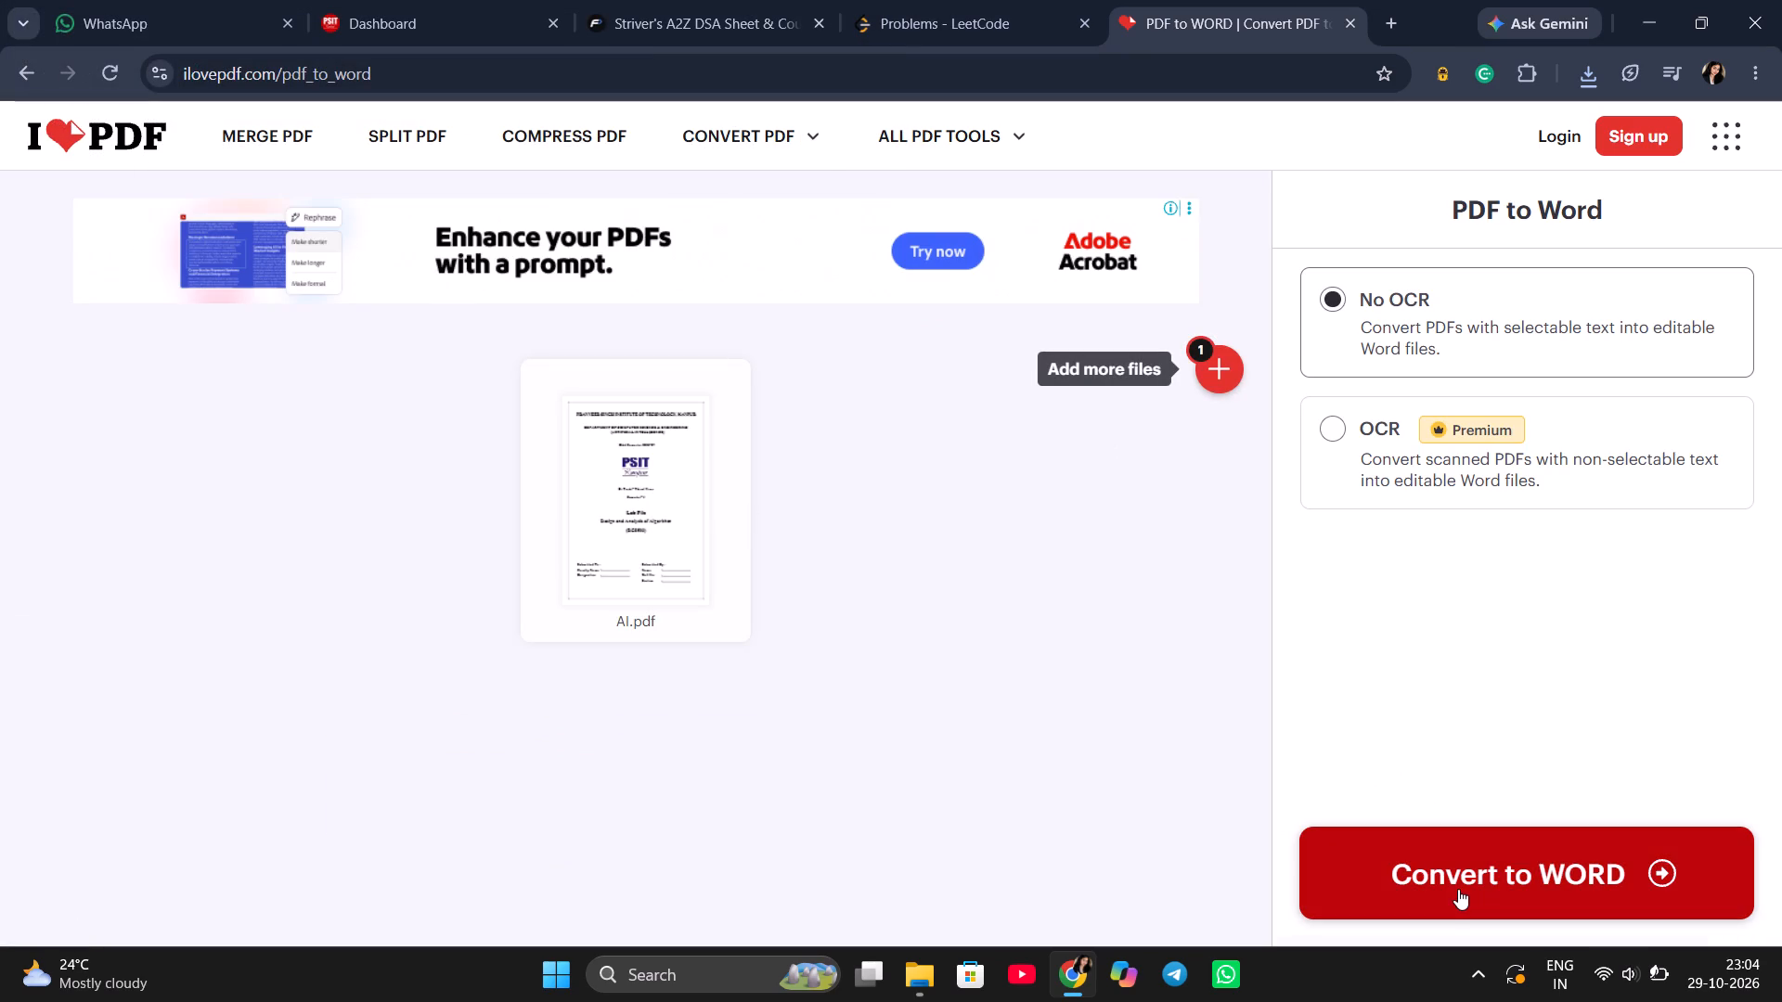
pyautogui.click(1458, 889)
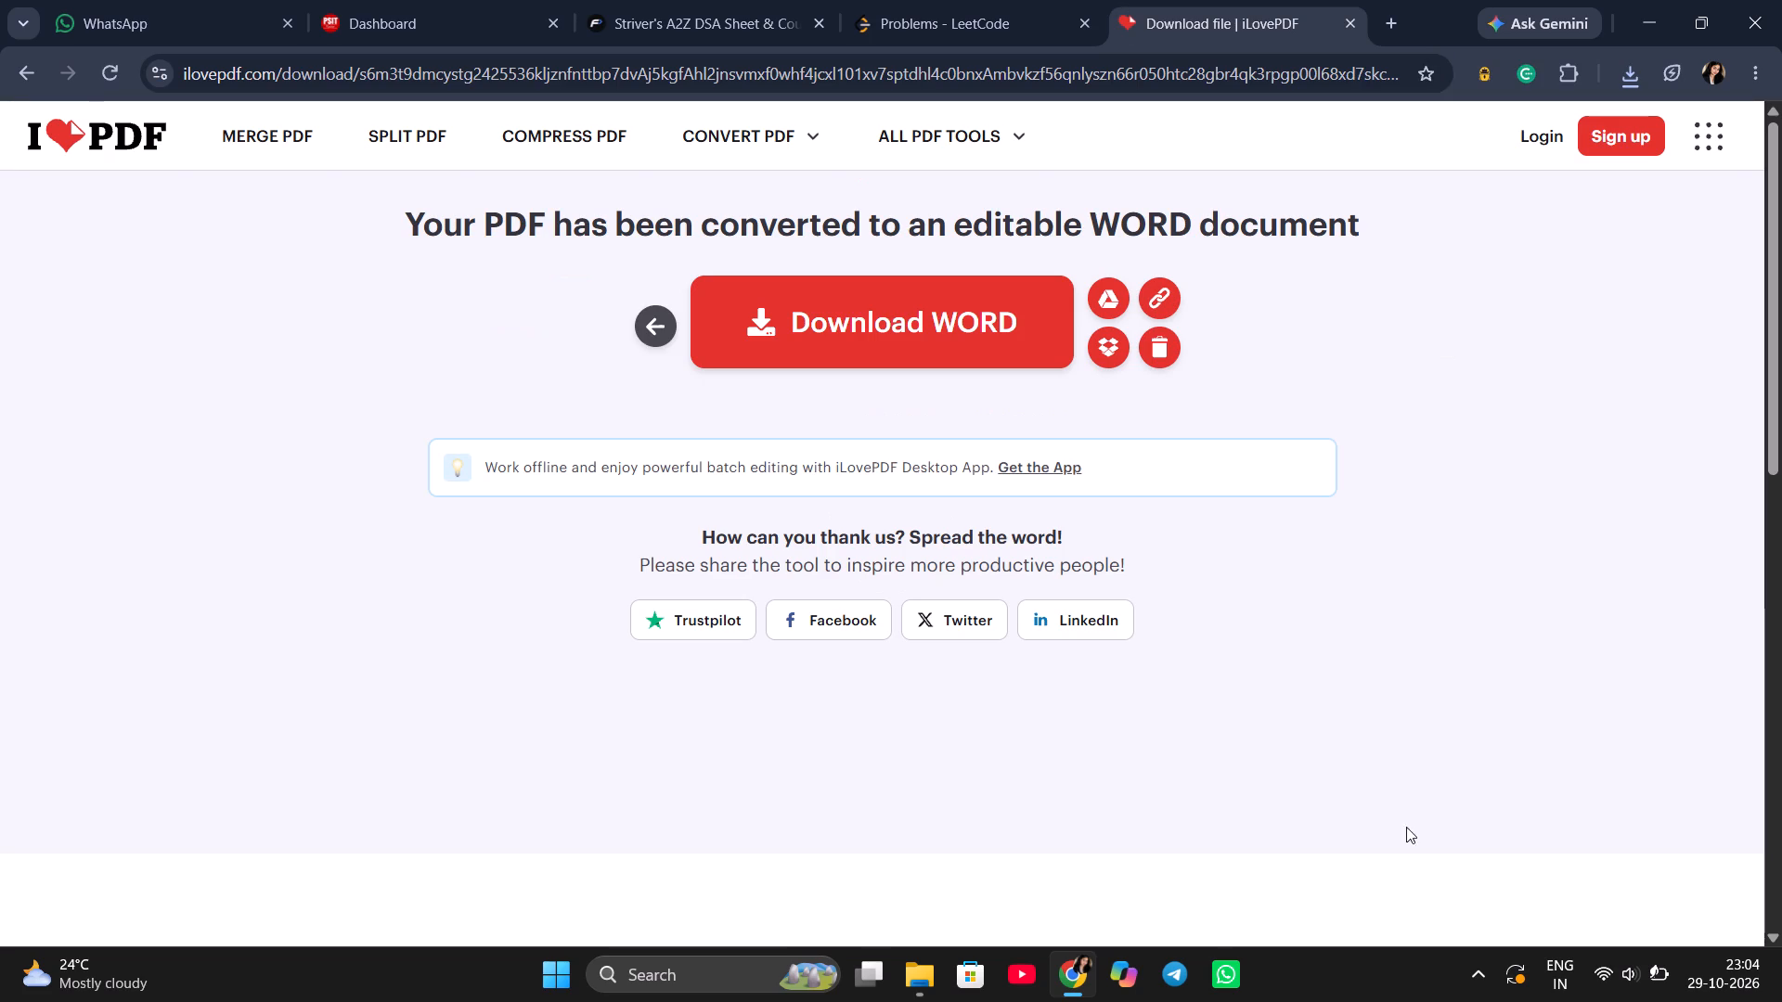
pyautogui.click(919, 341)
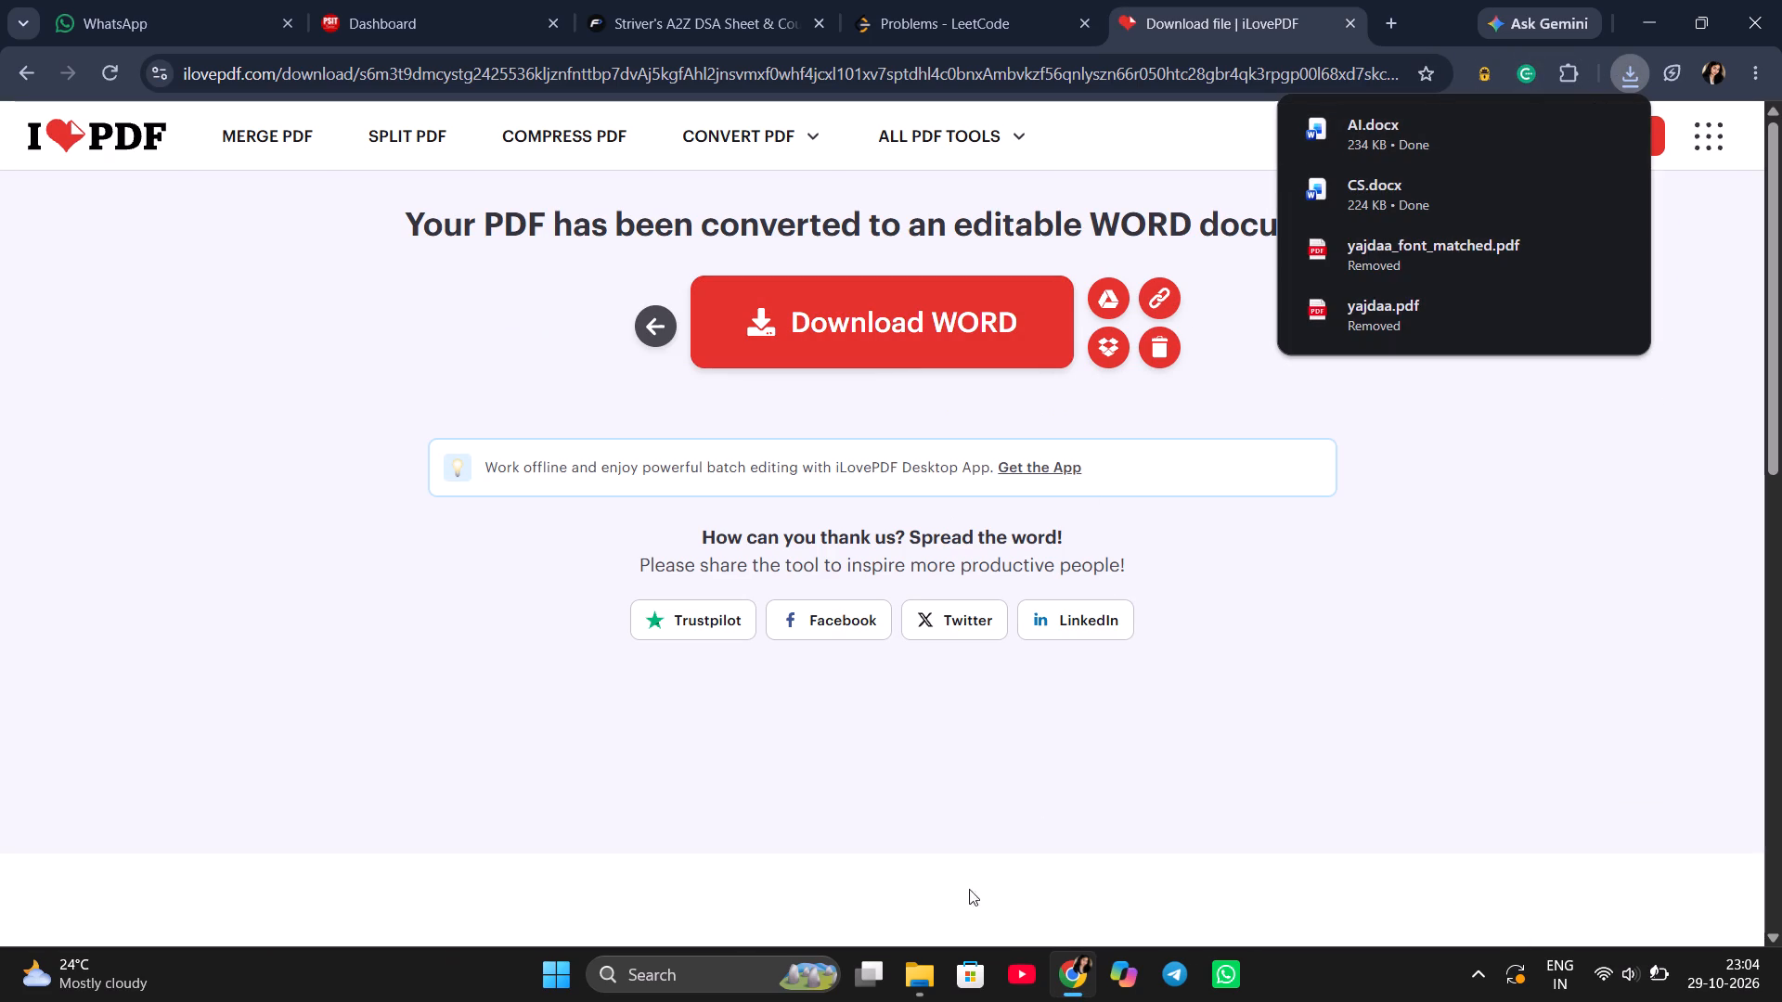
# Switch to File Explorer, refresh the Downloads folder, and open the converted AI Word document.
pyautogui.click(920, 978)
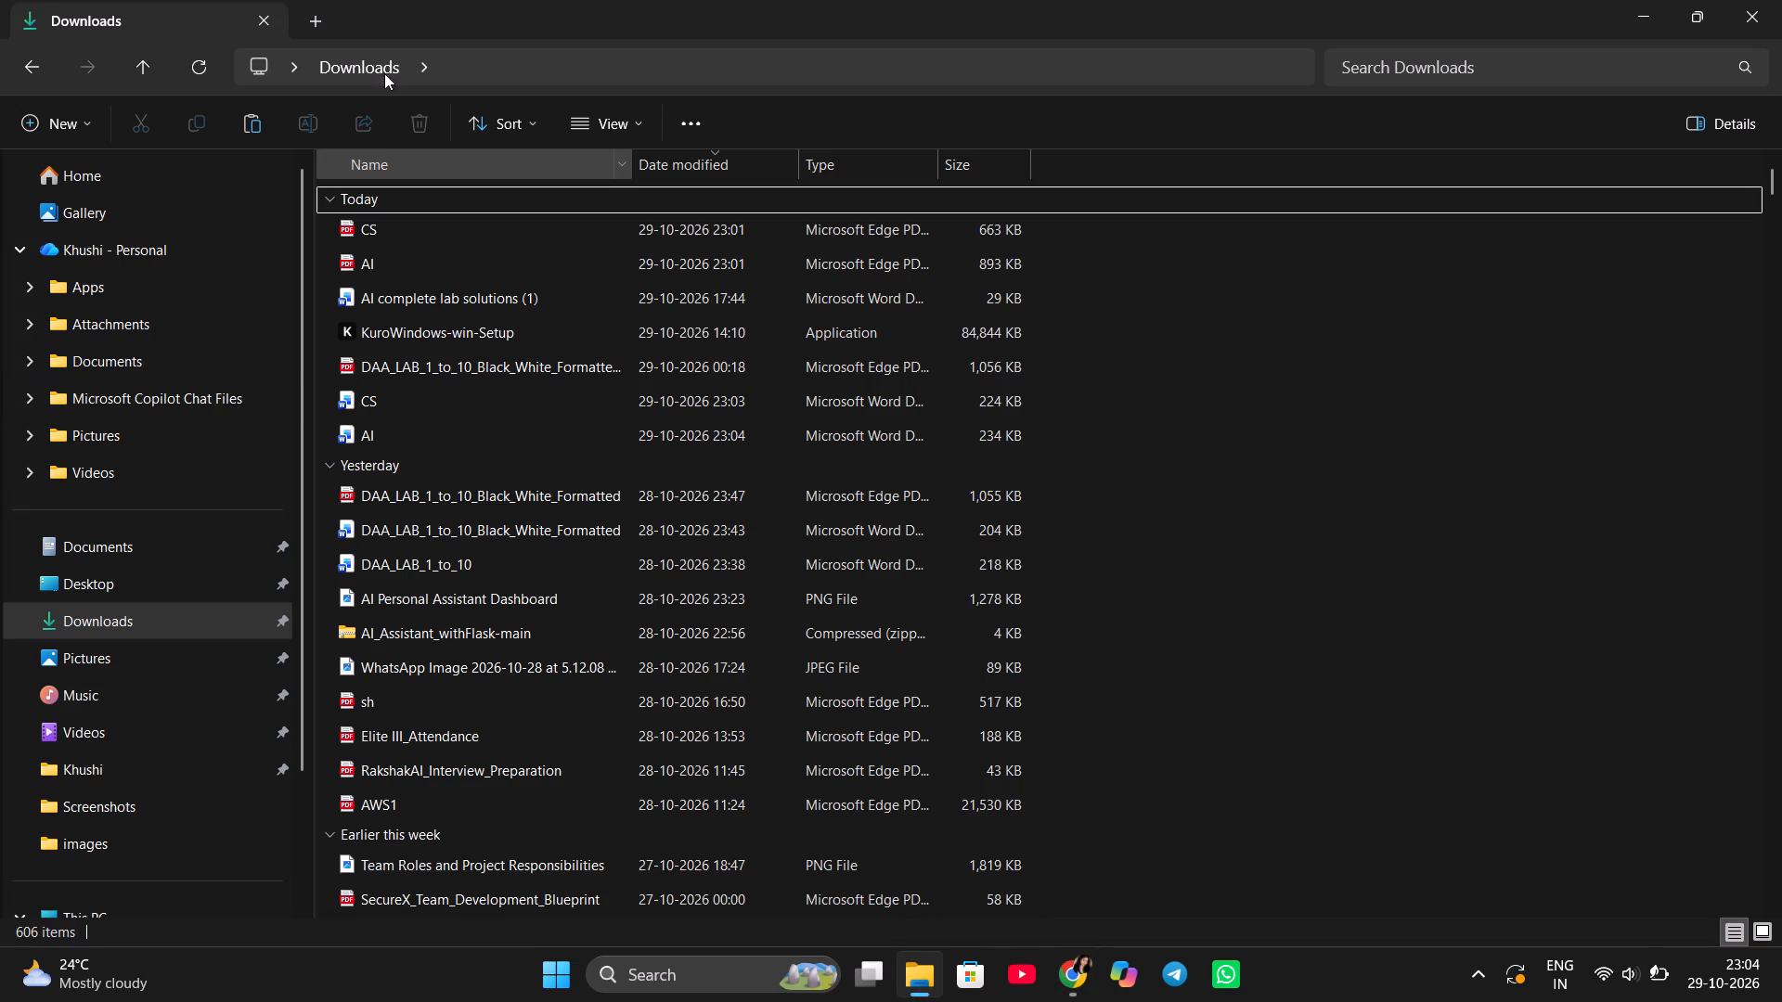
pyautogui.click(201, 66)
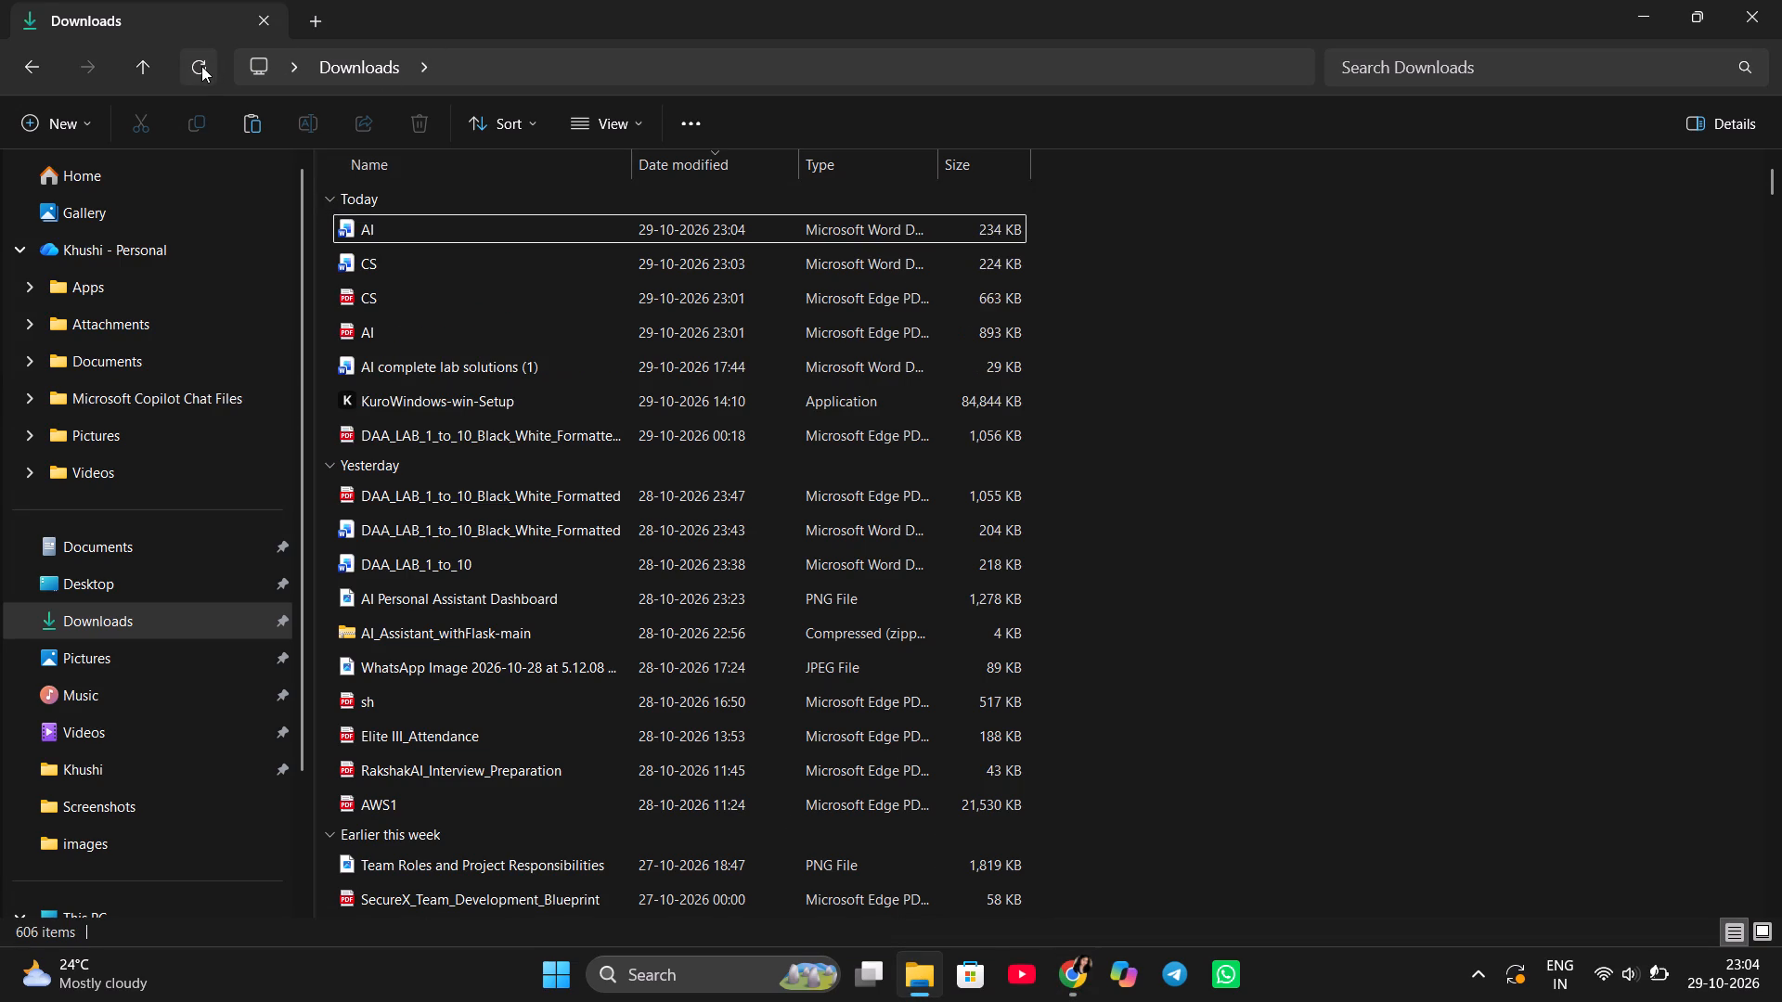
pyautogui.doubleClick(387, 226)
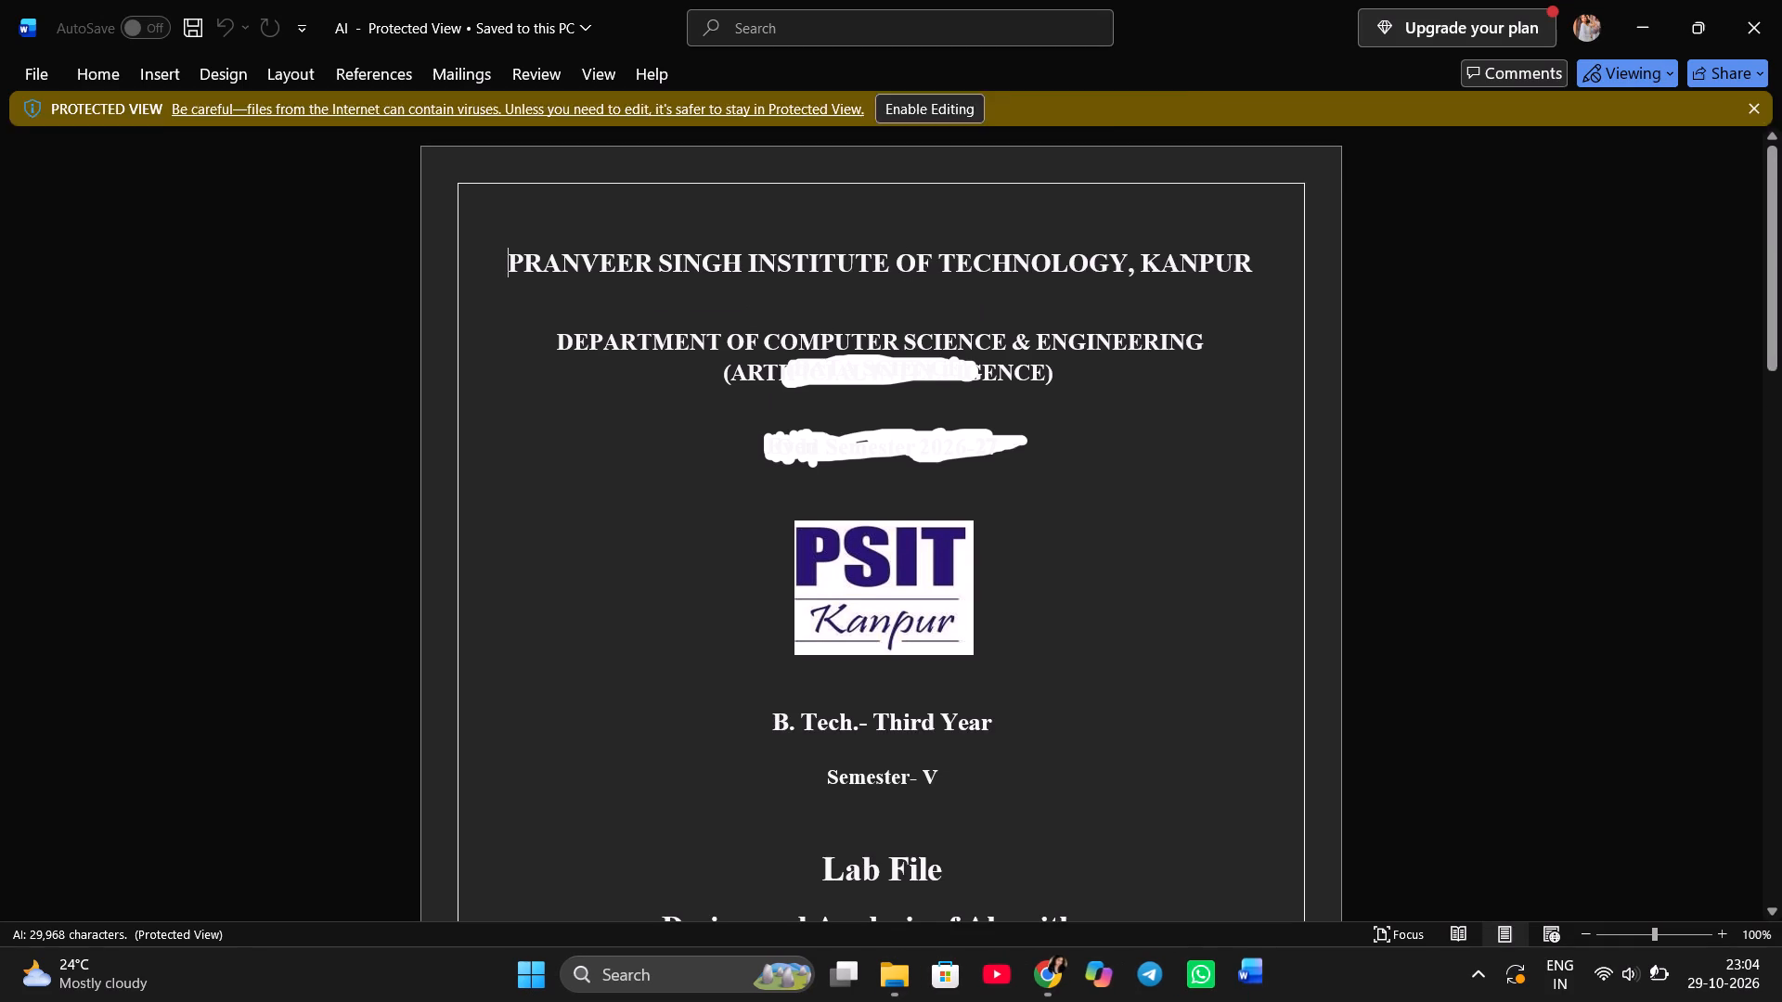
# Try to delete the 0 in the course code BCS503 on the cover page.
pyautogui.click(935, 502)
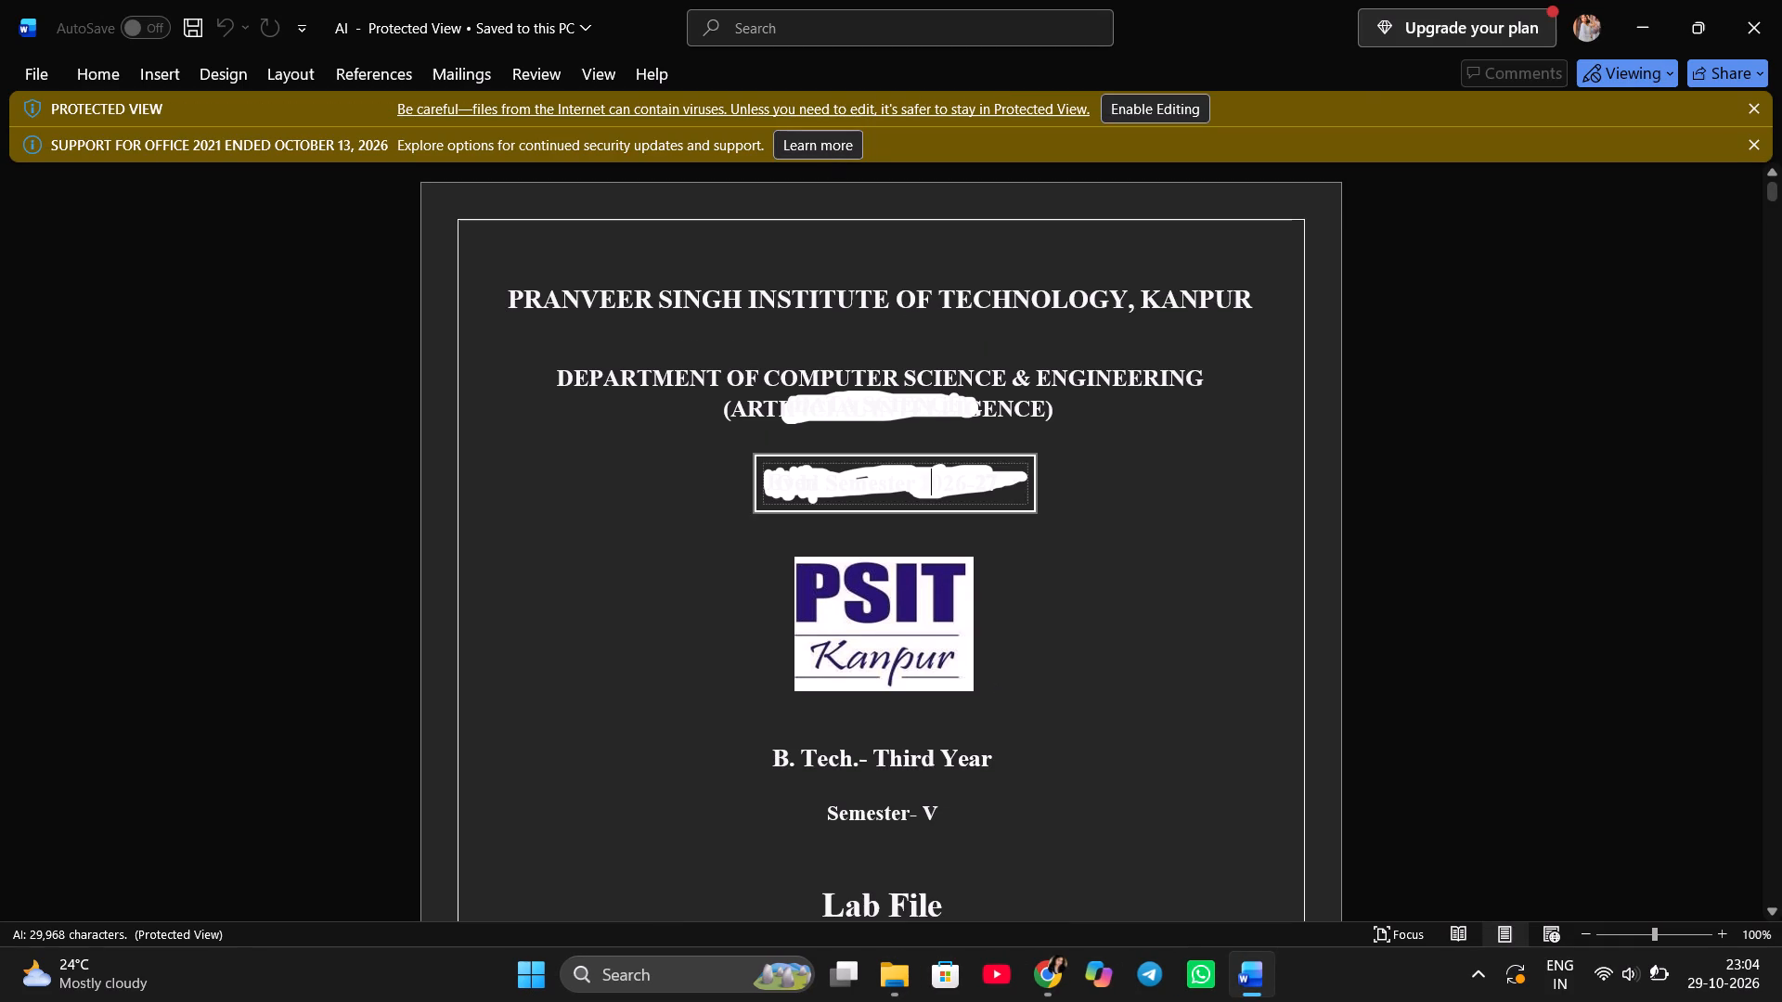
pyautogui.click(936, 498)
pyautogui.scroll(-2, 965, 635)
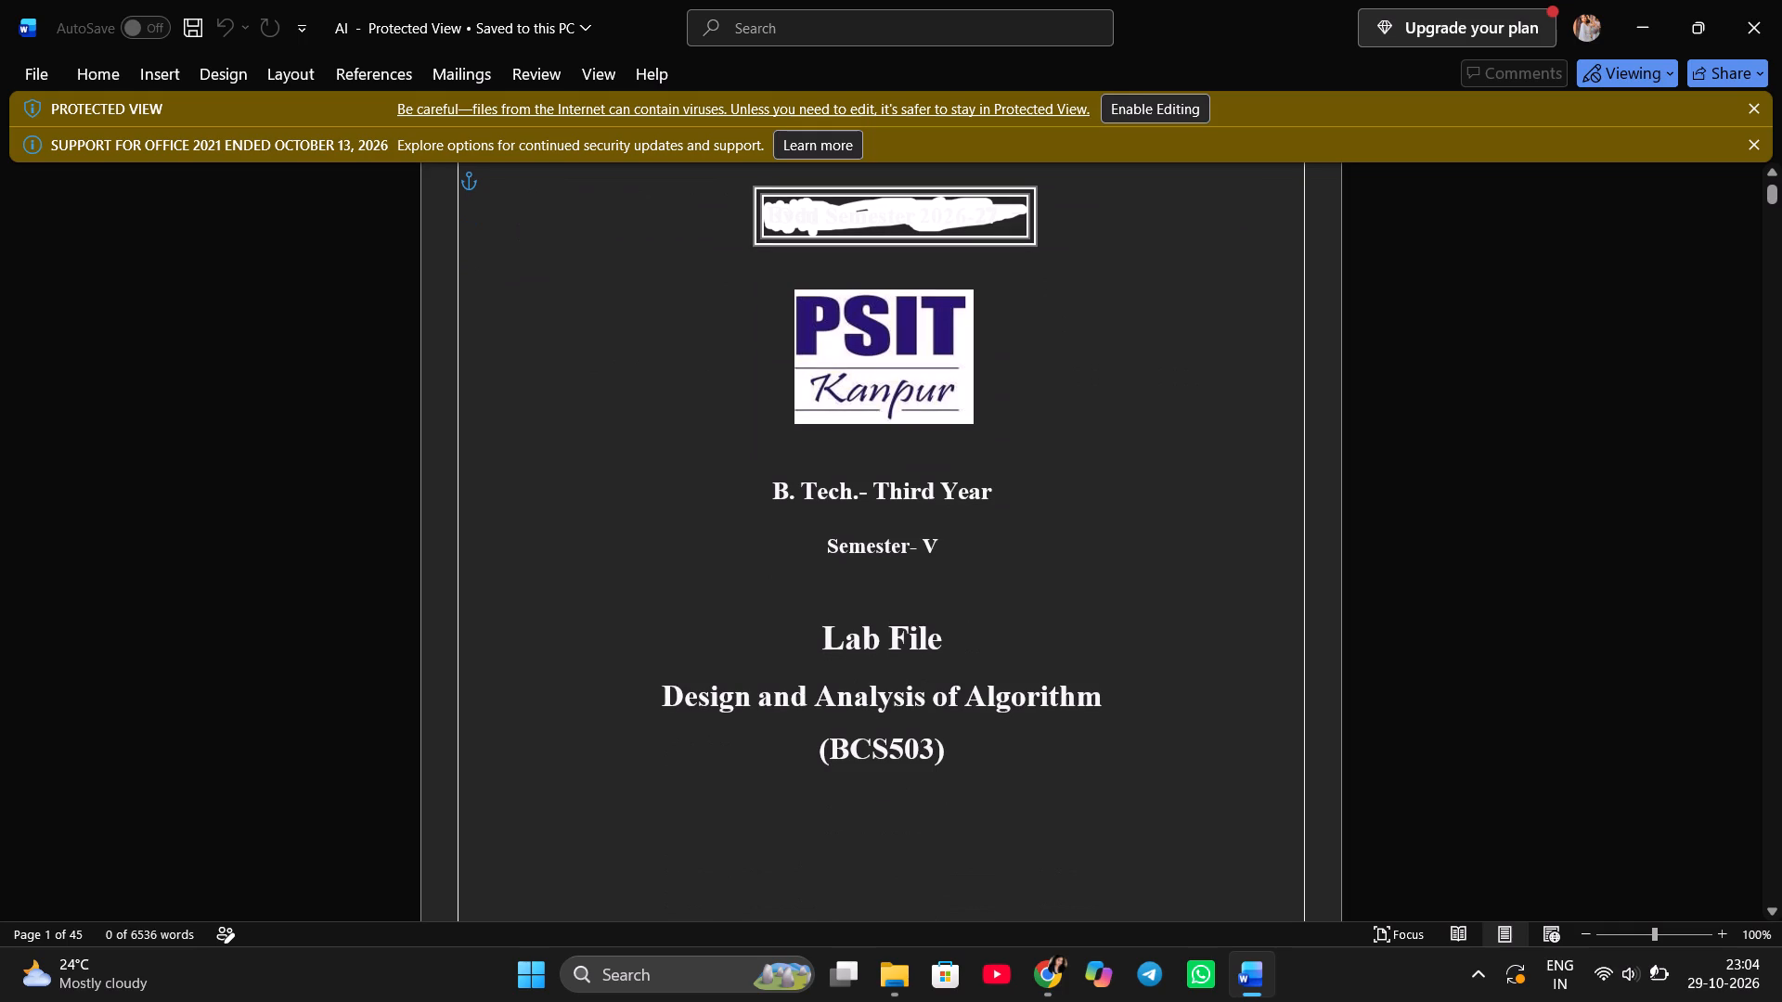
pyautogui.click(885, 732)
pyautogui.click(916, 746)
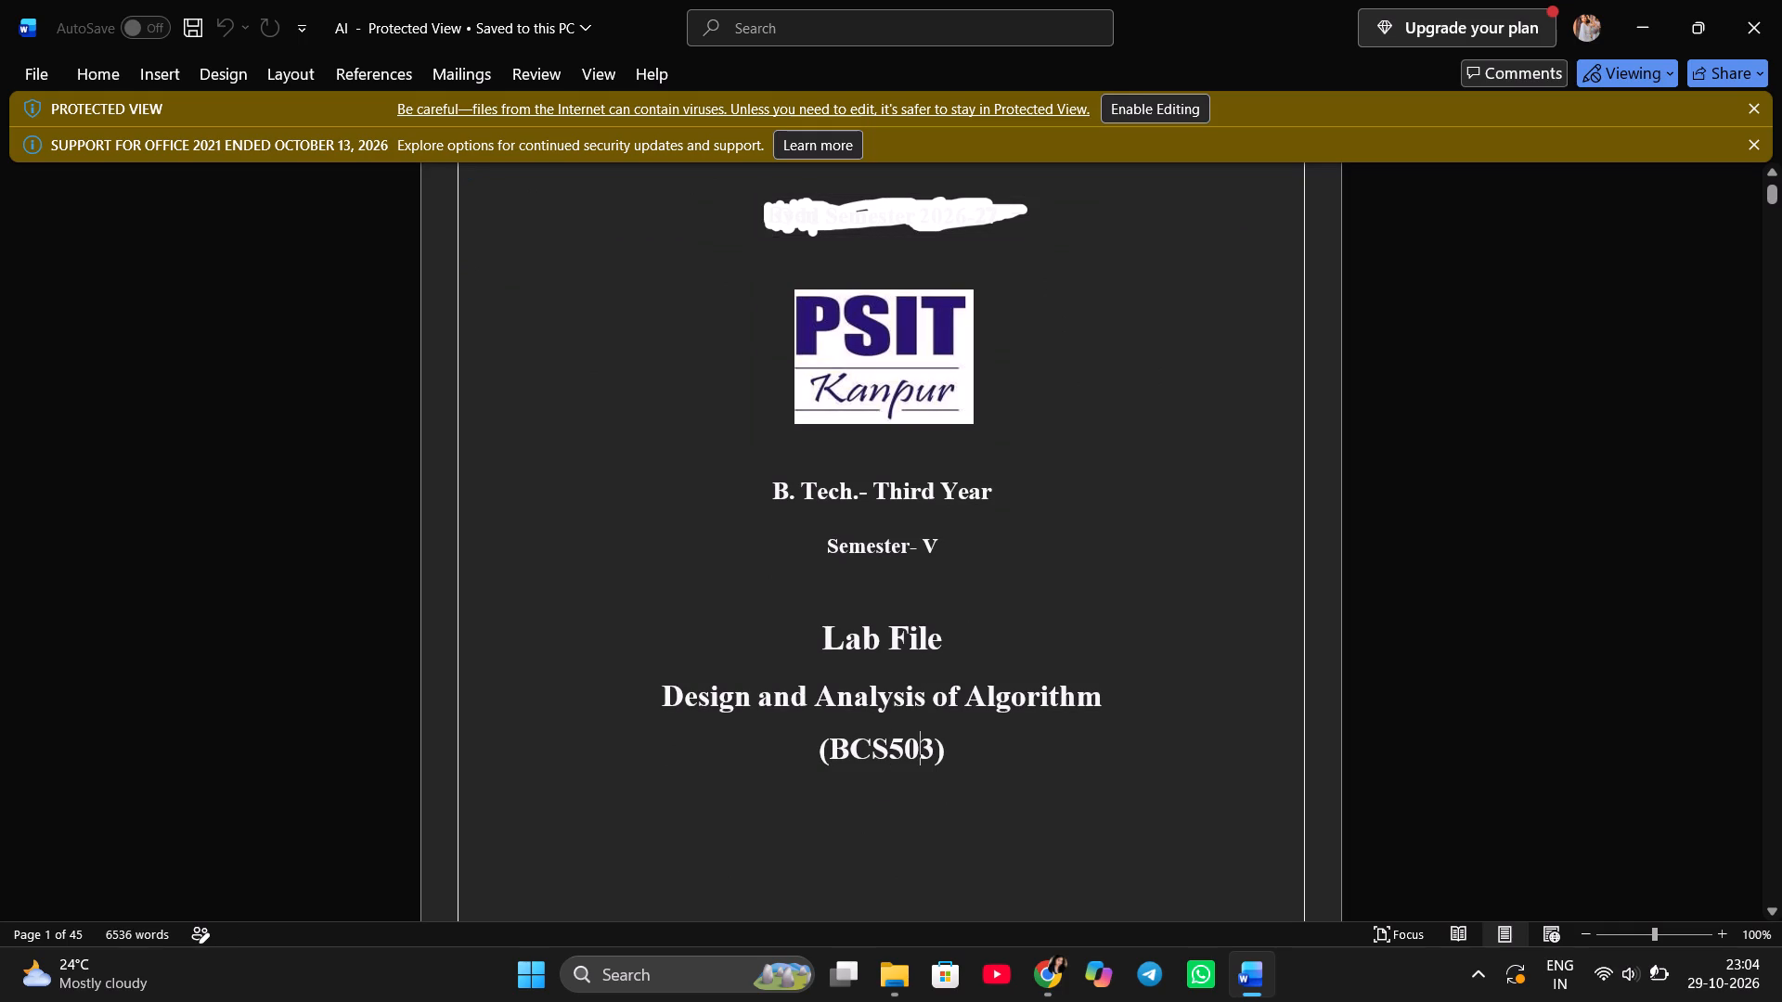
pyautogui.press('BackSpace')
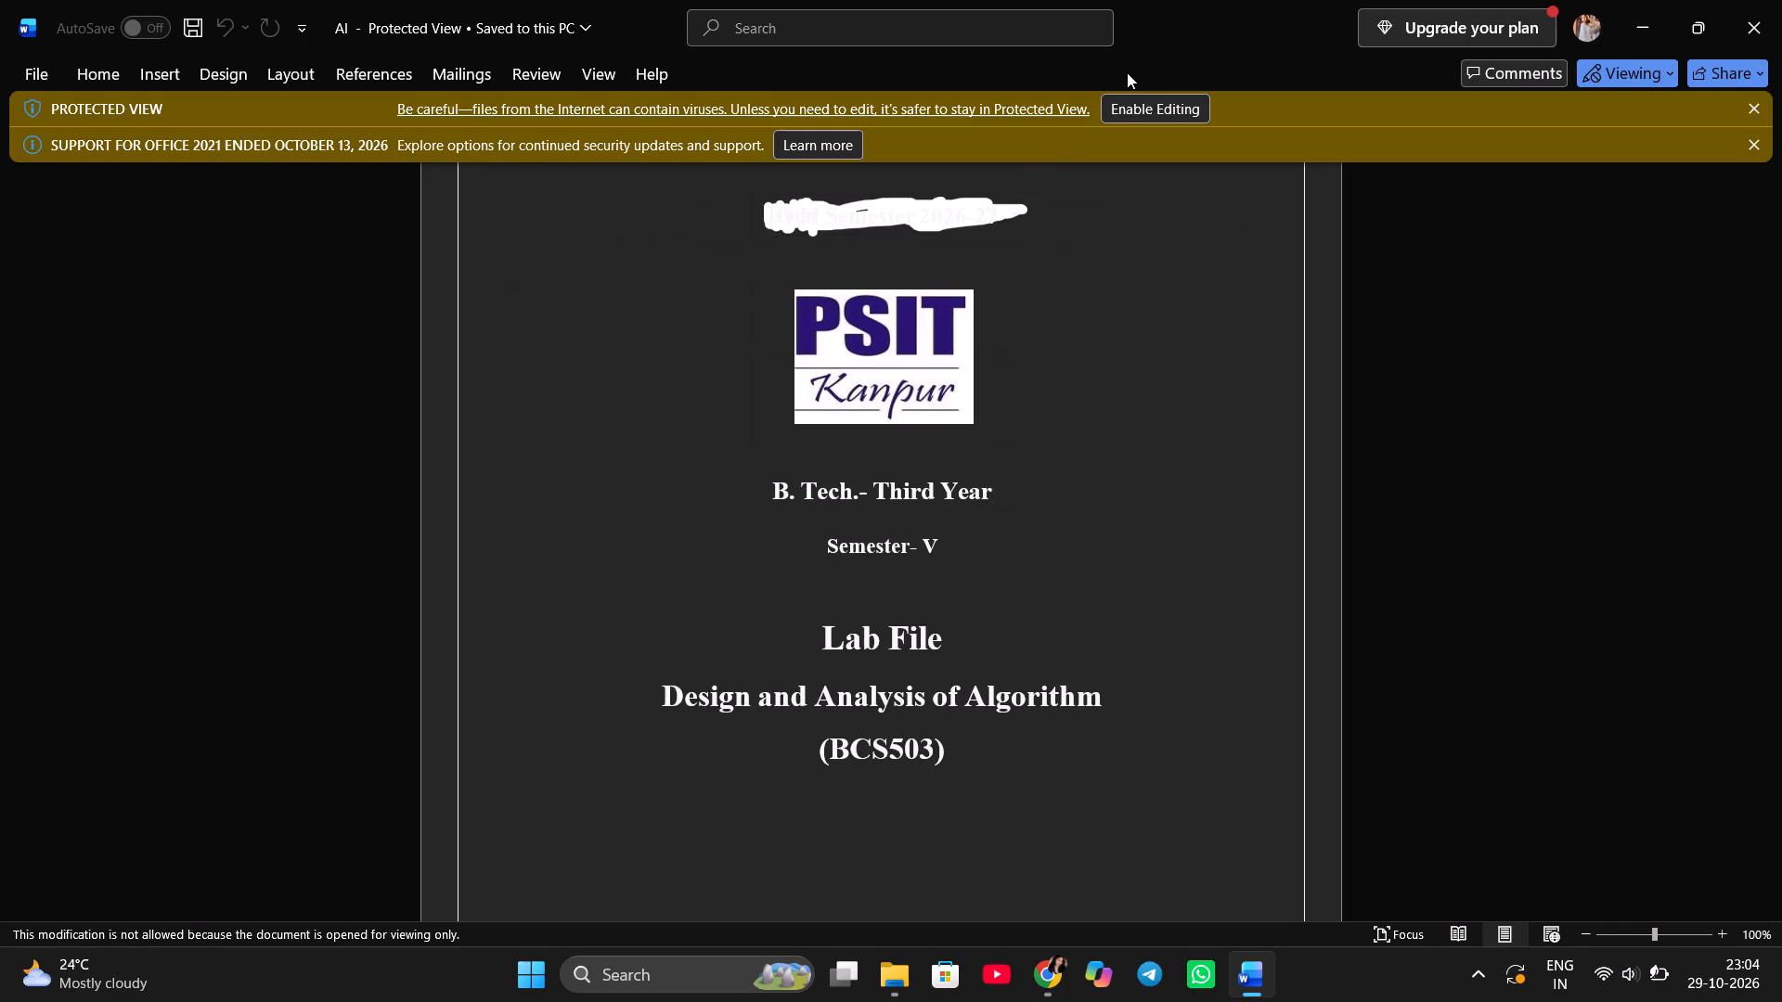
# Enable editing for the AI document.
pyautogui.click(1128, 102)
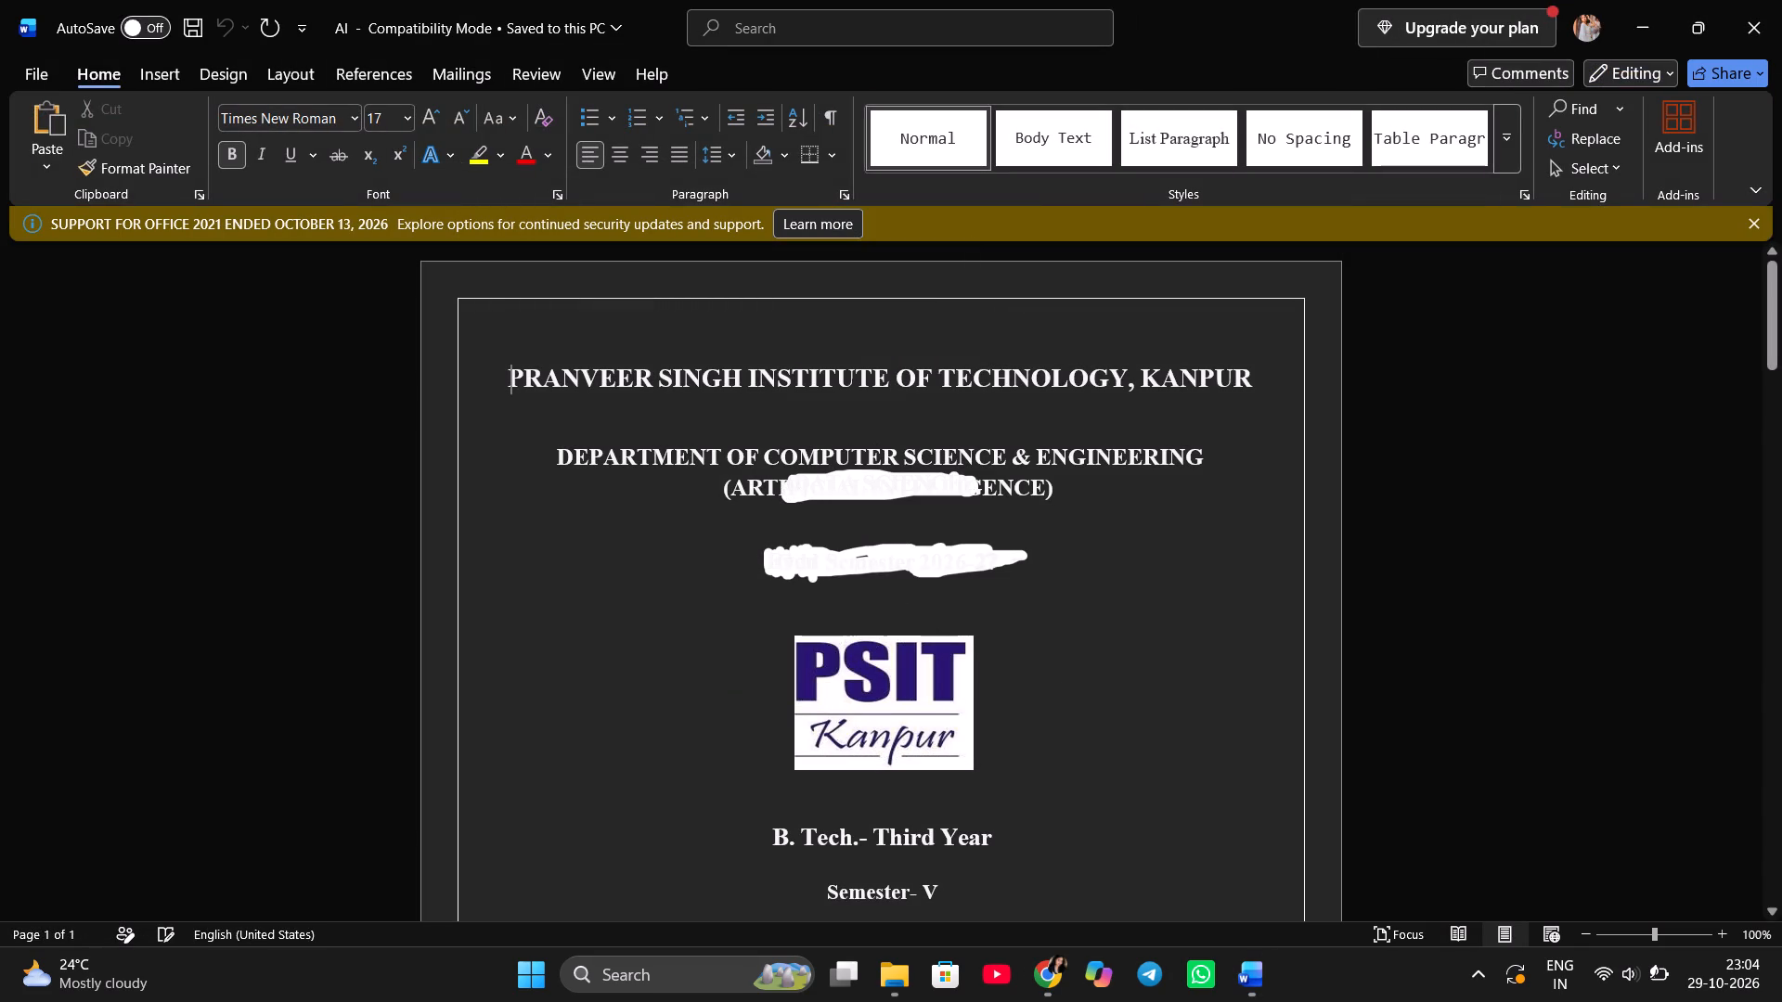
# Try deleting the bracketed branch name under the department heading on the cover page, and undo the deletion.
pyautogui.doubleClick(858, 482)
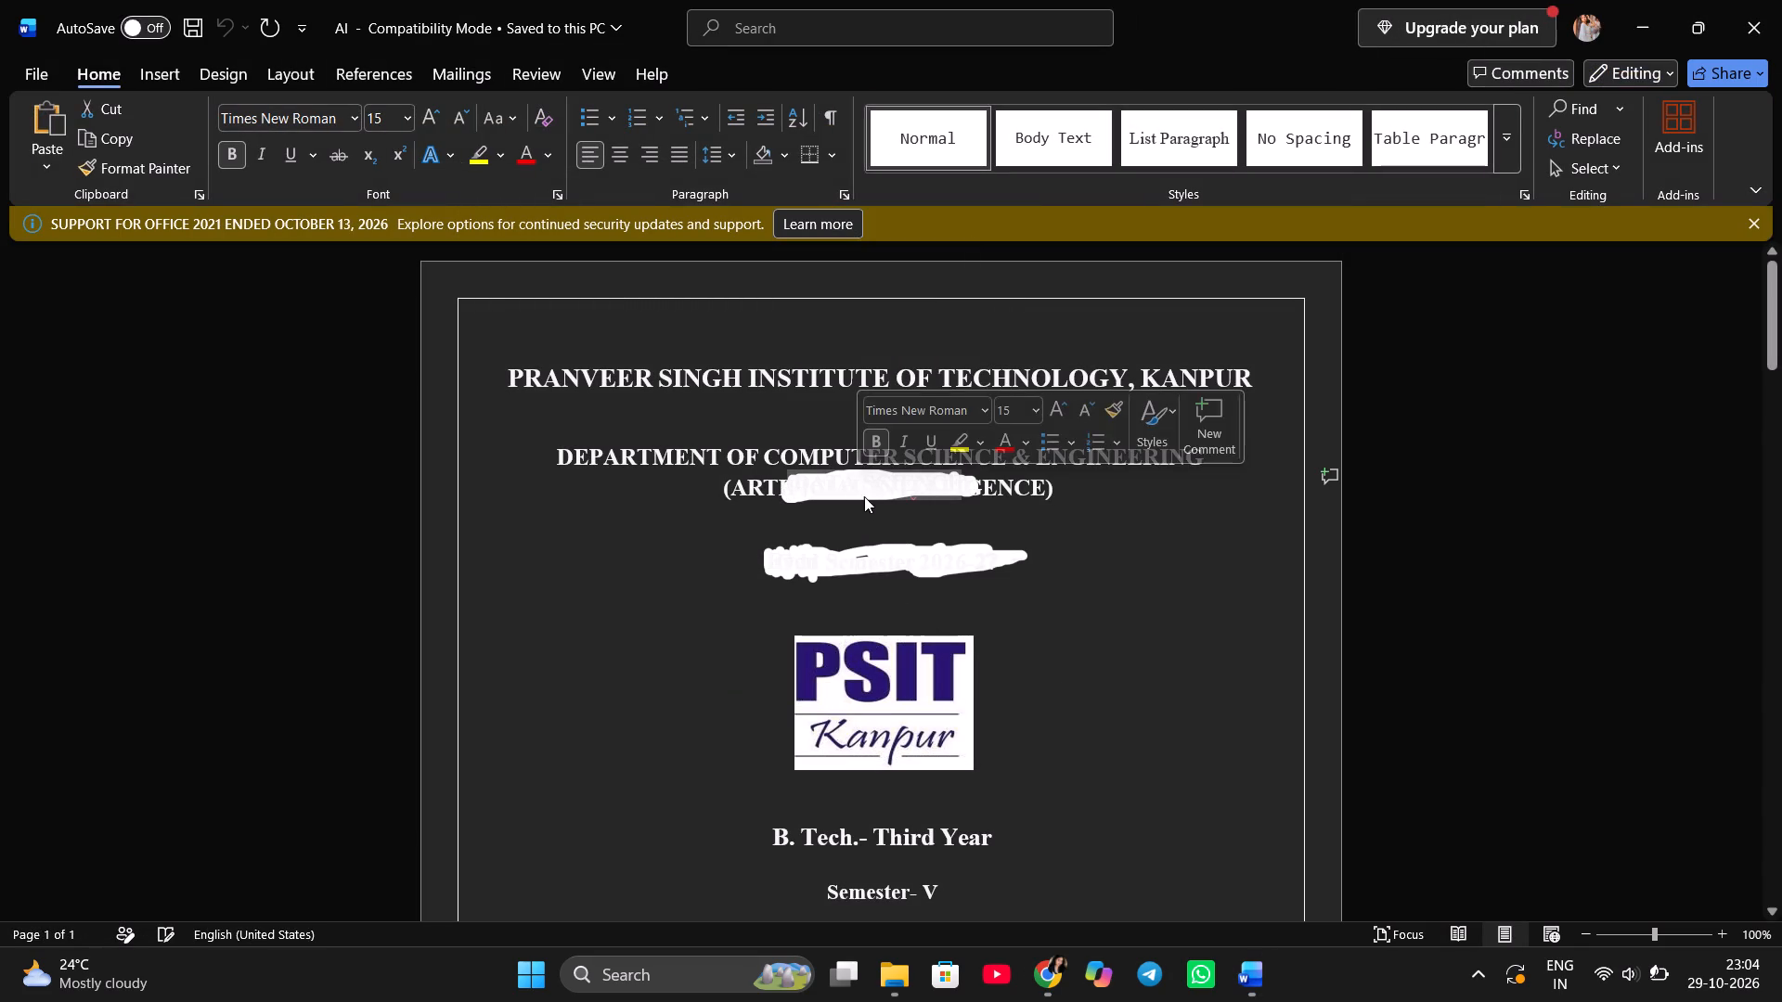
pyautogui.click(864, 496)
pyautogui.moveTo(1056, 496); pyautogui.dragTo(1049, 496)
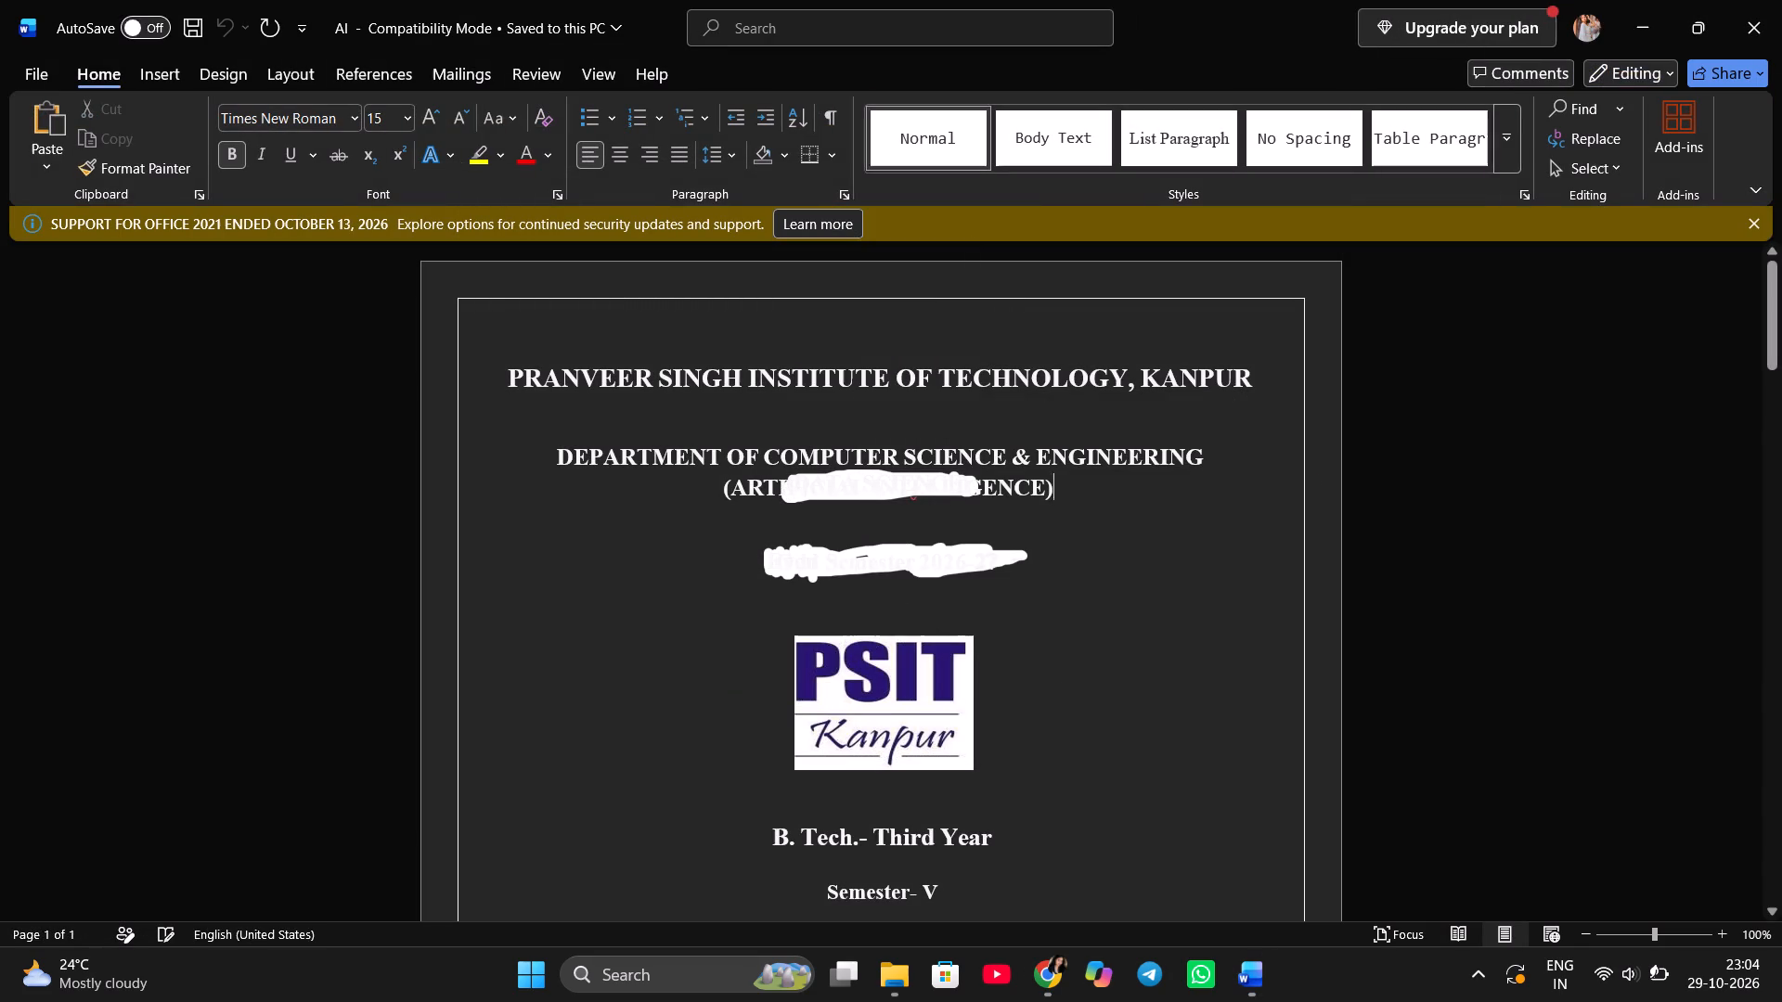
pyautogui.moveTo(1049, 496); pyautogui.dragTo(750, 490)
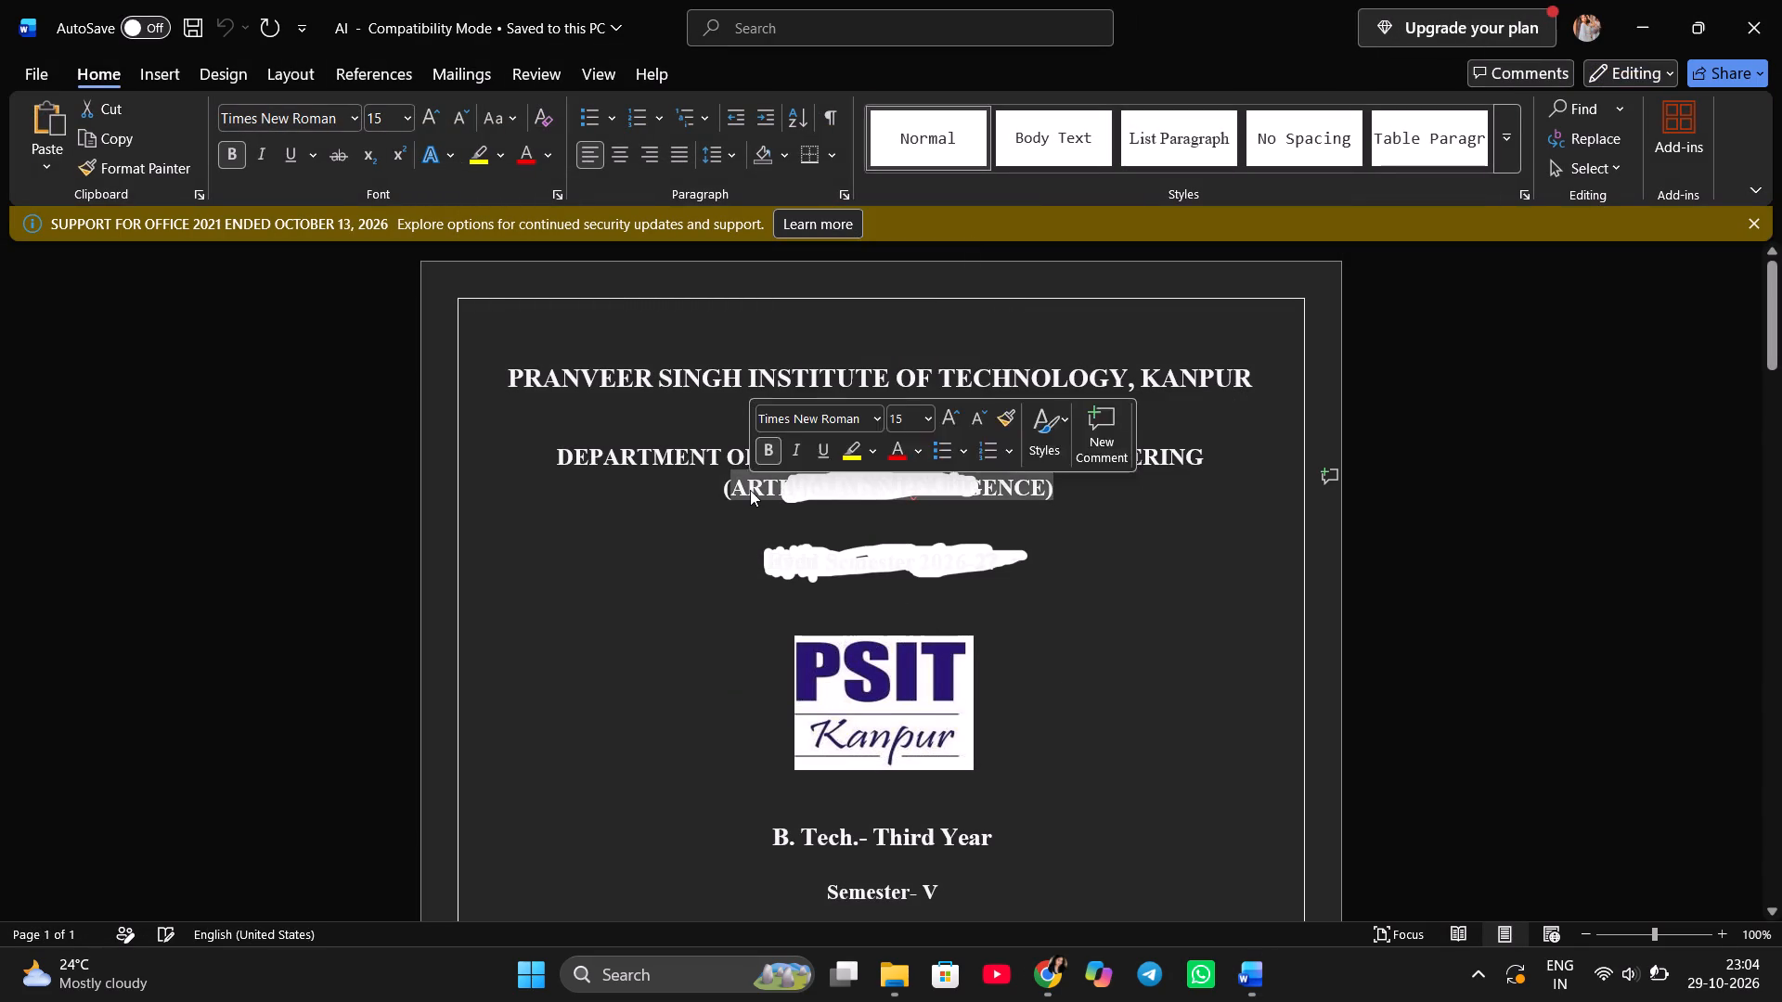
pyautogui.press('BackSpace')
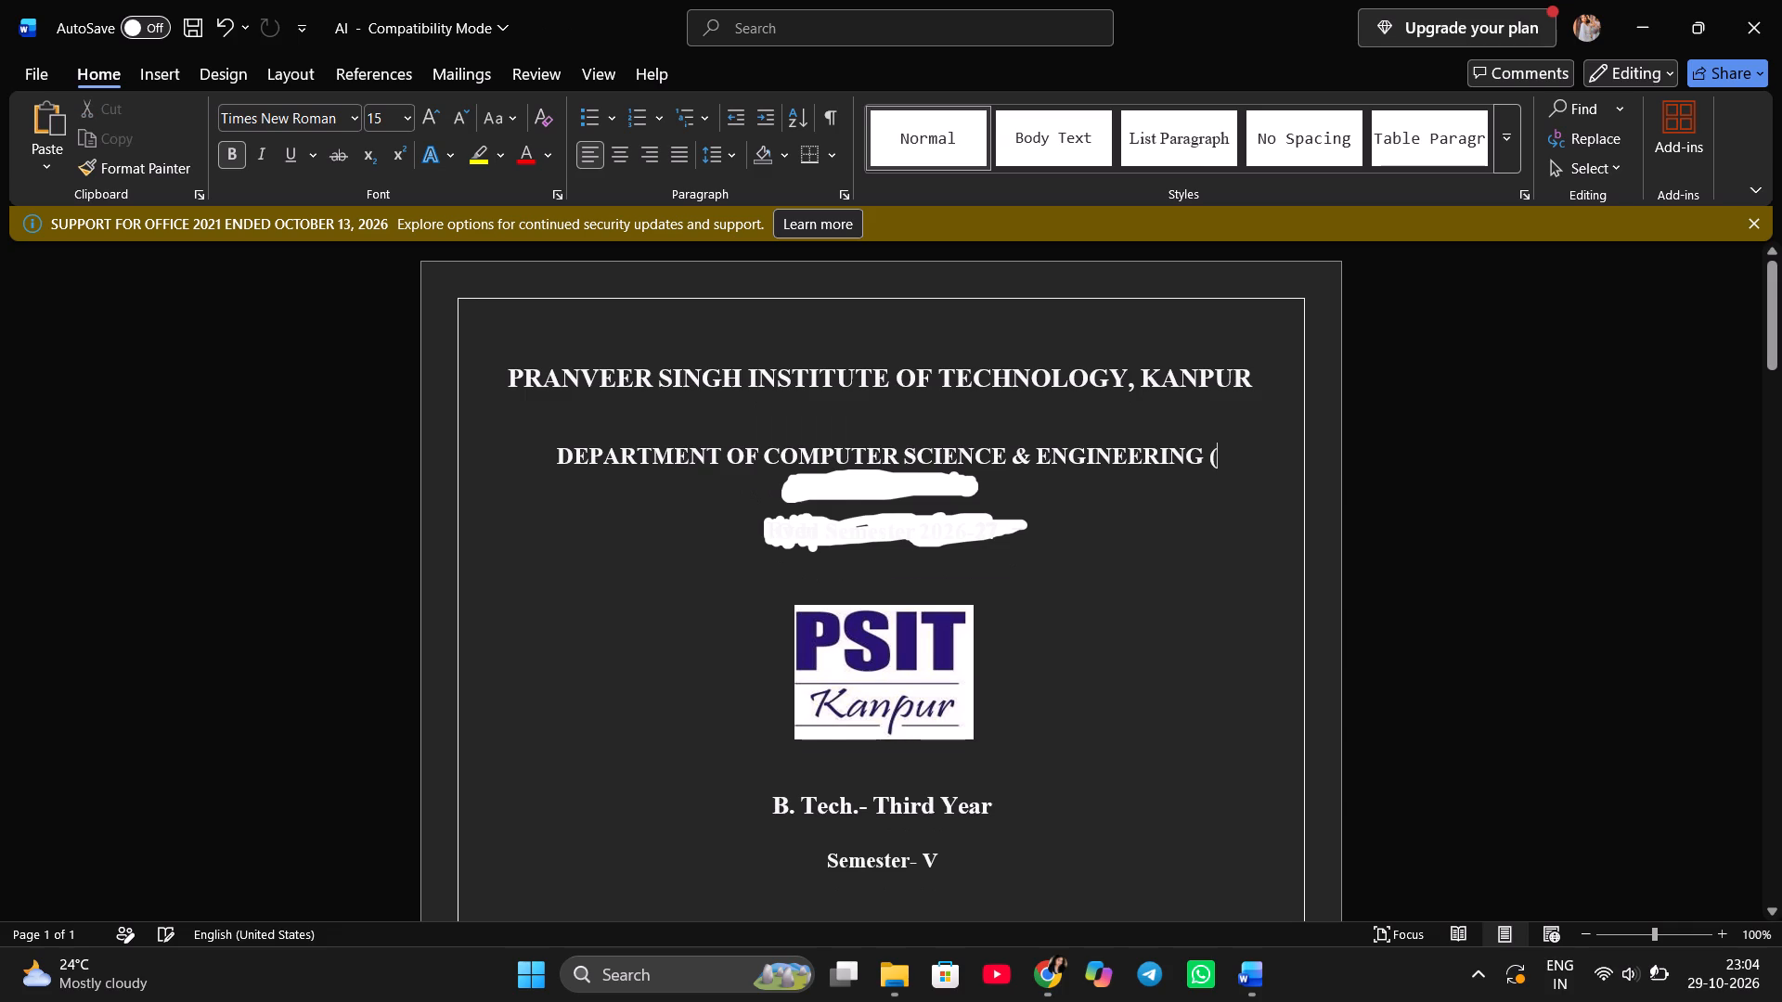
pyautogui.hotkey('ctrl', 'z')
# Change the course code below Design and Analysis of Algorithm on the cover page to BCS-553.
pyautogui.scroll(-2, 973, 685)
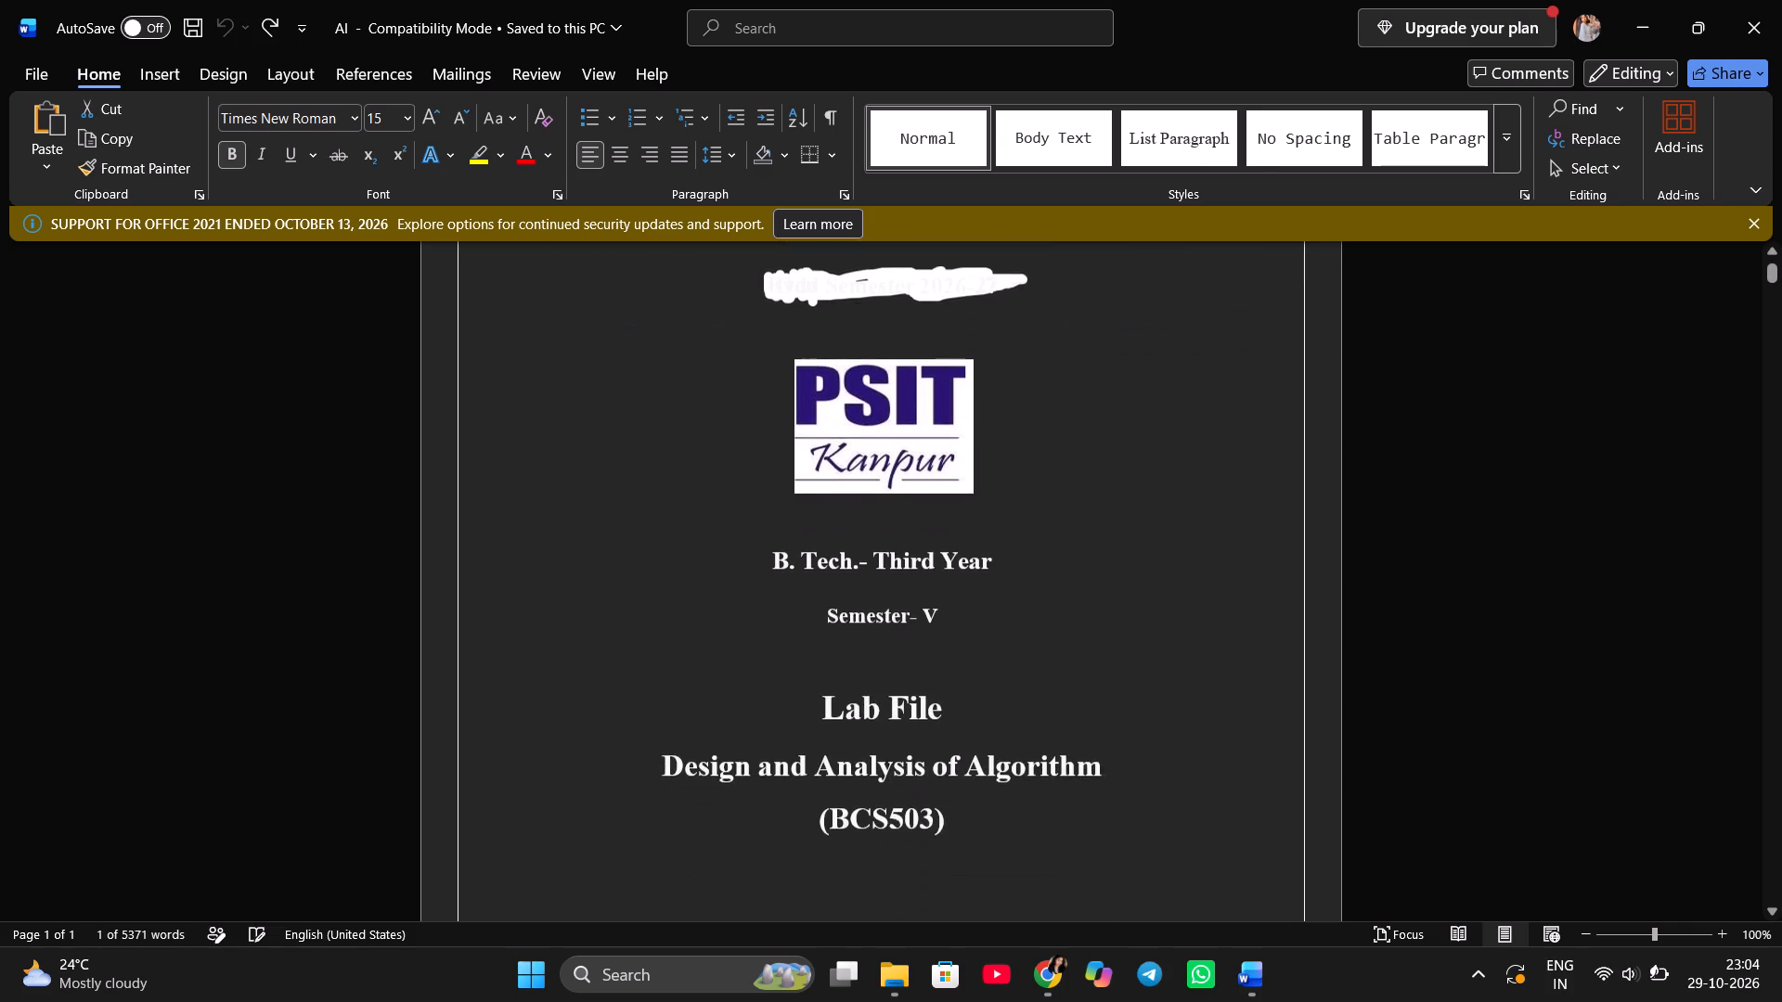
pyautogui.scroll(-1, 973, 685)
pyautogui.click(920, 744)
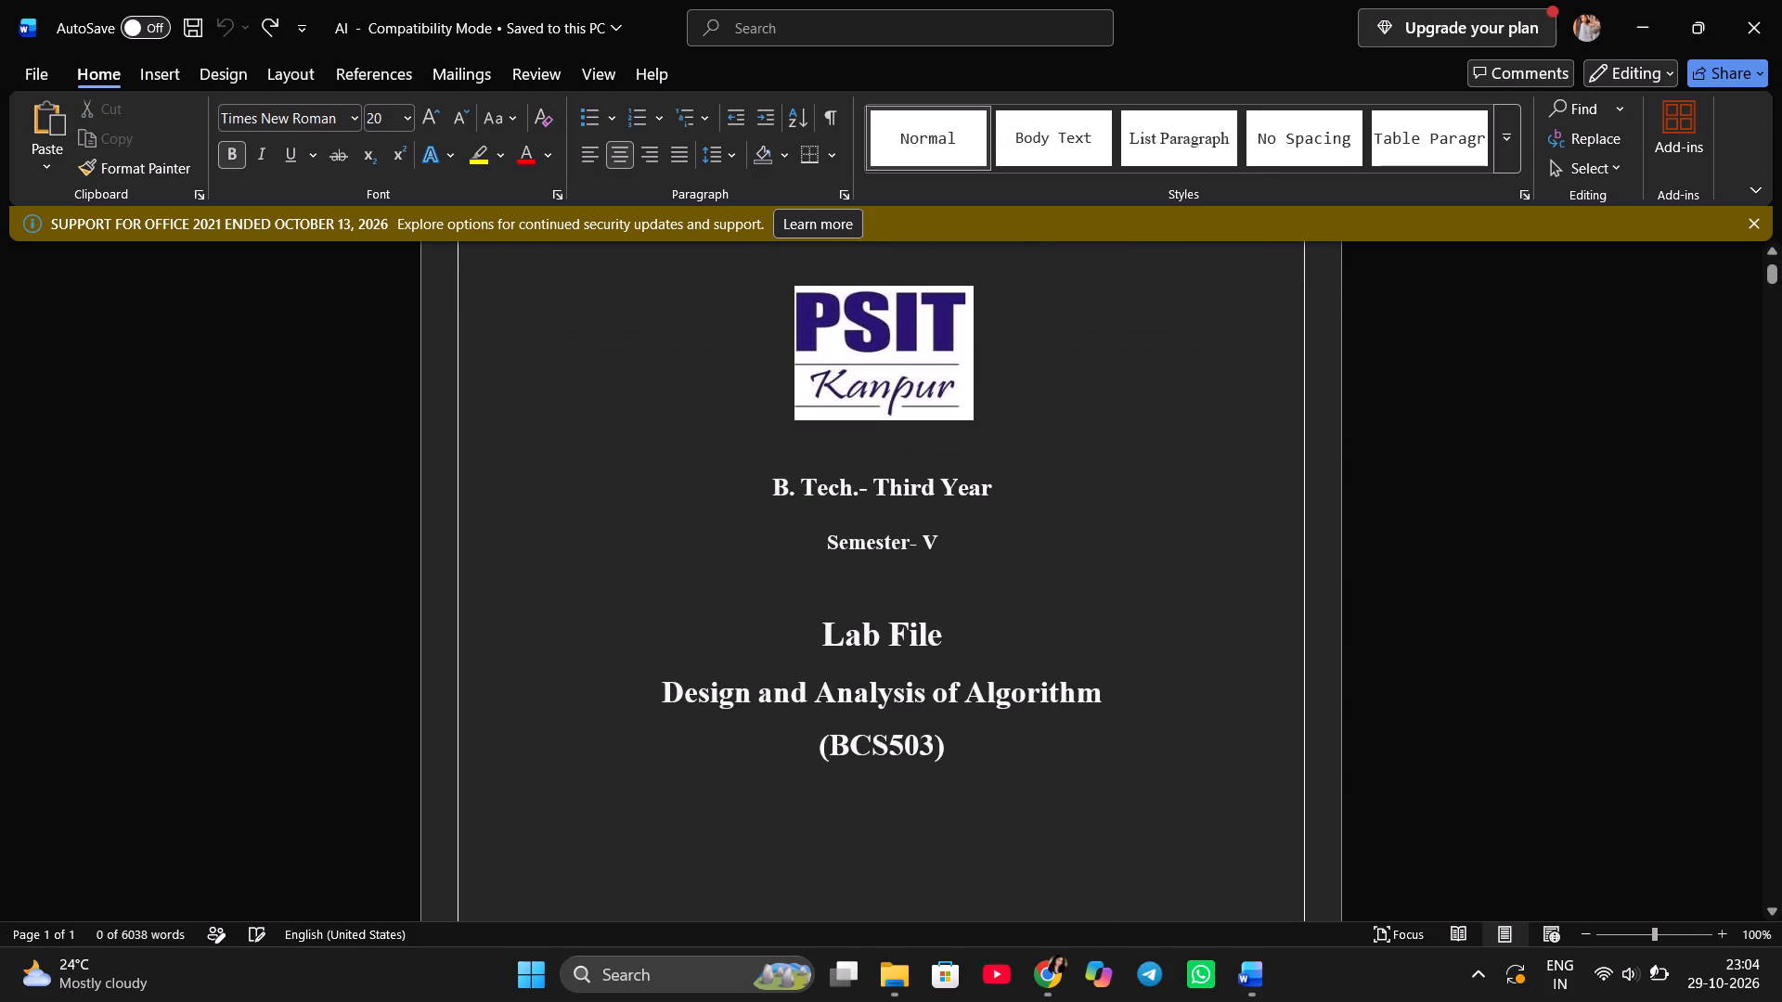
pyautogui.press('BackSpace')
pyautogui.press('5')
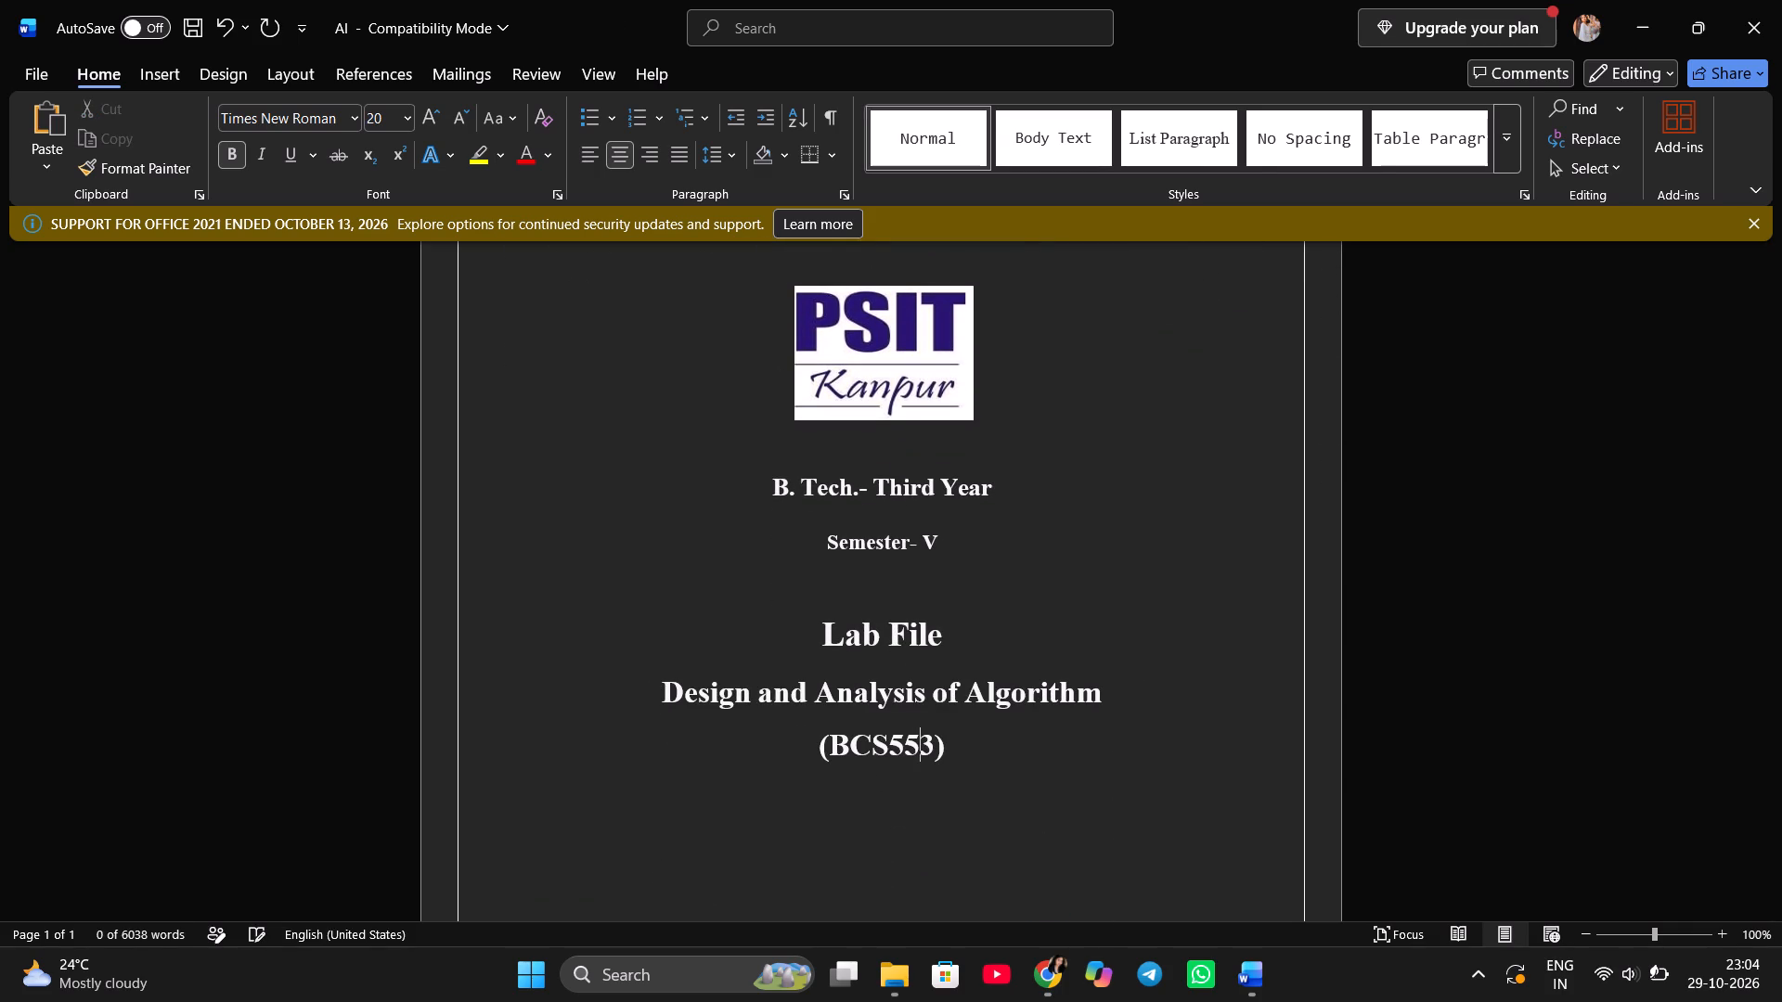
pyautogui.click(891, 745)
pyautogui.press('-')
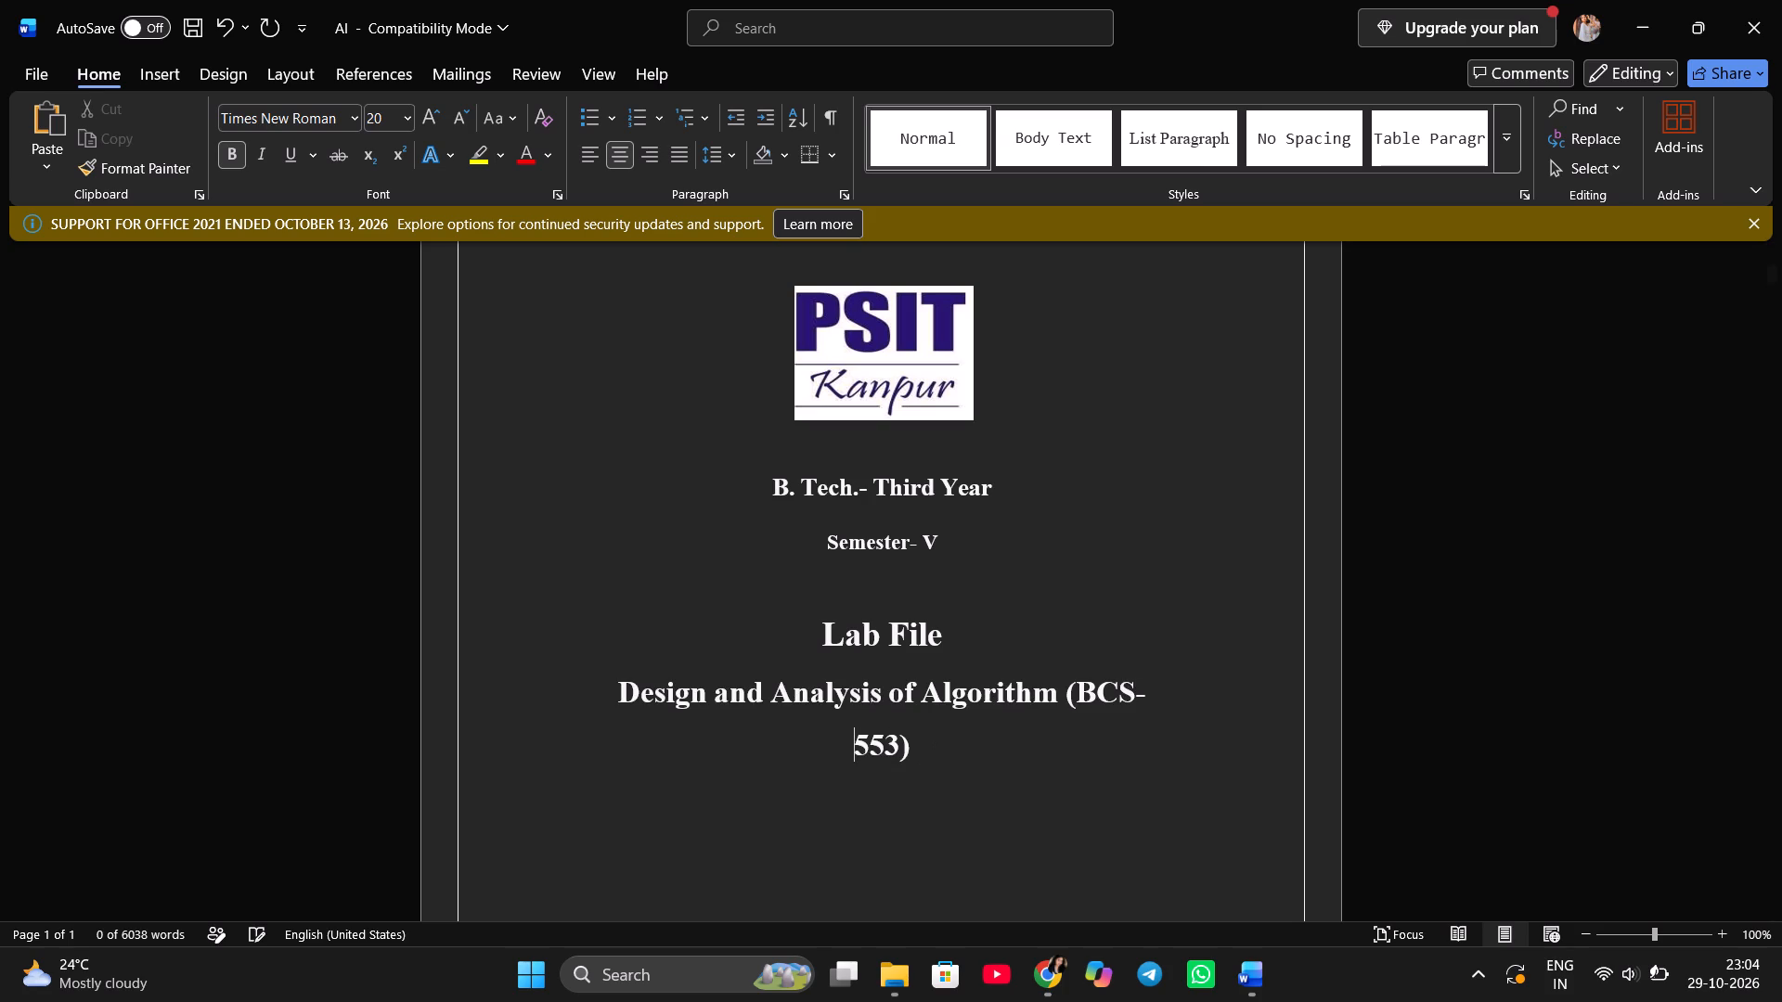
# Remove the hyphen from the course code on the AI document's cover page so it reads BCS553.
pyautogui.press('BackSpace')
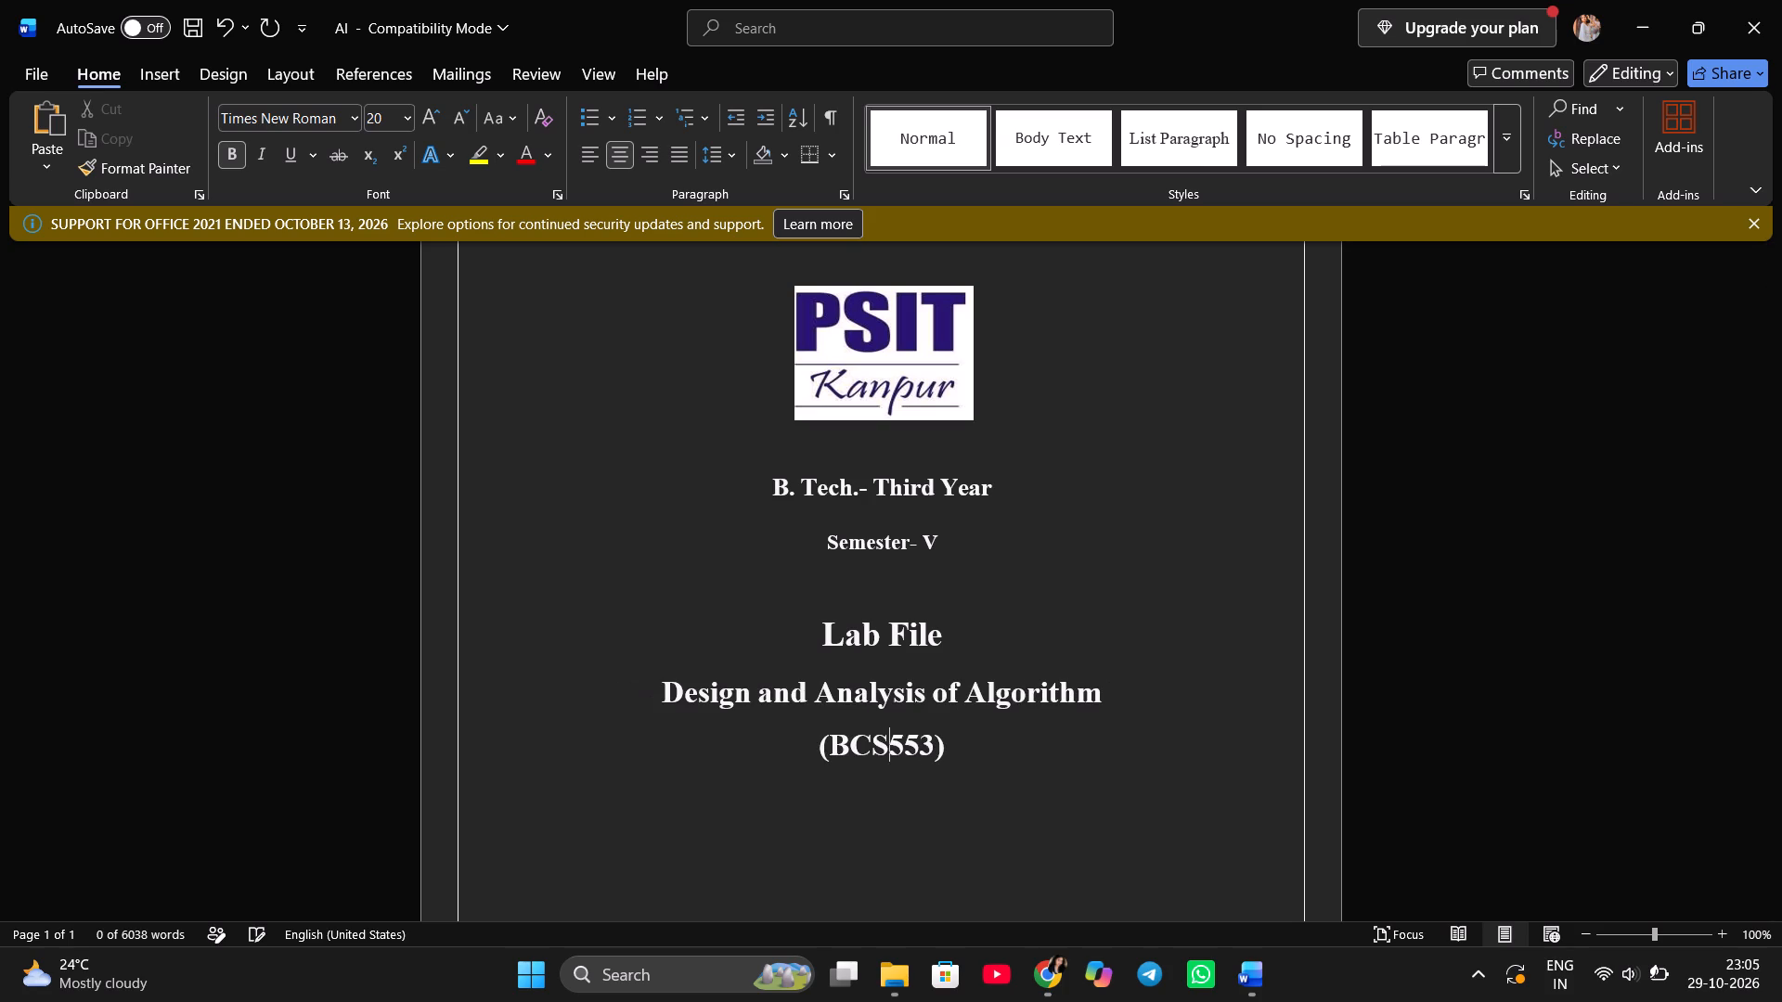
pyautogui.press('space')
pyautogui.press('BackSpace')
# Switch to Chrome and examine the course codes in My TimeTable on the PSIT student portal.
pyautogui.click(1033, 975)
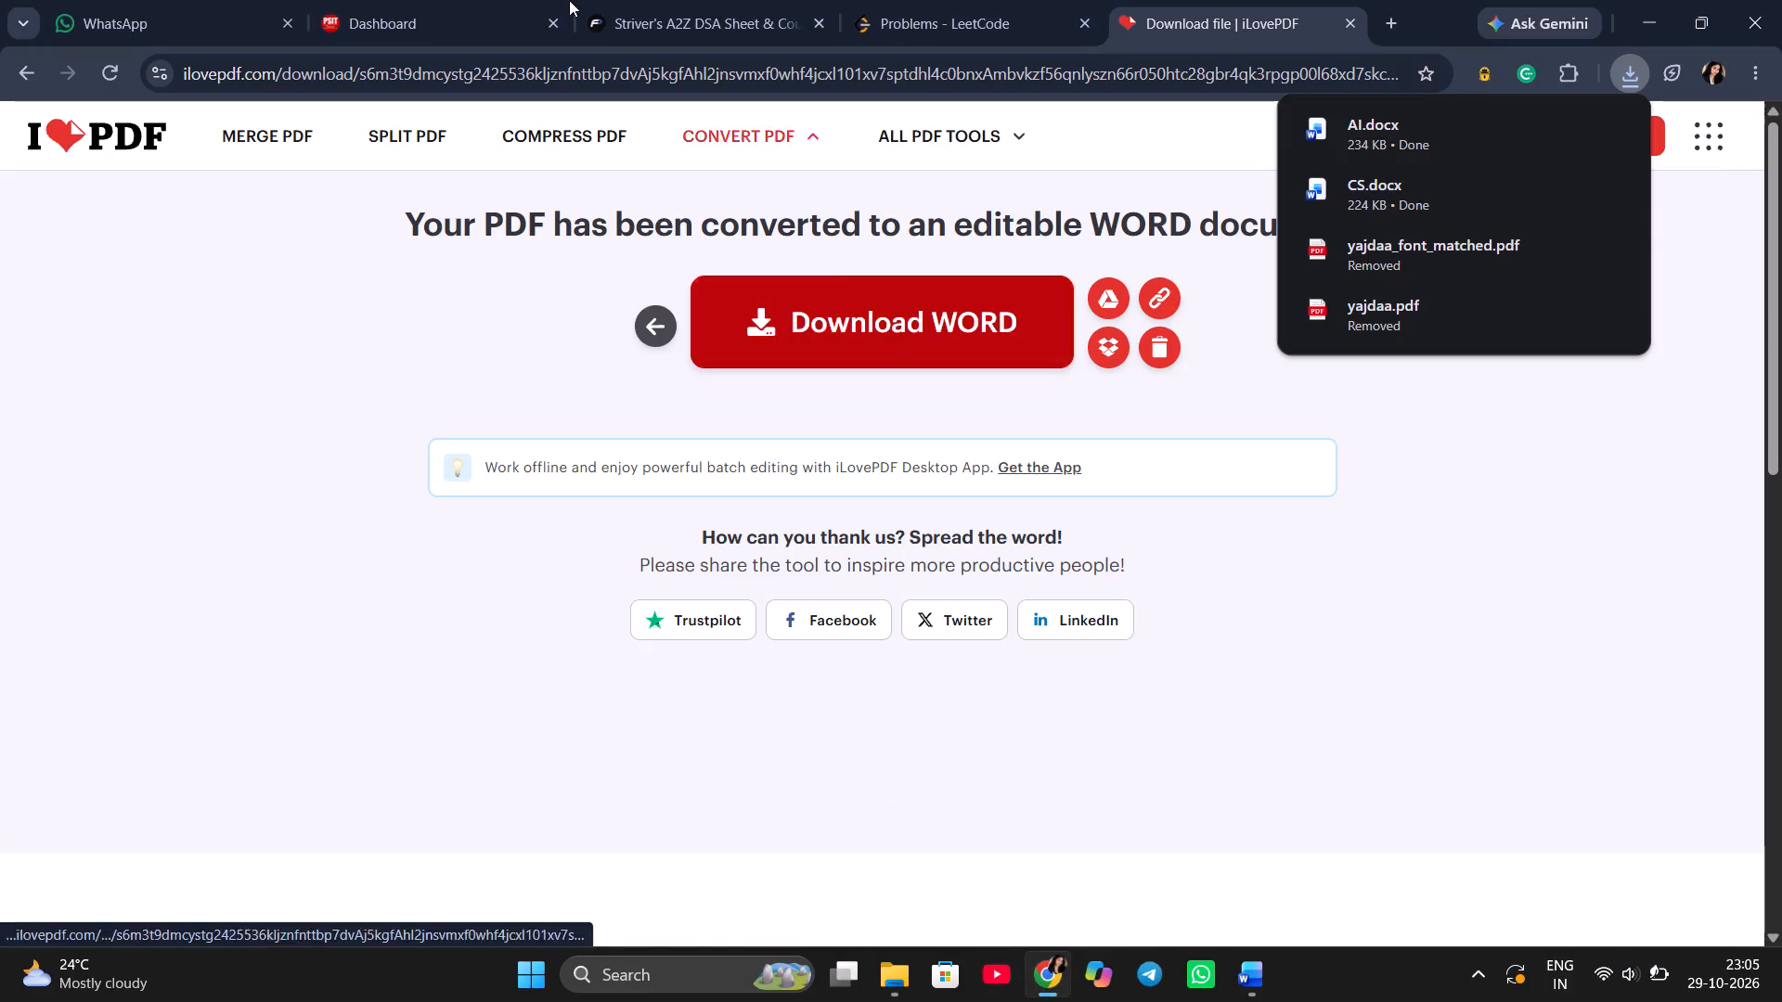
pyautogui.click(384, 0)
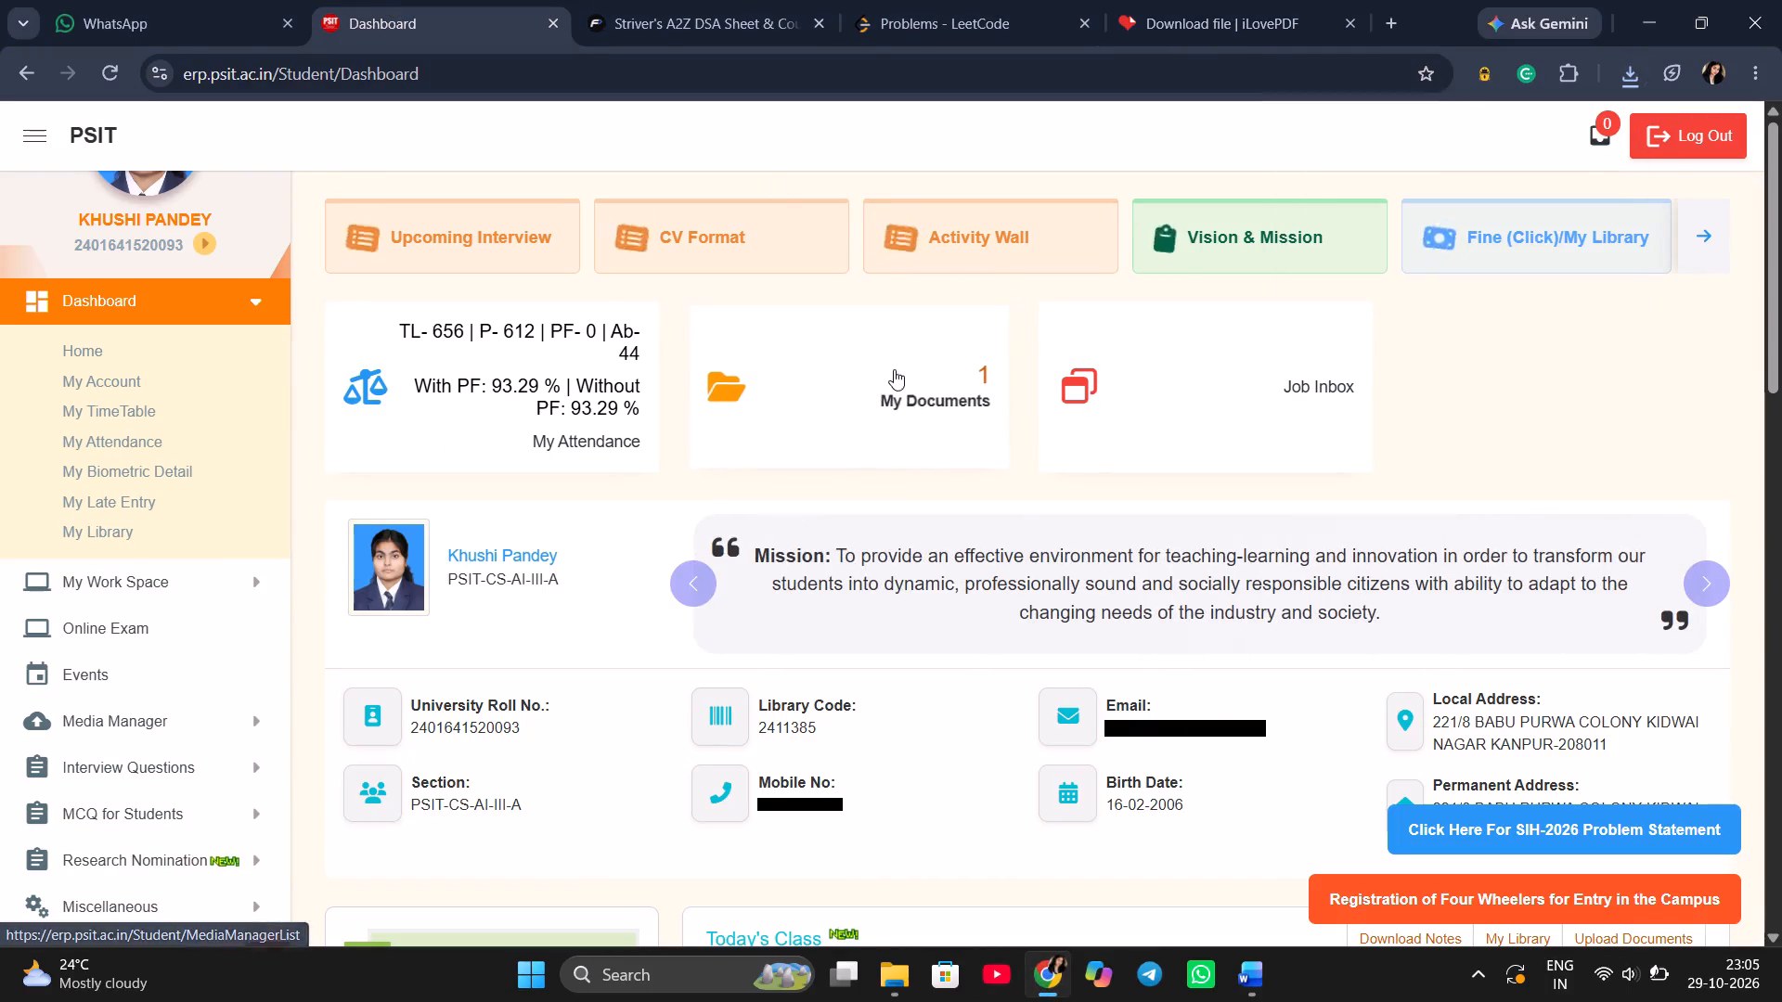
pyautogui.hscroll(-3, 894, 369)
pyautogui.click(130, 409)
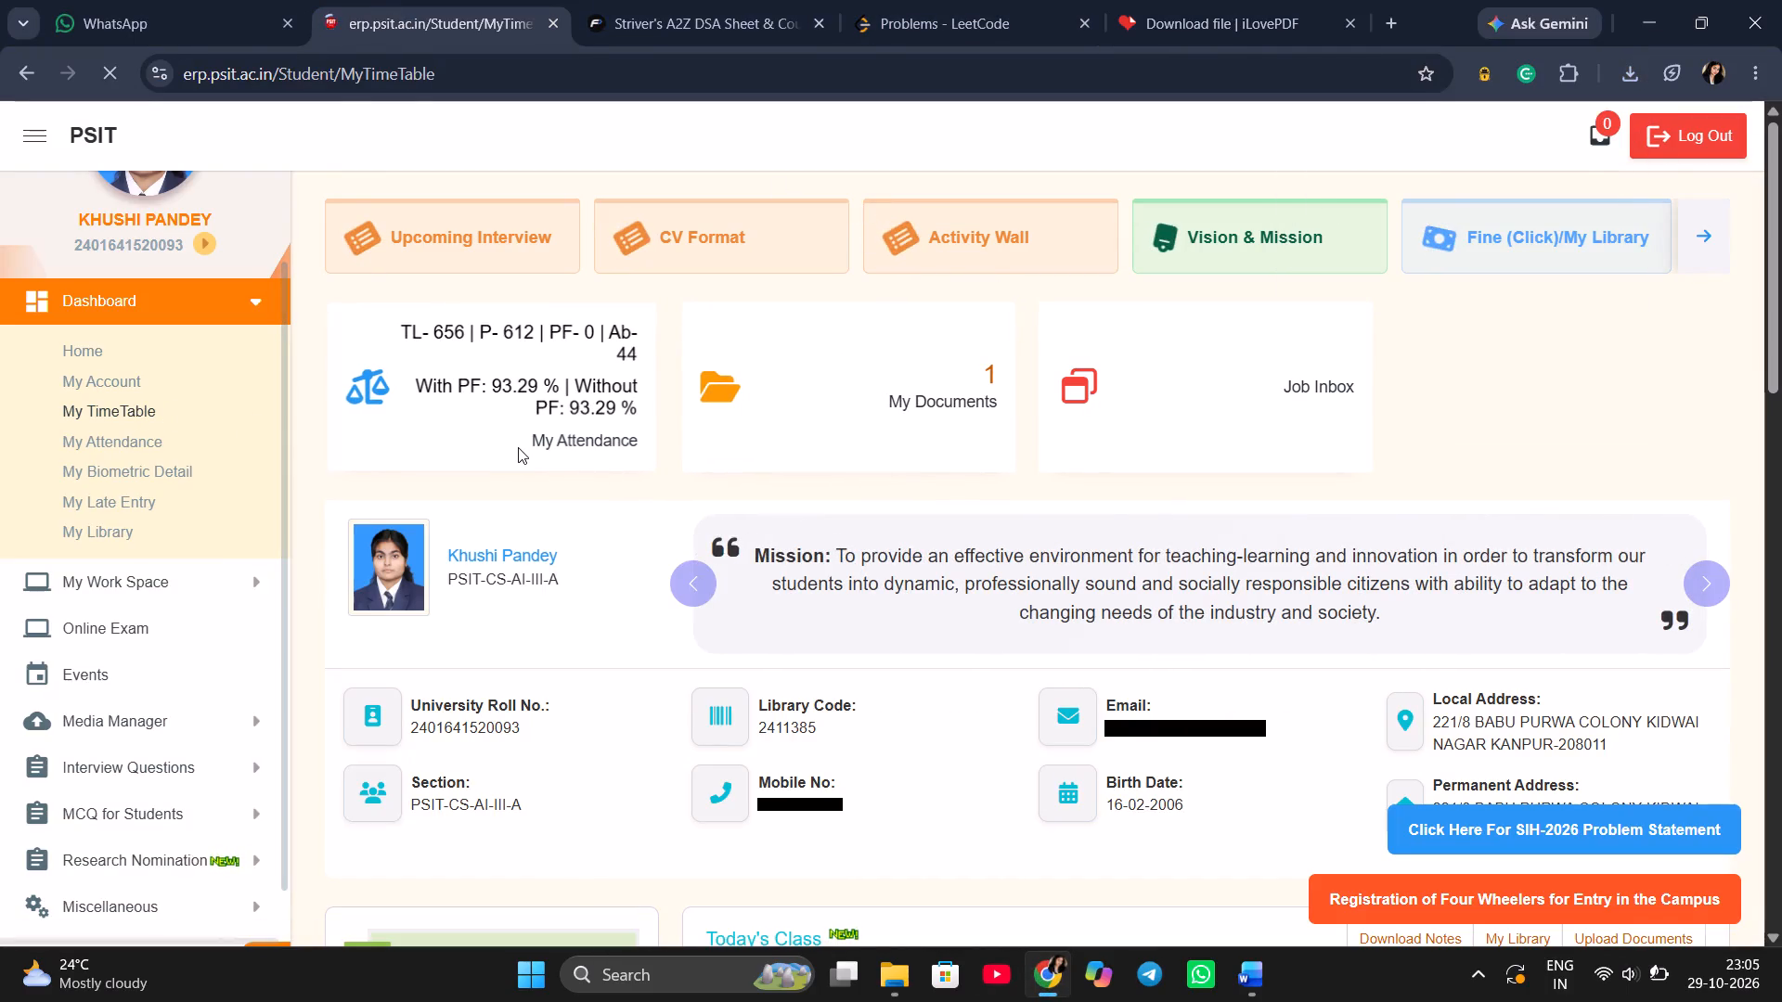
pyautogui.scroll(-1, 518, 447)
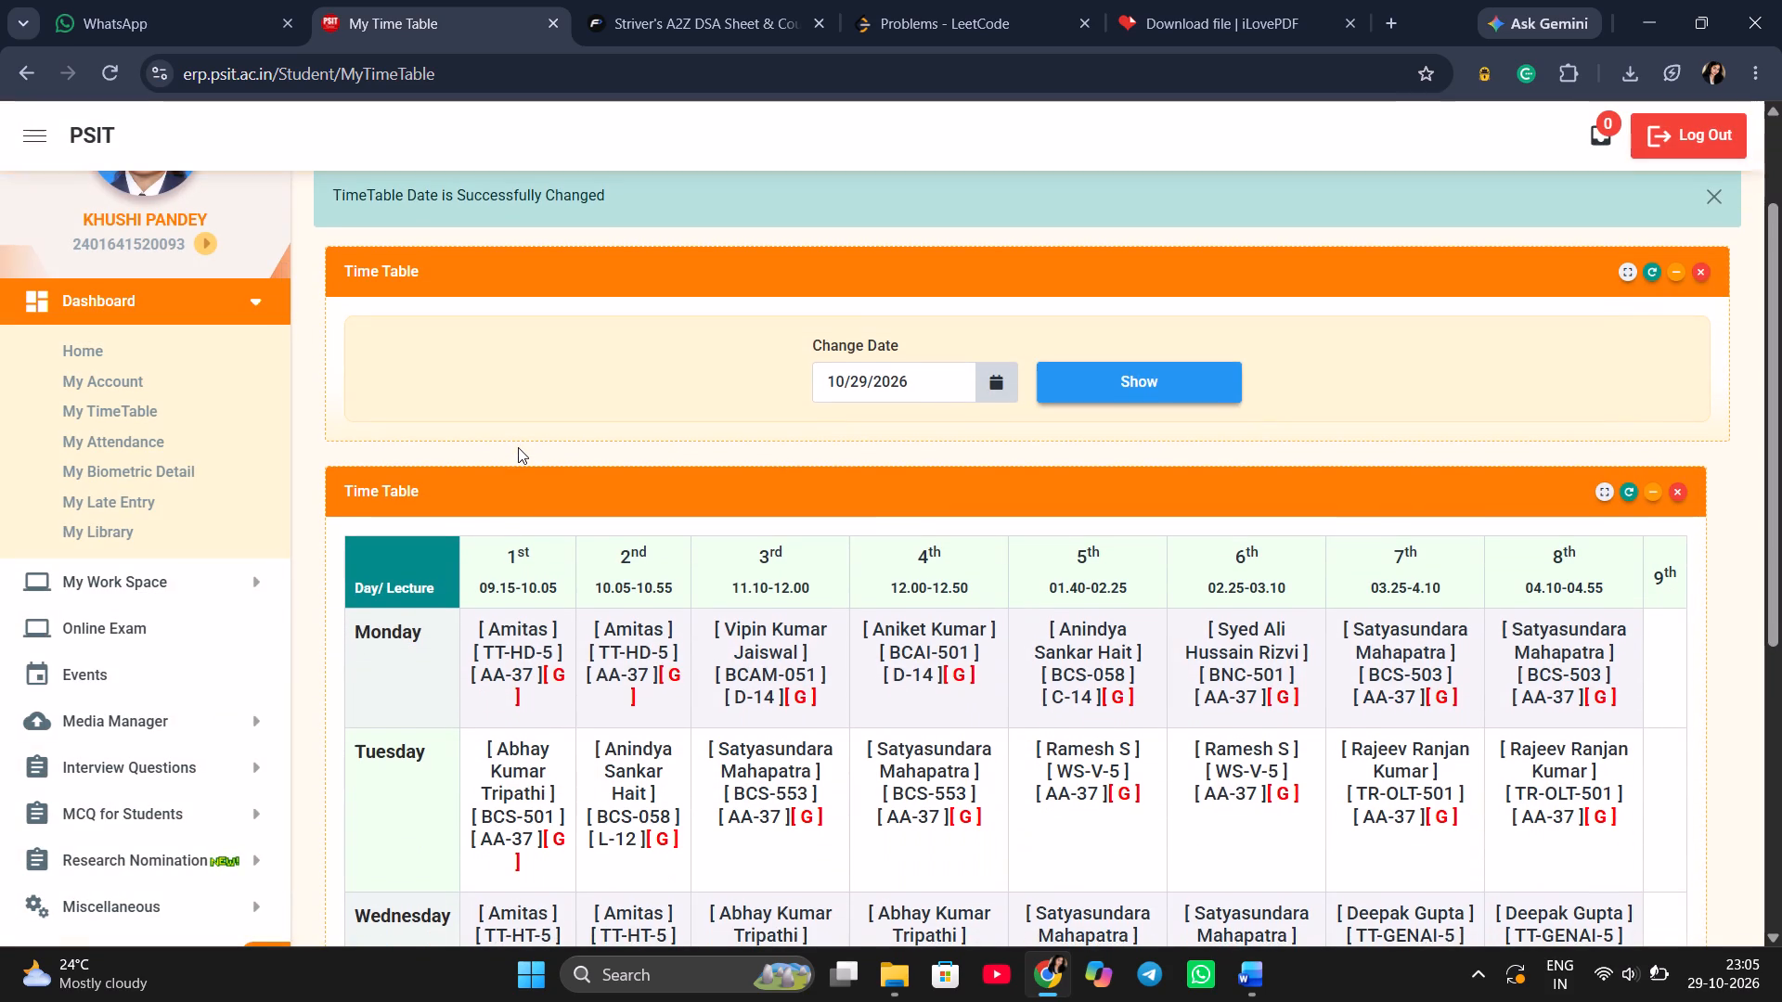
pyautogui.scroll(-2, 518, 447)
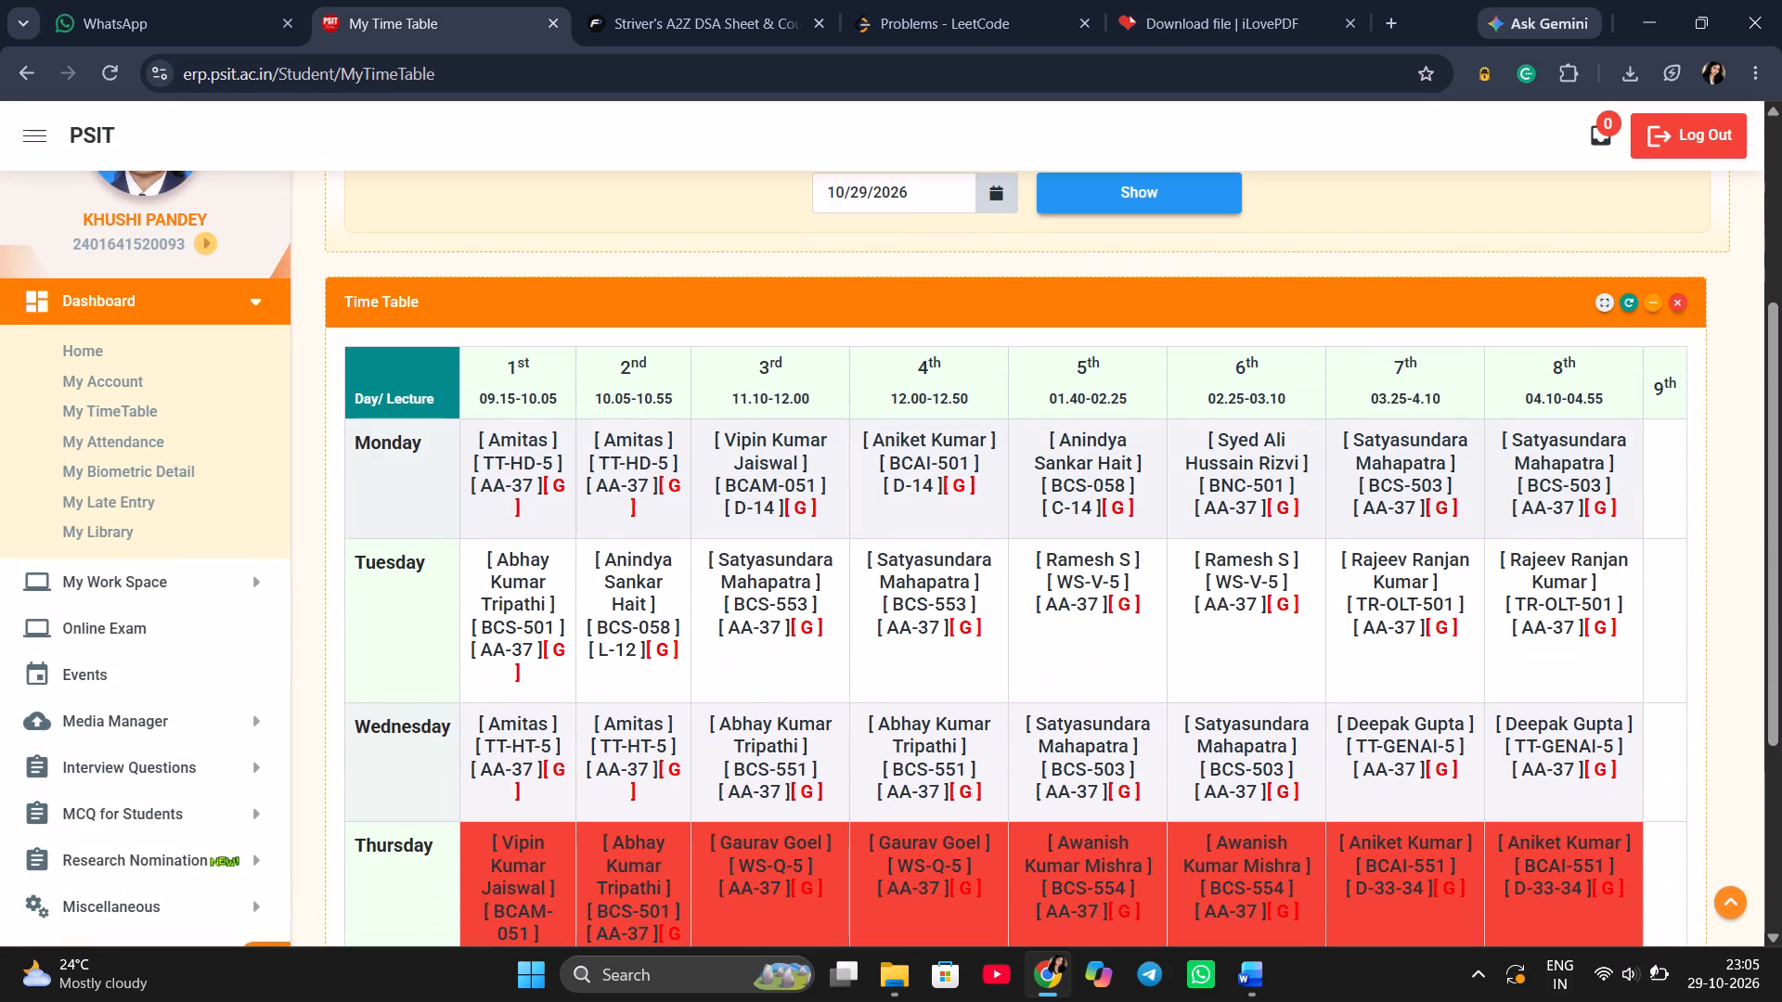
pyautogui.scroll(-1, 794, 532)
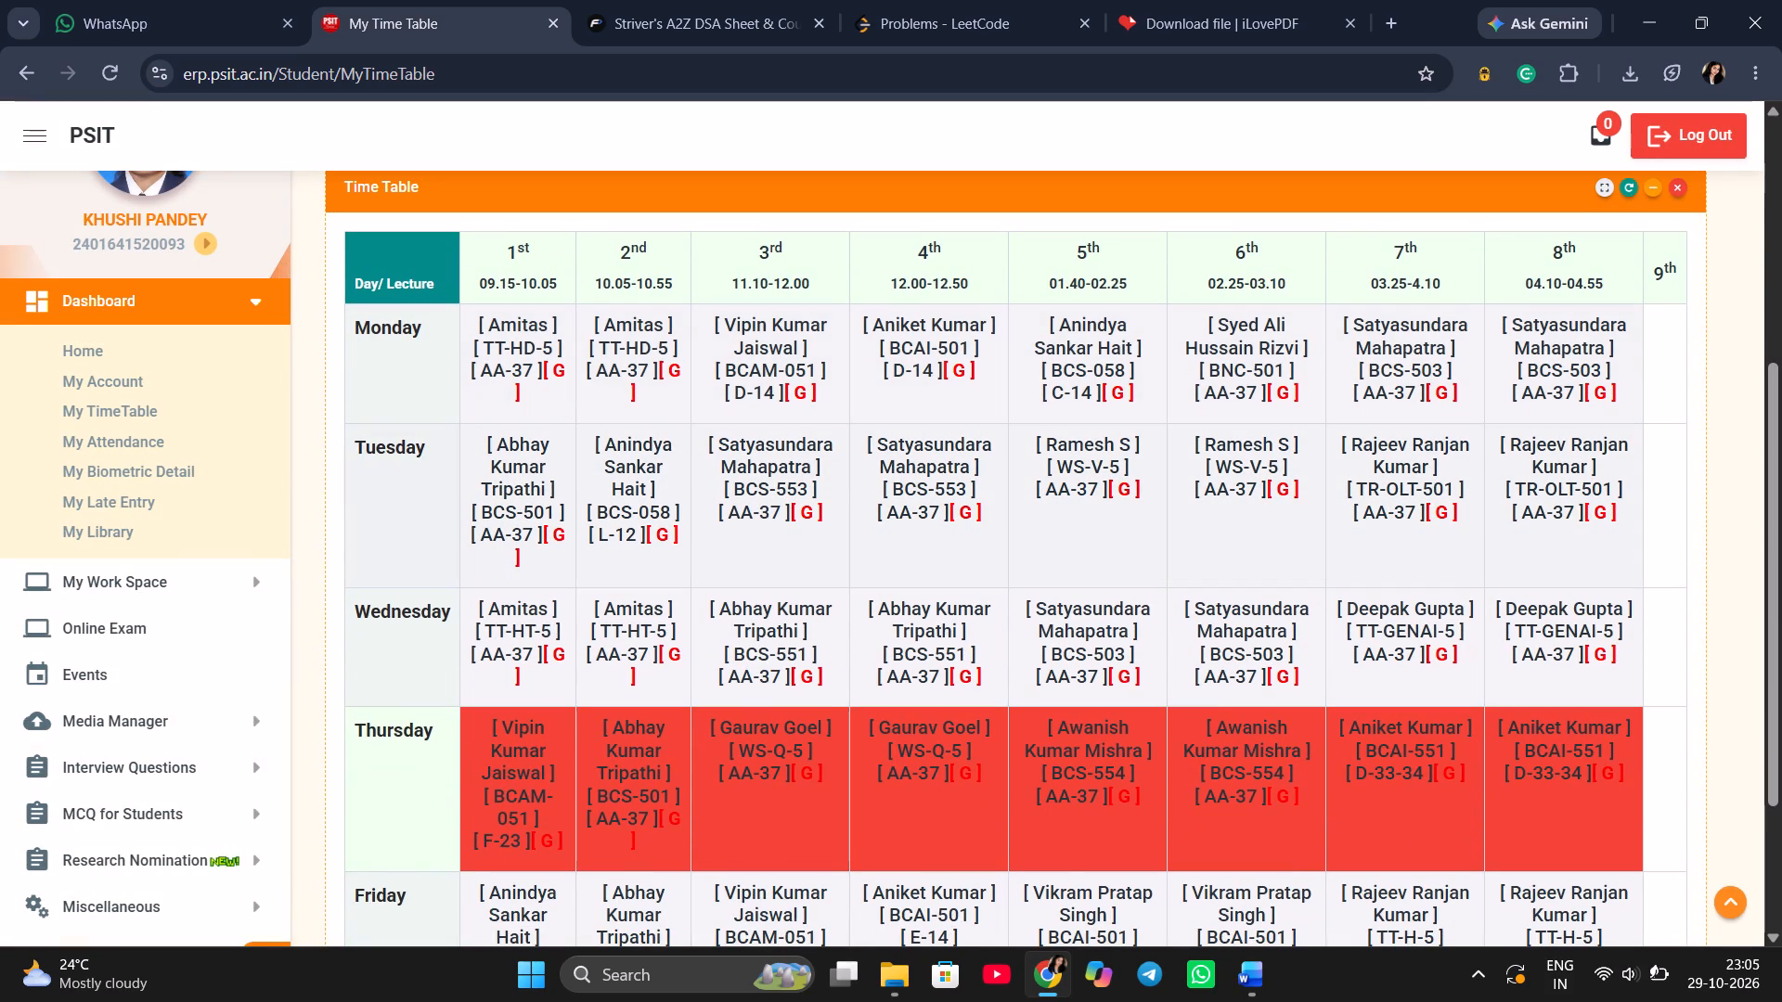
# Back in Word, change the cover page's course code to BCS-553 and start it on a new line below Design and Analysis of Algorithm.
pyautogui.click(1230, 1001)
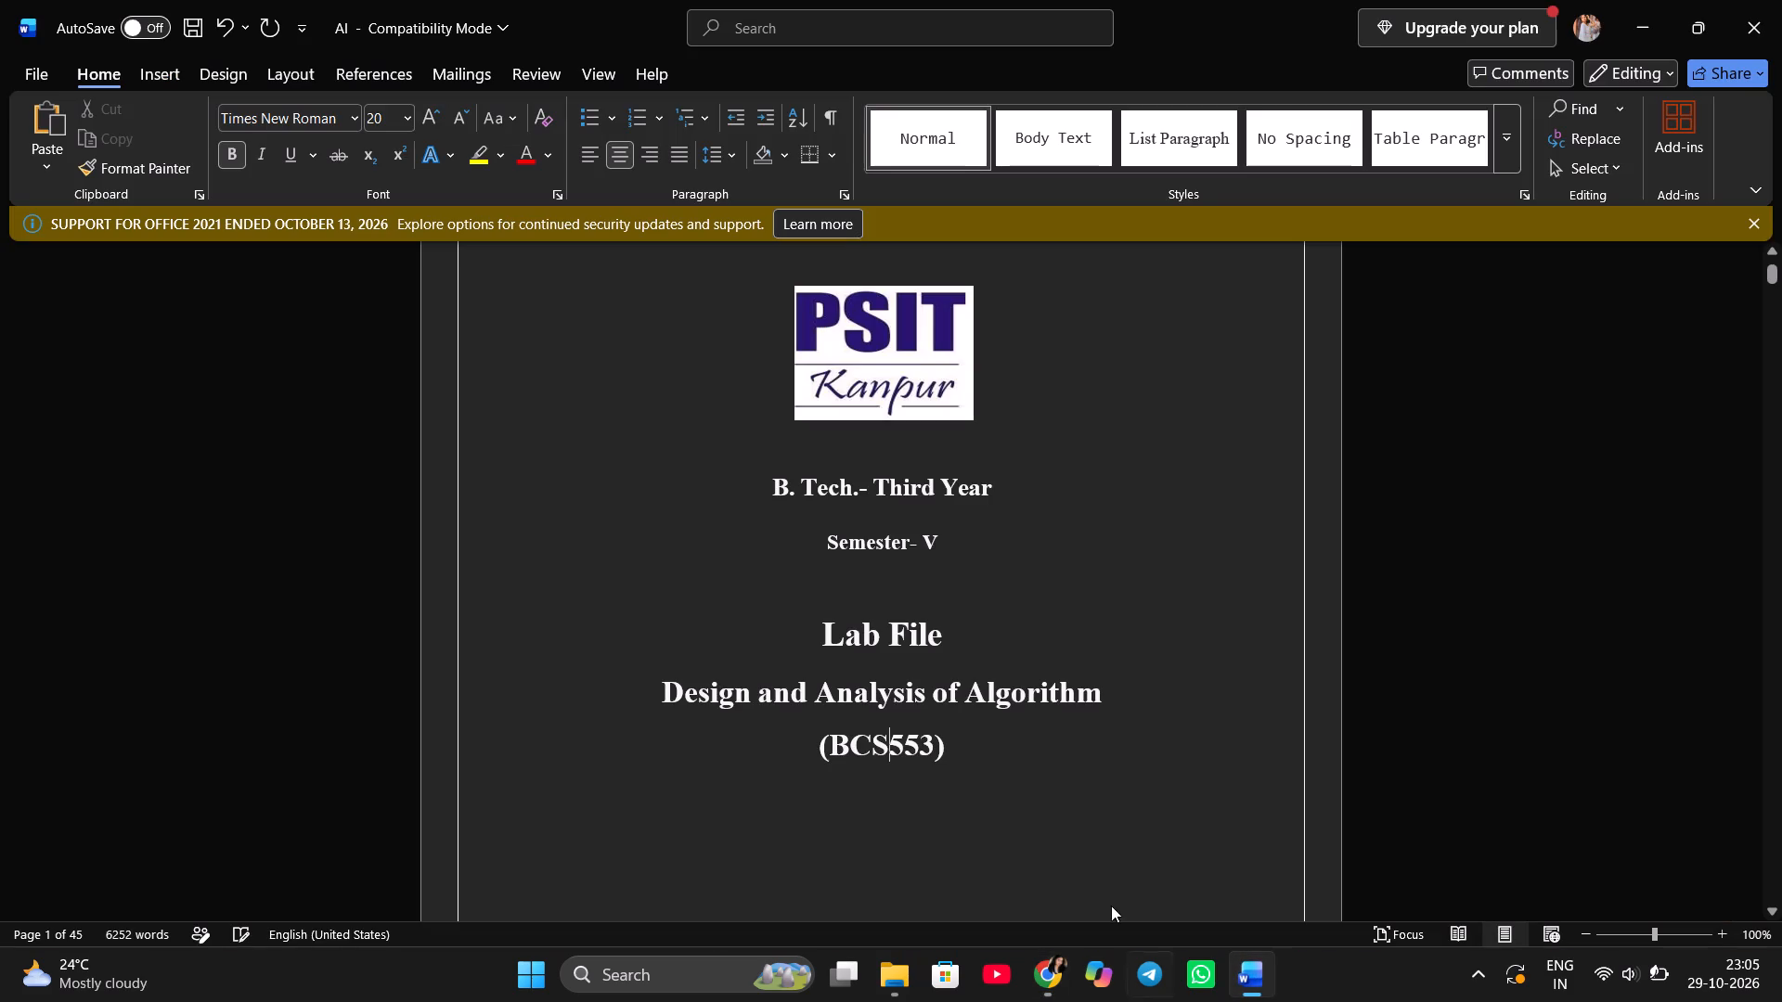
pyautogui.press('-')
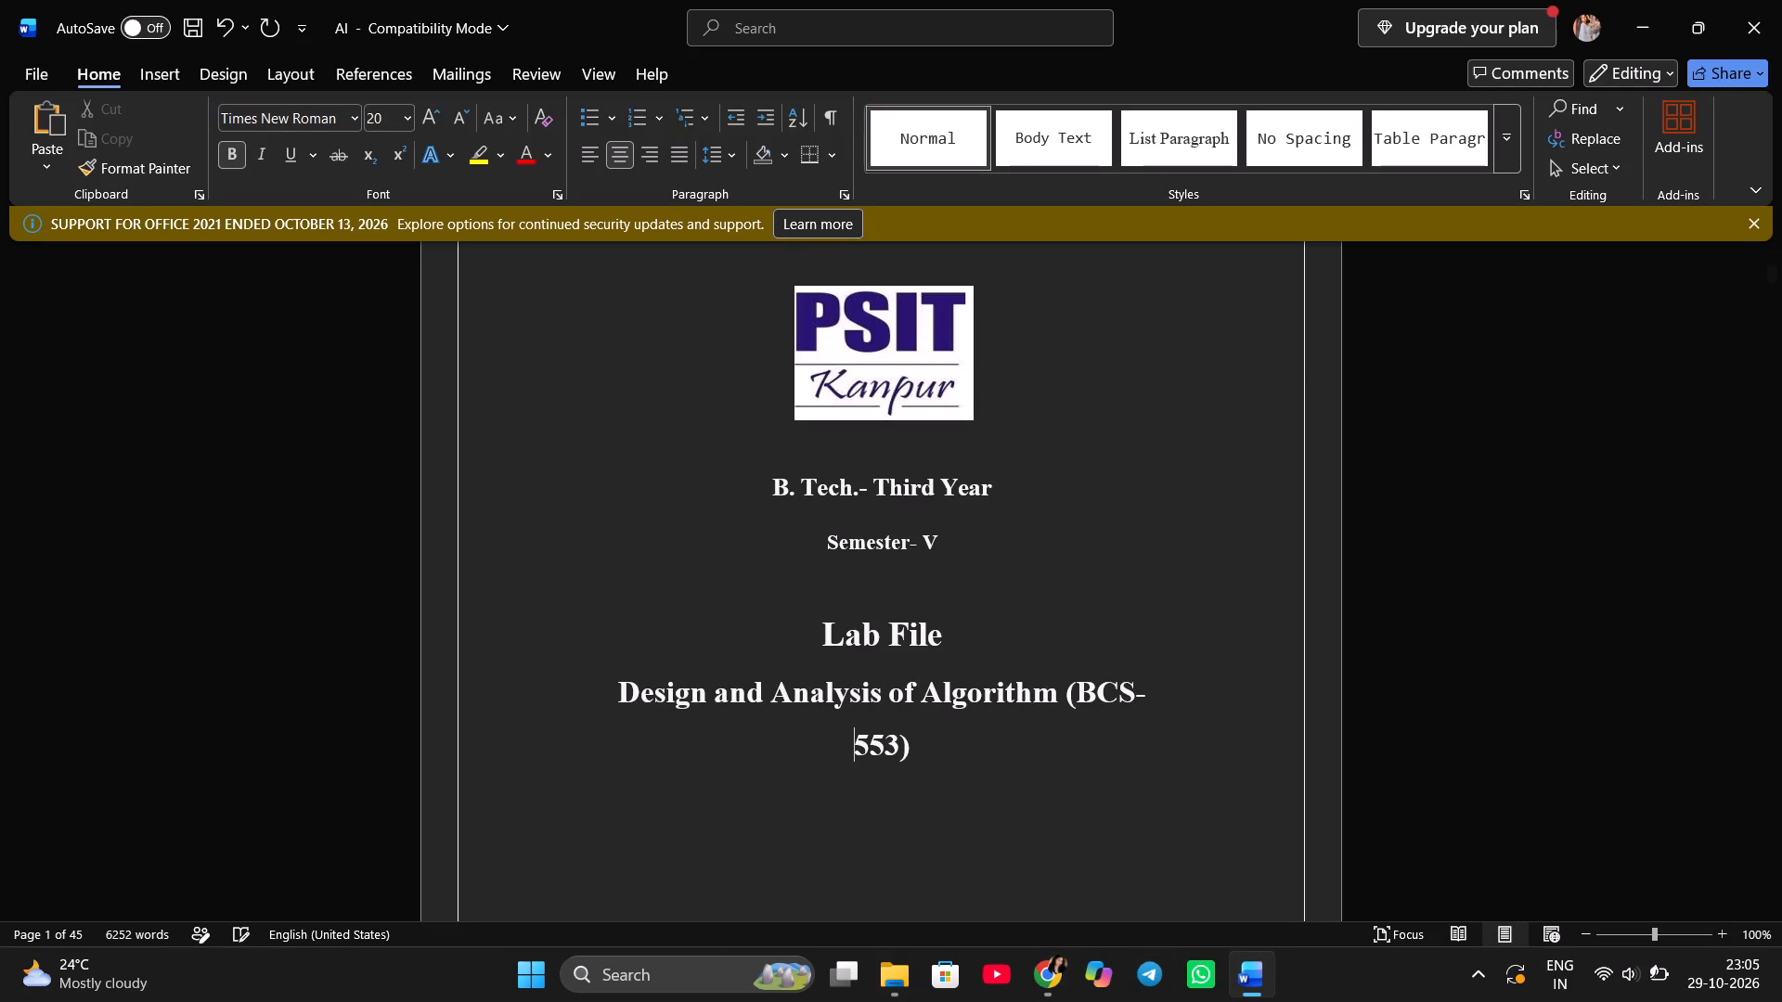
pyautogui.press('-')
pyautogui.press('BackSpace')
pyautogui.click(1055, 691)
pyautogui.press('Return')
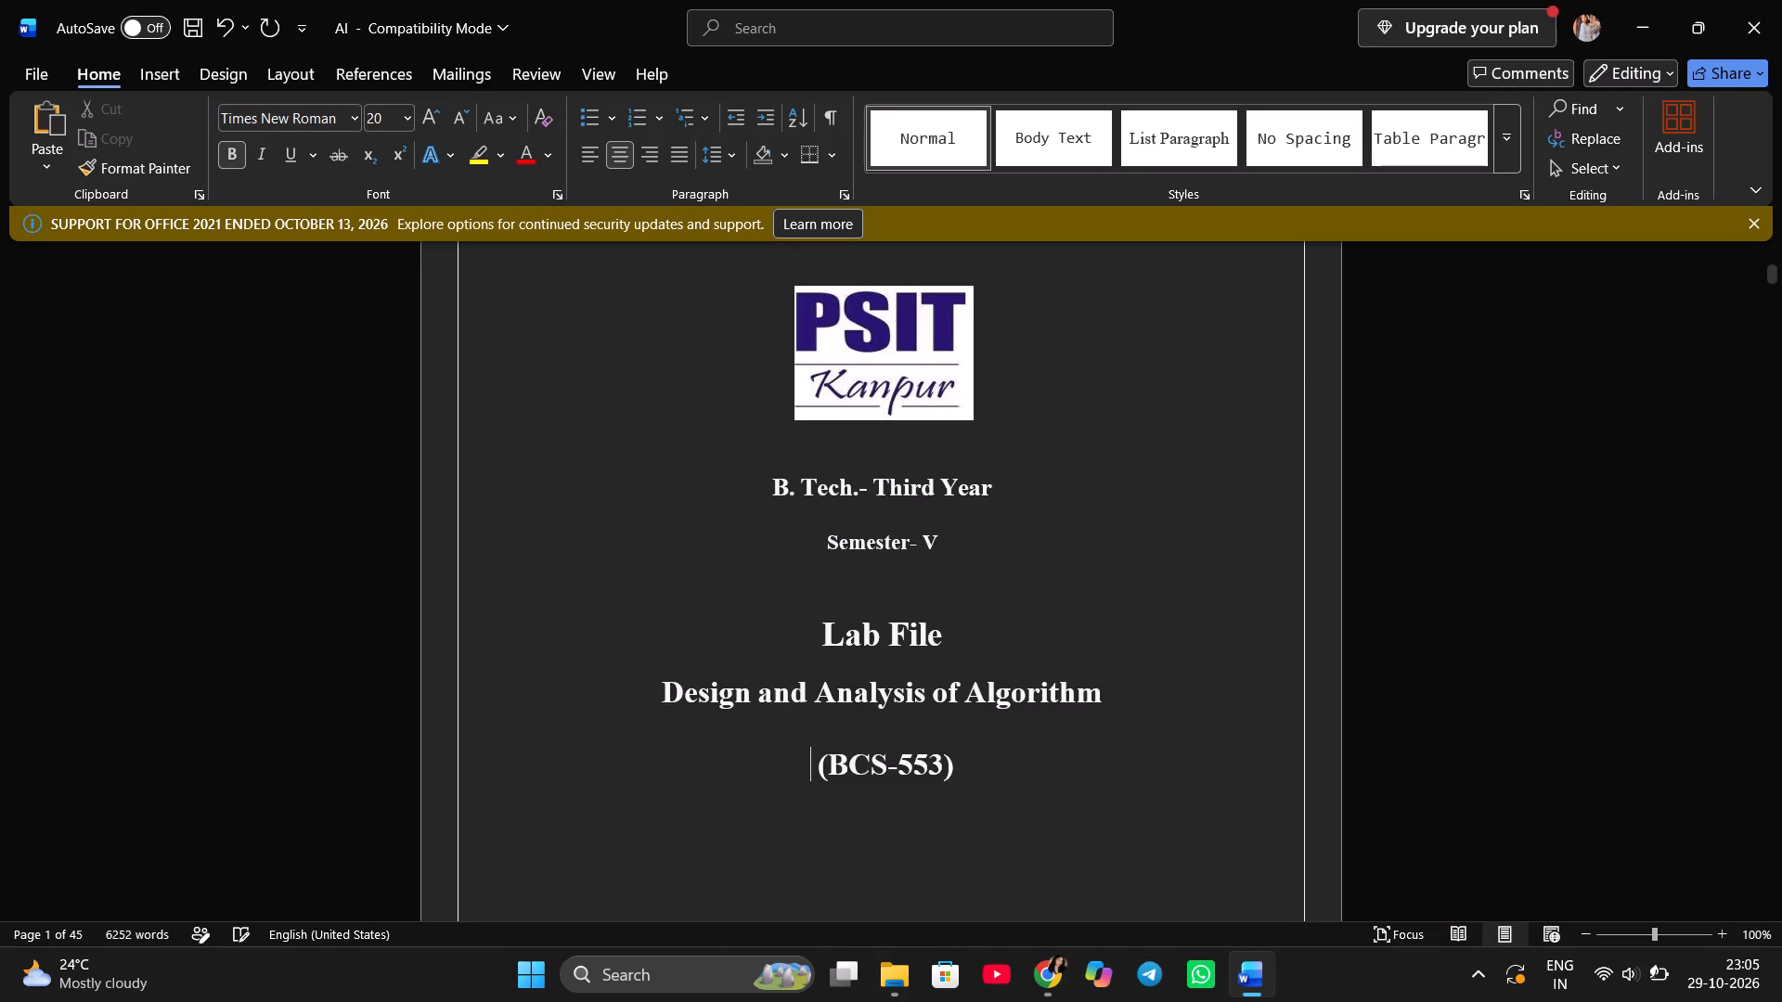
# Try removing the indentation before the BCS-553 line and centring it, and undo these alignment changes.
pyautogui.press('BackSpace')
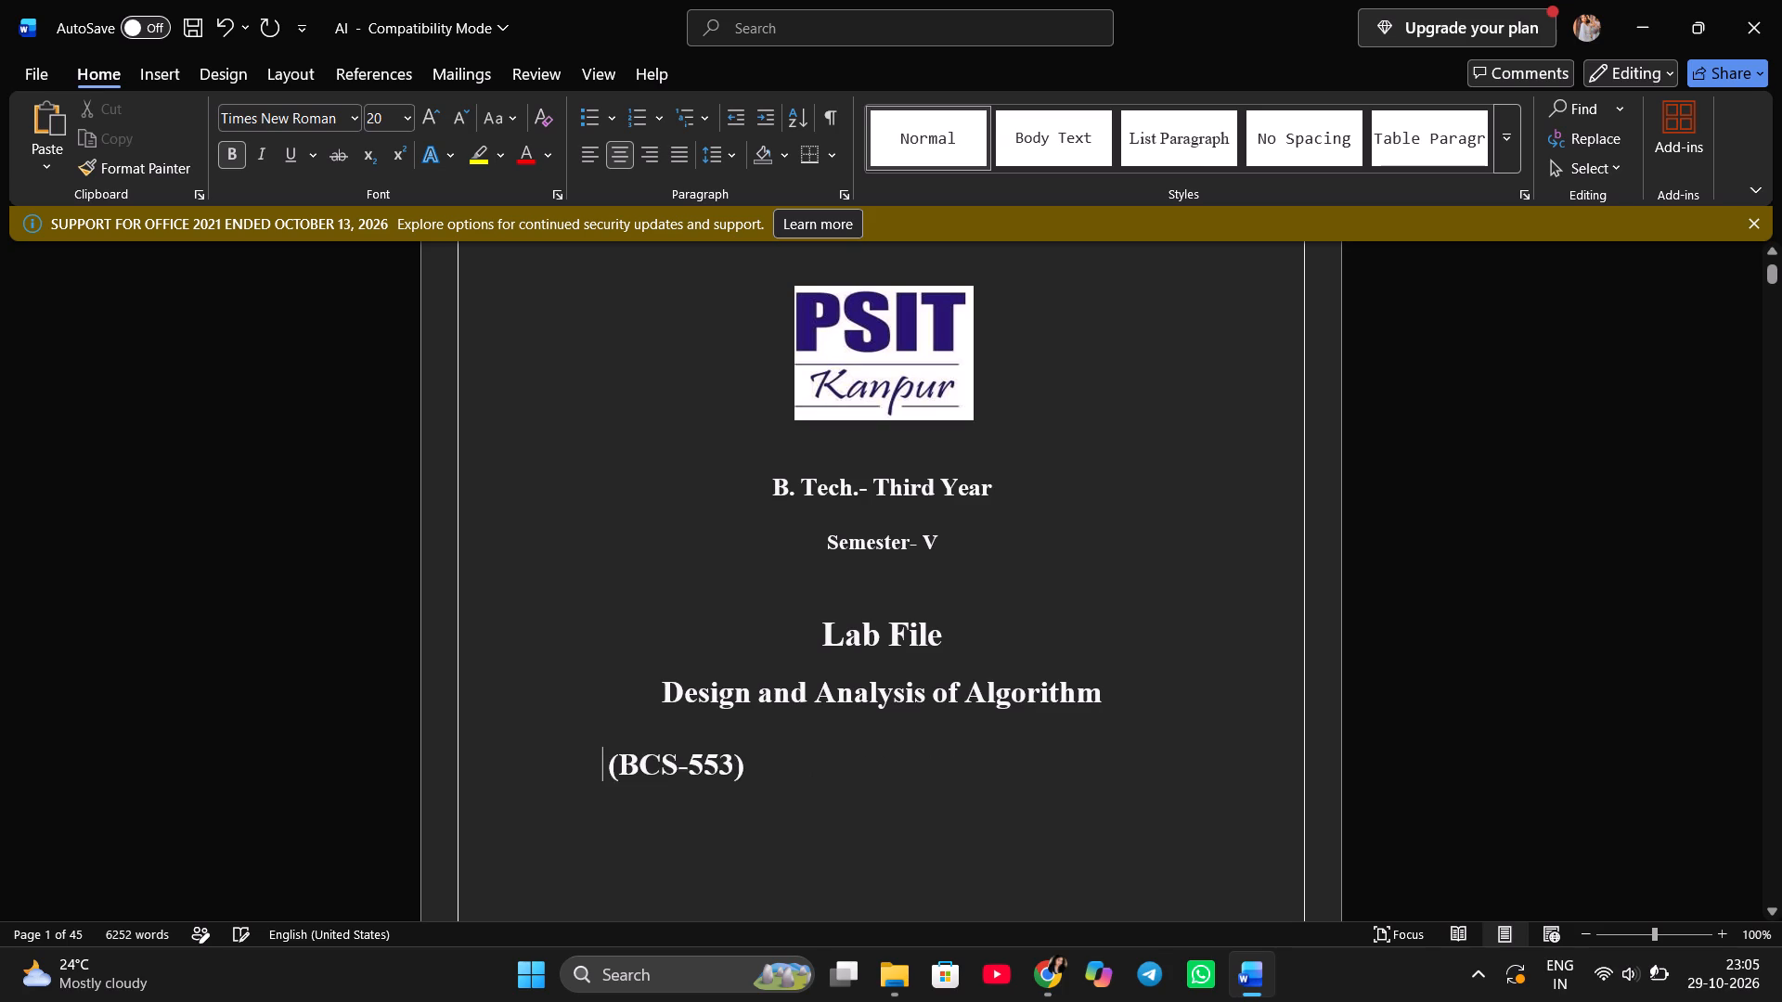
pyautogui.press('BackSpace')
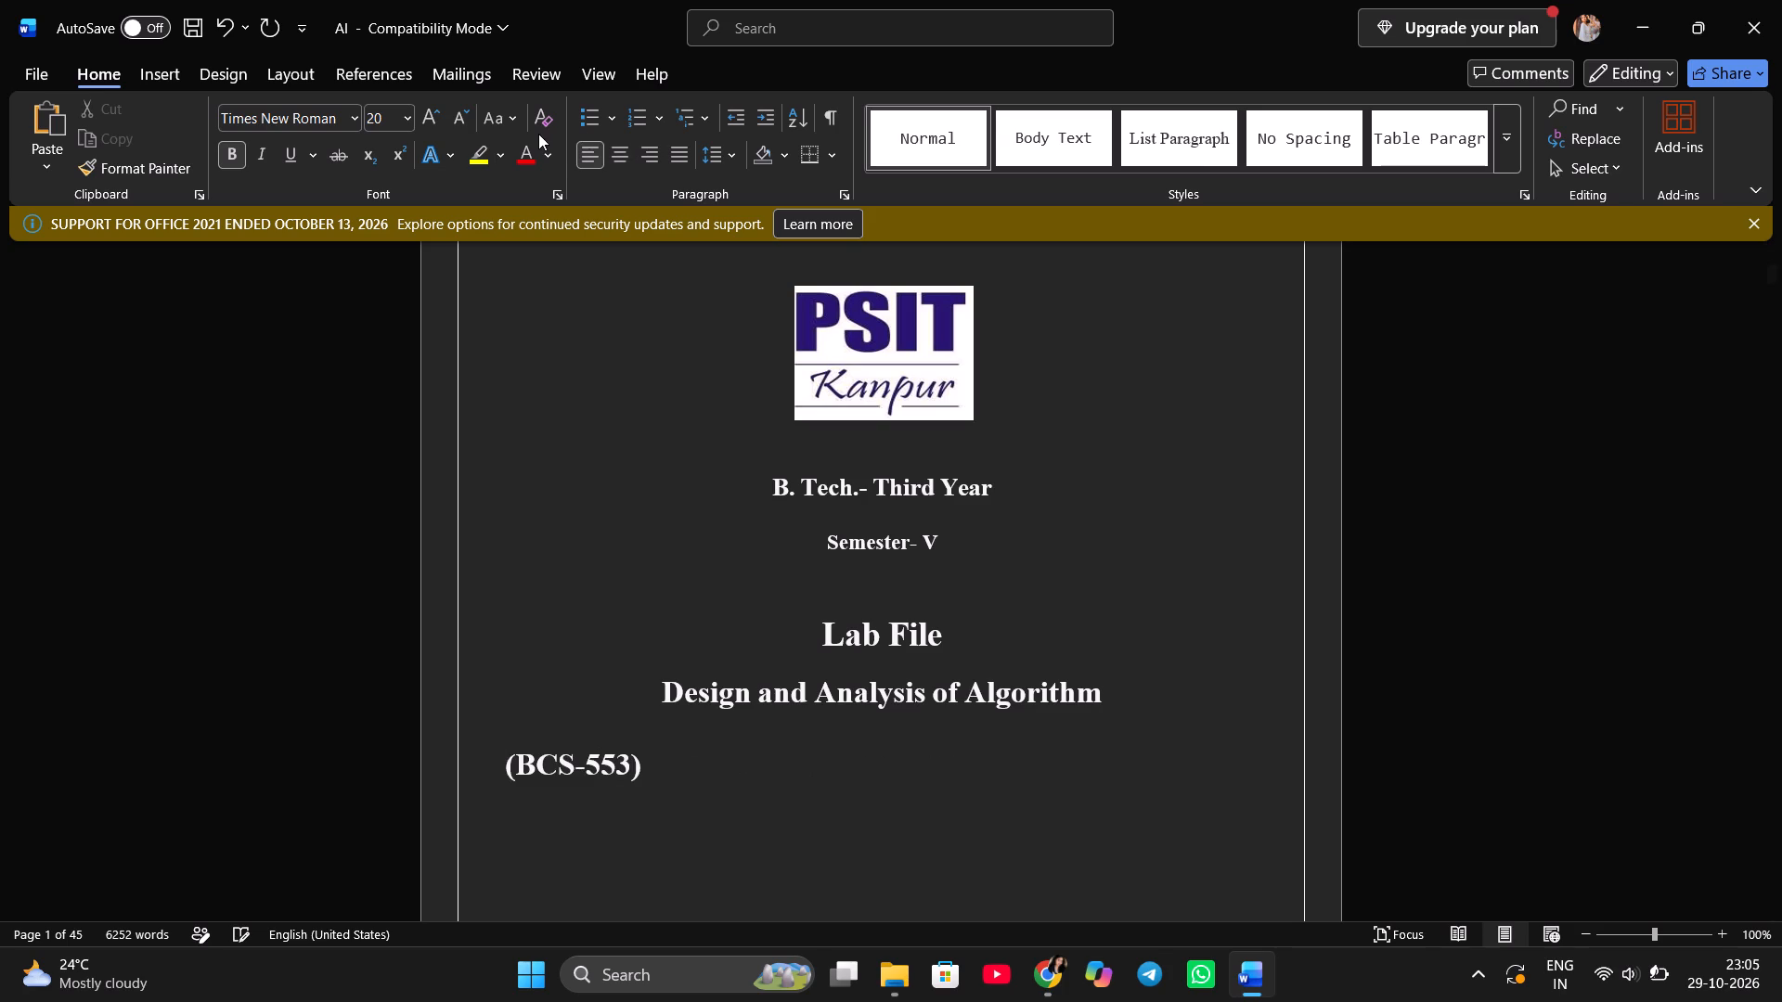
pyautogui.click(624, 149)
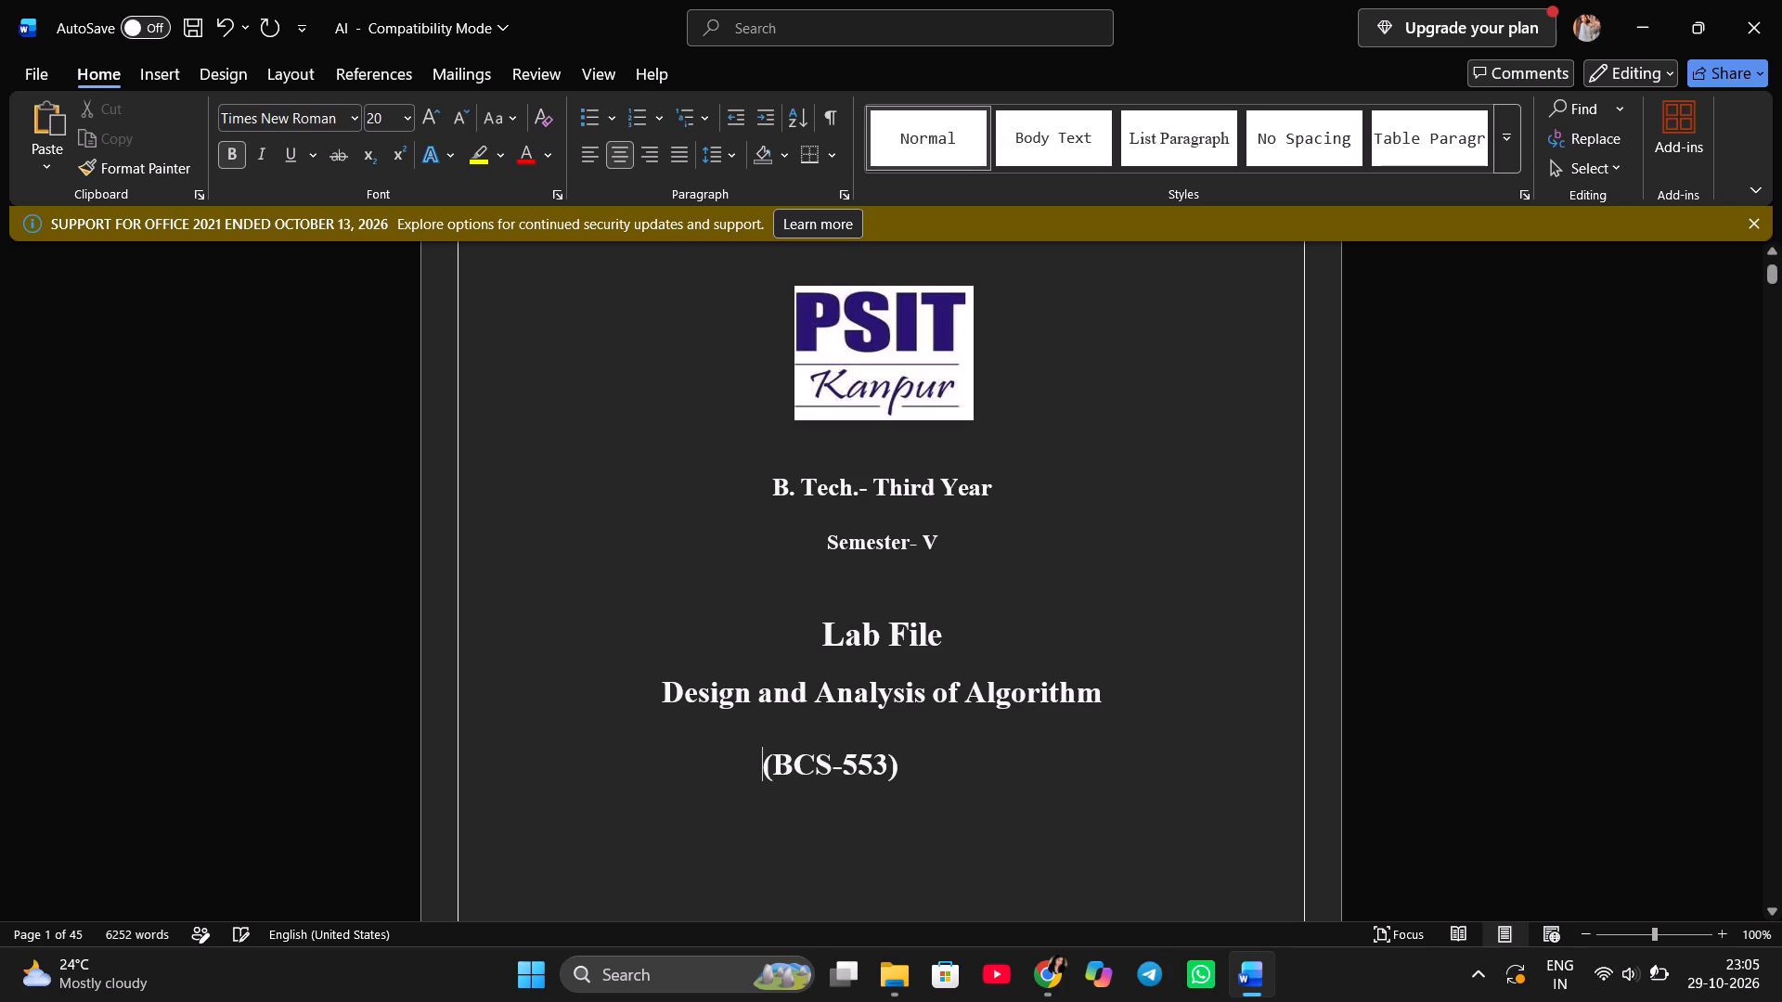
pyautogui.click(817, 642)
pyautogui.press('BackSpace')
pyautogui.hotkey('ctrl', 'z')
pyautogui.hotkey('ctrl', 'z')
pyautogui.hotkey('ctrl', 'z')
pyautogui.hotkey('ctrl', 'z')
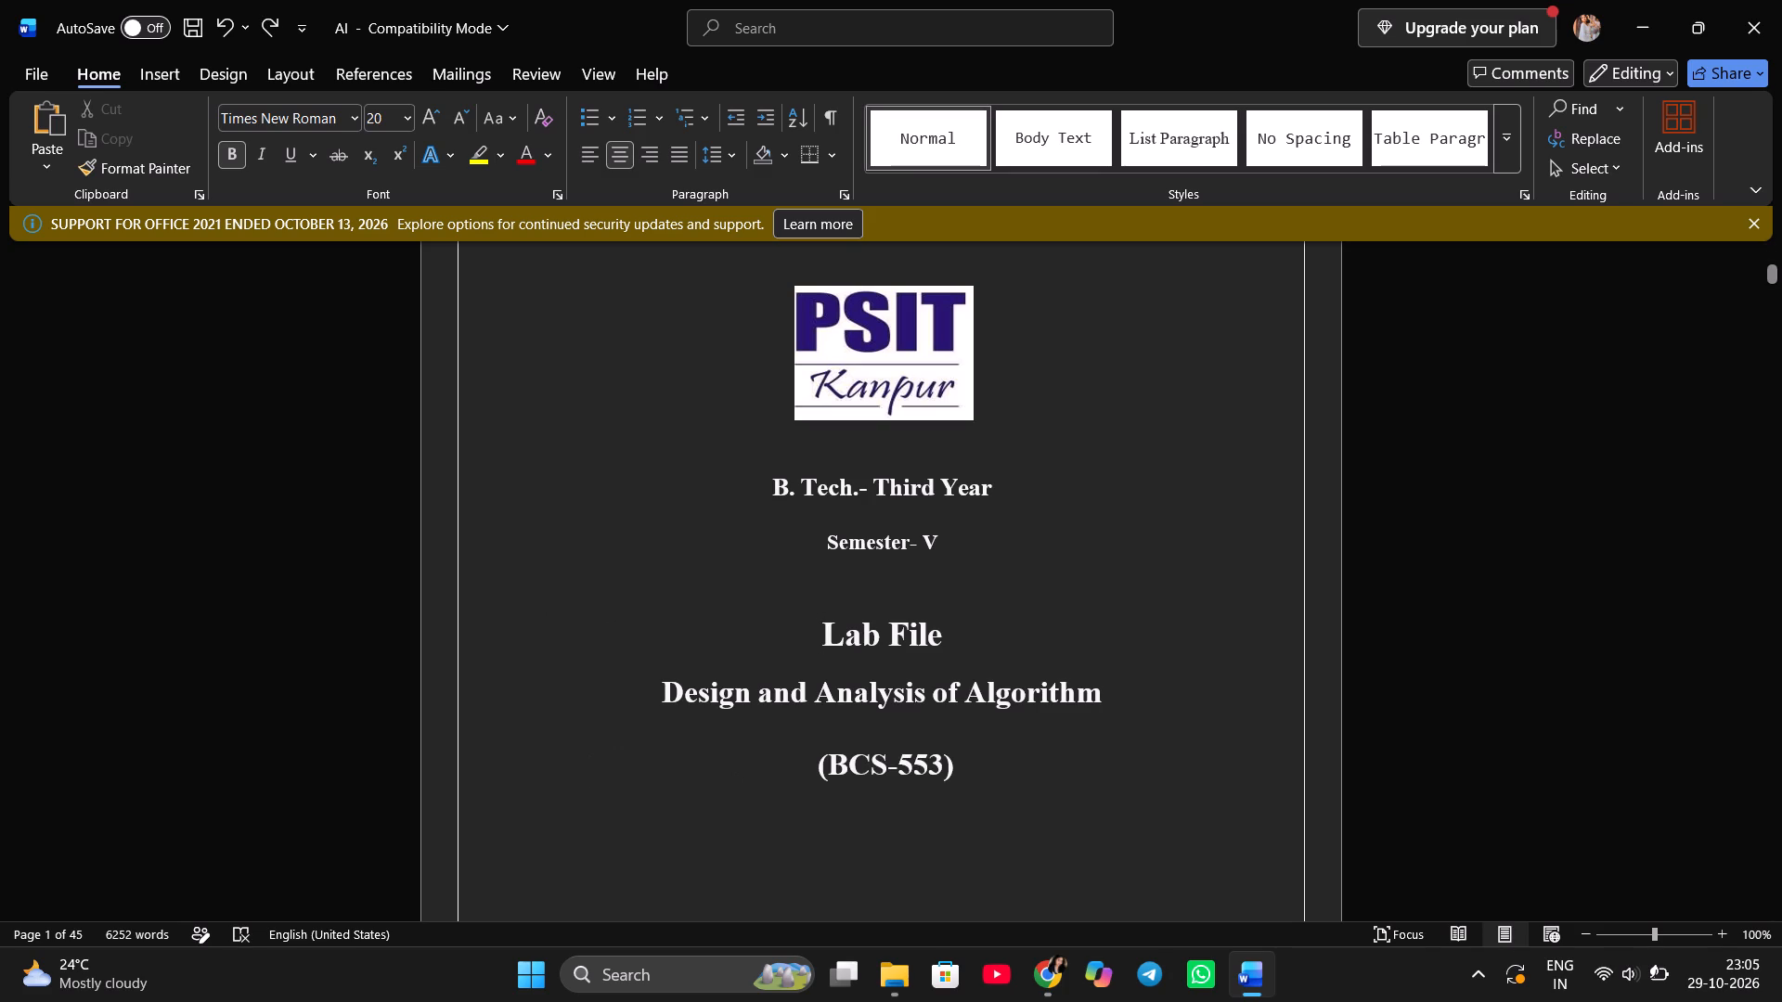
# Check the AI document's cover page down to the Submitted To and Submitted By table and save the document.
pyautogui.scroll(2, 1027, 796)
pyautogui.scroll(-2, 1027, 796)
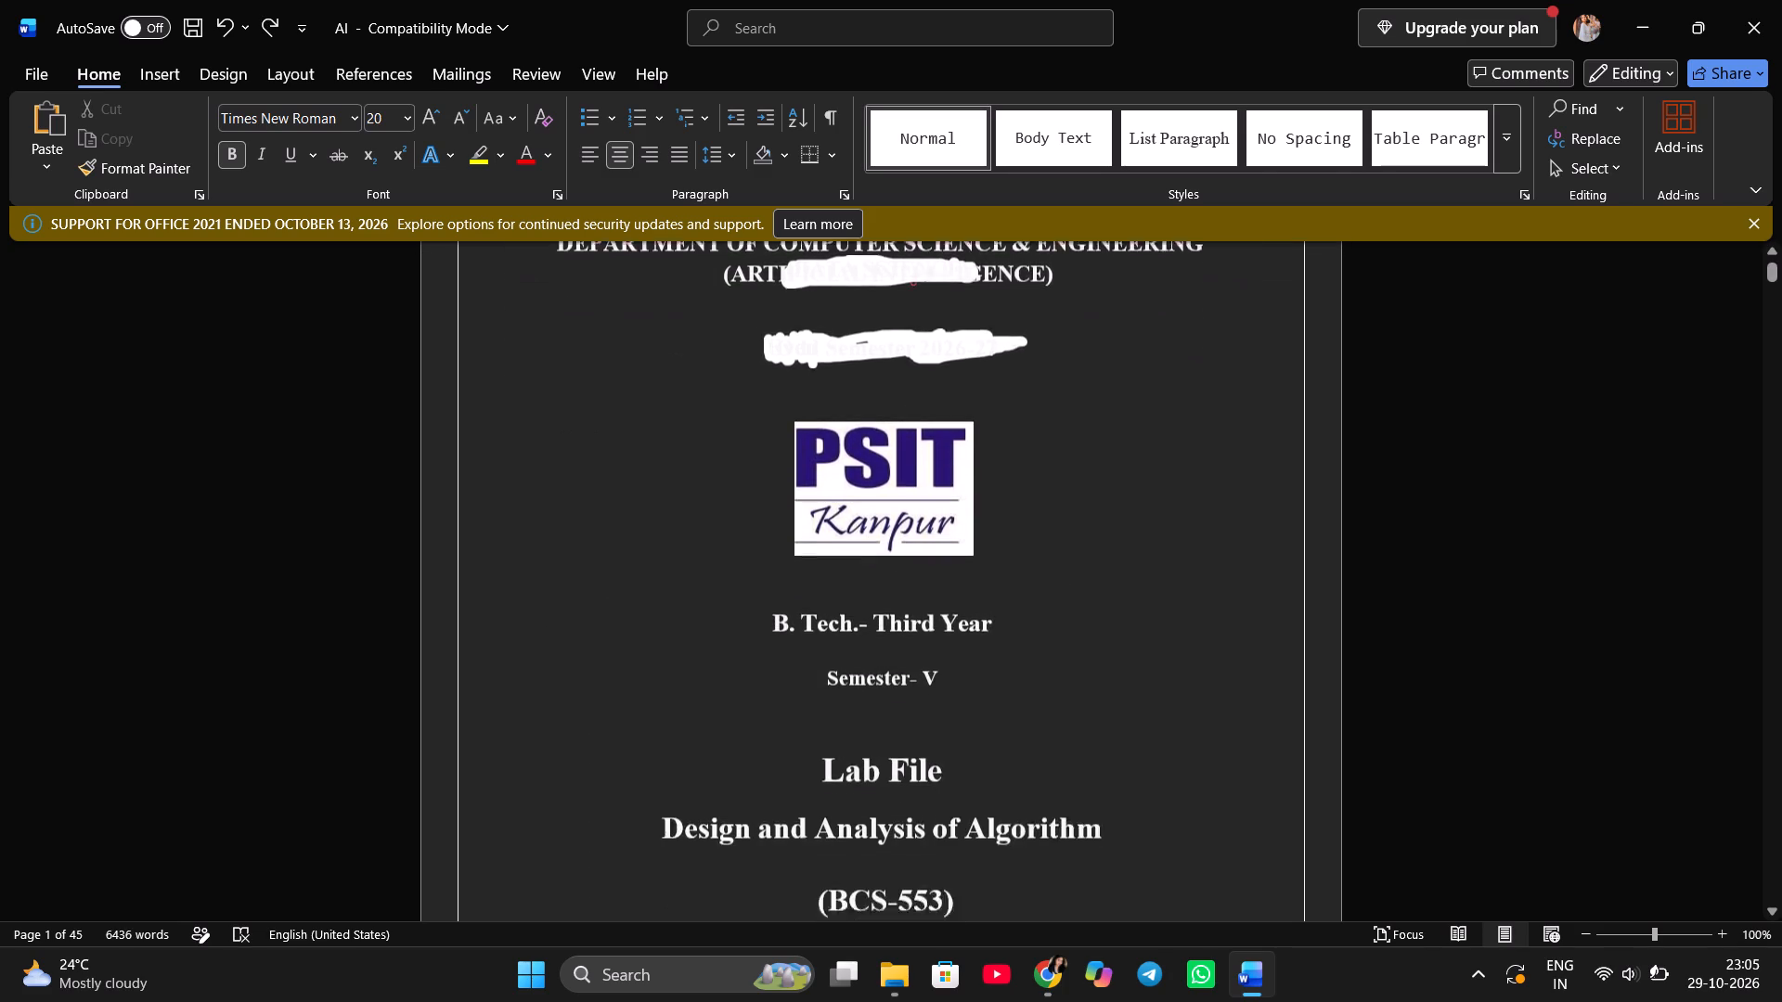
pyautogui.scroll(-1, 1027, 796)
pyautogui.click(1035, 823)
pyautogui.scroll(-1, 1035, 823)
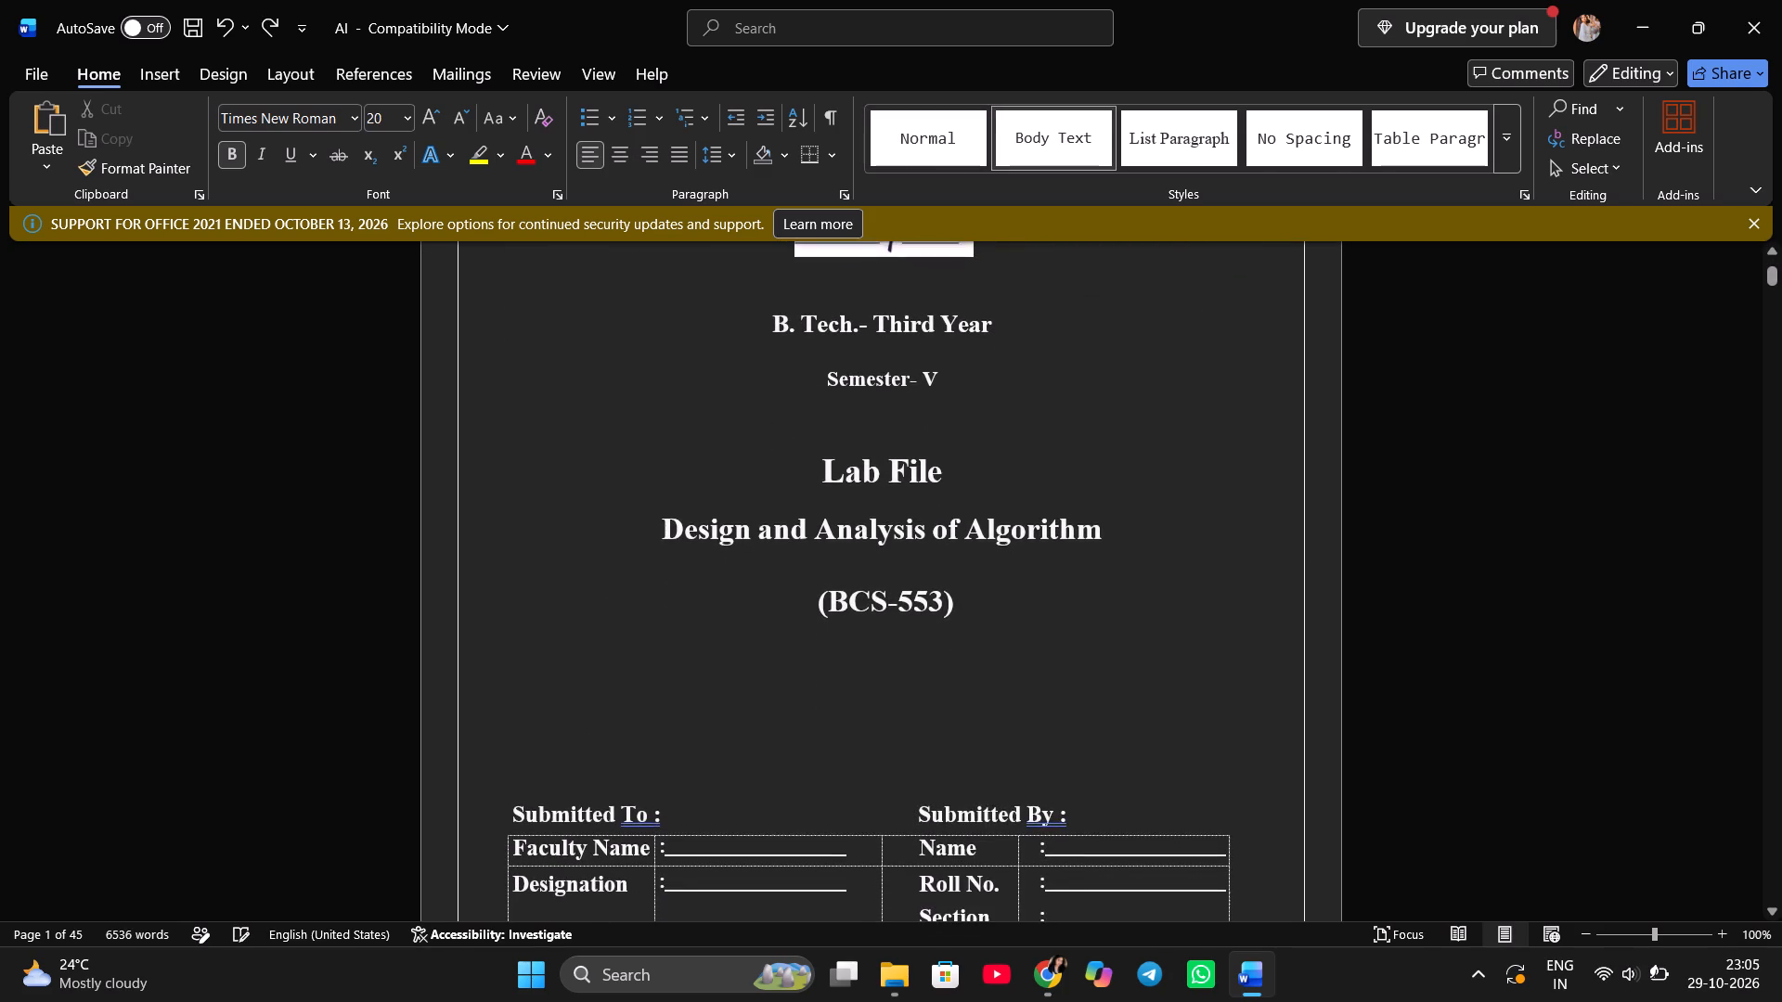
pyautogui.scroll(-1, 1035, 823)
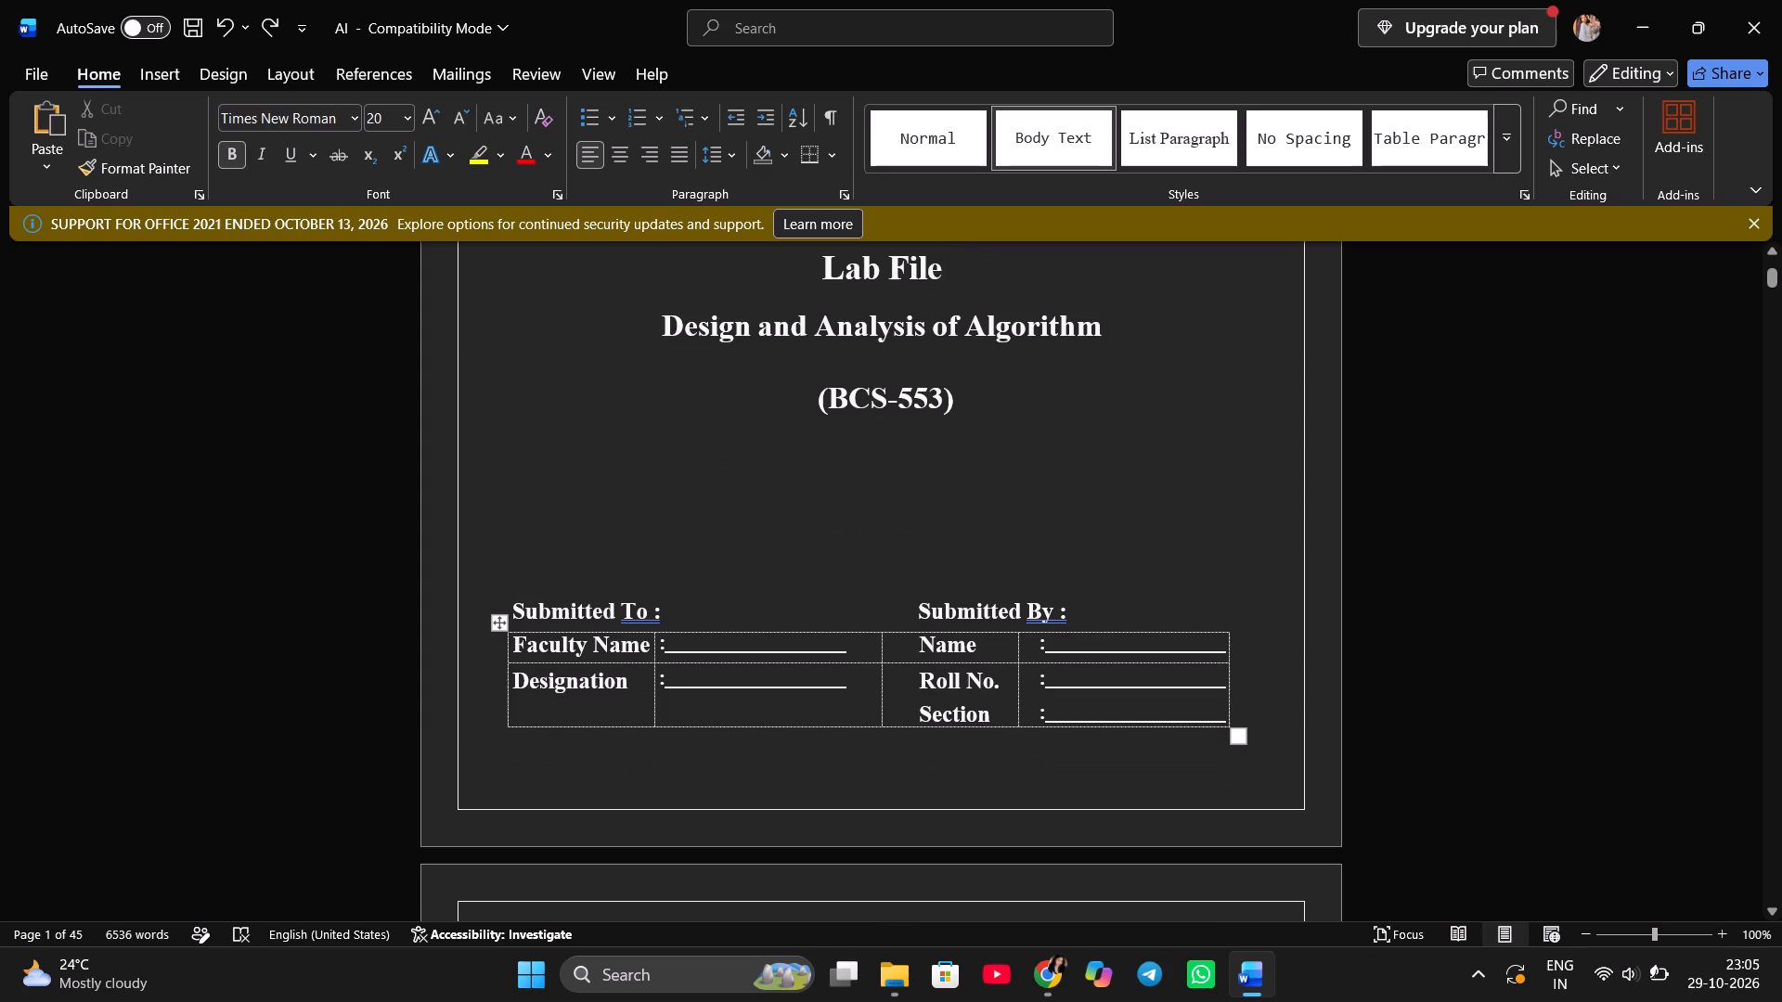
pyautogui.hotkey('ctrl', 's')
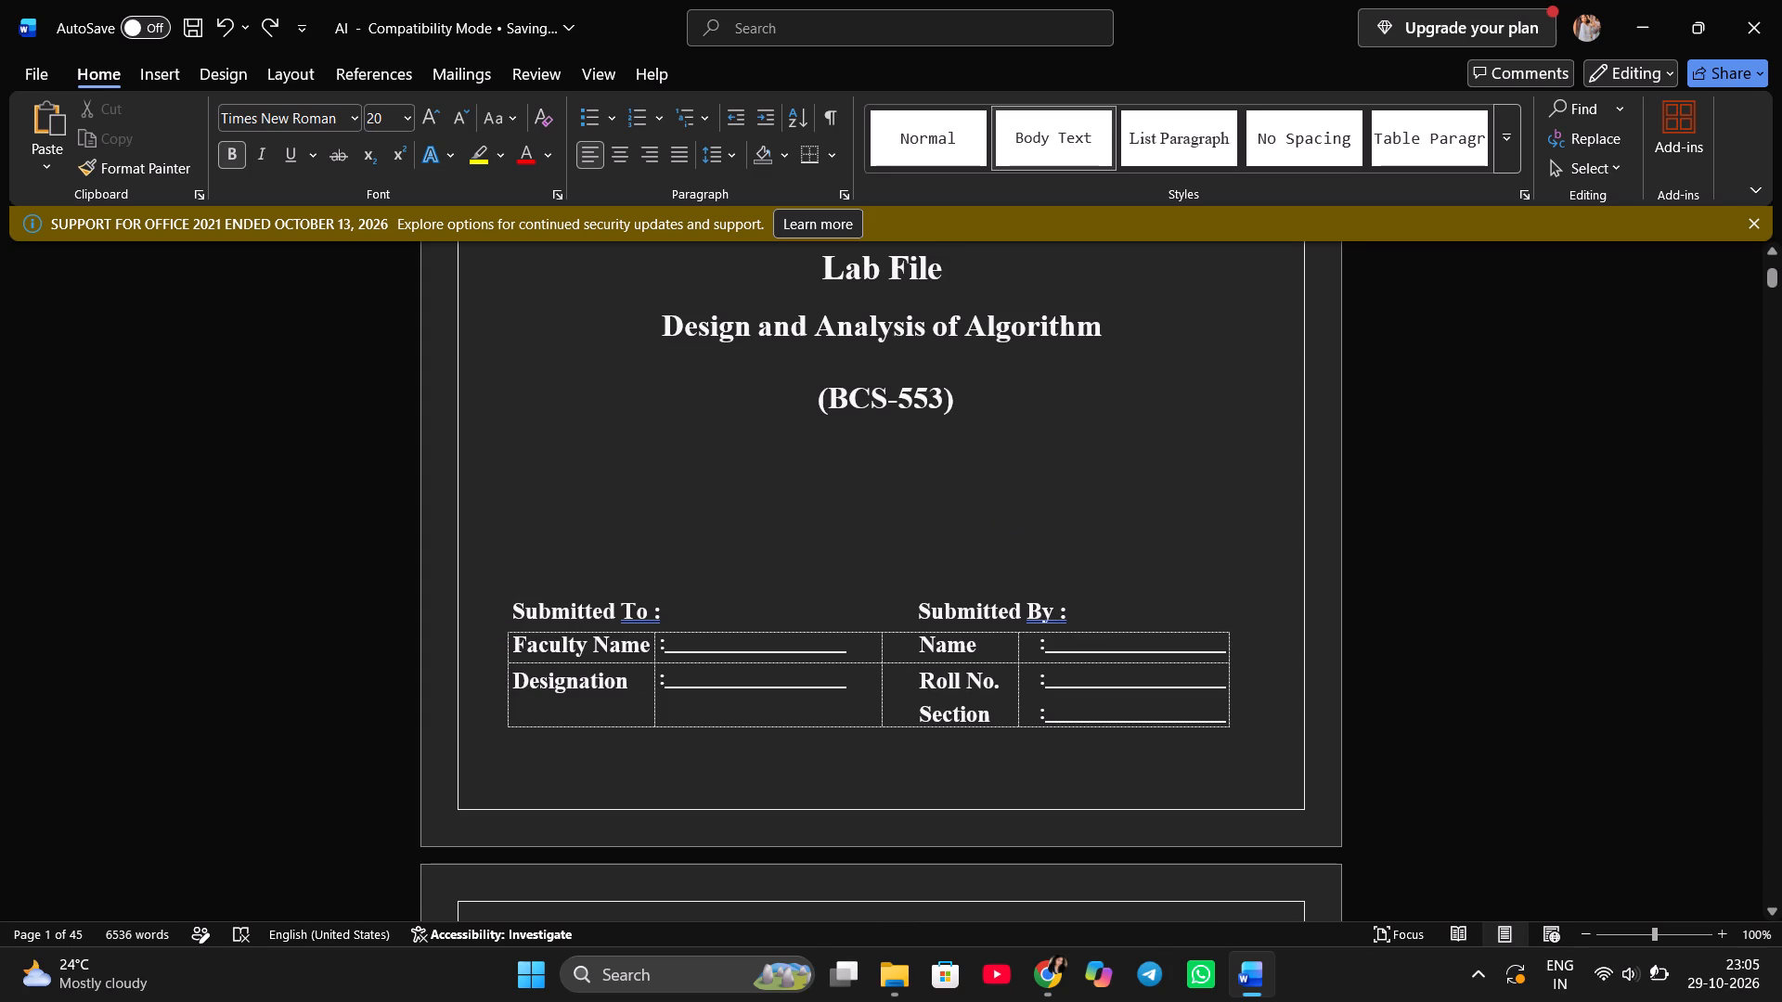
pyautogui.hotkey('ctrl', 's')
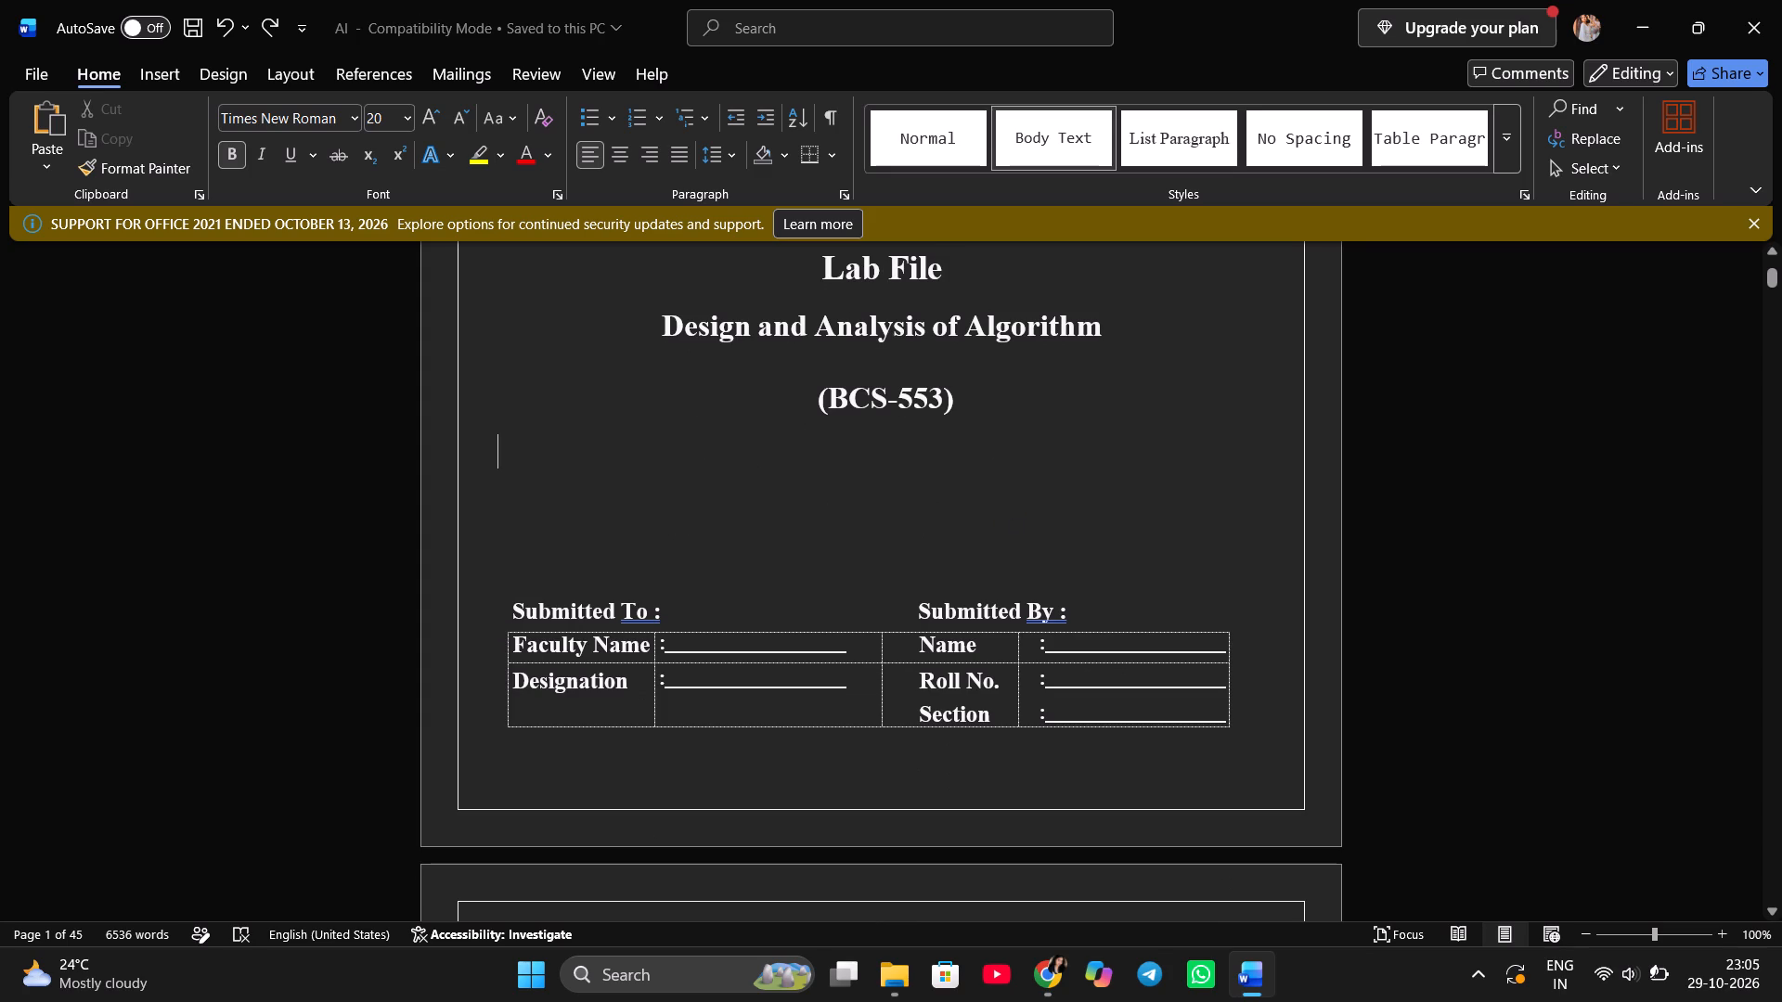
# Refresh the Downloads folder, bring up the AI Word document from it, save it again and close it.
pyautogui.click(910, 965)
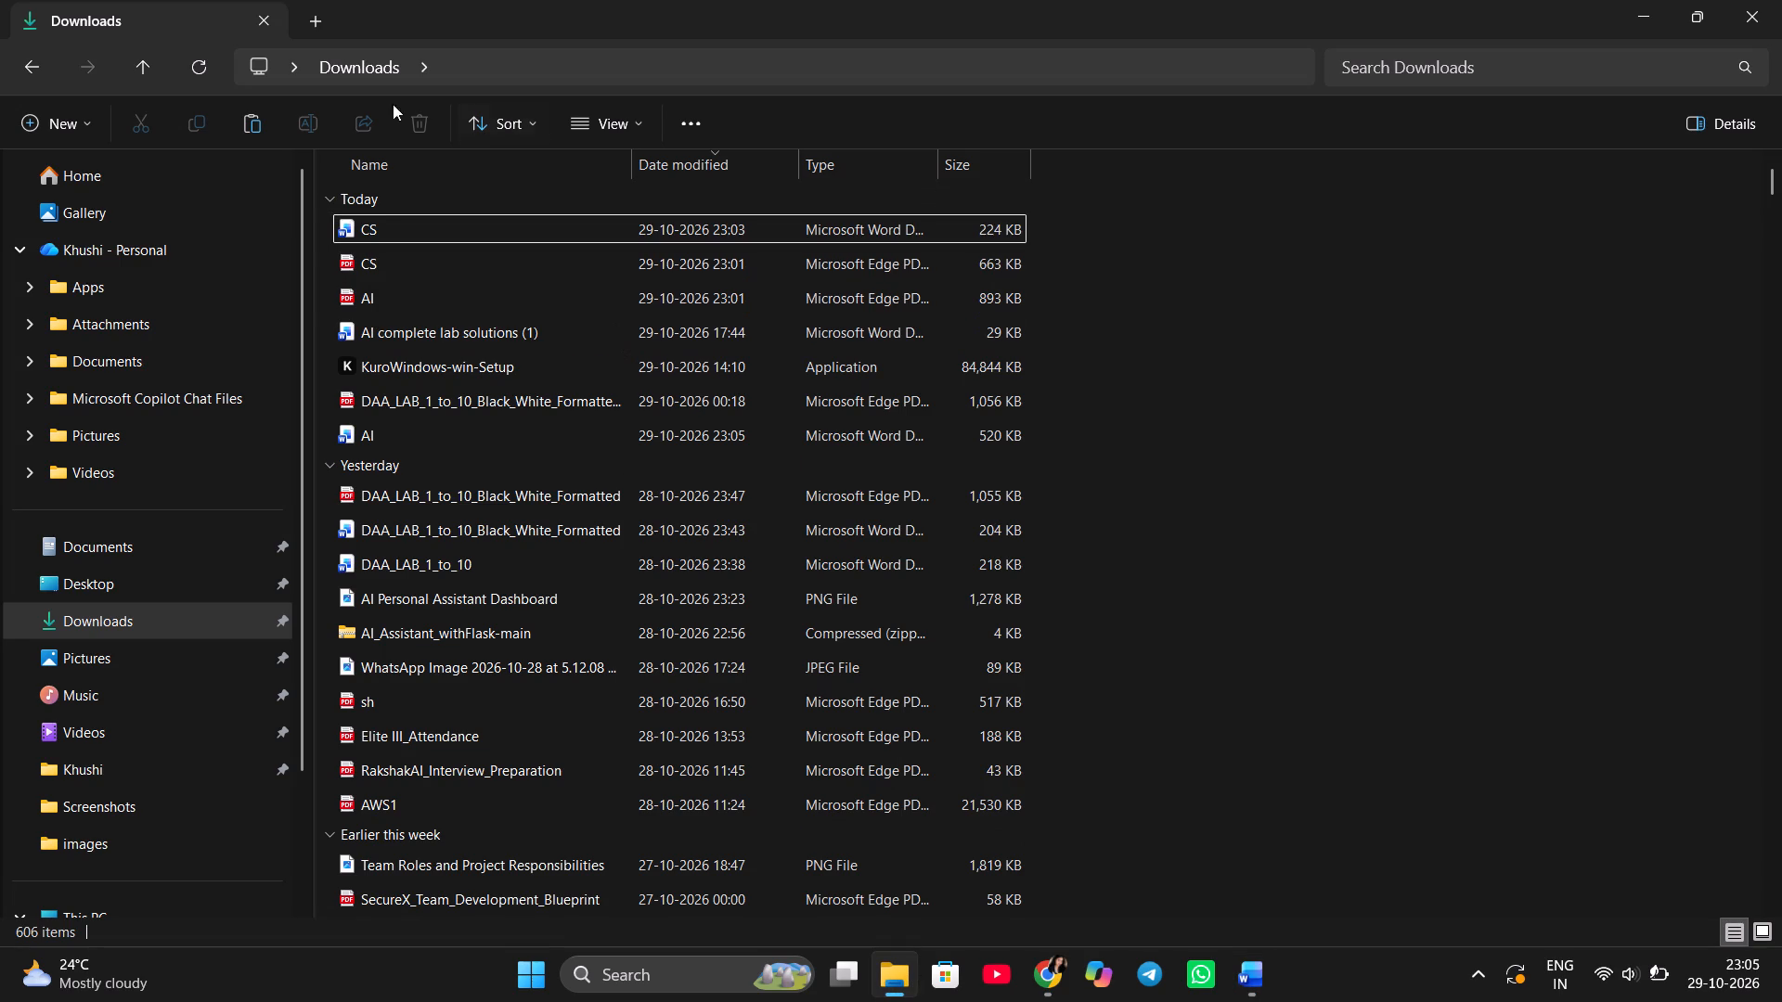
pyautogui.click(204, 64)
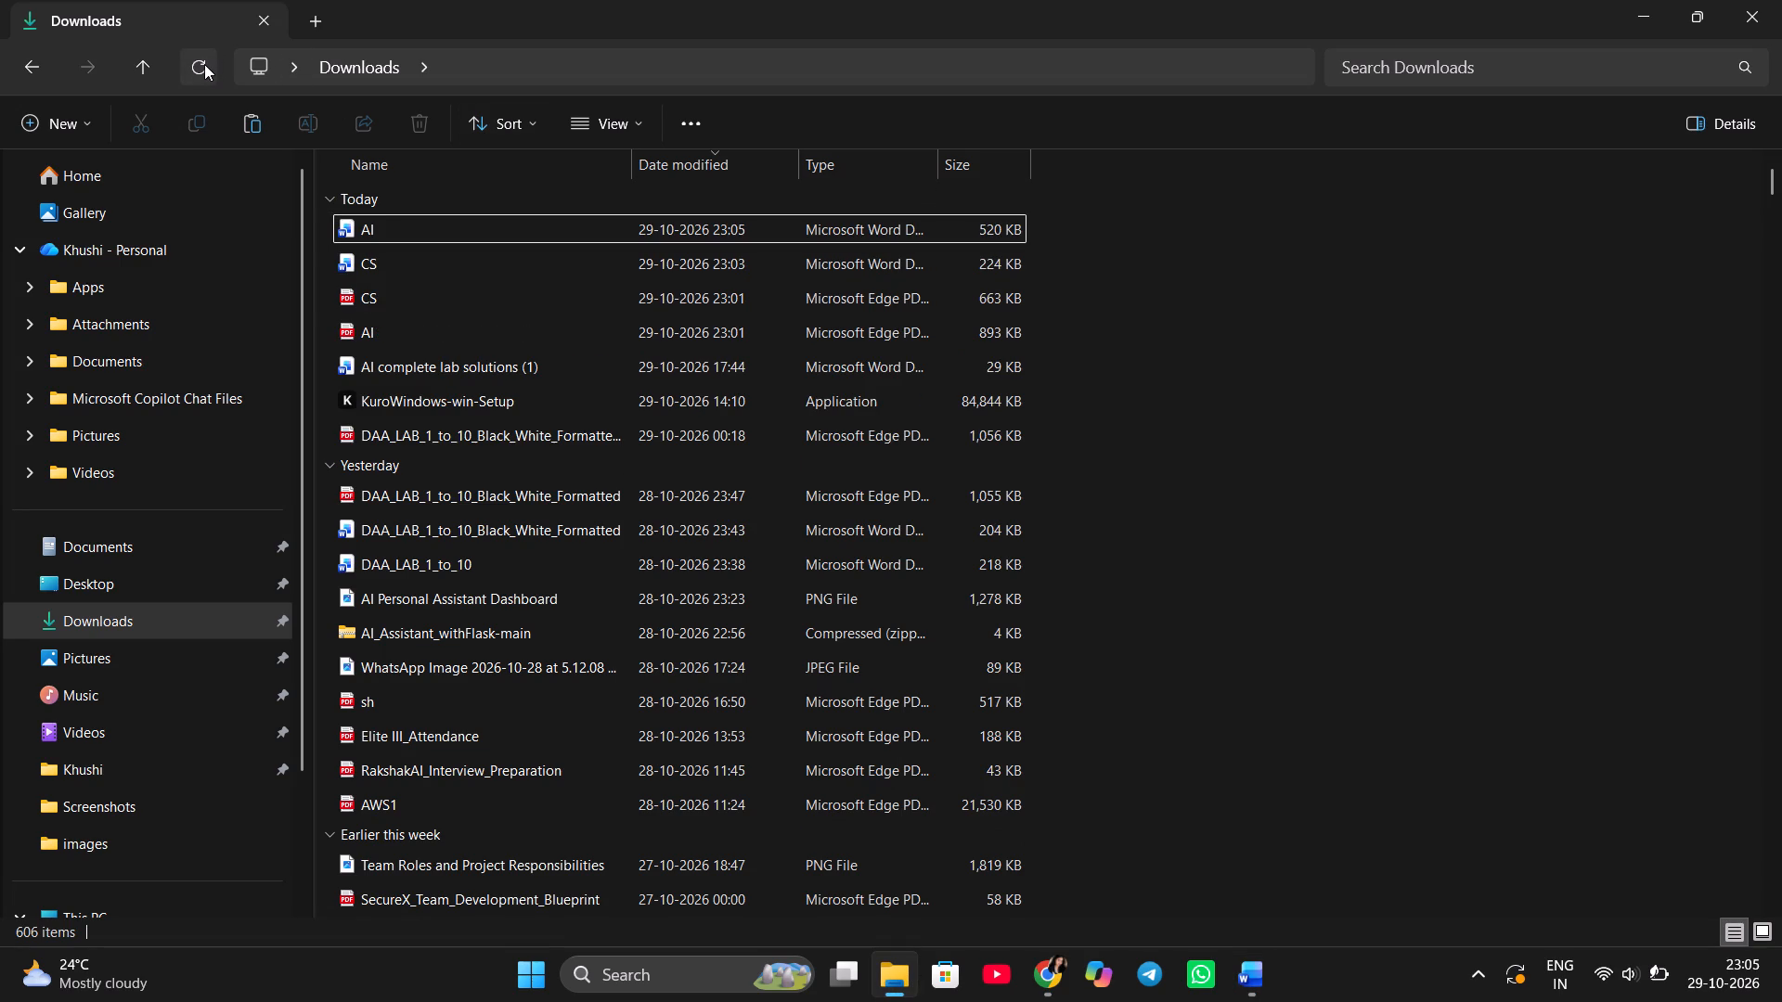
pyautogui.doubleClick(417, 234)
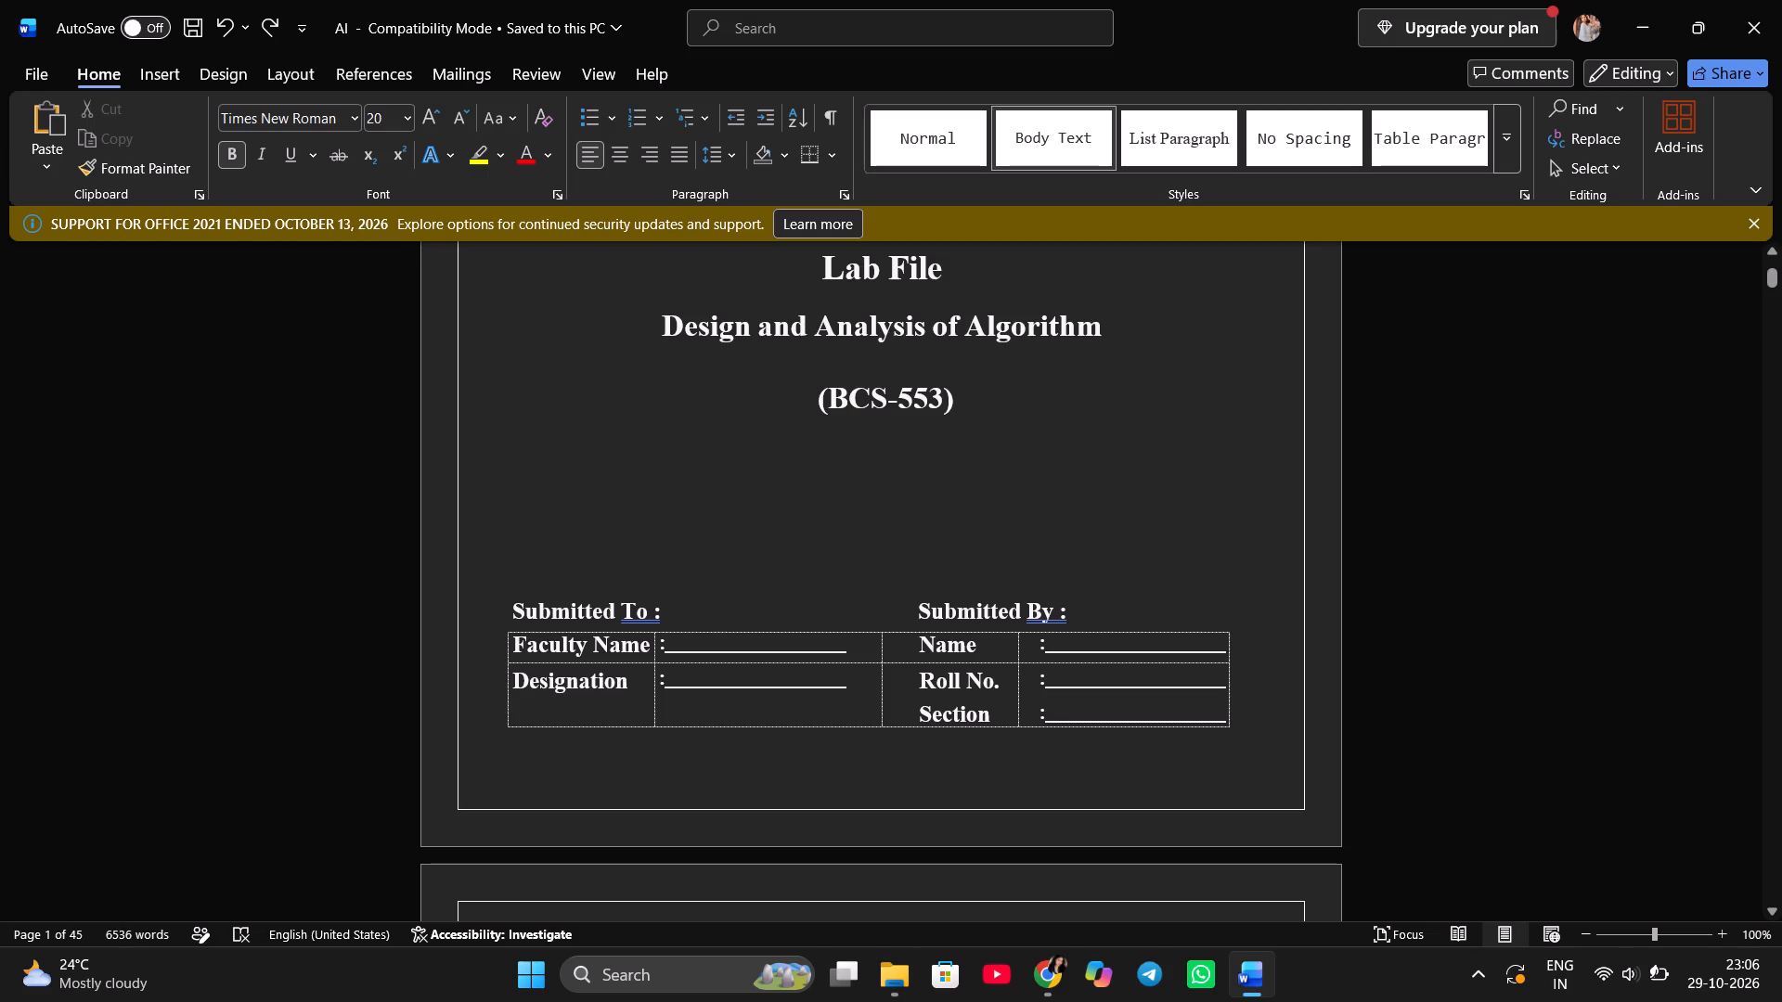
pyautogui.hotkey('ctrl', 's')
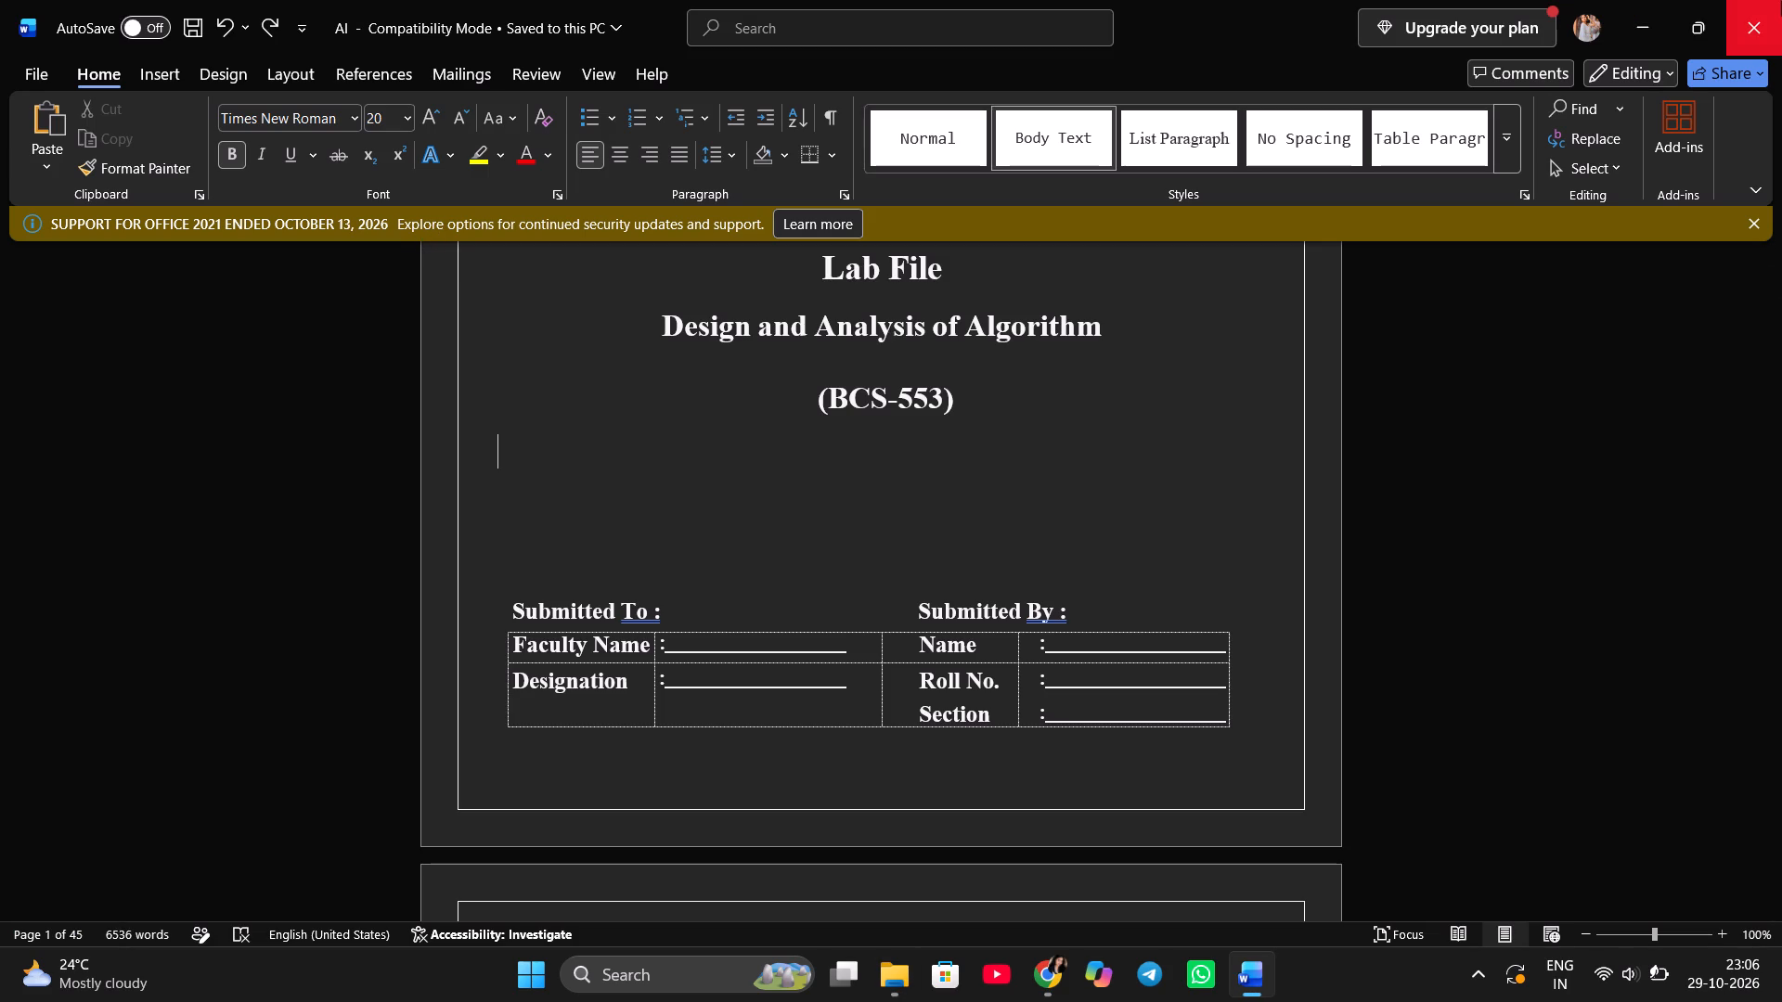
pyautogui.click(1781, 1)
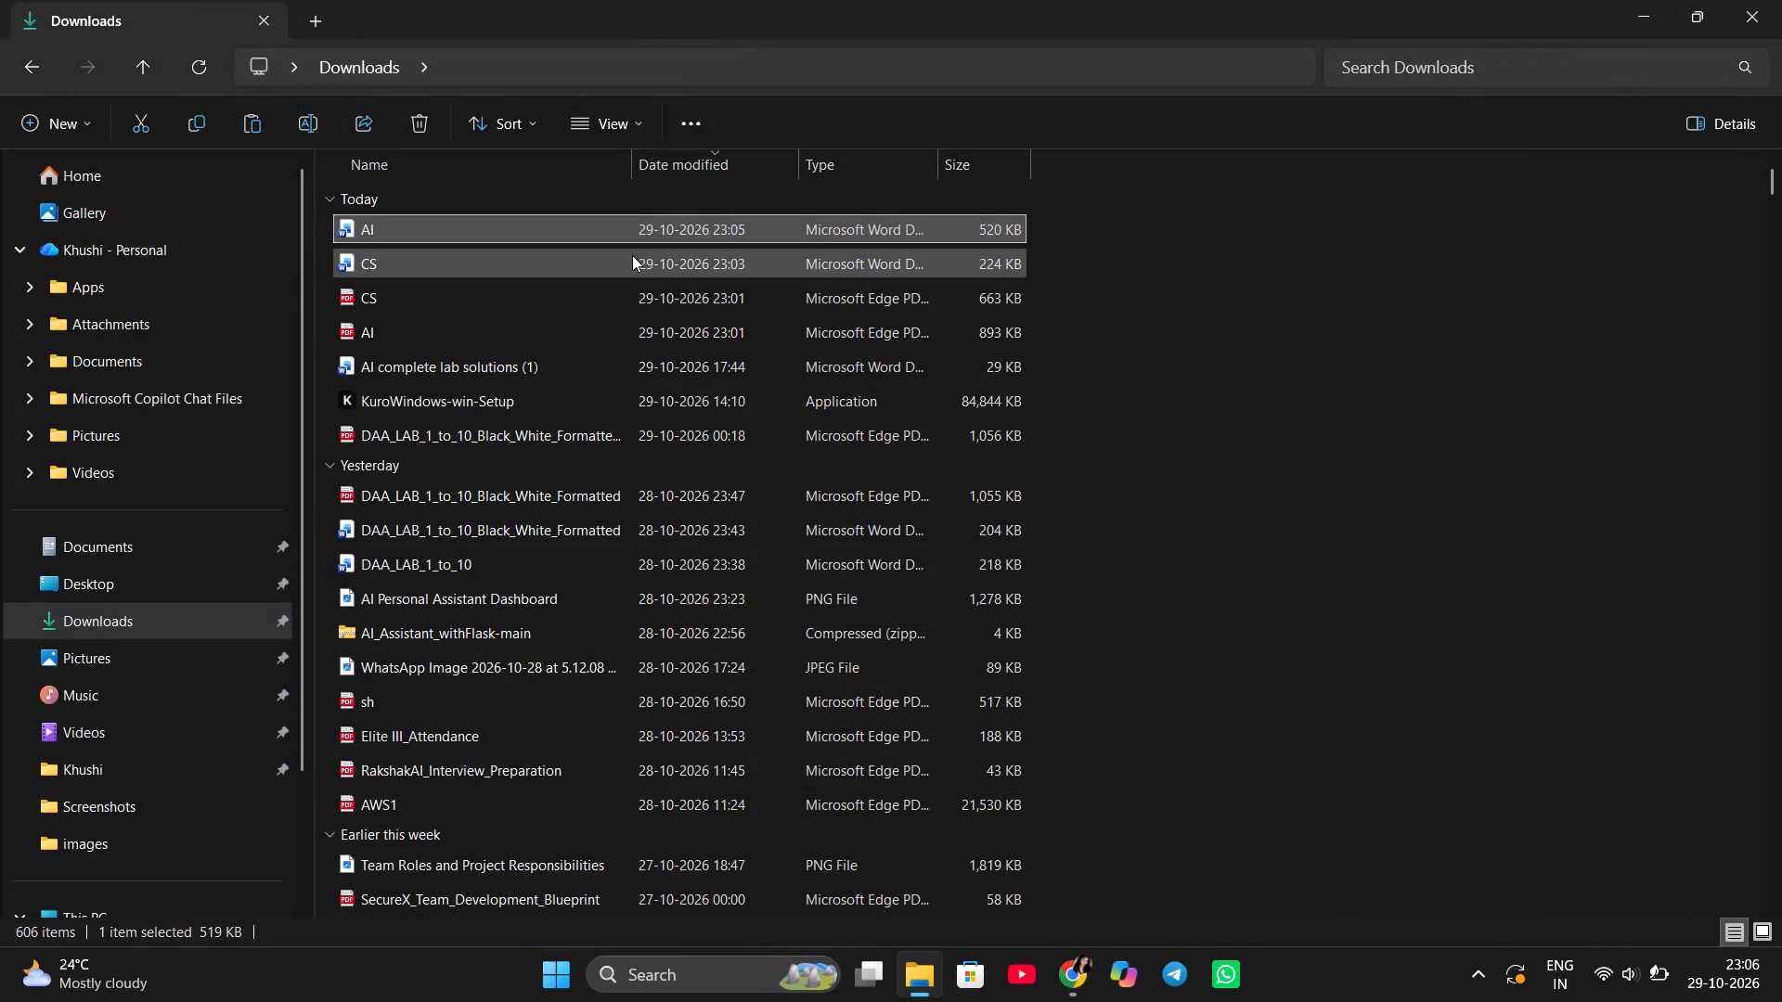
# Open the CS Word document from Downloads and check the department heading and course code on its cover page.
pyautogui.doubleClick(632, 255)
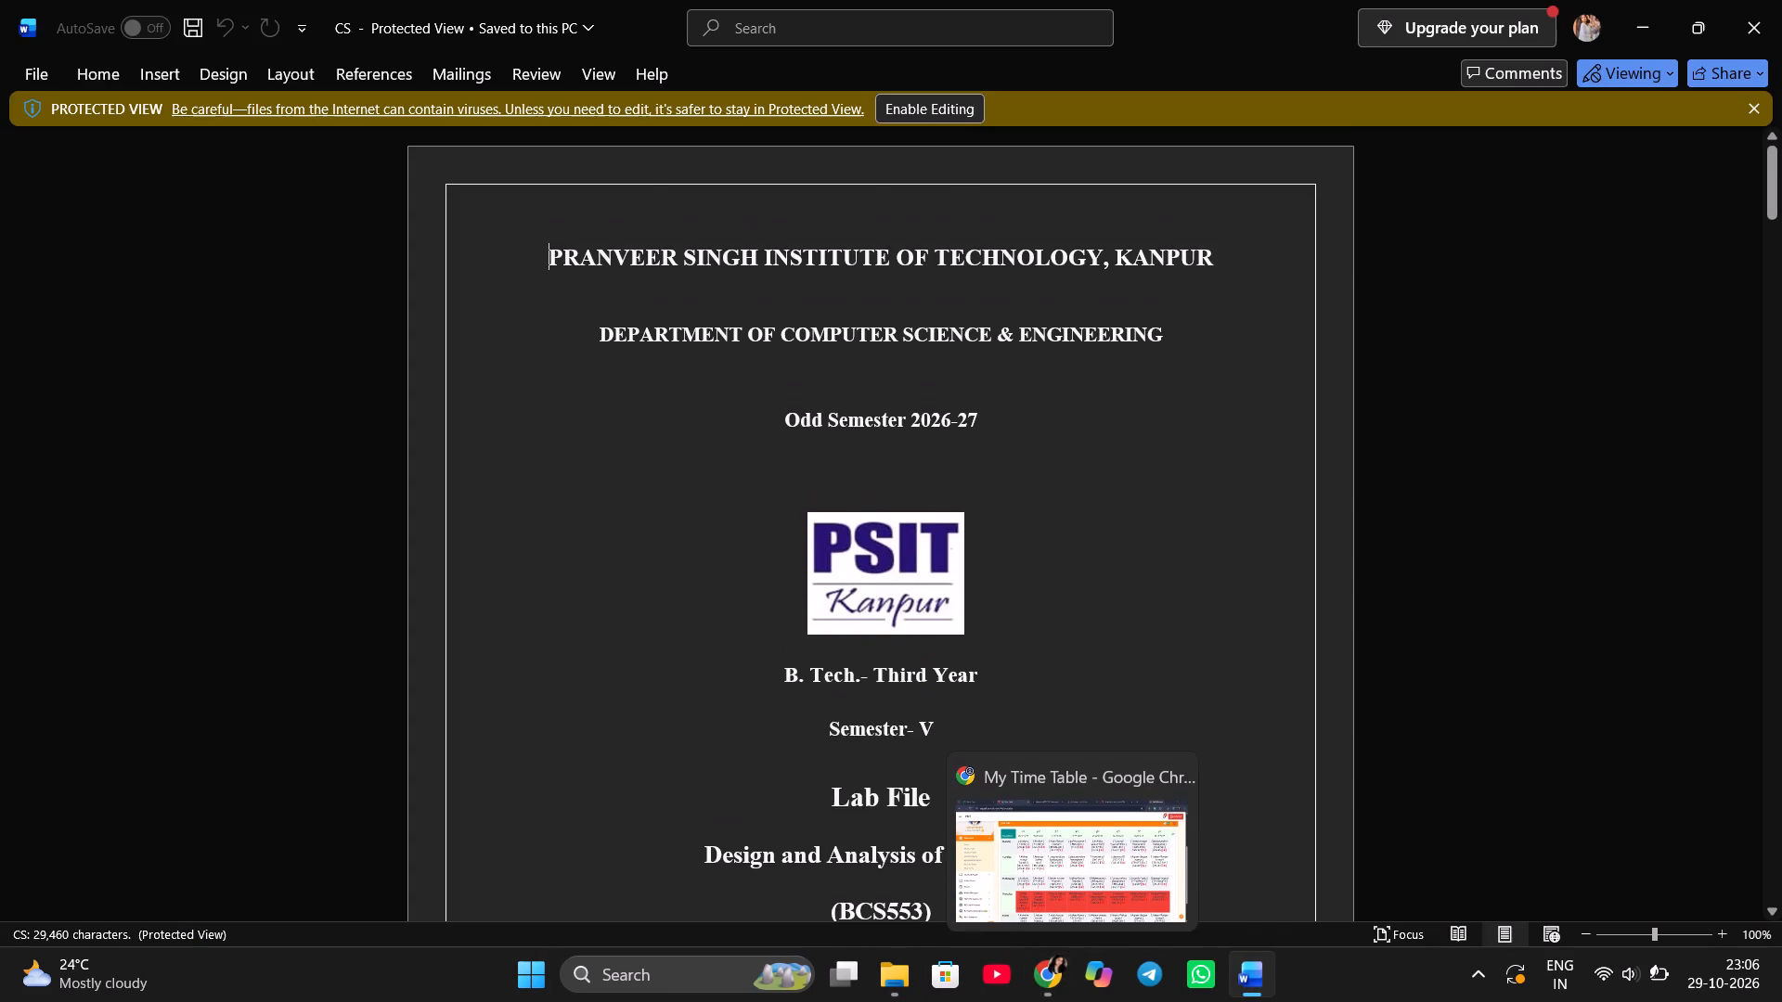
pyautogui.scroll(-1, 907, 647)
pyautogui.scroll(2, 907, 647)
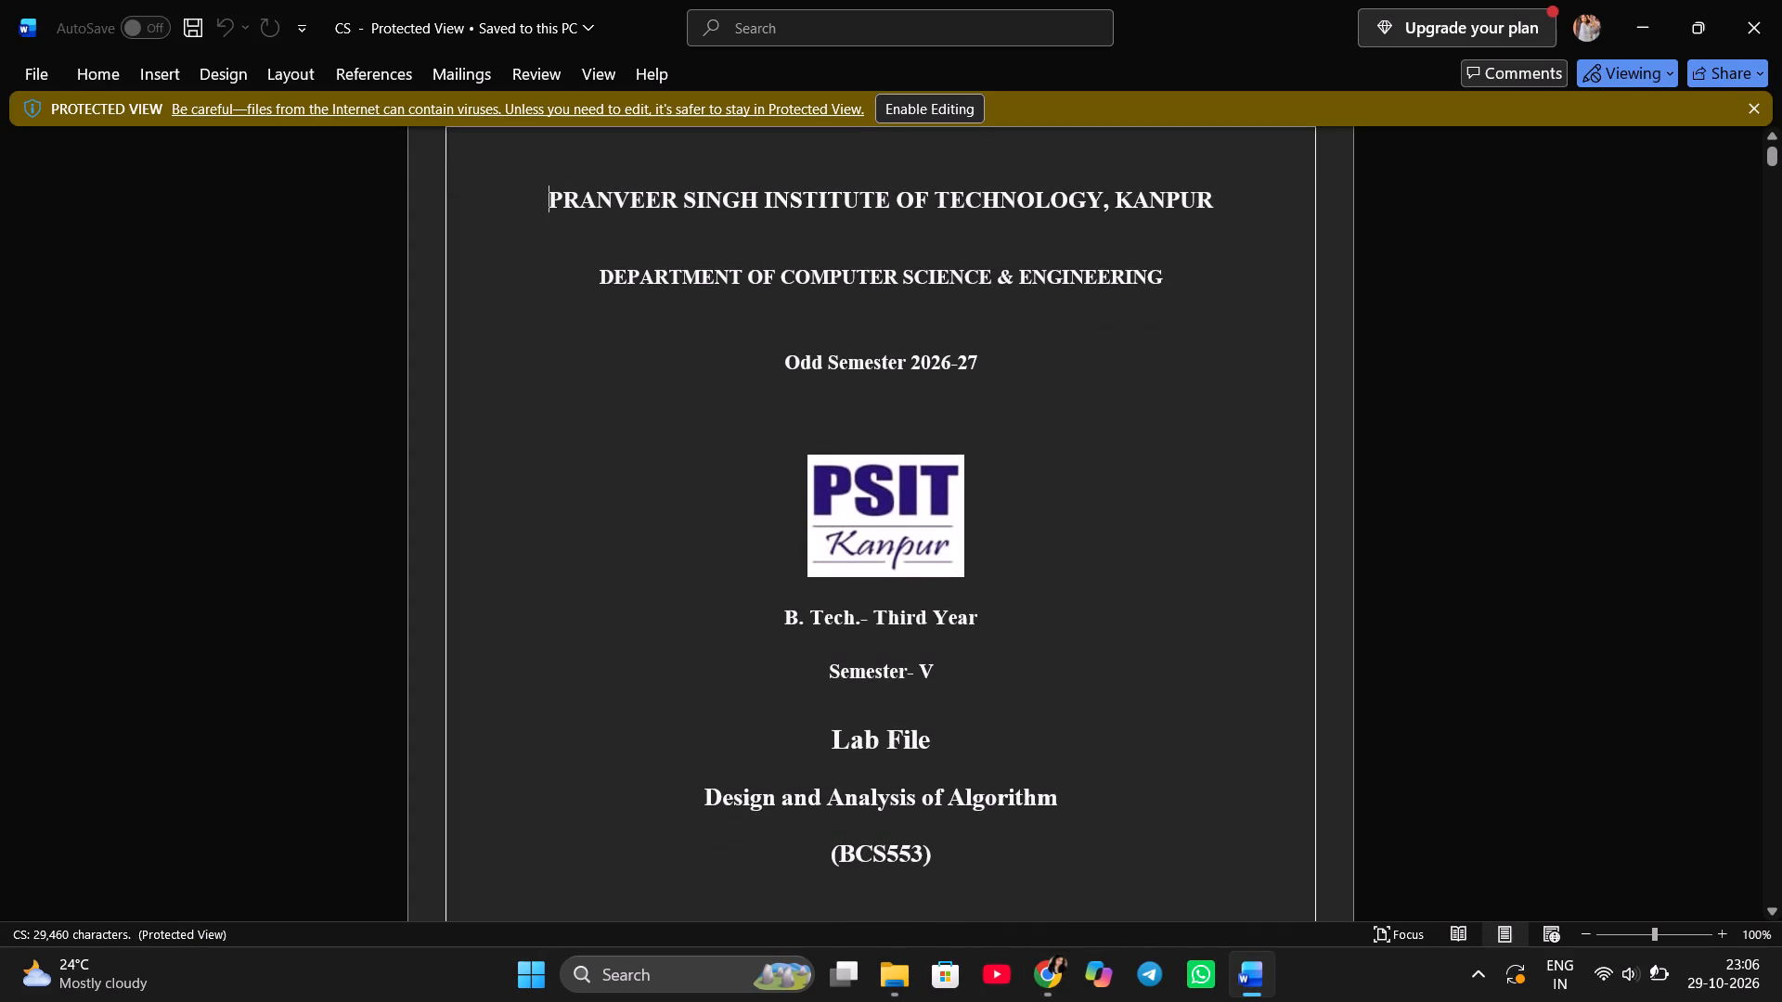
pyautogui.scroll(-1, 907, 647)
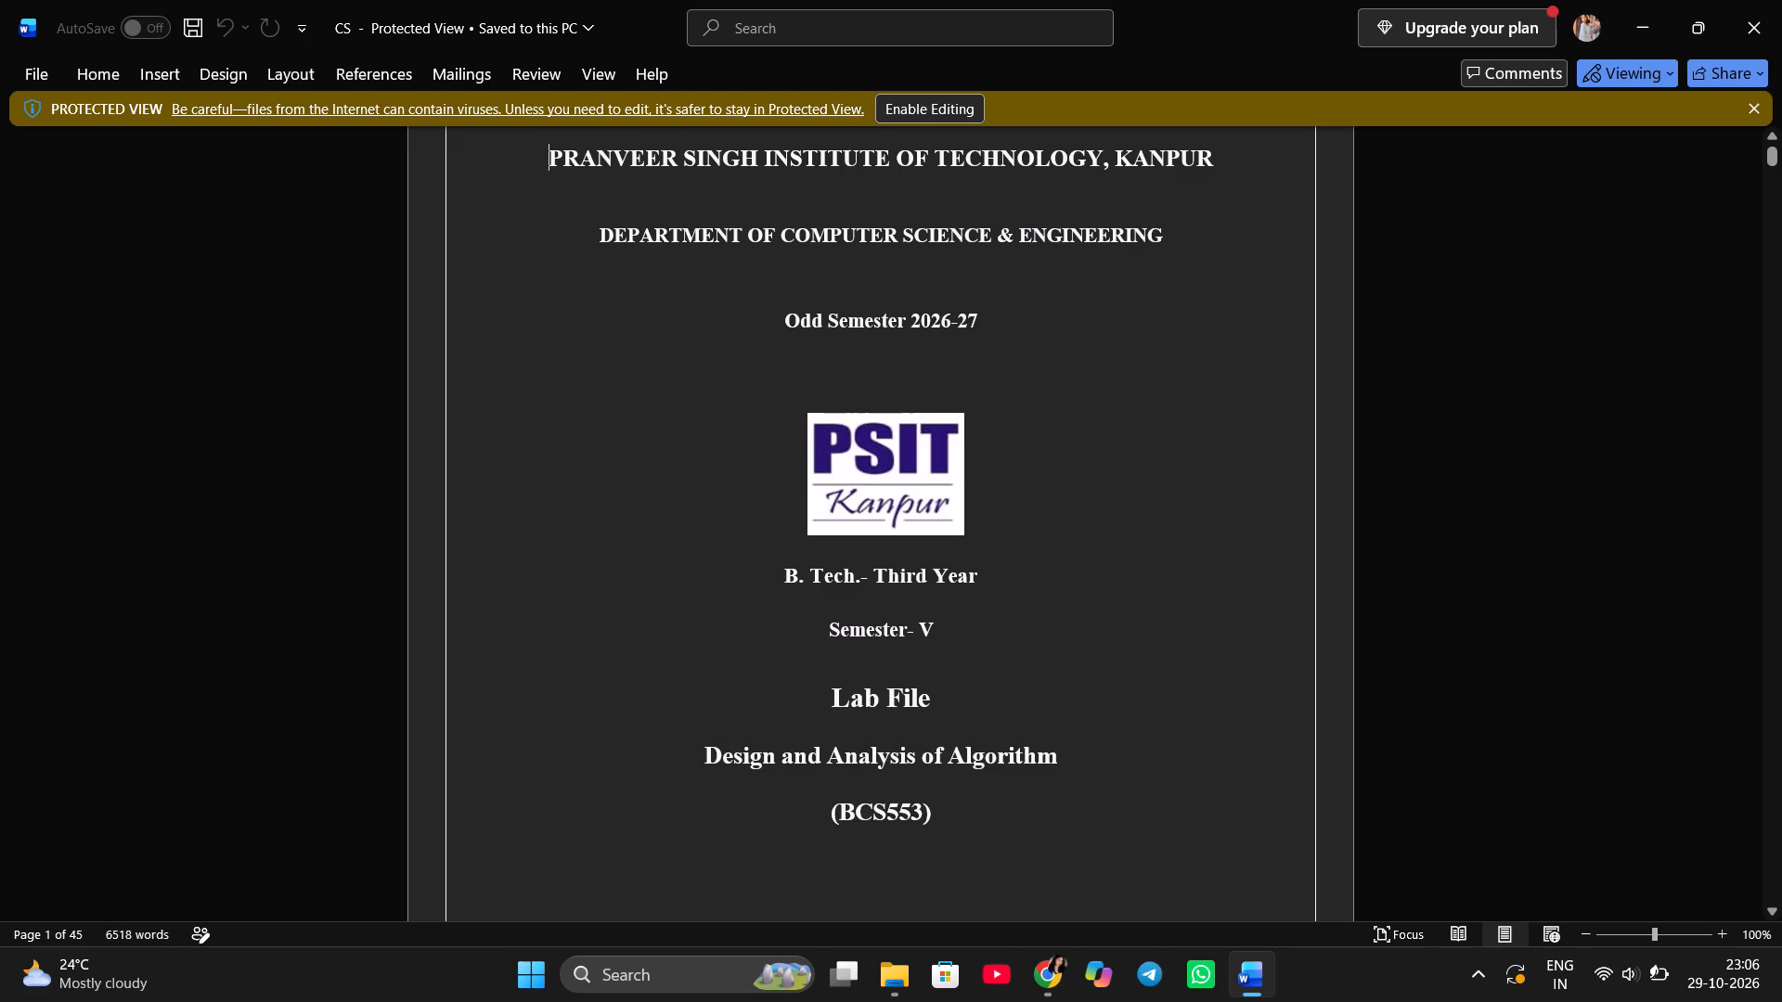
# Switch to Chrome and open the Word to PDF converter on the iLovePDF page.
pyautogui.click(1034, 992)
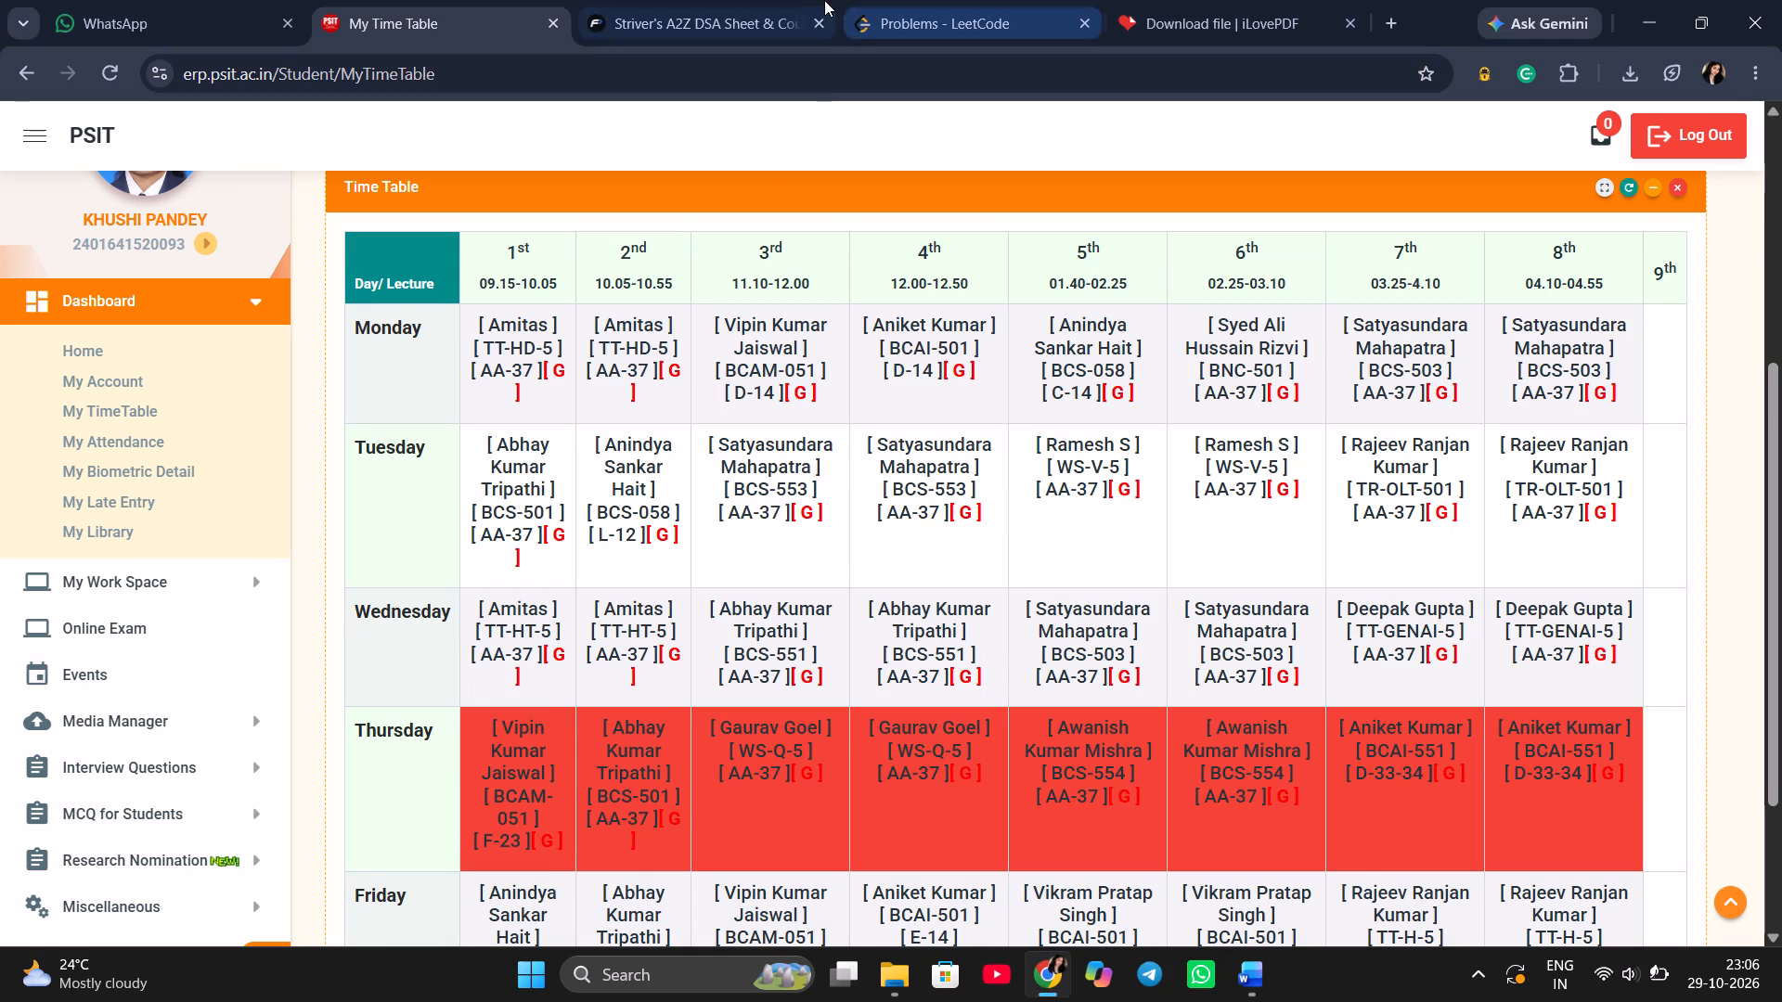
pyautogui.click(1146, 20)
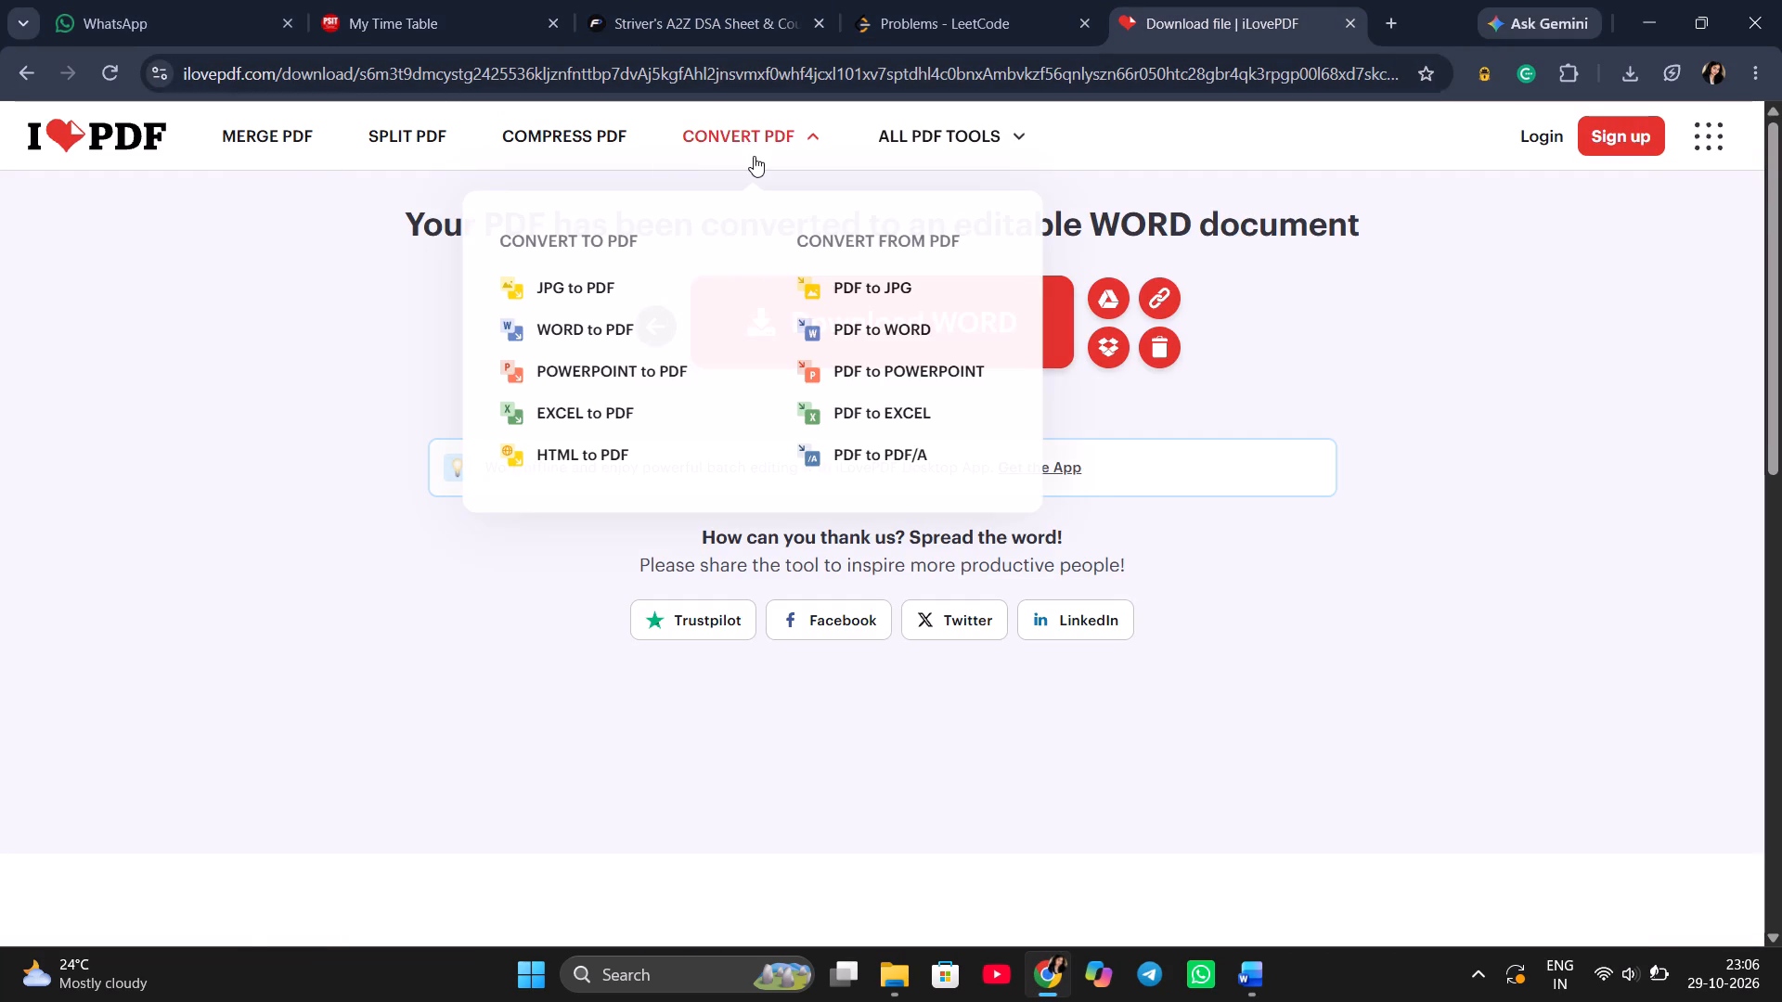
pyautogui.click(609, 332)
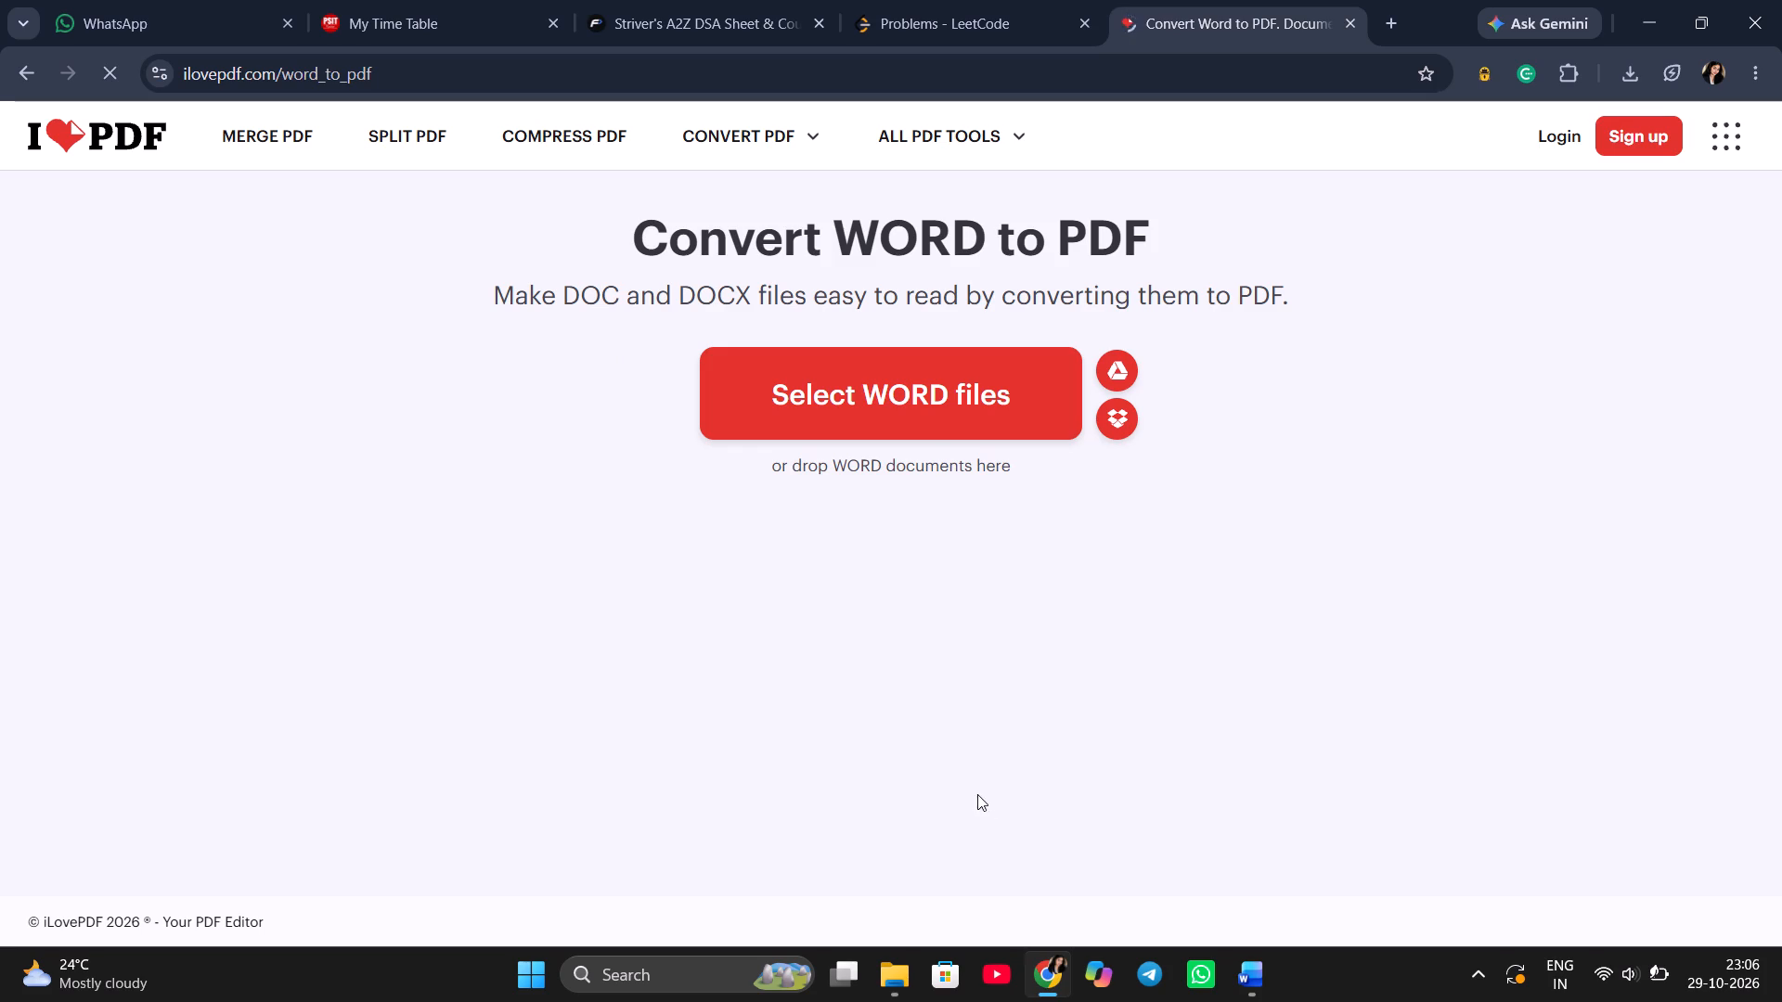
# Delete the CS Word document from the Downloads folder in File Explorer, closing it in Word so the deletion can be retried.
pyautogui.click(901, 958)
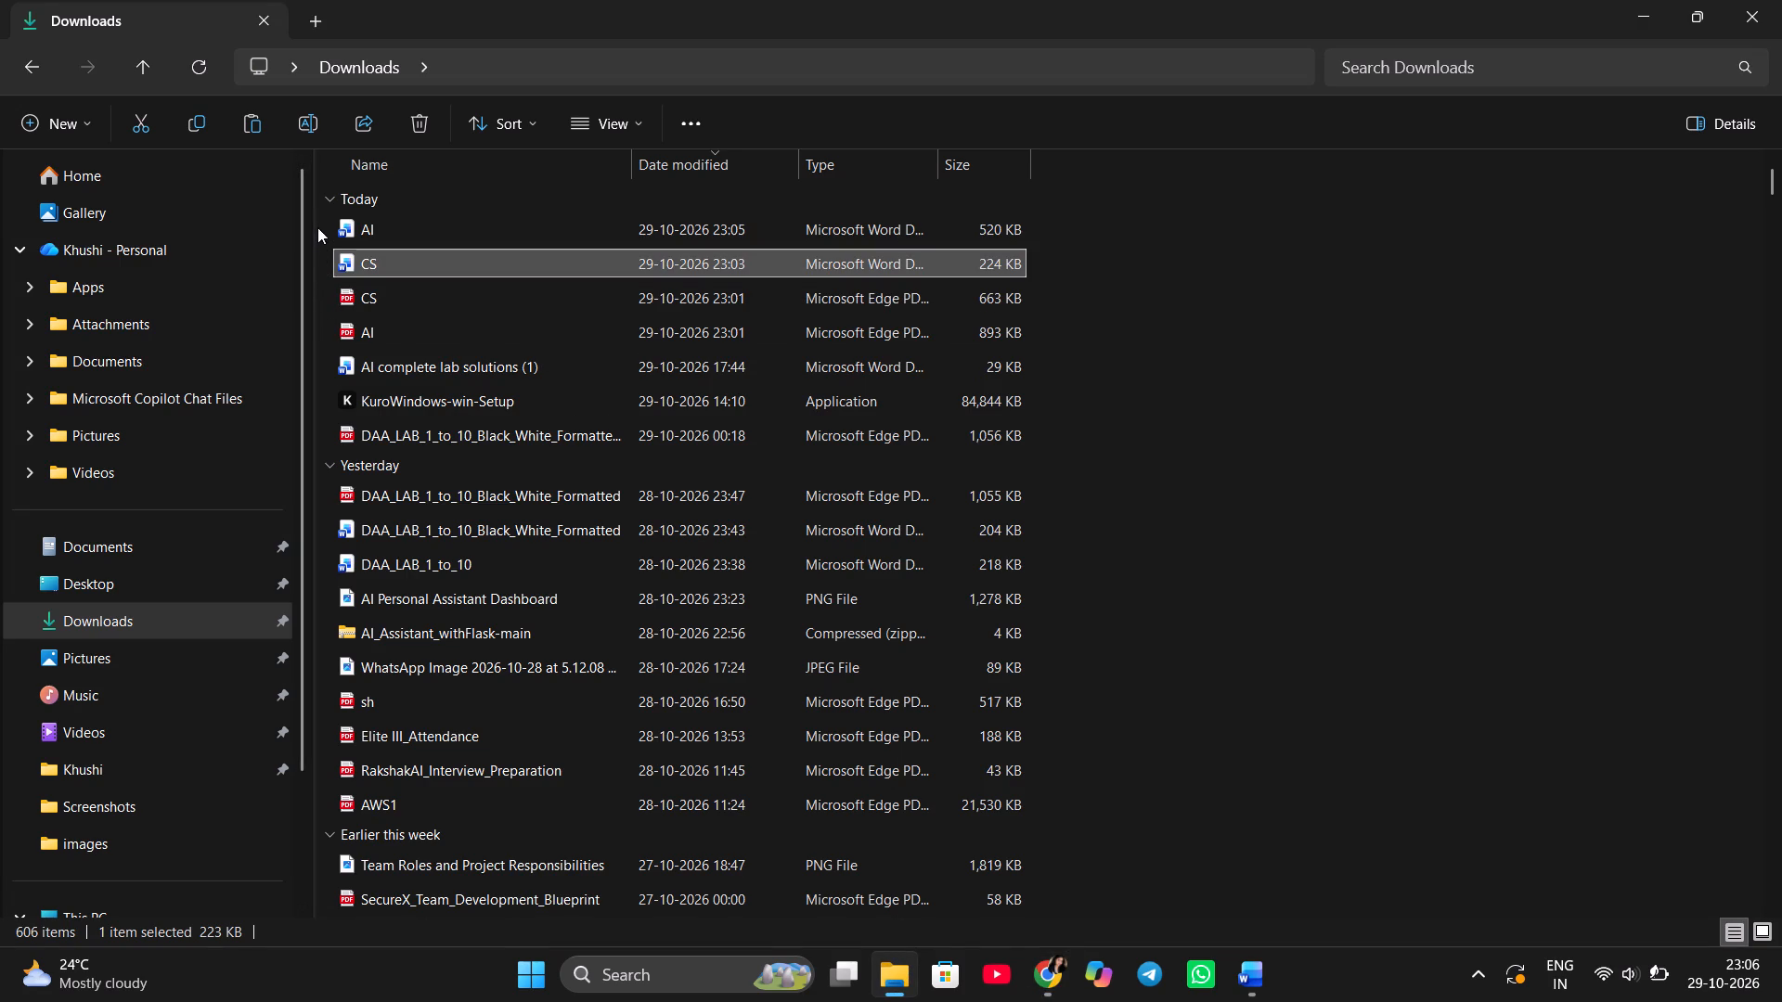
pyautogui.moveTo(319, 258); pyautogui.dragTo(355, 309)
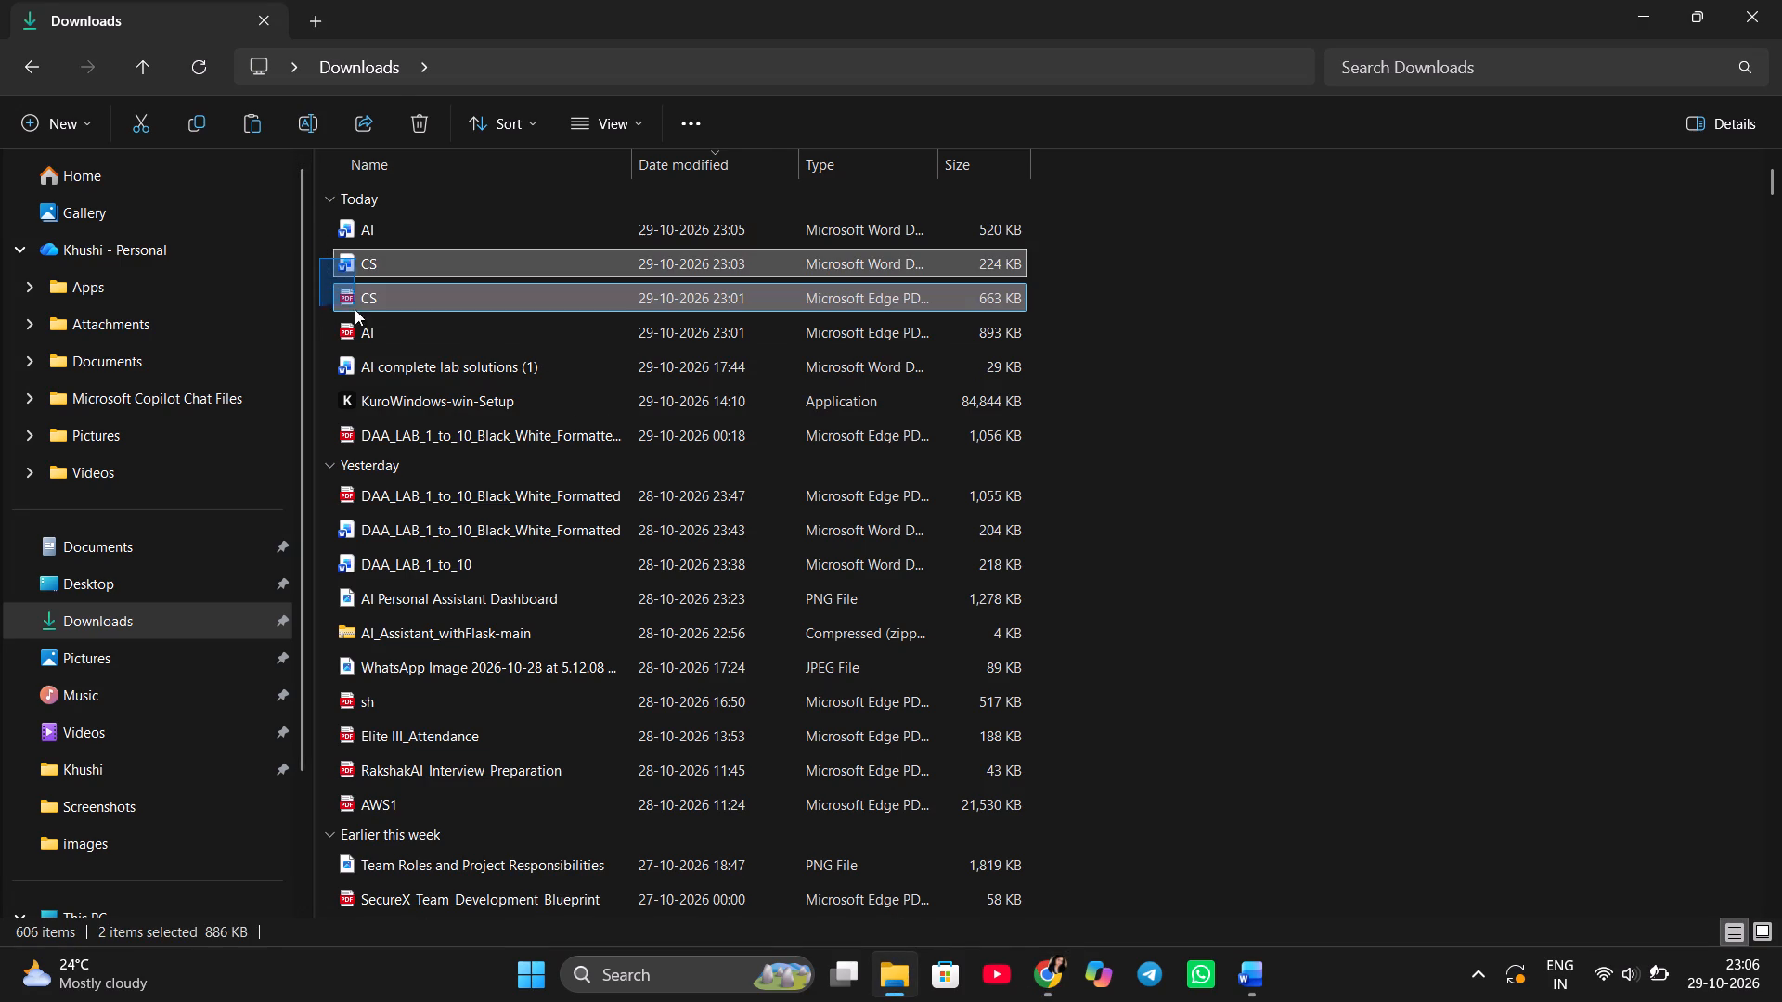
pyautogui.moveTo(355, 309); pyautogui.dragTo(372, 276)
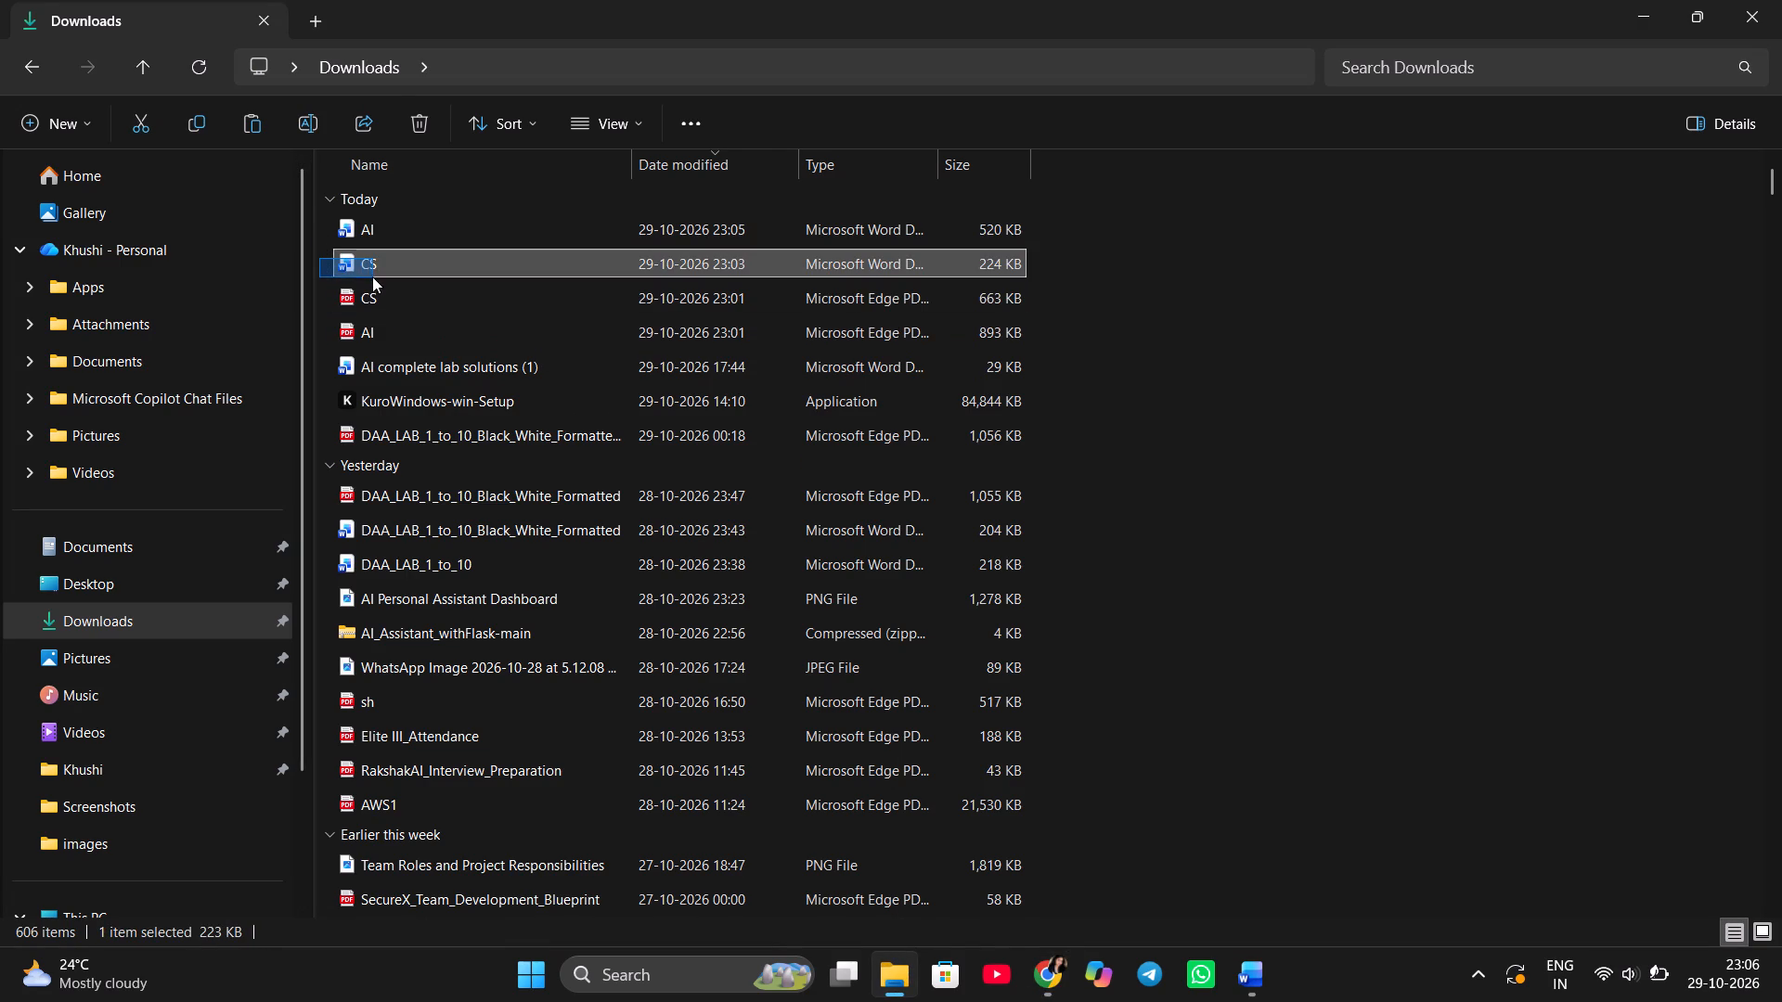
pyautogui.moveTo(372, 276); pyautogui.dragTo(372, 275)
pyautogui.press('Delete')
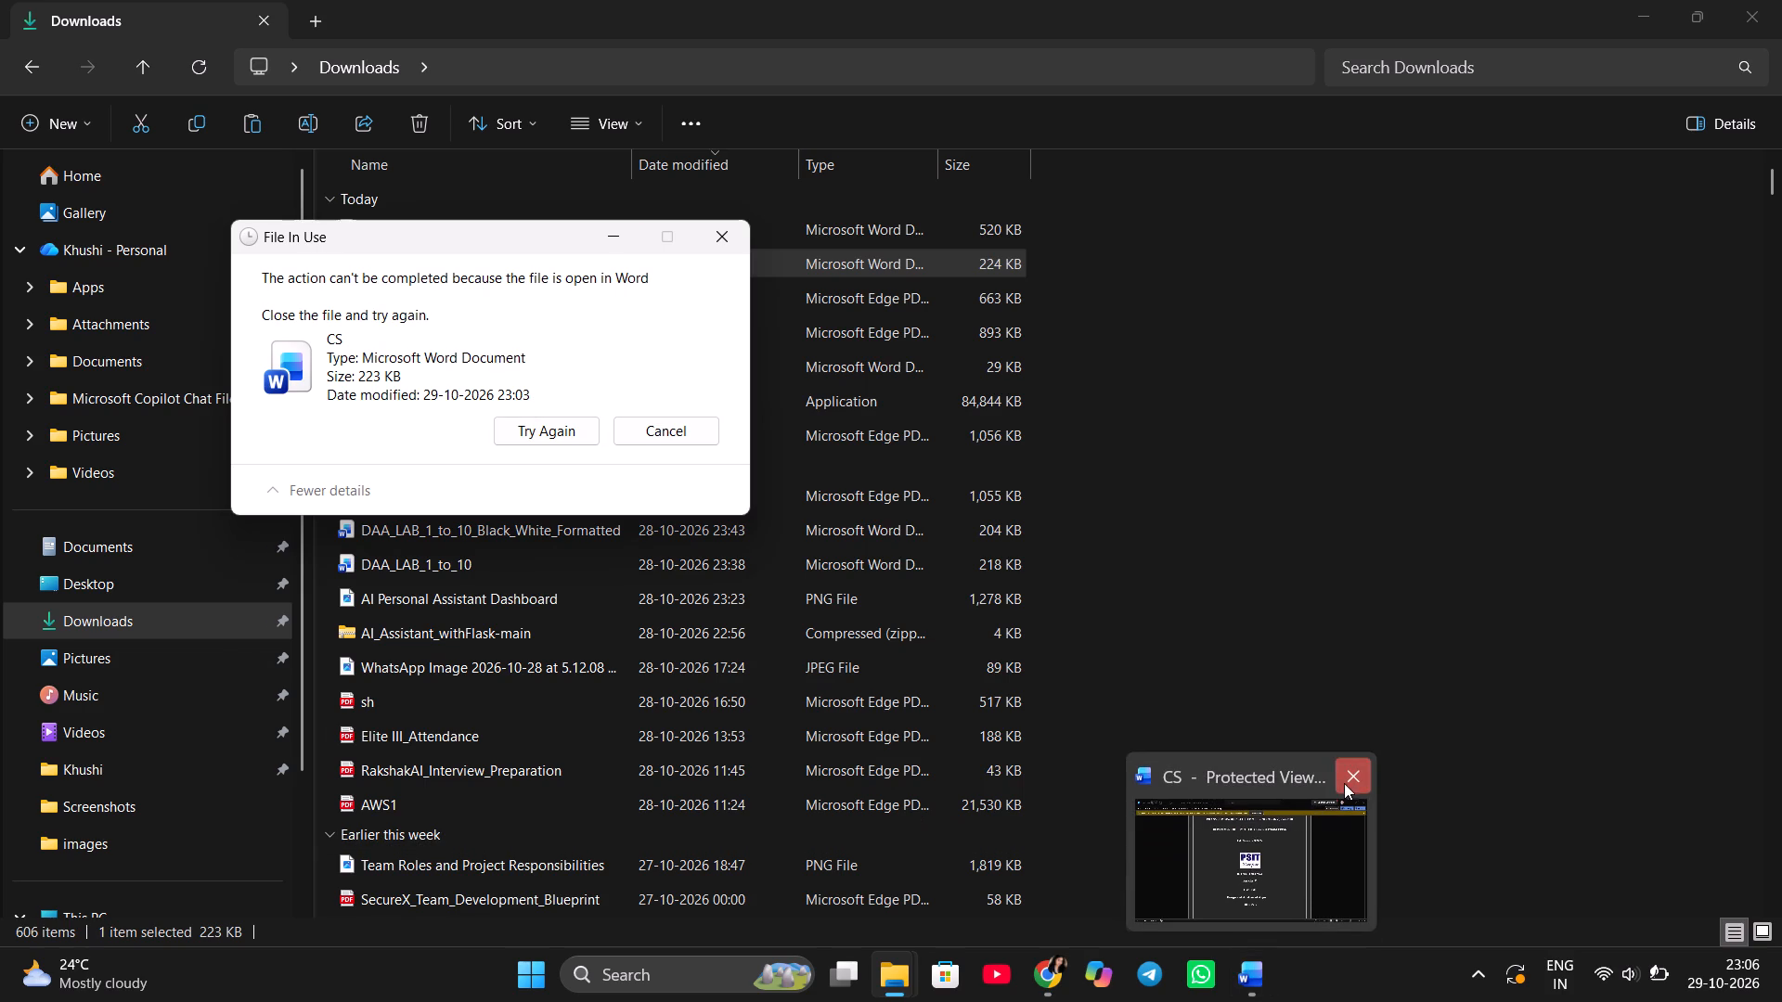
pyautogui.click(1346, 782)
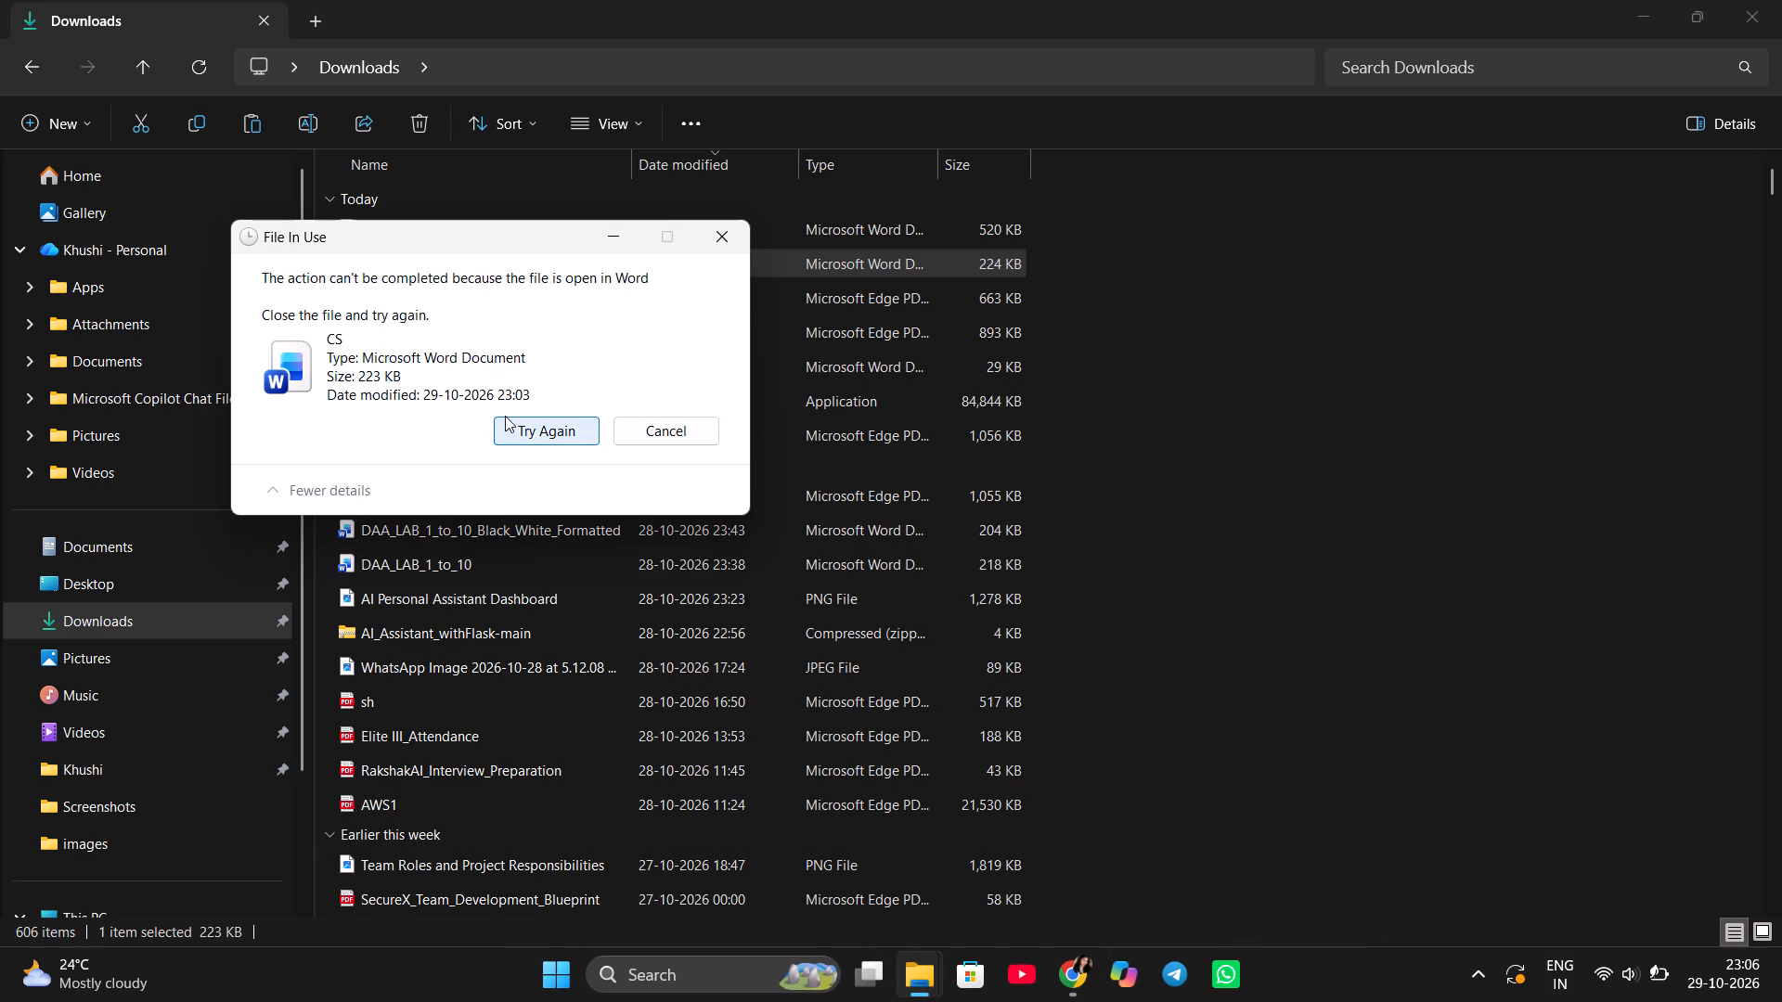
pyautogui.click(516, 432)
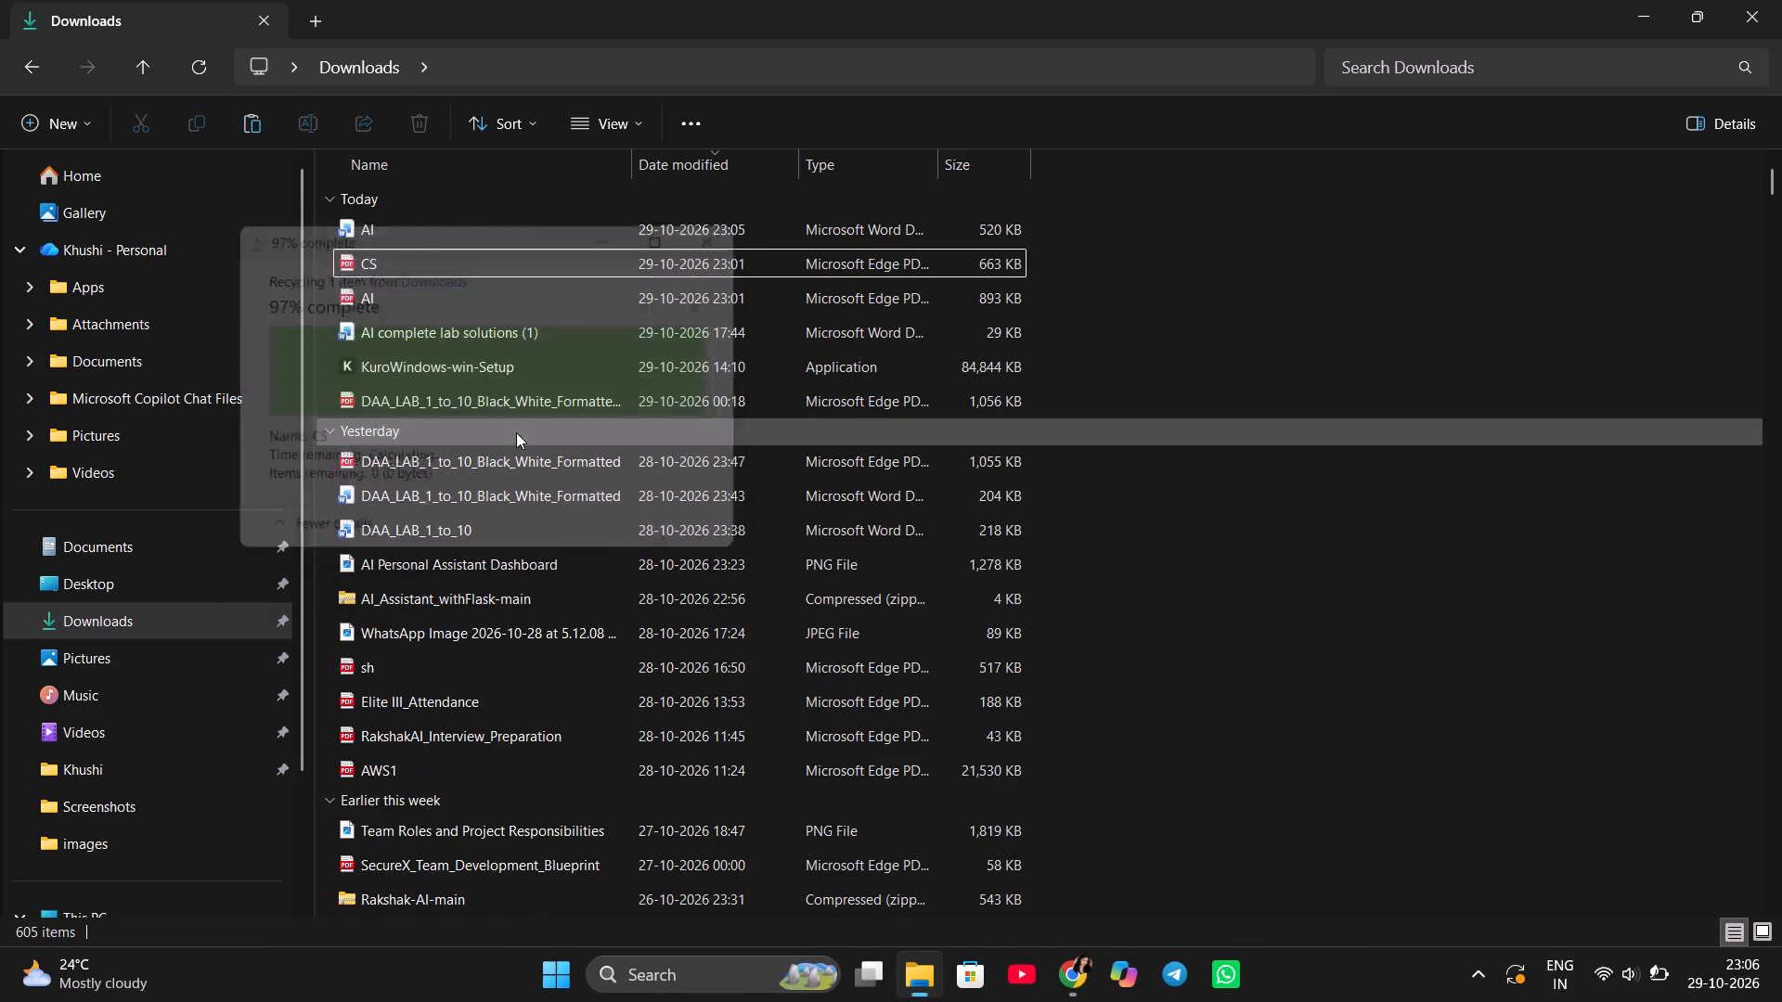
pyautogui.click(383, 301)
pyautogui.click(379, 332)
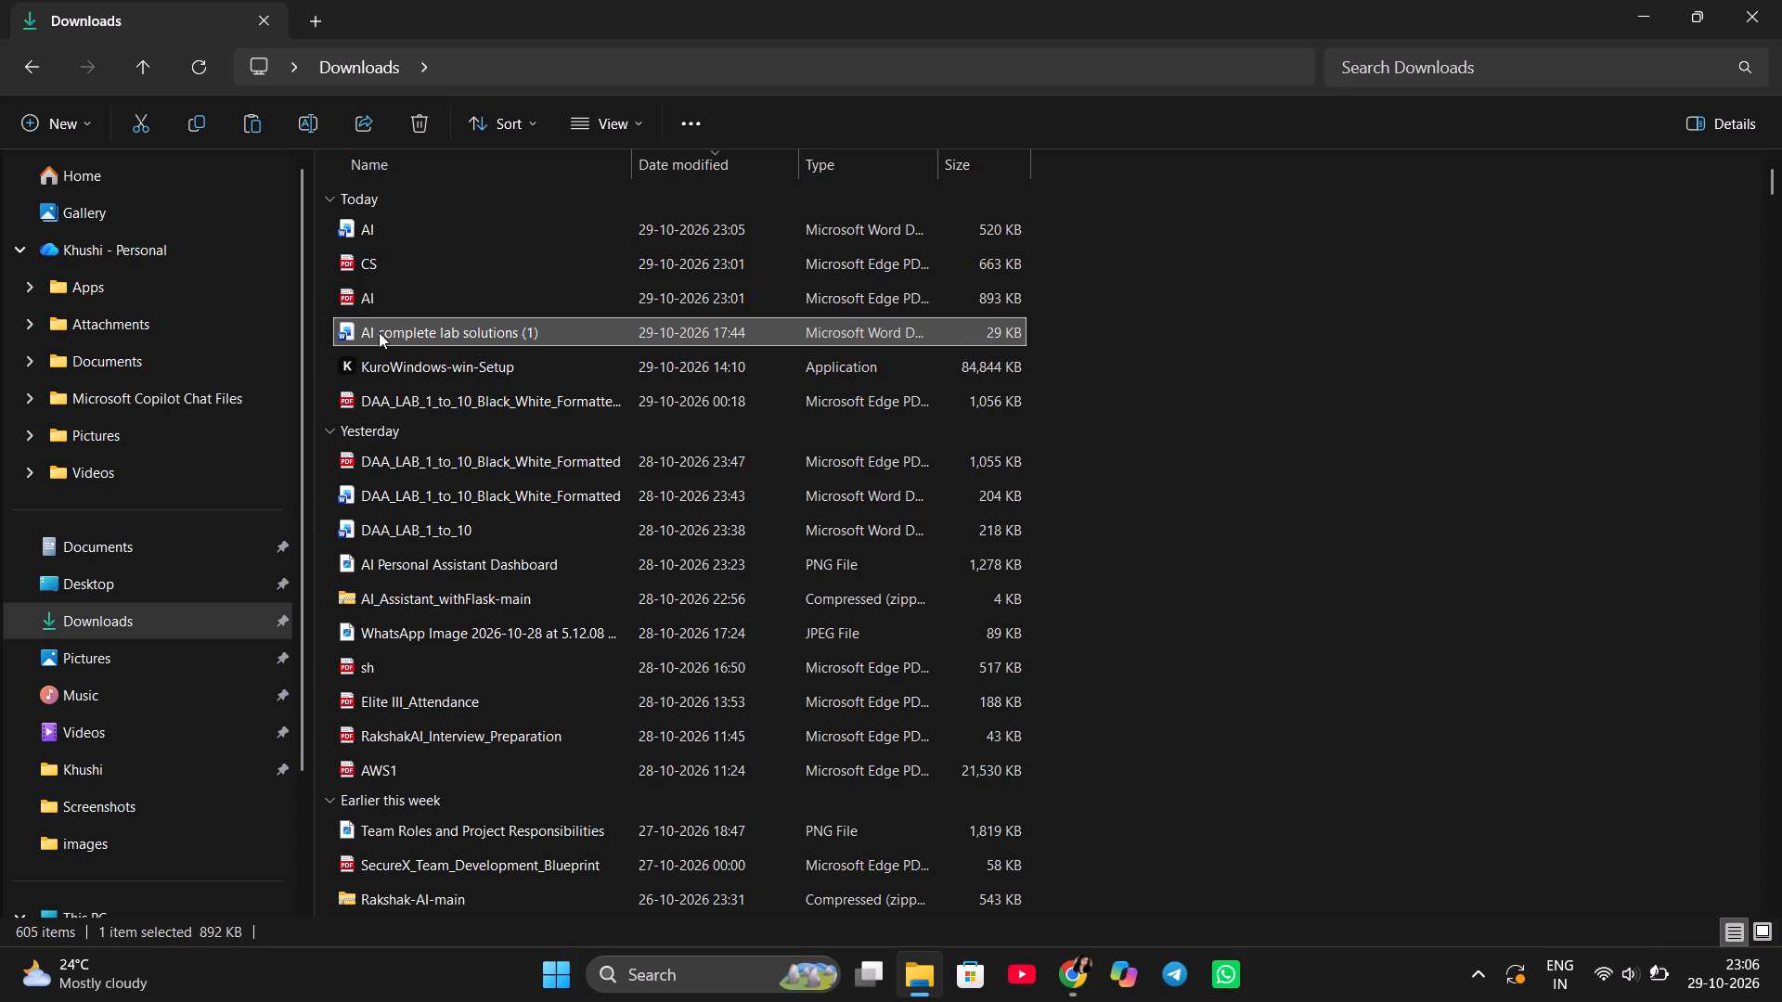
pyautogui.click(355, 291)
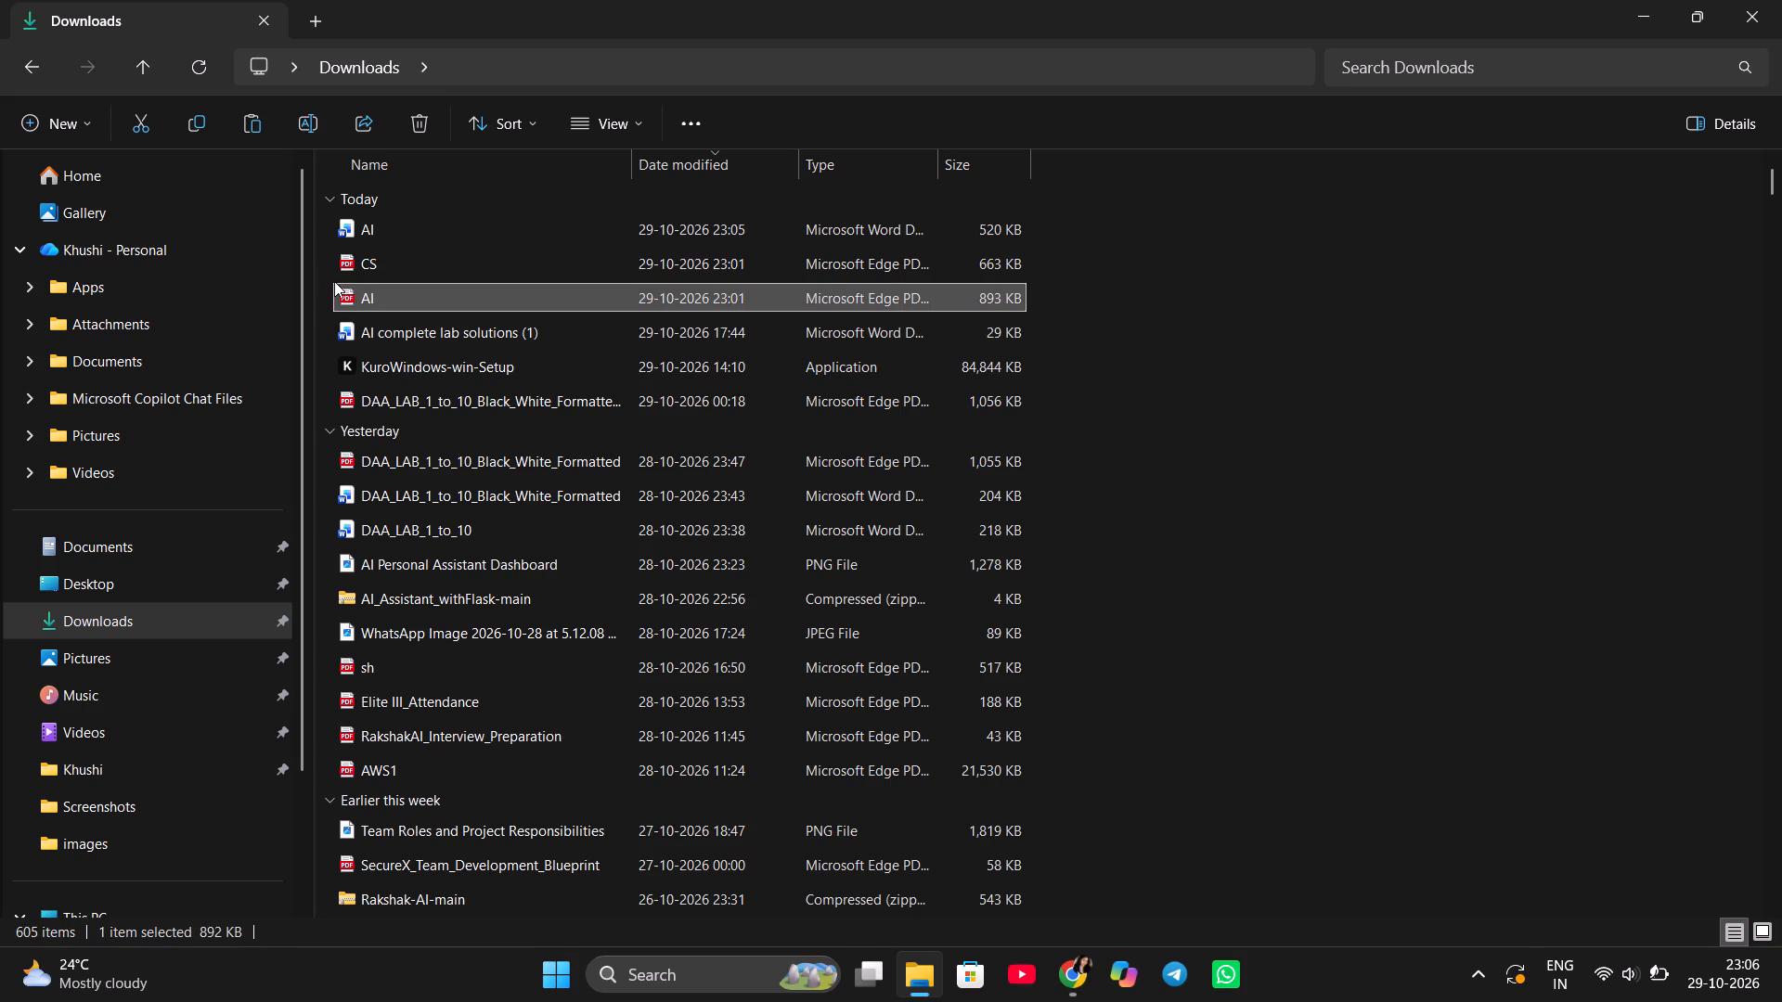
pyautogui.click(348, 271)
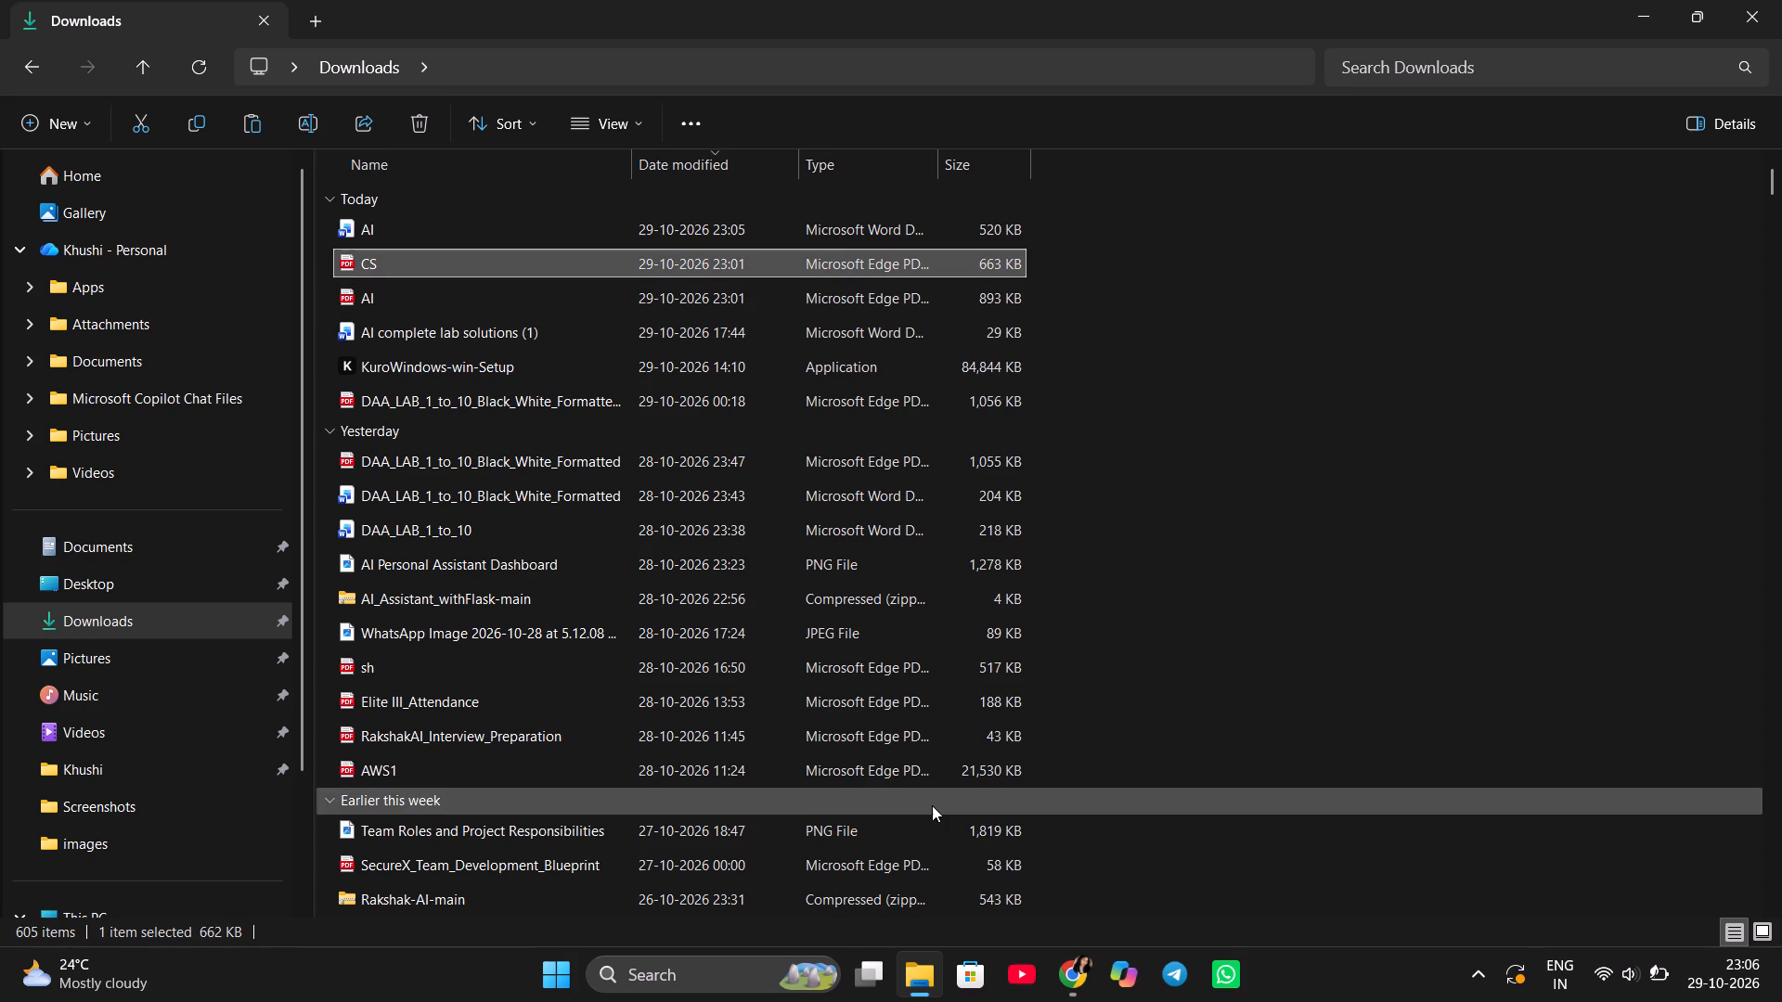
# Return to Chrome, load the AI Word document from Downloads into the iLovePDF converter and convert it to PDF.
pyautogui.click(1081, 984)
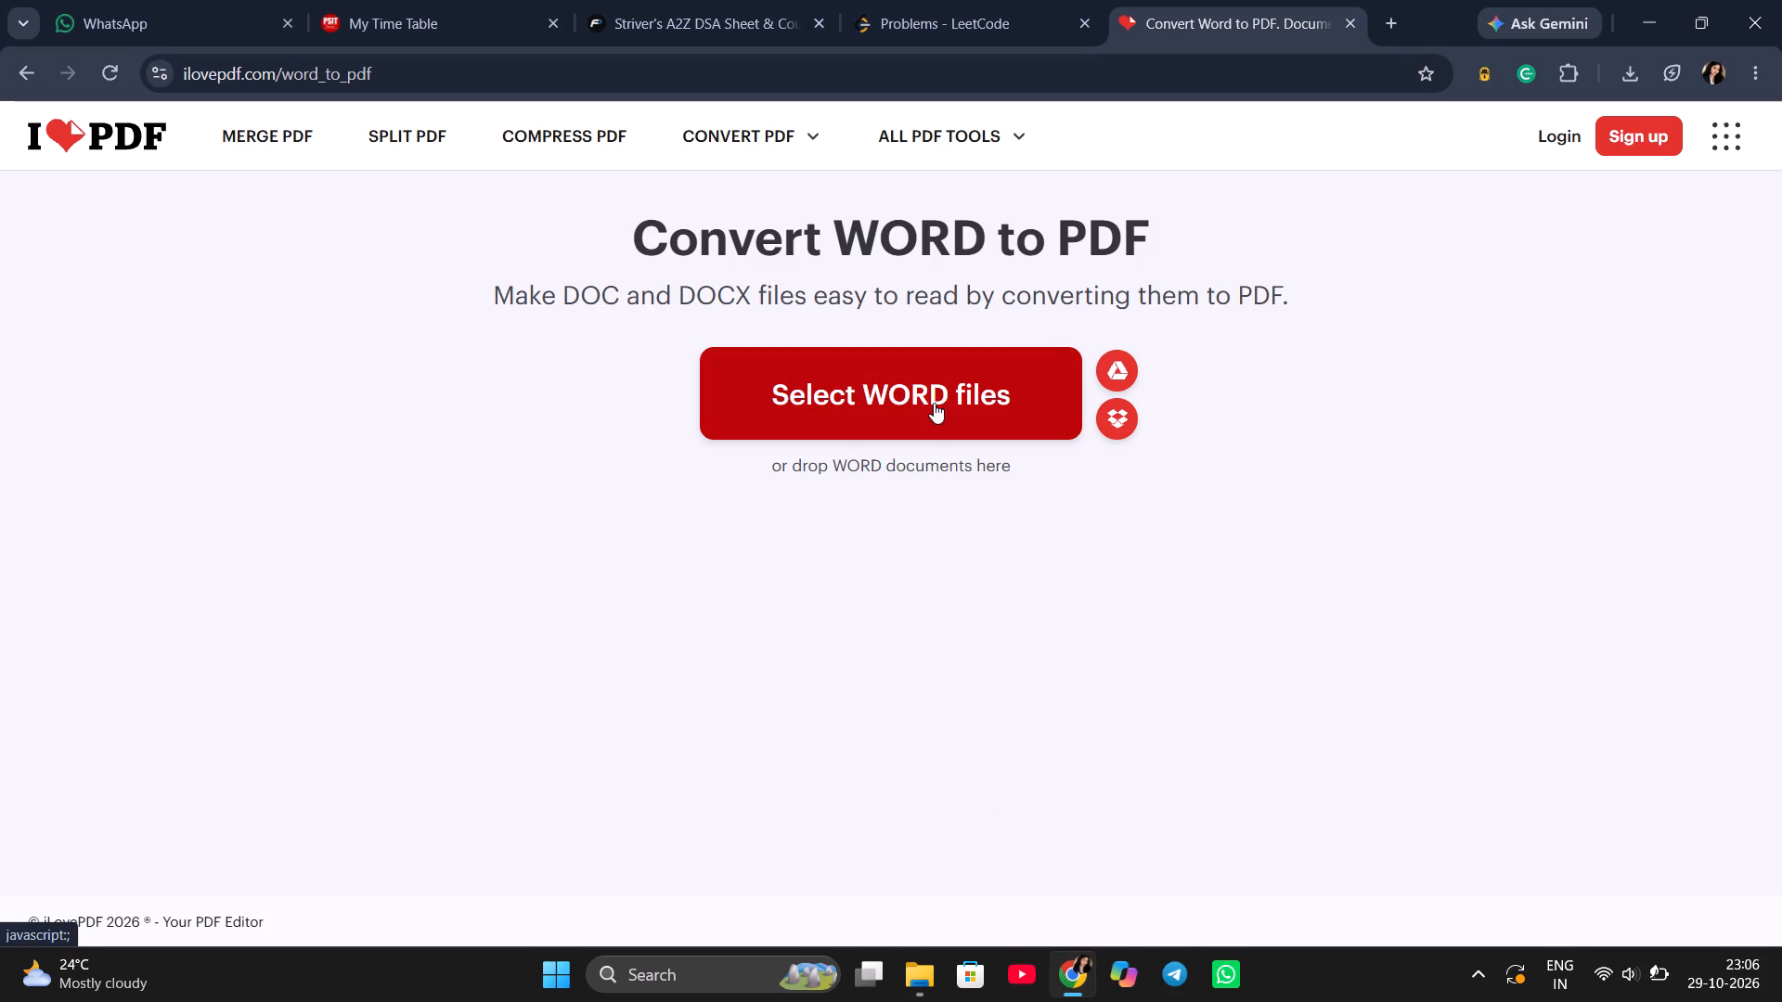
pyautogui.click(934, 403)
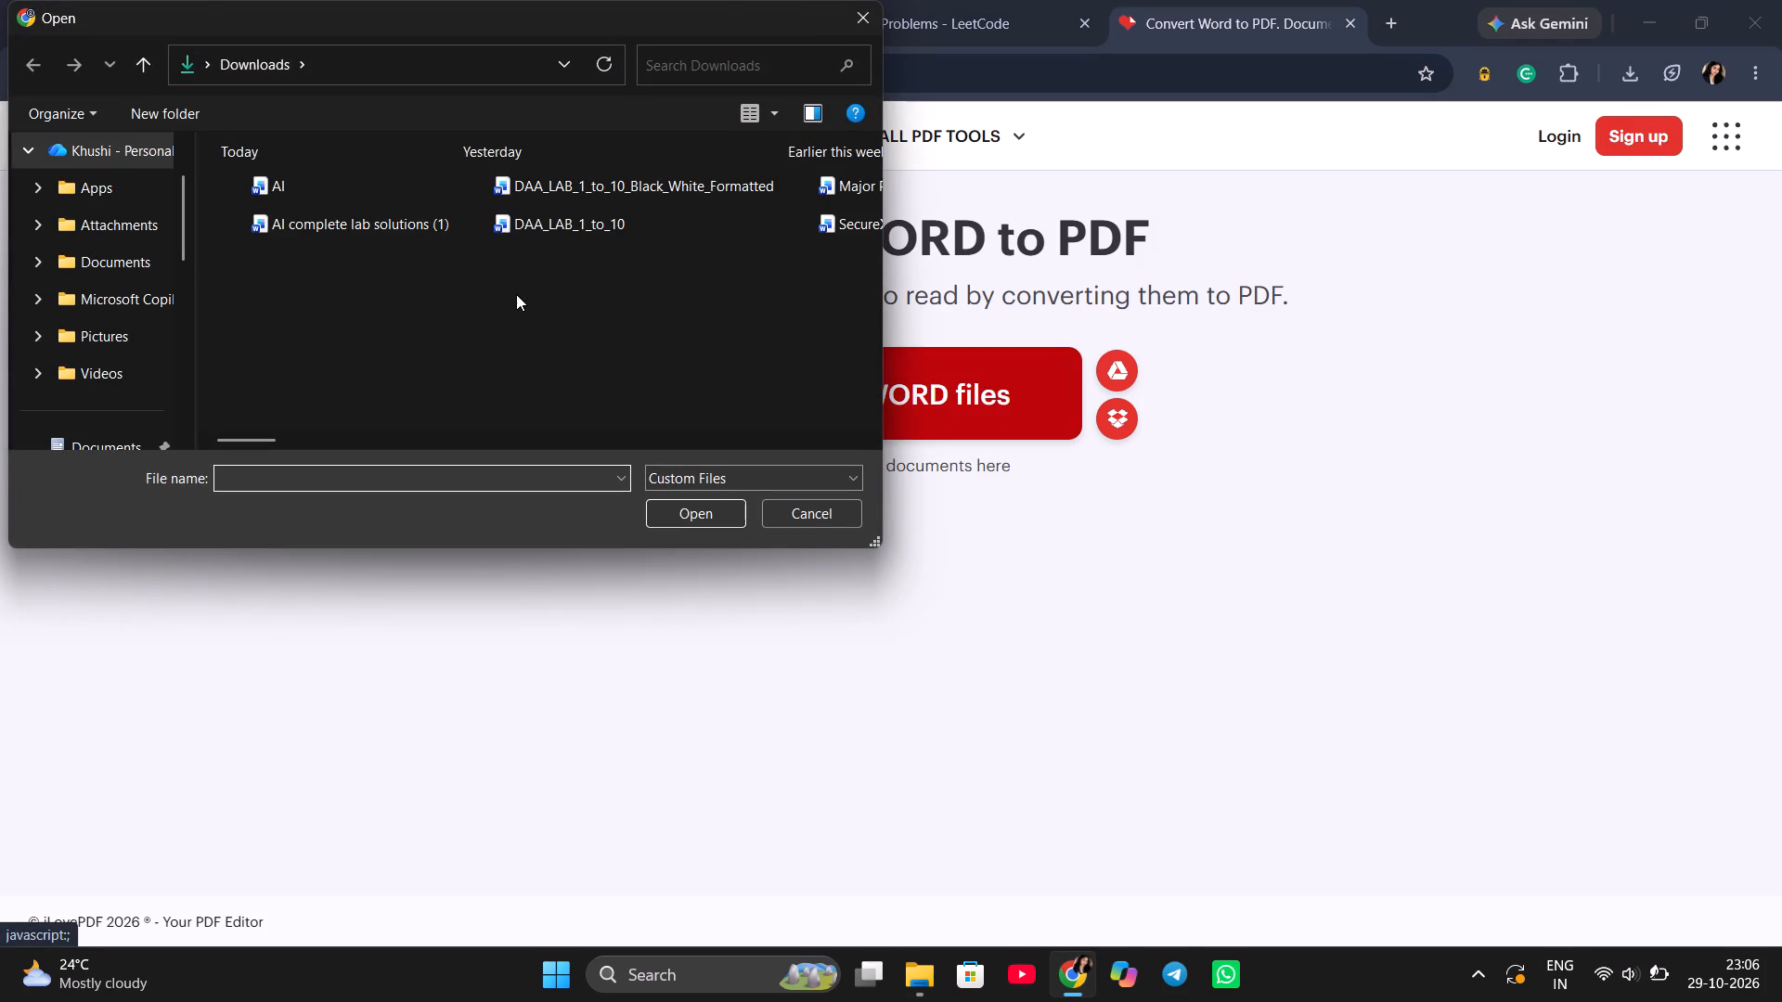
pyautogui.click(329, 187)
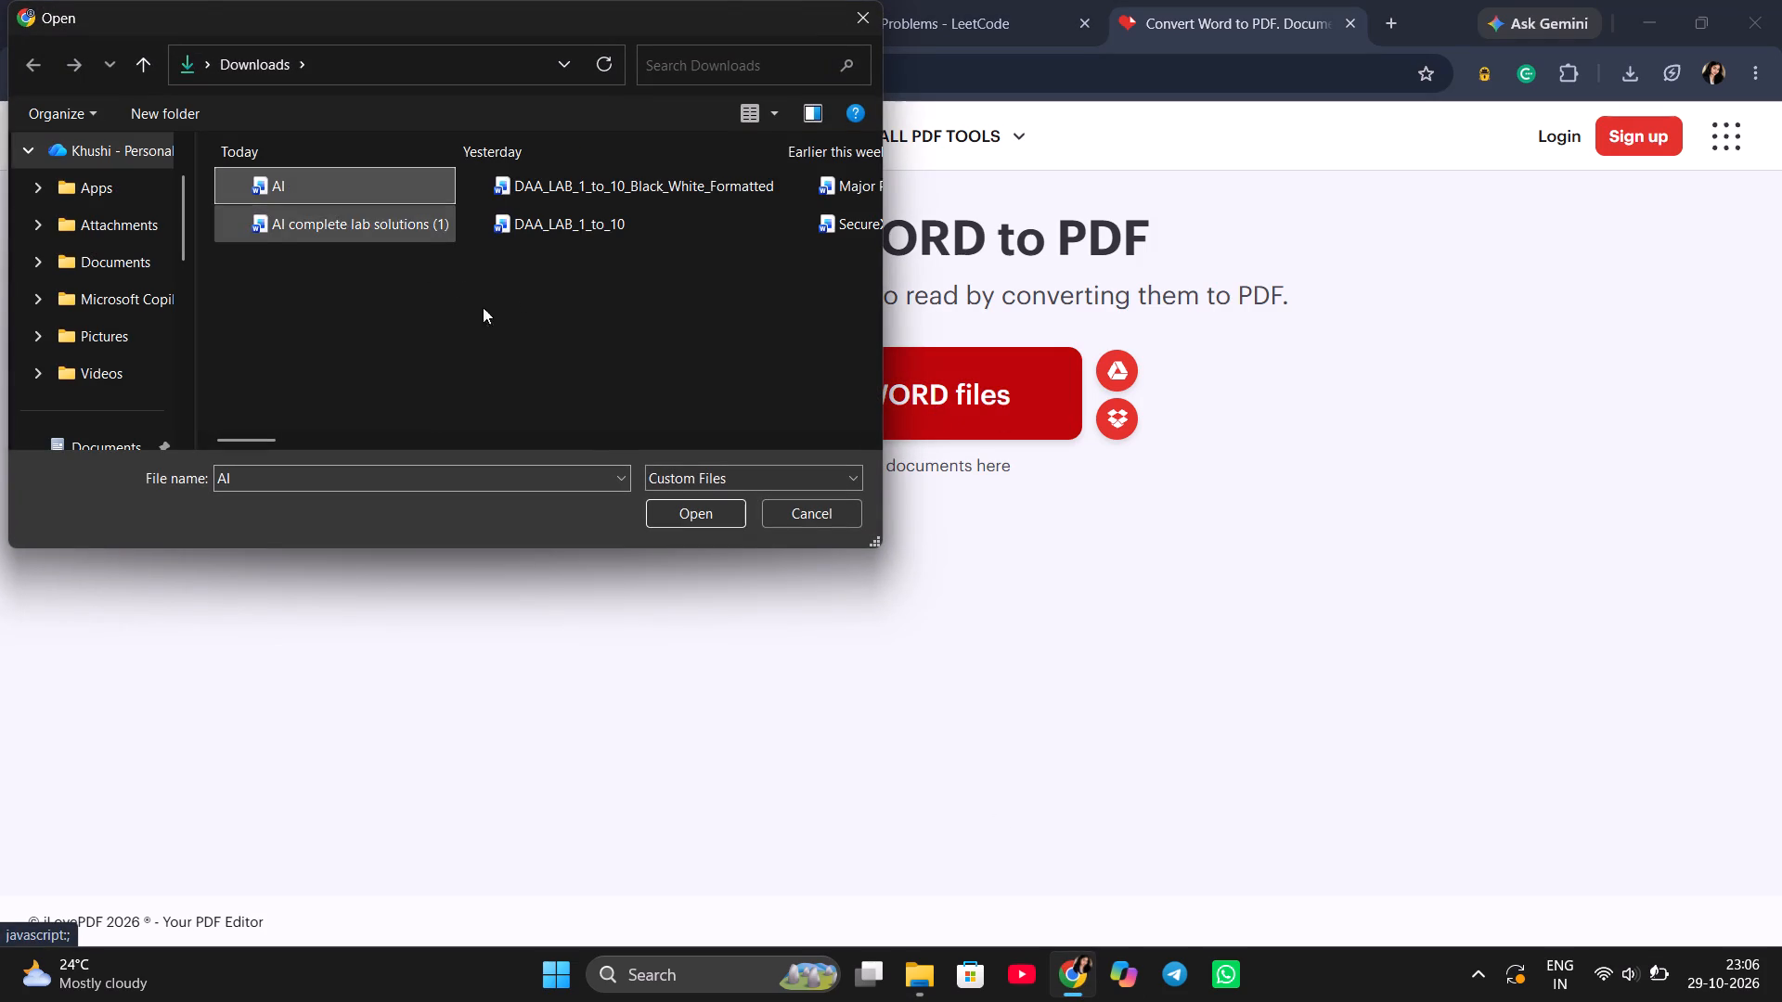
pyautogui.click(660, 514)
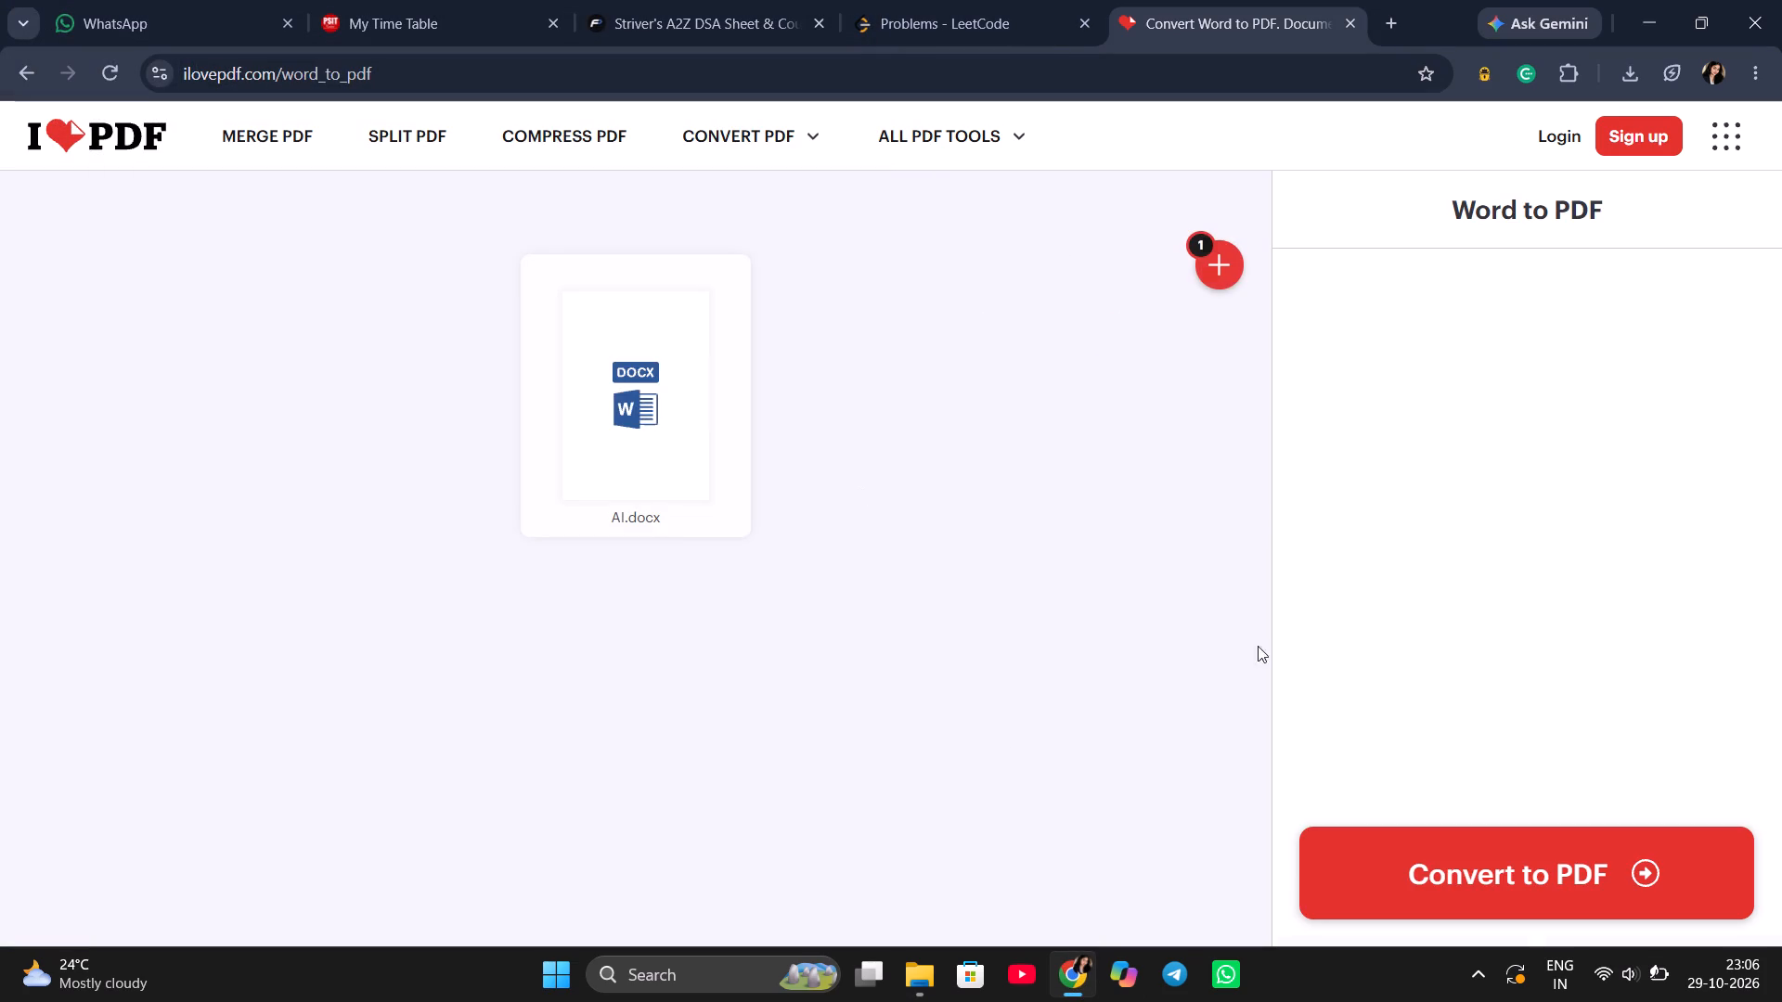
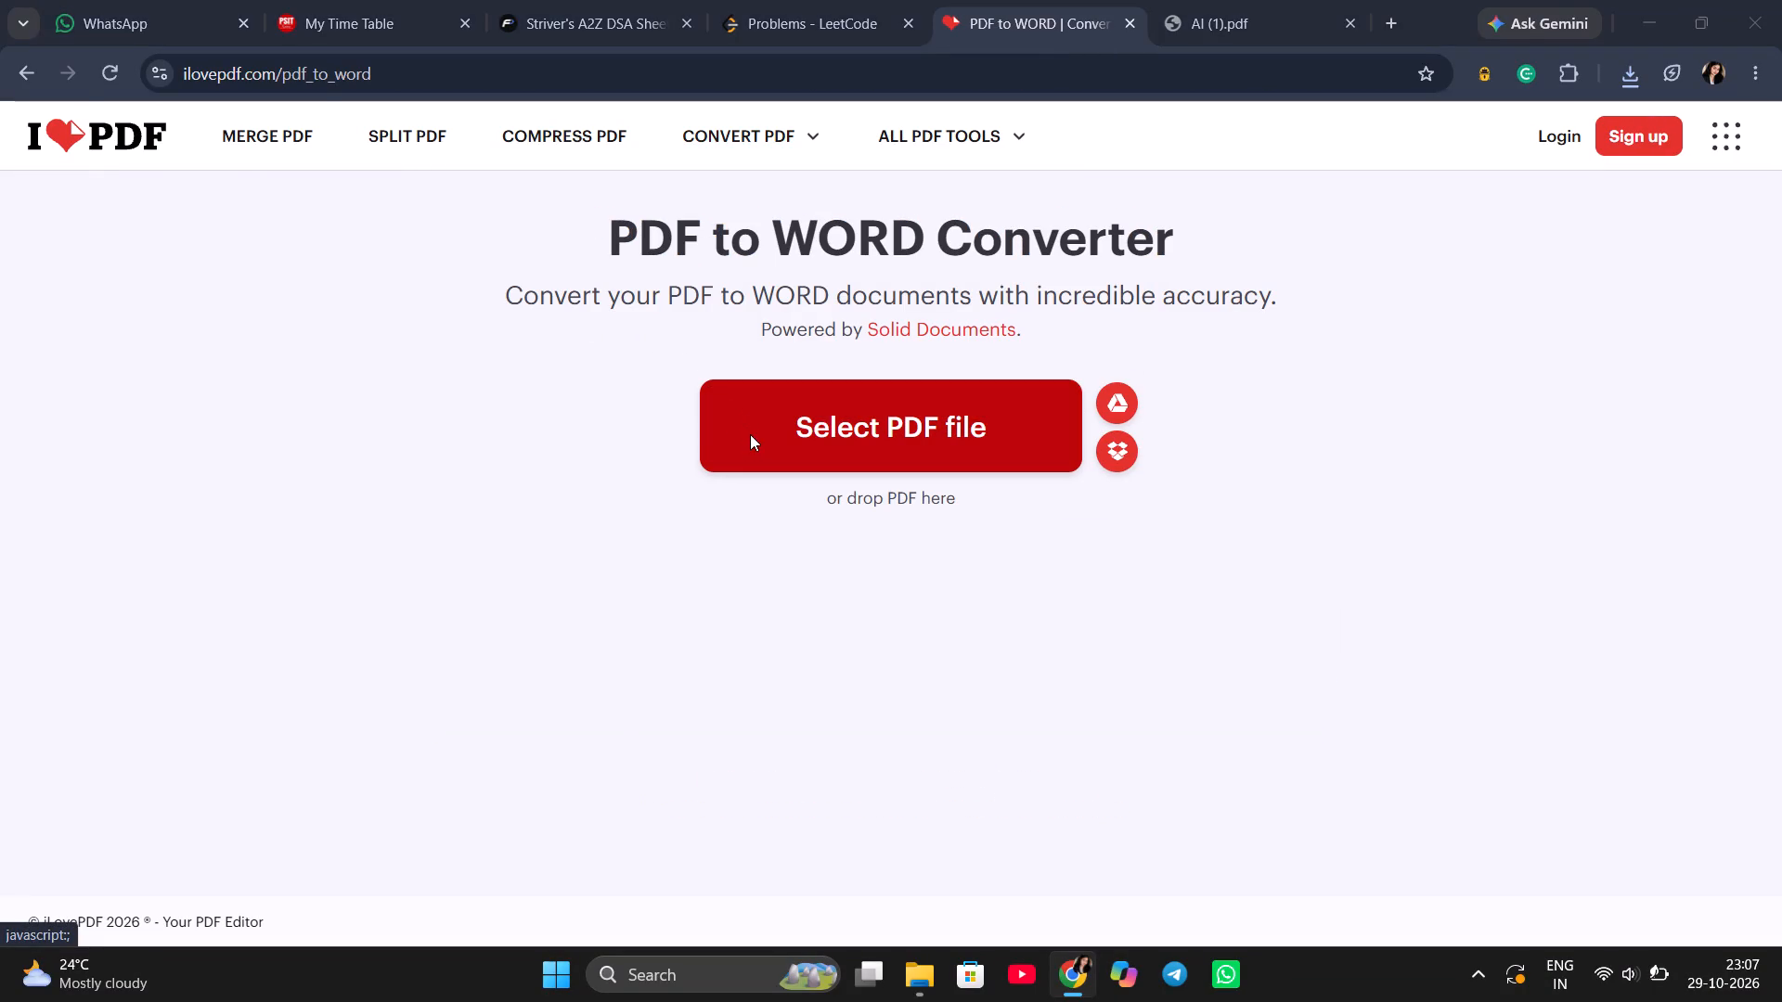
# Load AI.pdf from Downloads into the PDF to Word converter, convert it with No OCR and download the Word document.
pyautogui.click(297, 257)
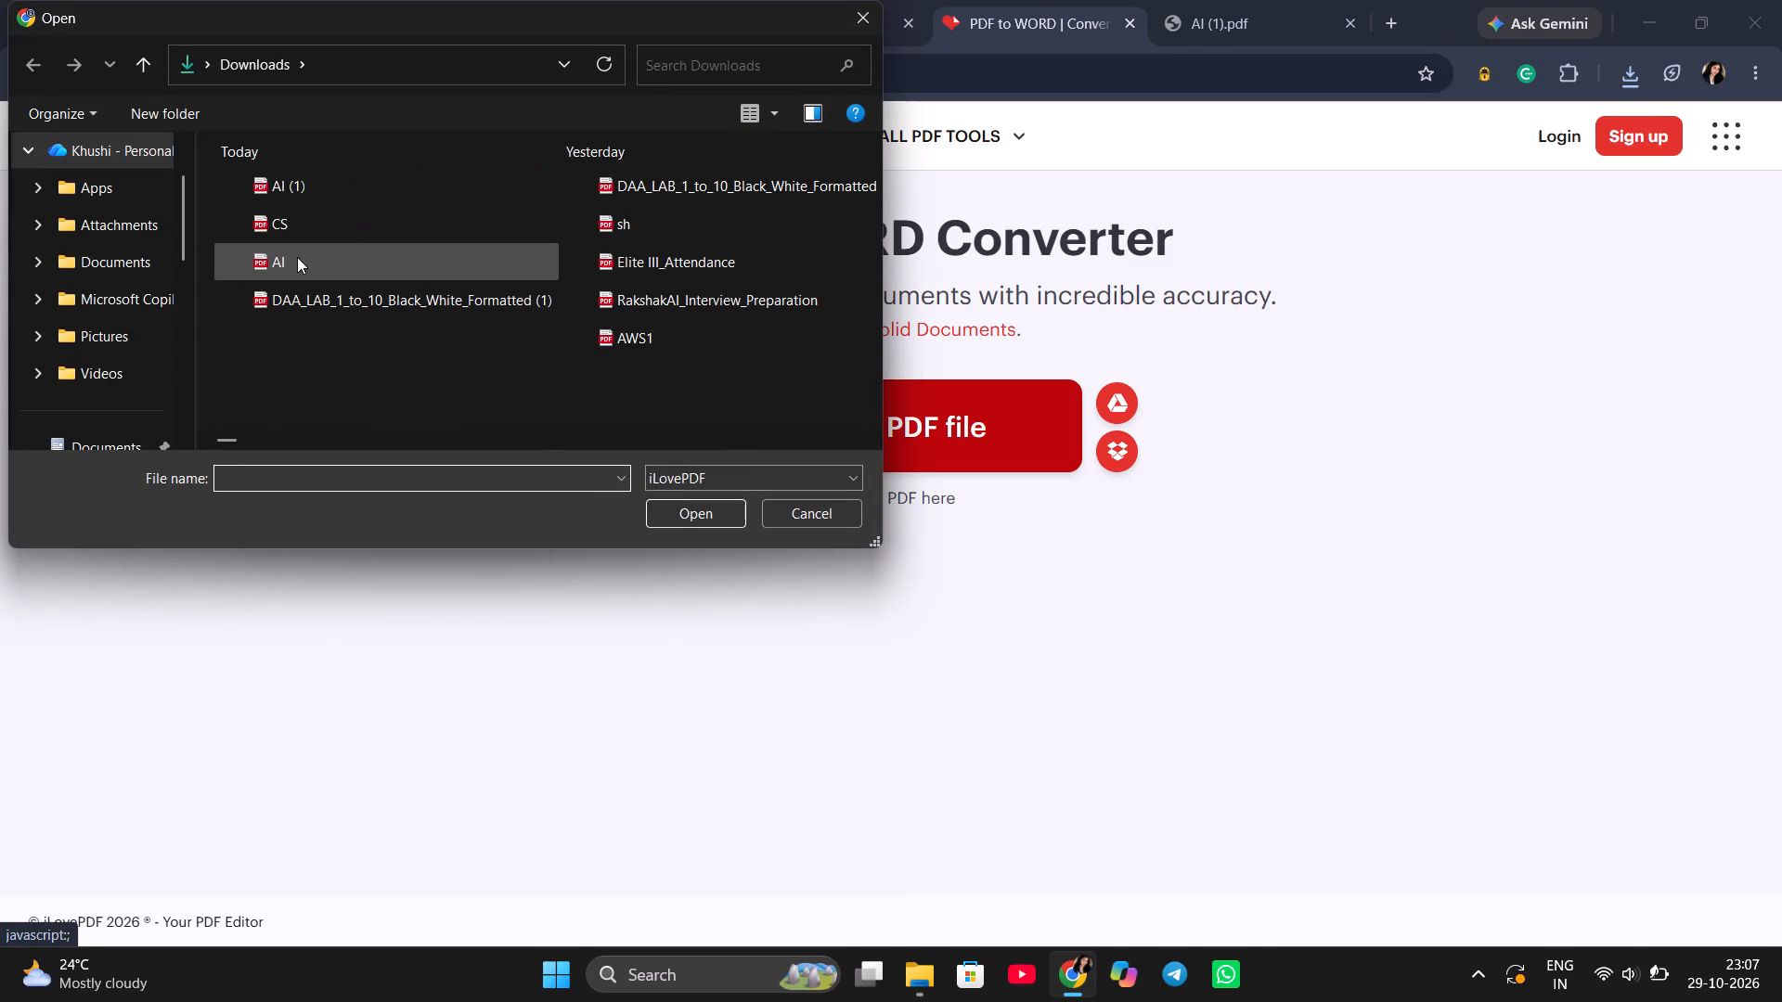
pyautogui.click(663, 509)
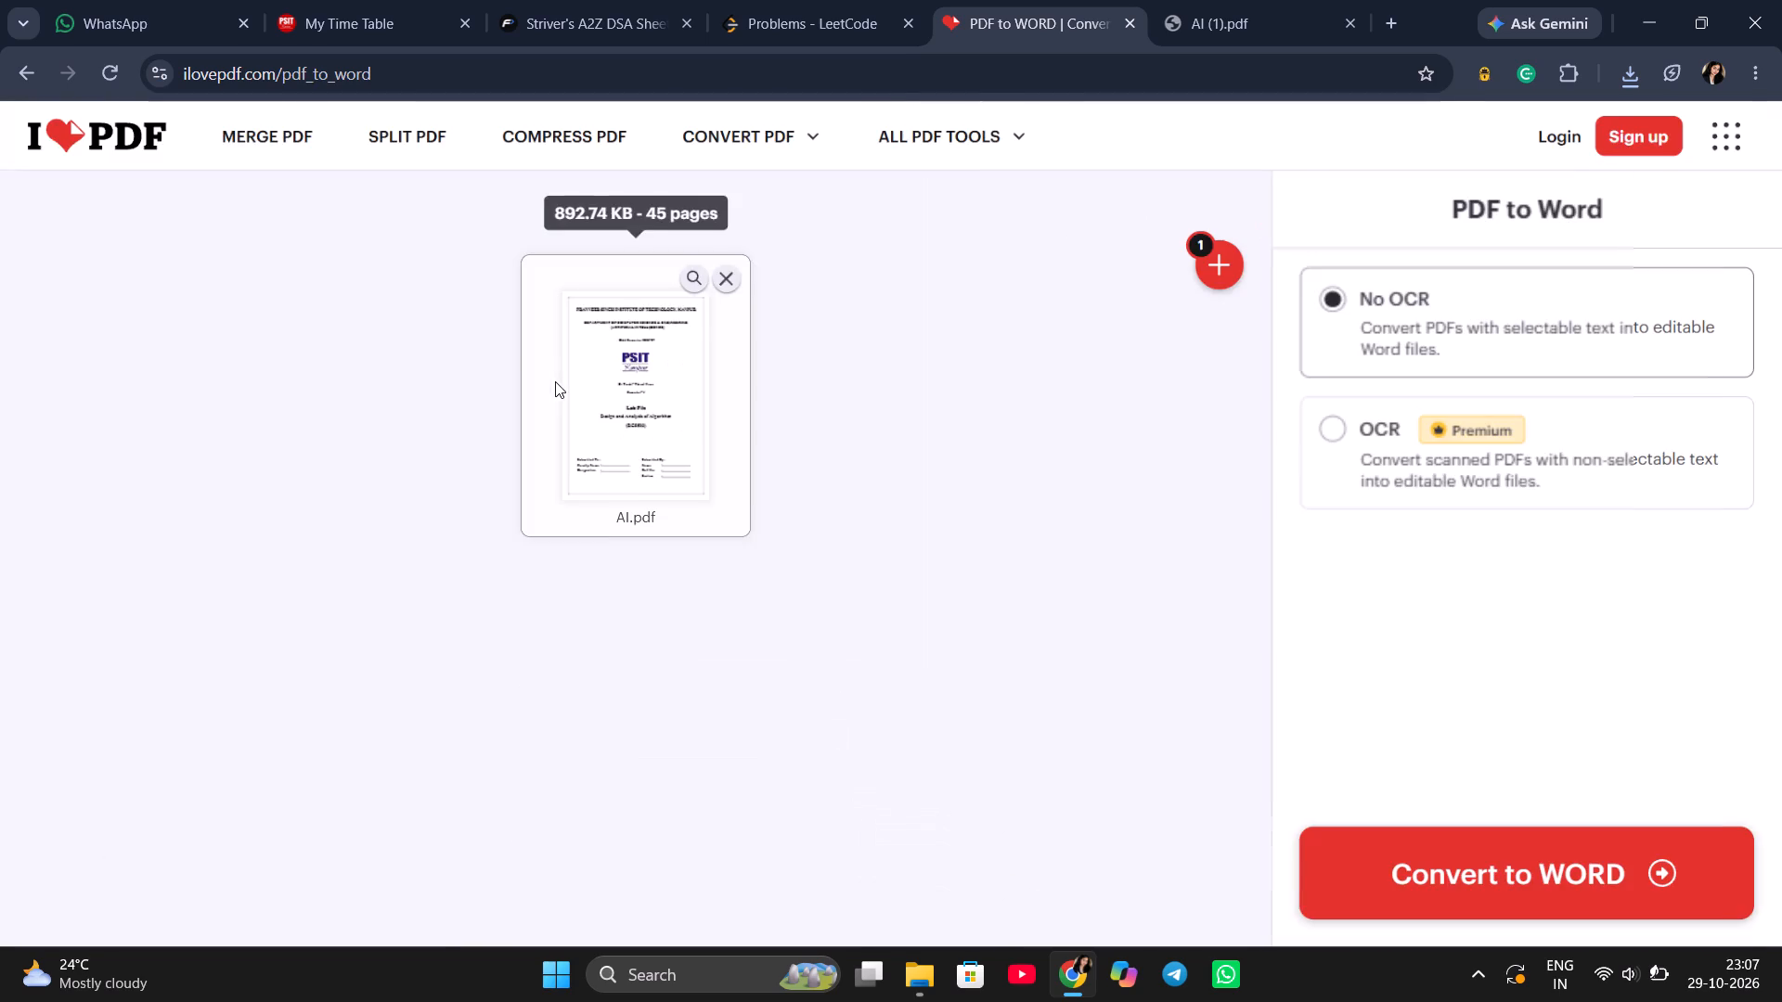
pyautogui.click(1429, 876)
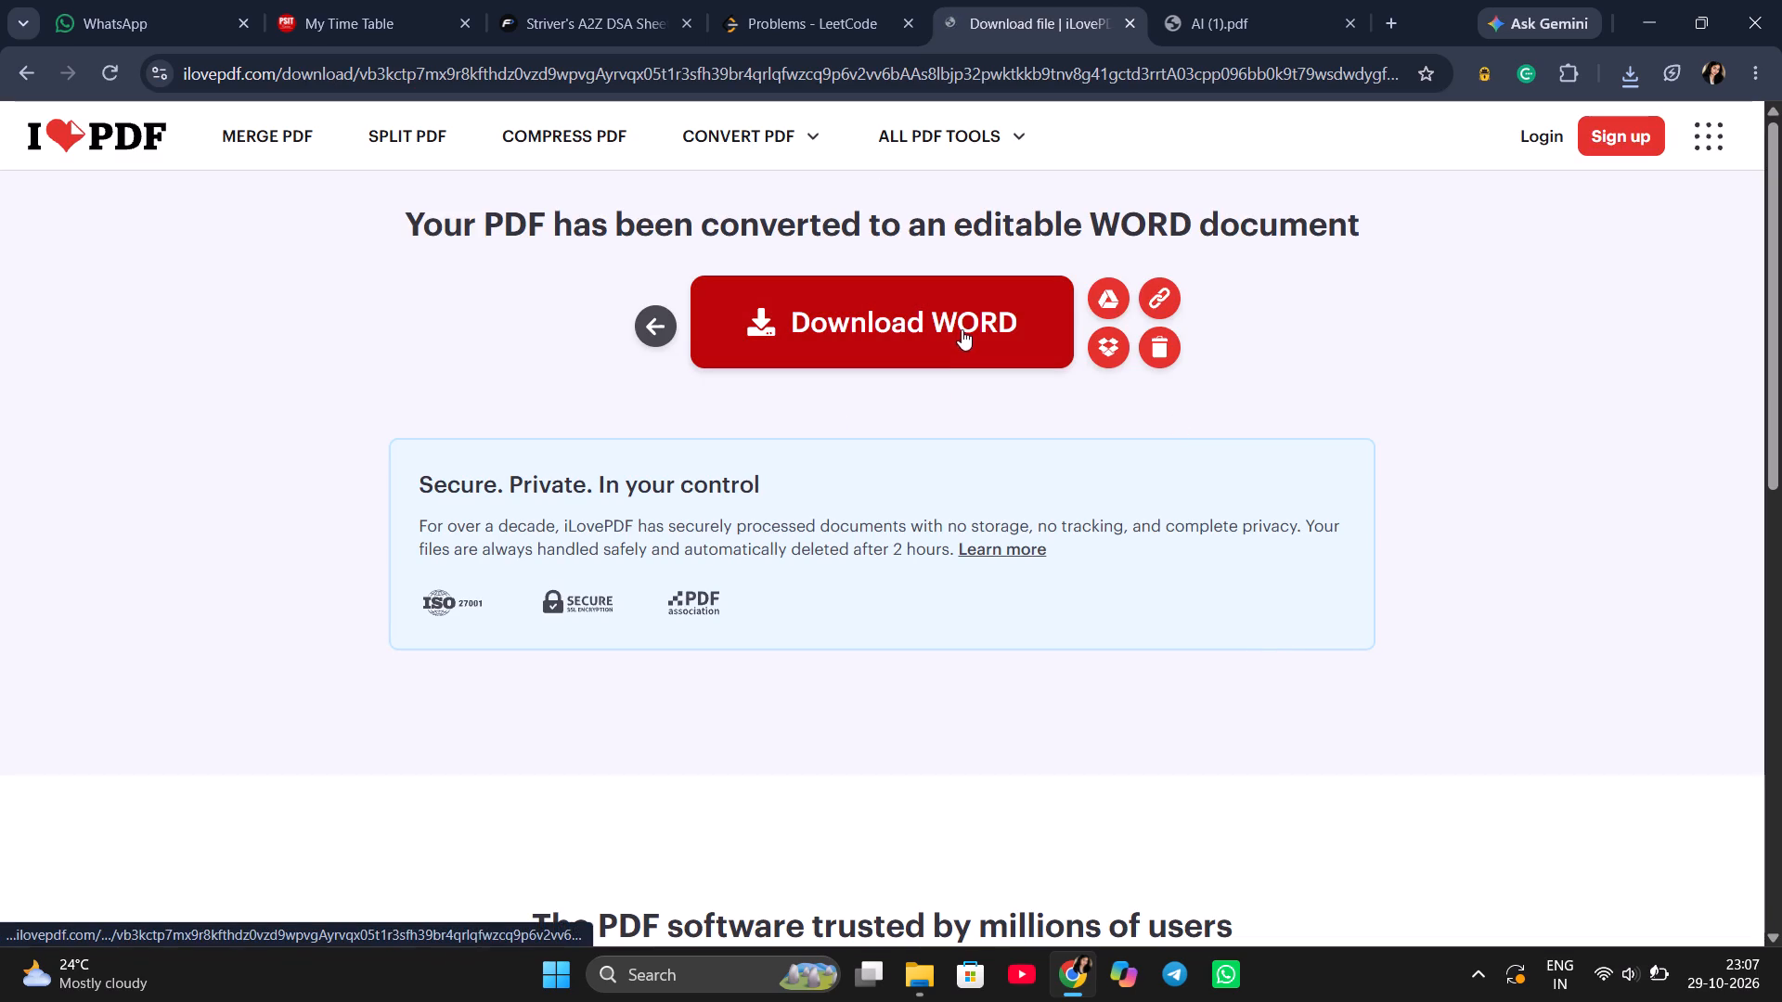
pyautogui.click(962, 329)
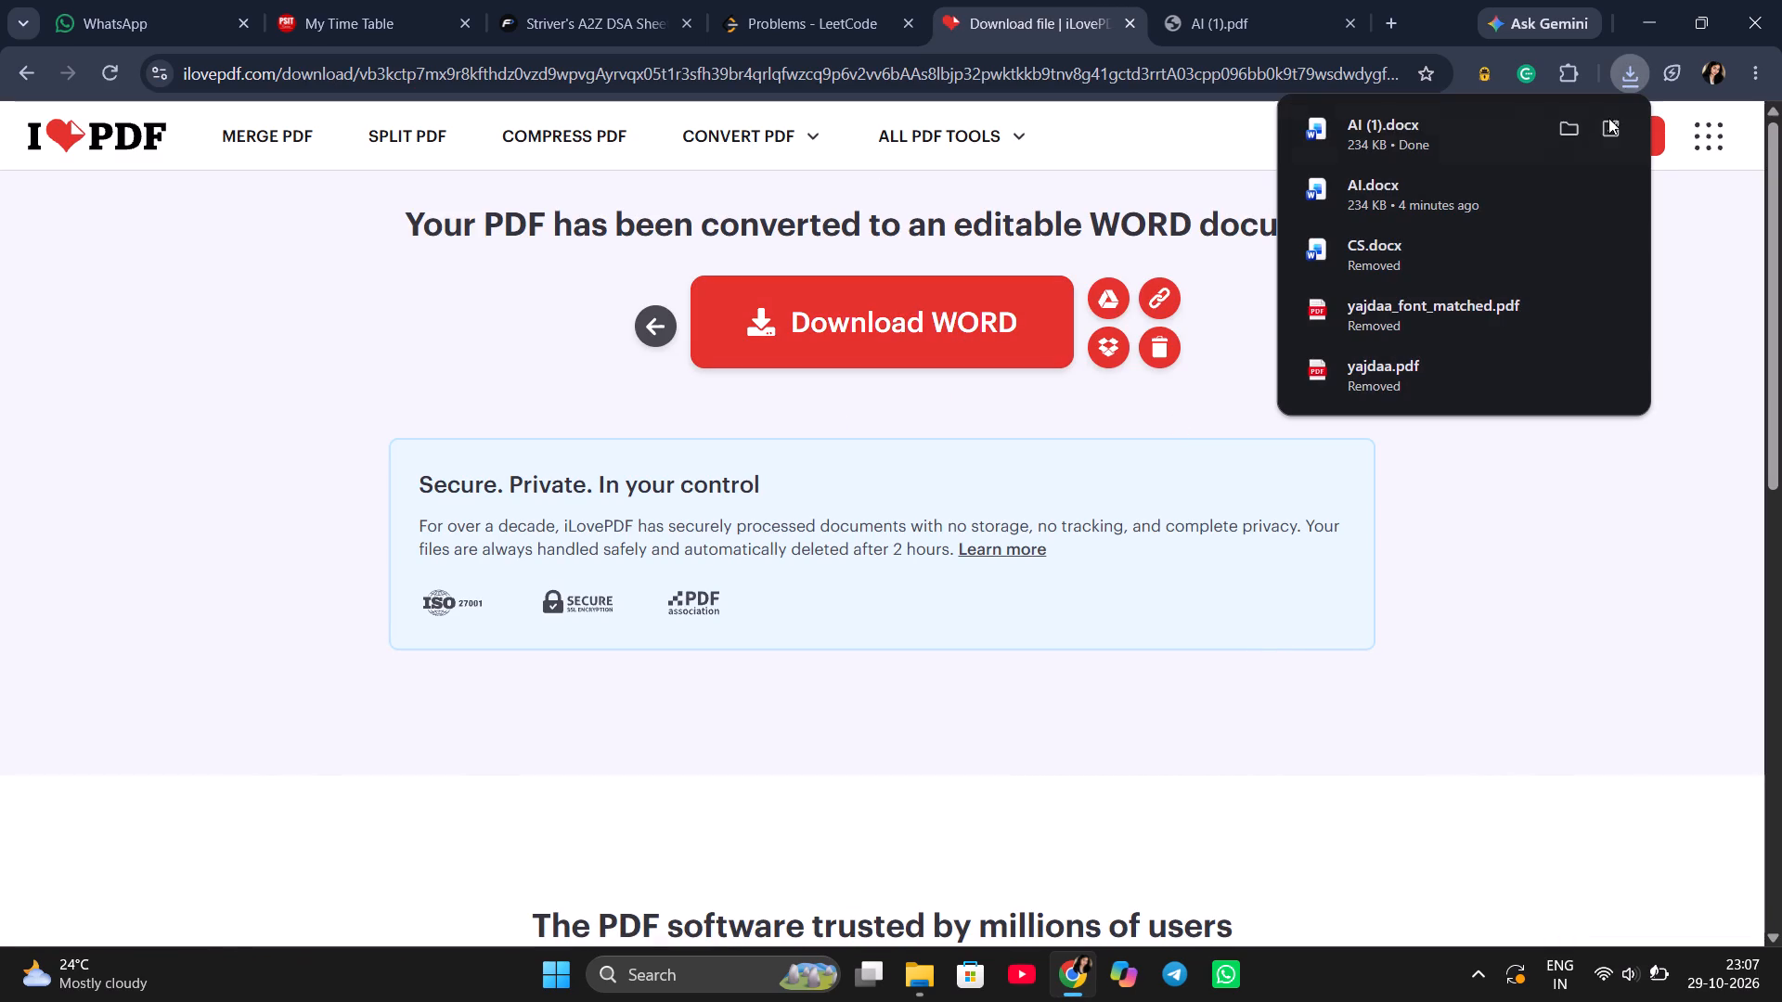
# Open the downloaded AI (1) document in Word to inspect its cover page, then close it.
pyautogui.click(1608, 122)
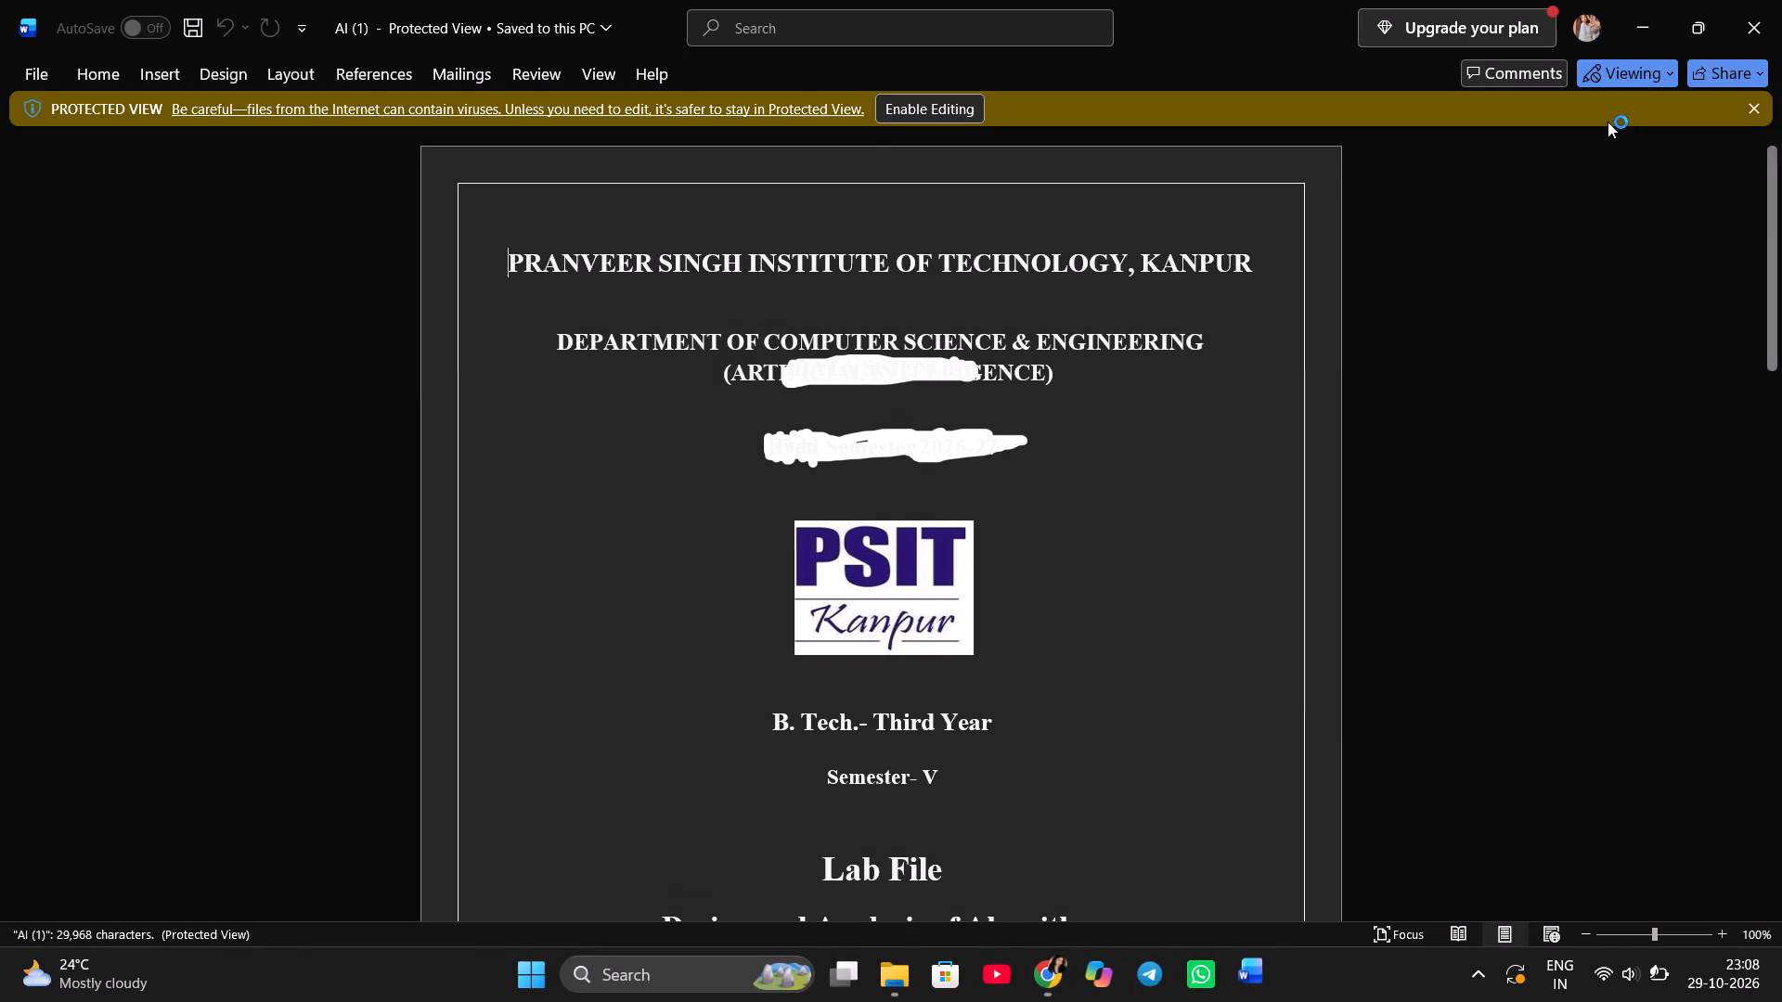
pyautogui.click(1781, 3)
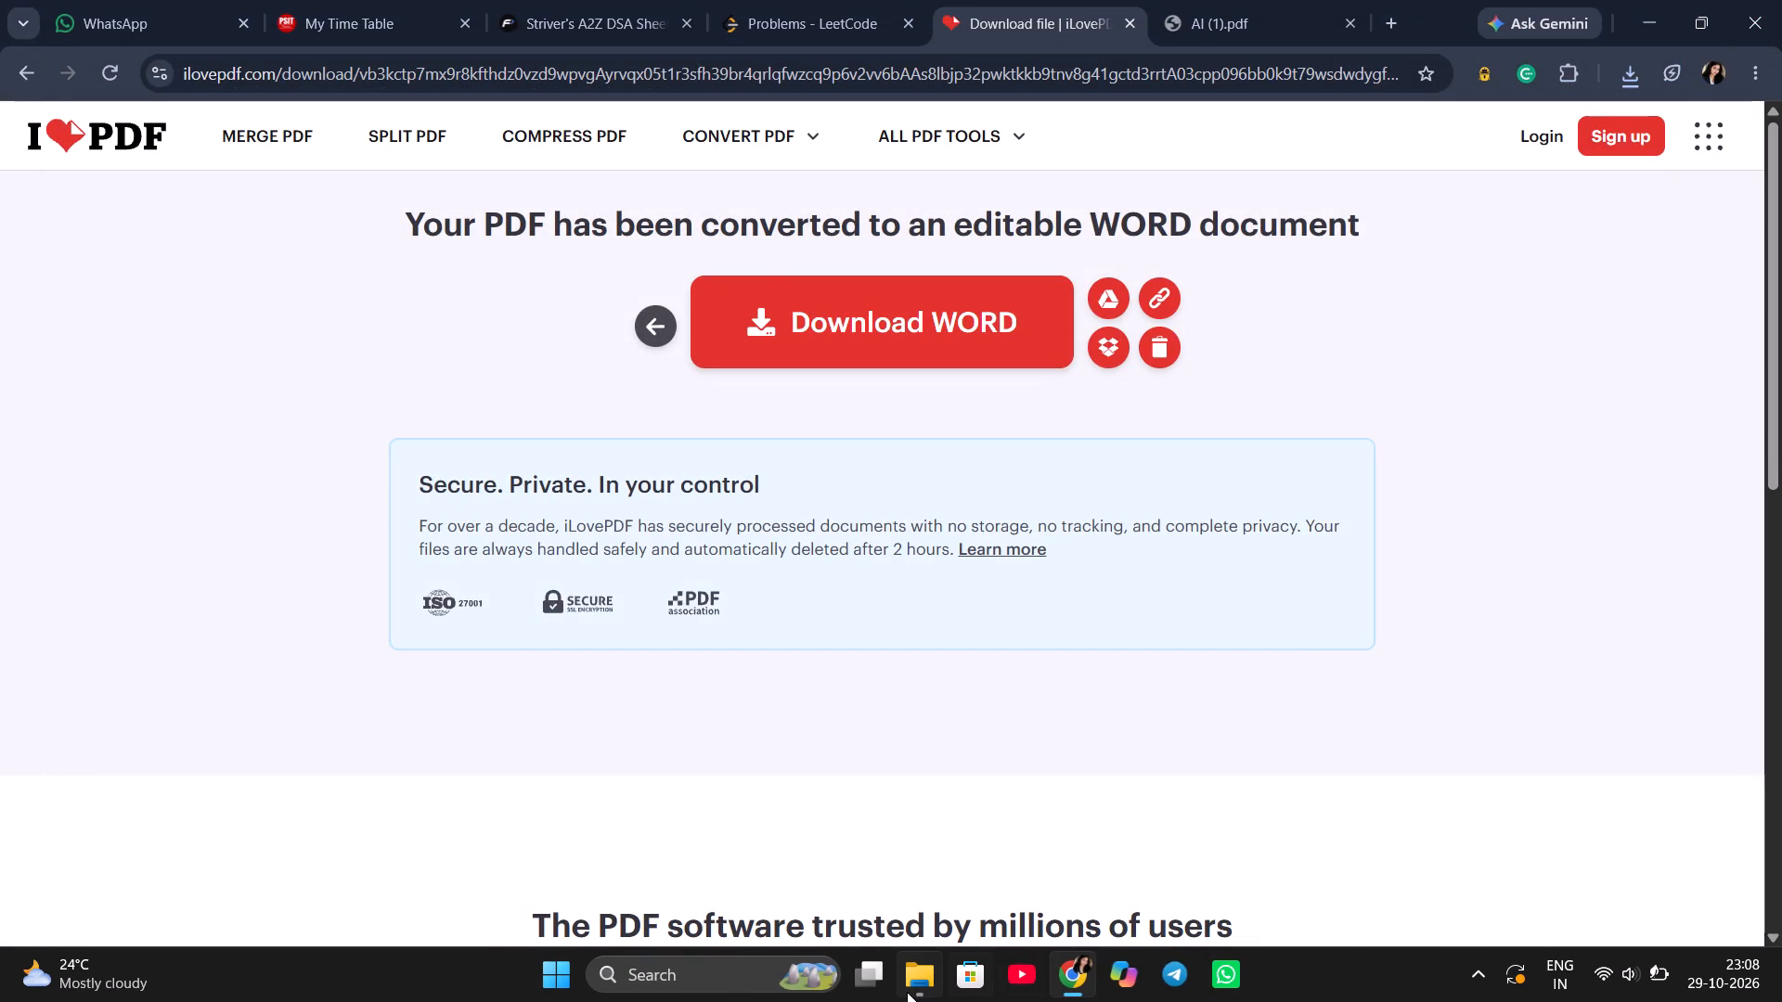
# Open the AI PDF from the Downloads folder in File Explorer and examine the title and course code on its cover page.
pyautogui.click(907, 992)
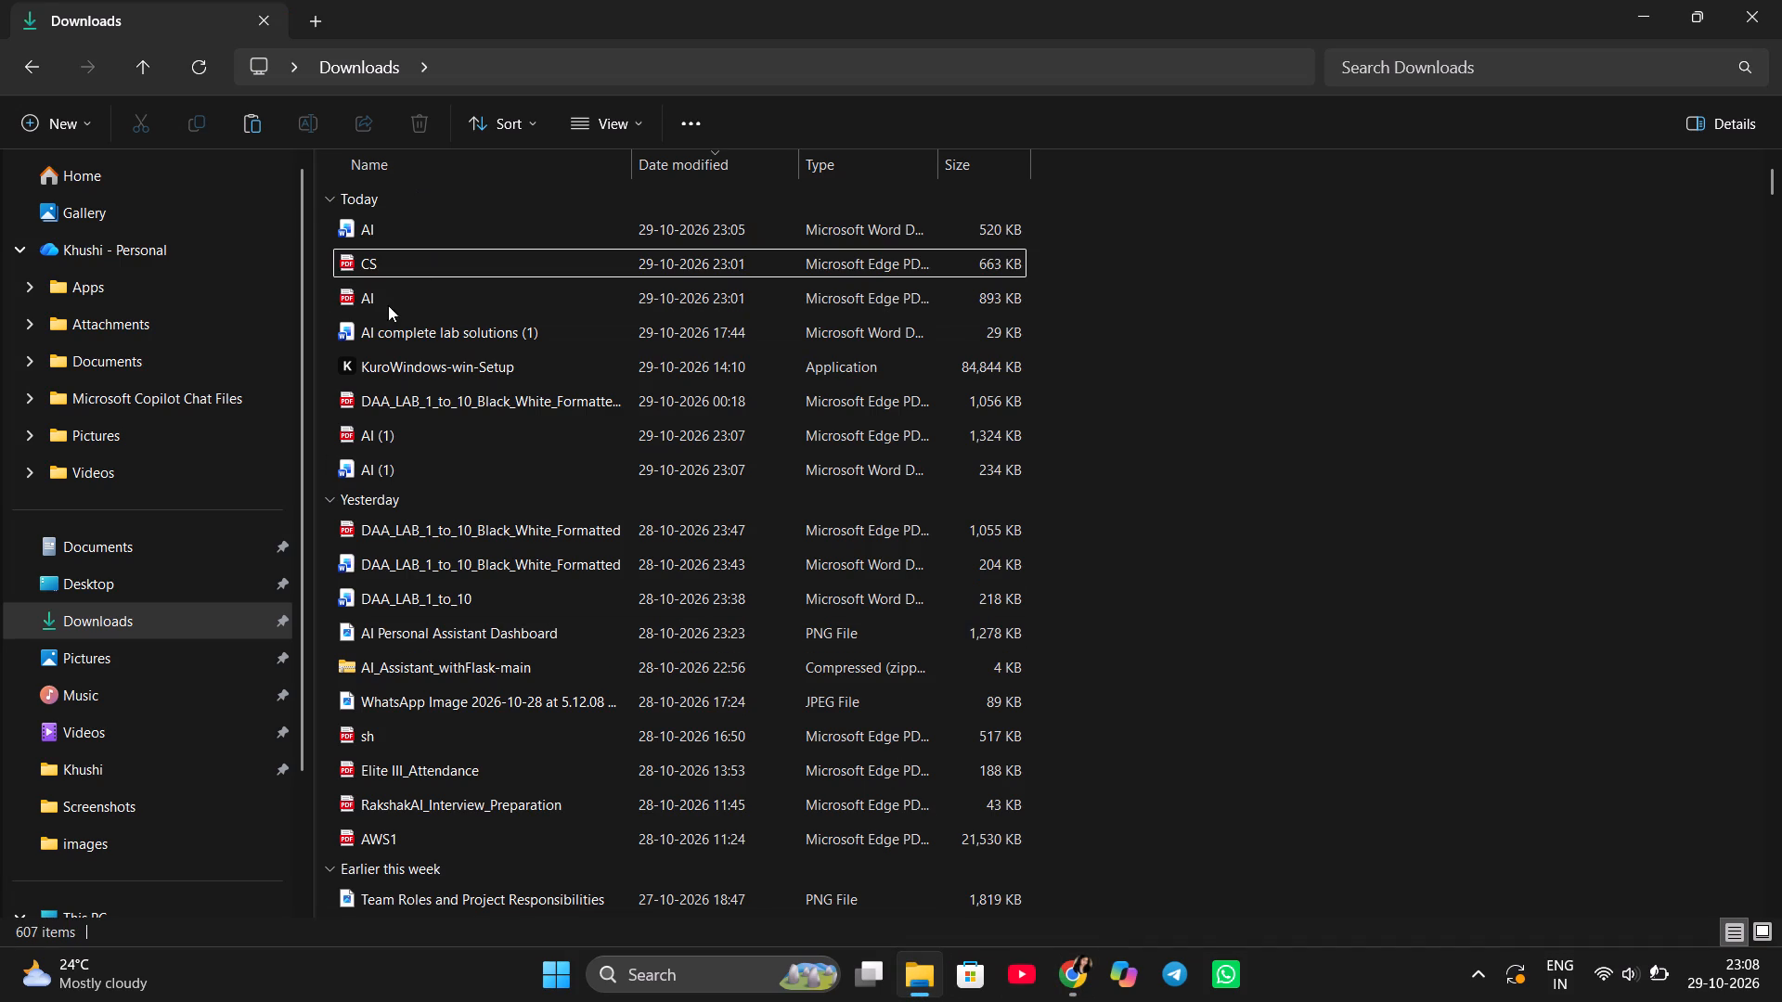
pyautogui.click(381, 265)
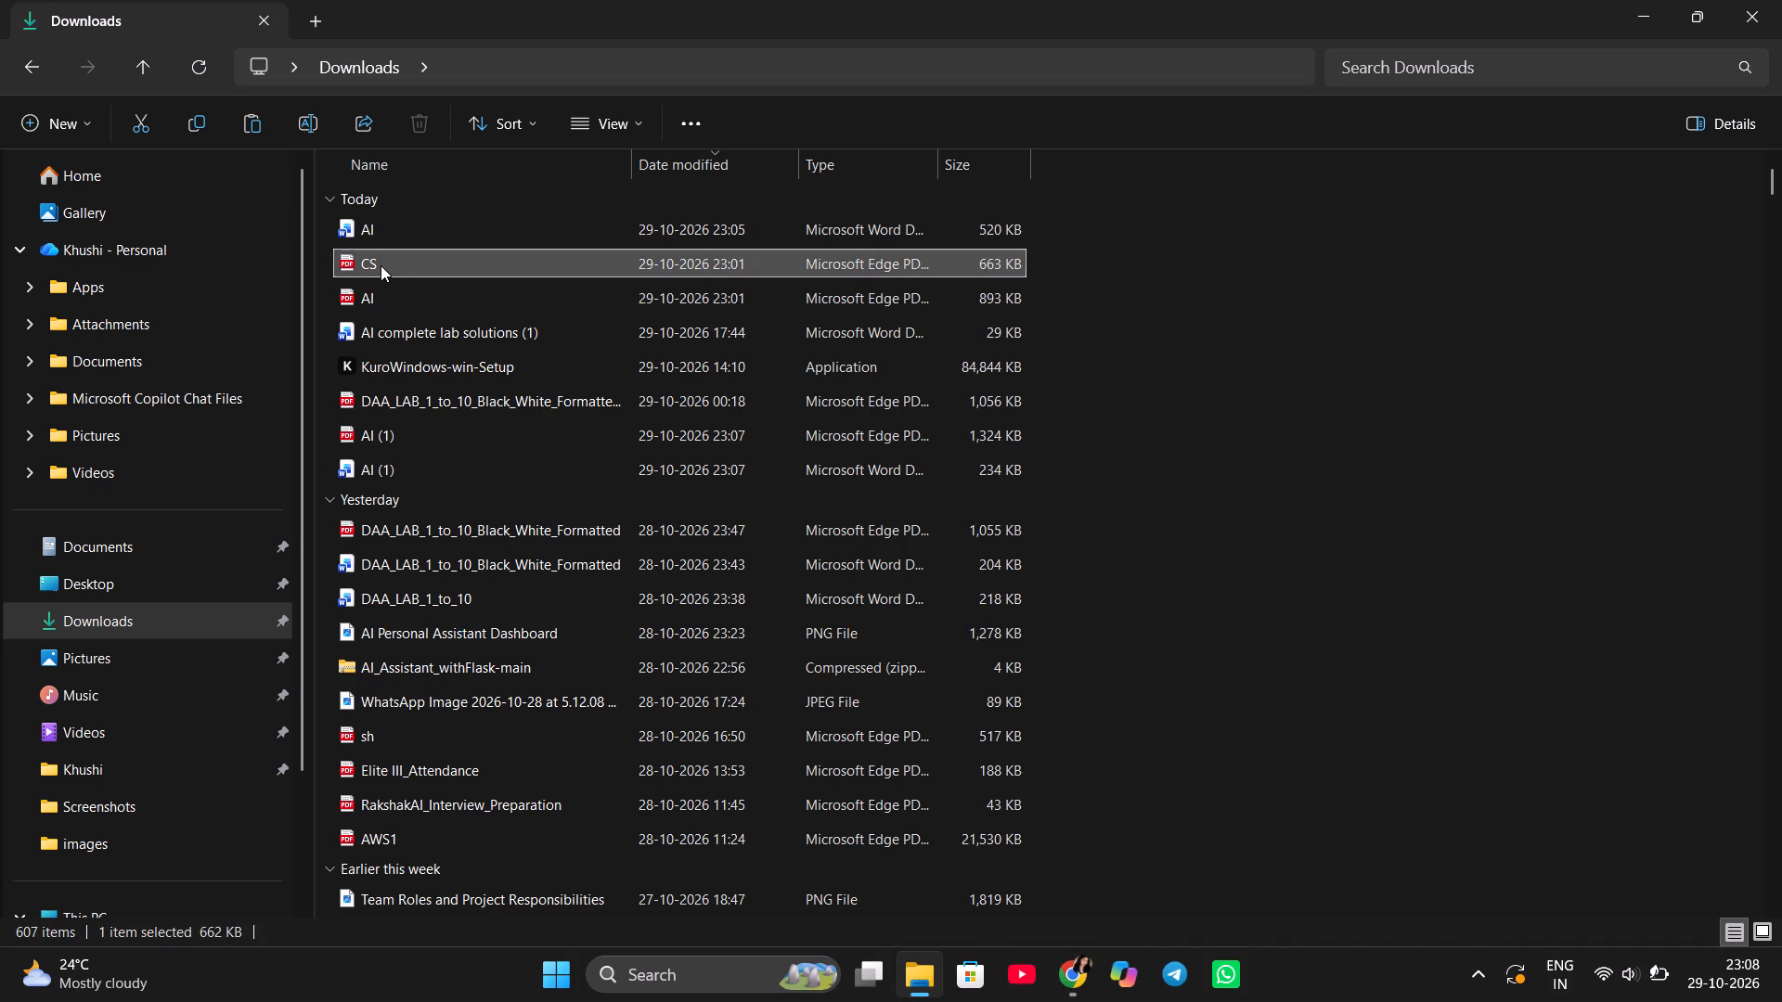
pyautogui.doubleClick(151, 601)
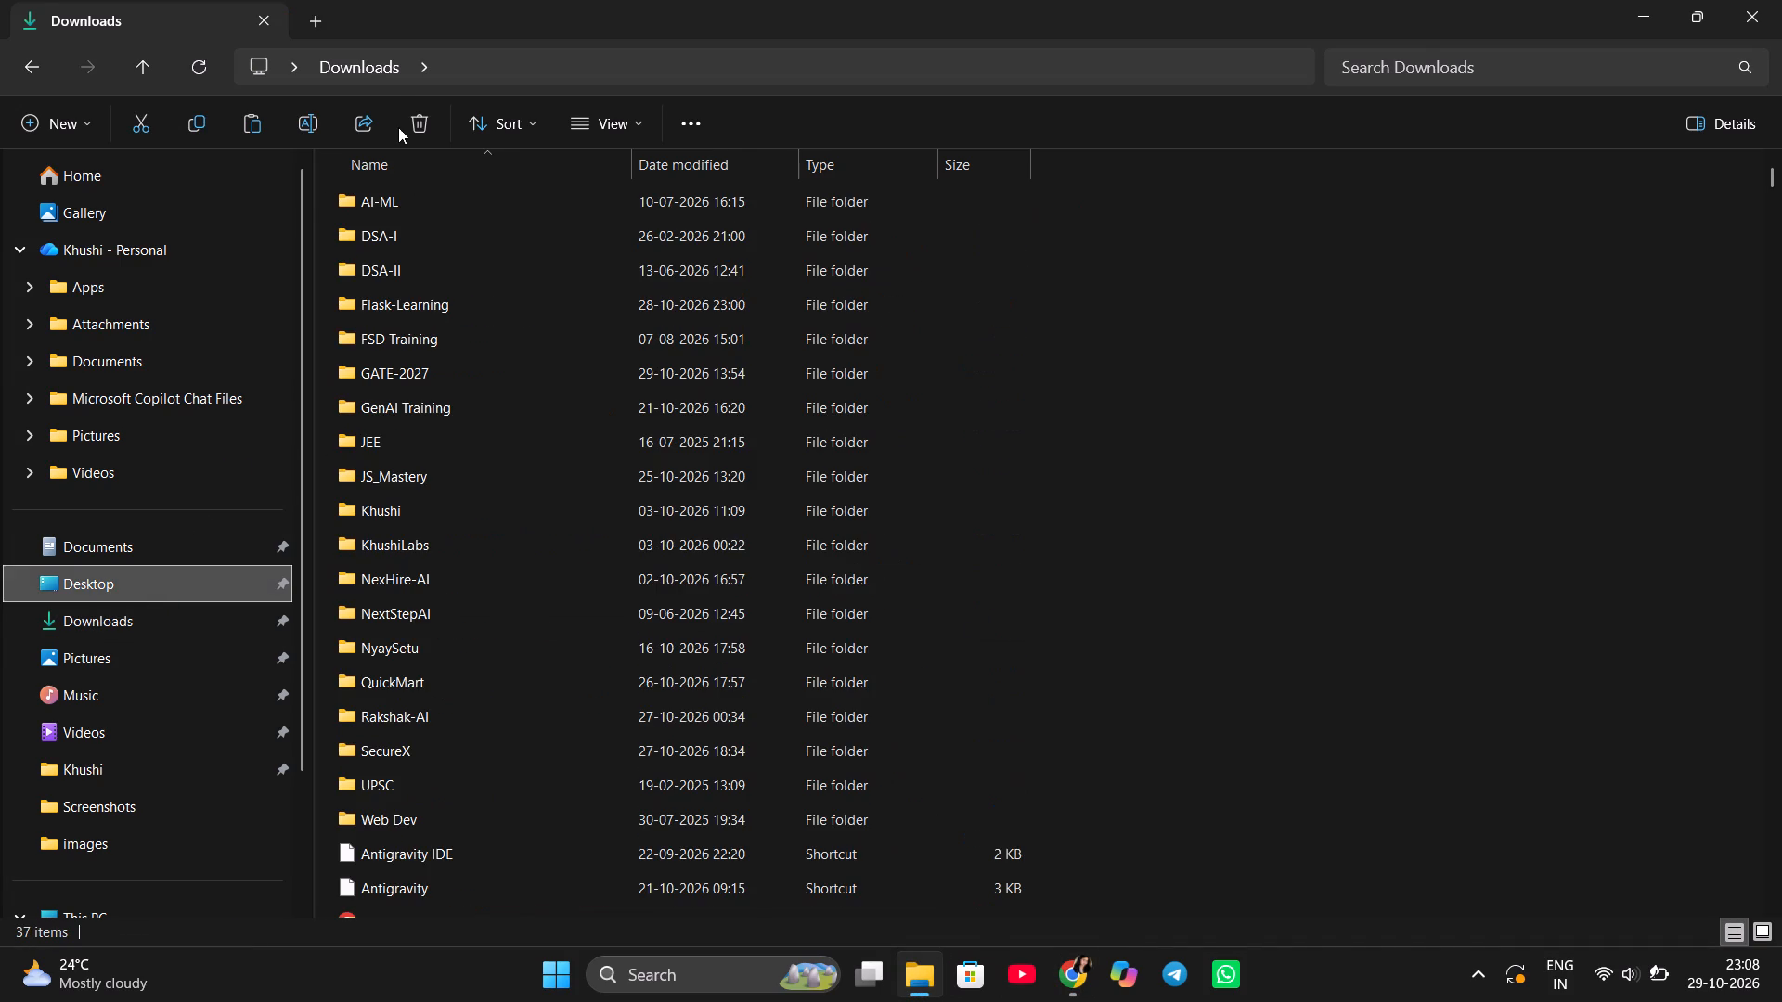
pyautogui.doubleClick(77, 613)
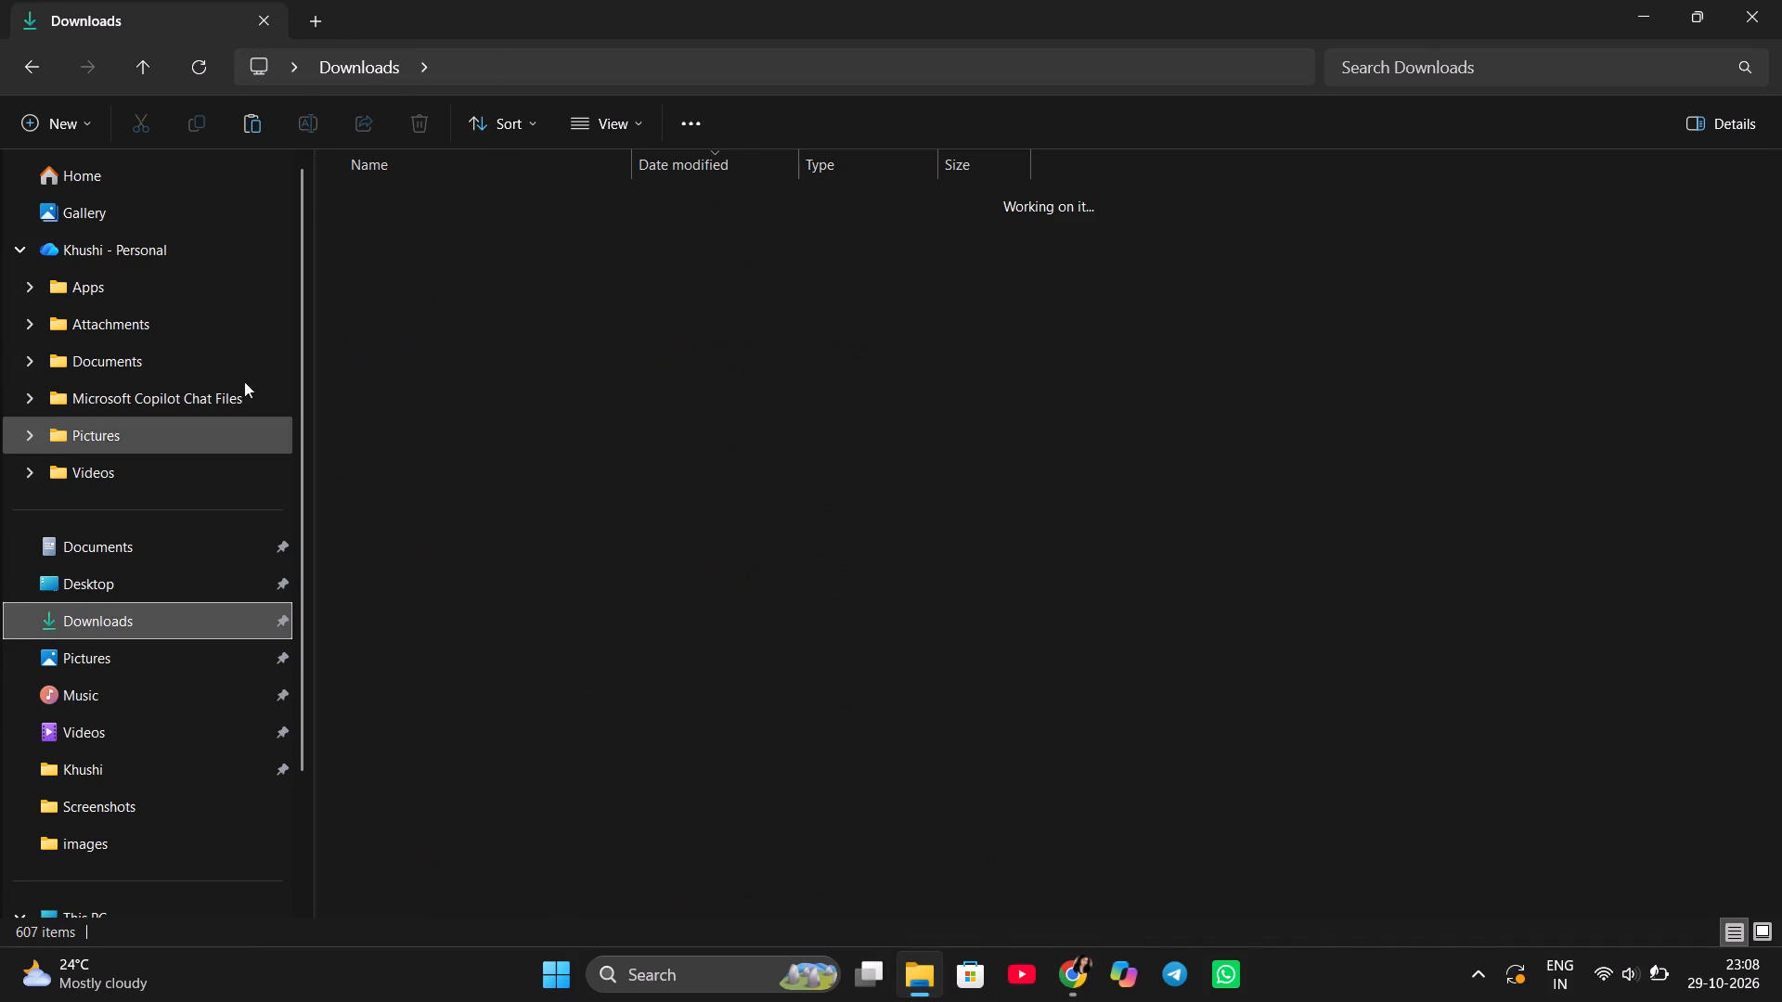
pyautogui.doubleClick(357, 368)
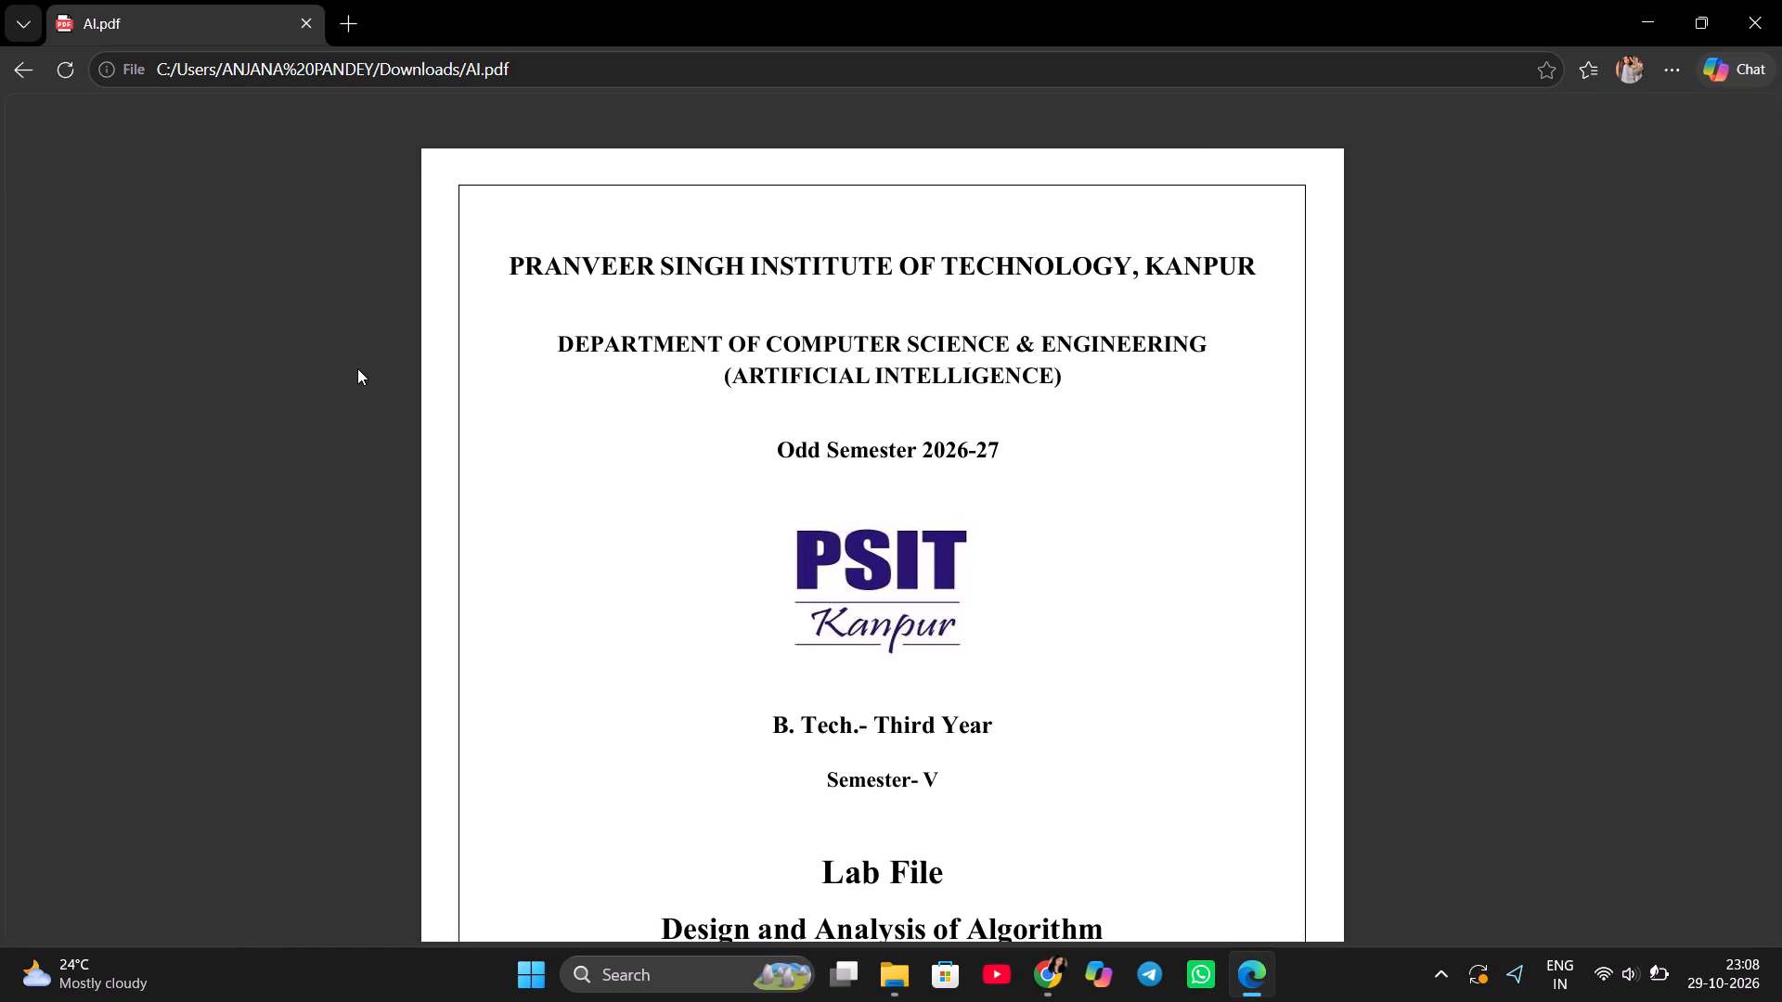
pyautogui.scroll(-1, 357, 368)
pyautogui.scroll(-1, 513, 562)
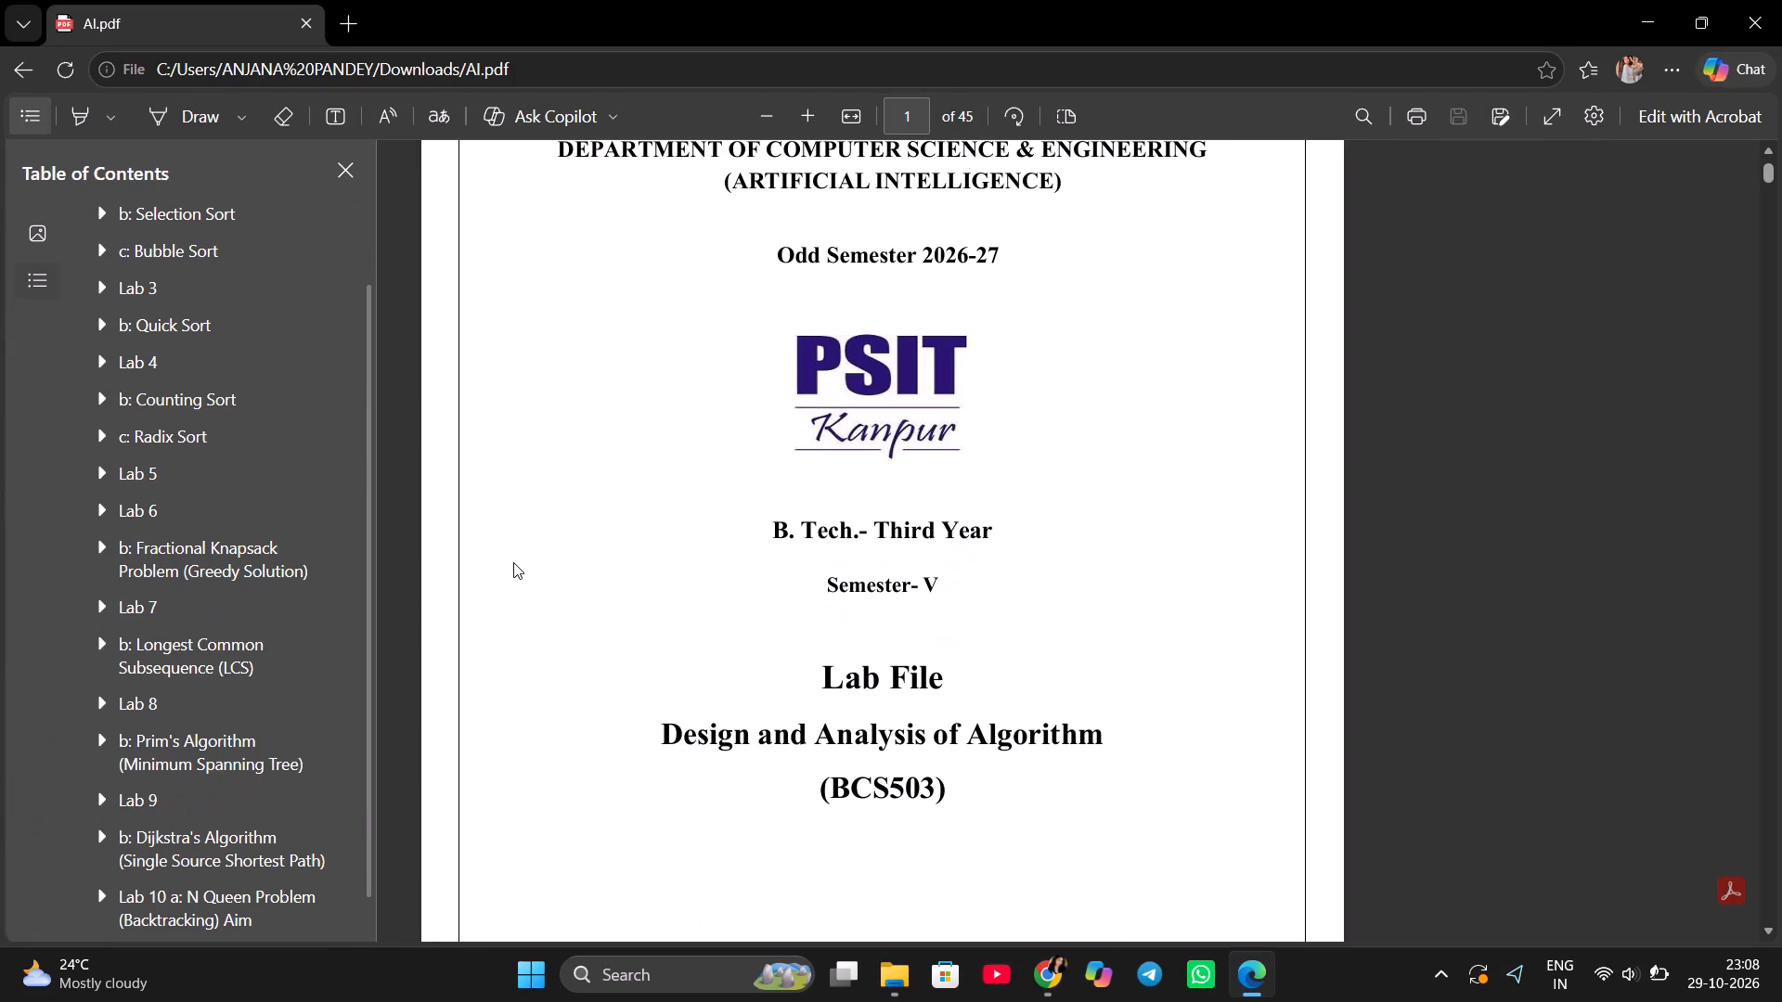
pyautogui.moveTo(919, 780); pyautogui.dragTo(912, 781)
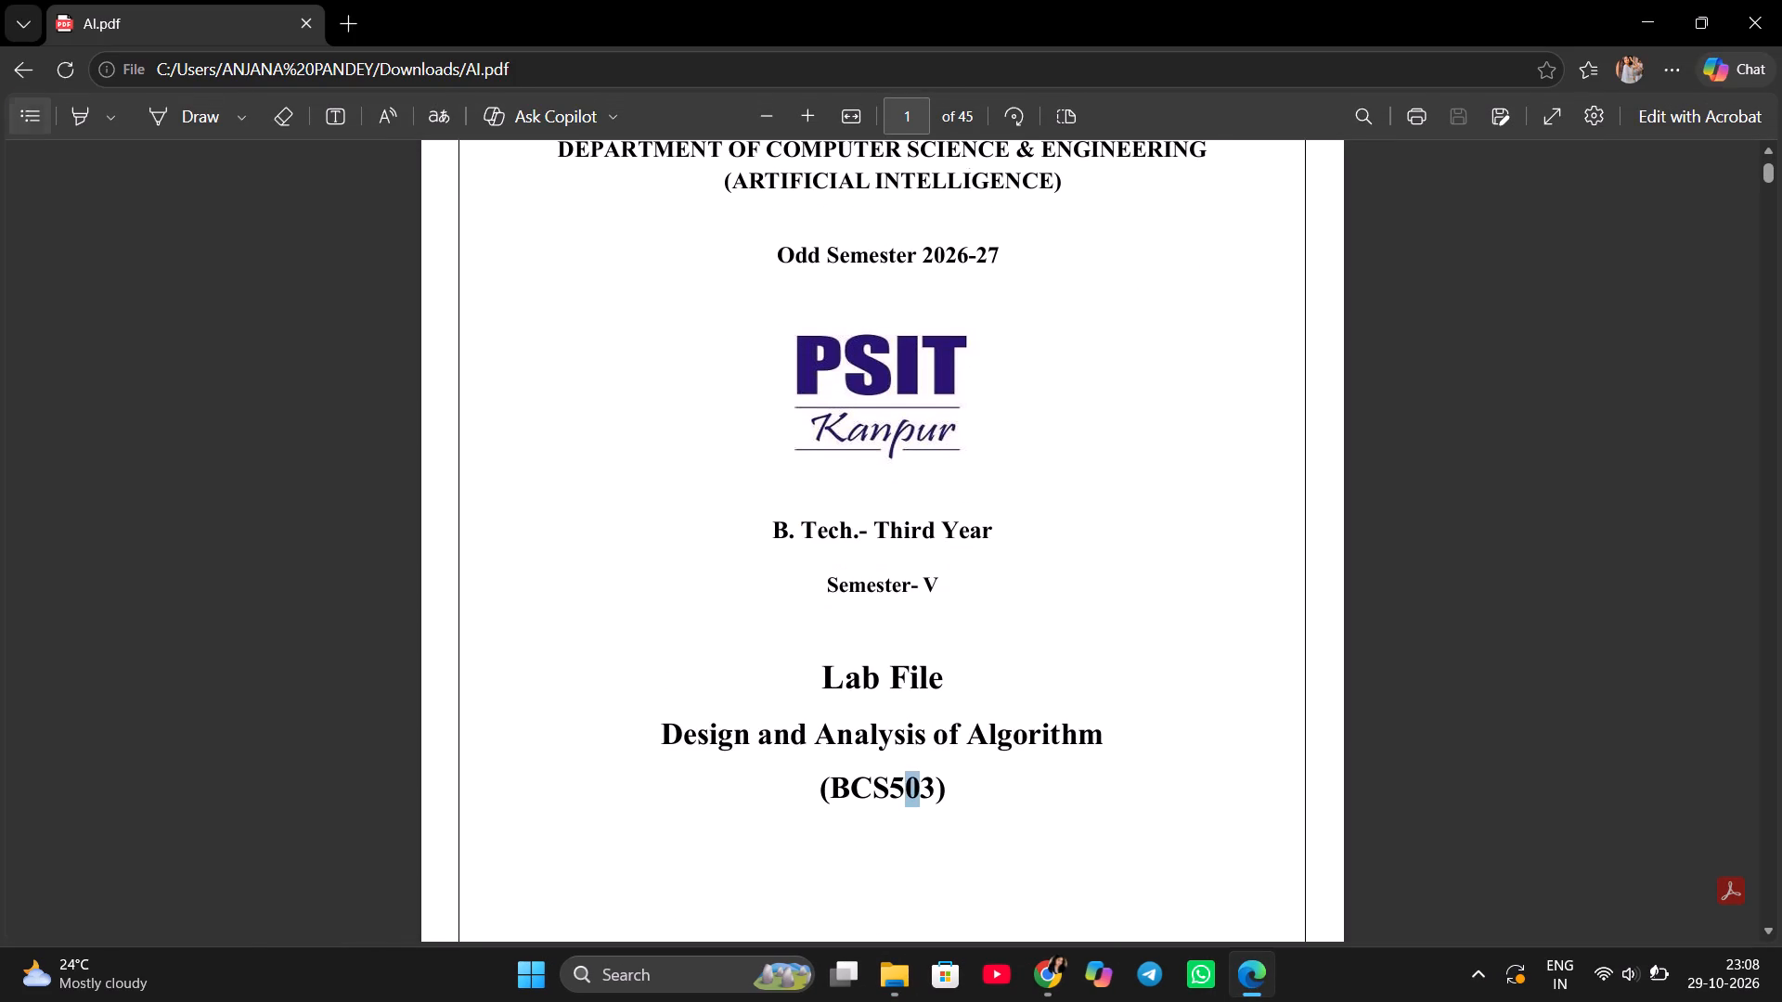
pyautogui.moveTo(912, 781); pyautogui.dragTo(906, 781)
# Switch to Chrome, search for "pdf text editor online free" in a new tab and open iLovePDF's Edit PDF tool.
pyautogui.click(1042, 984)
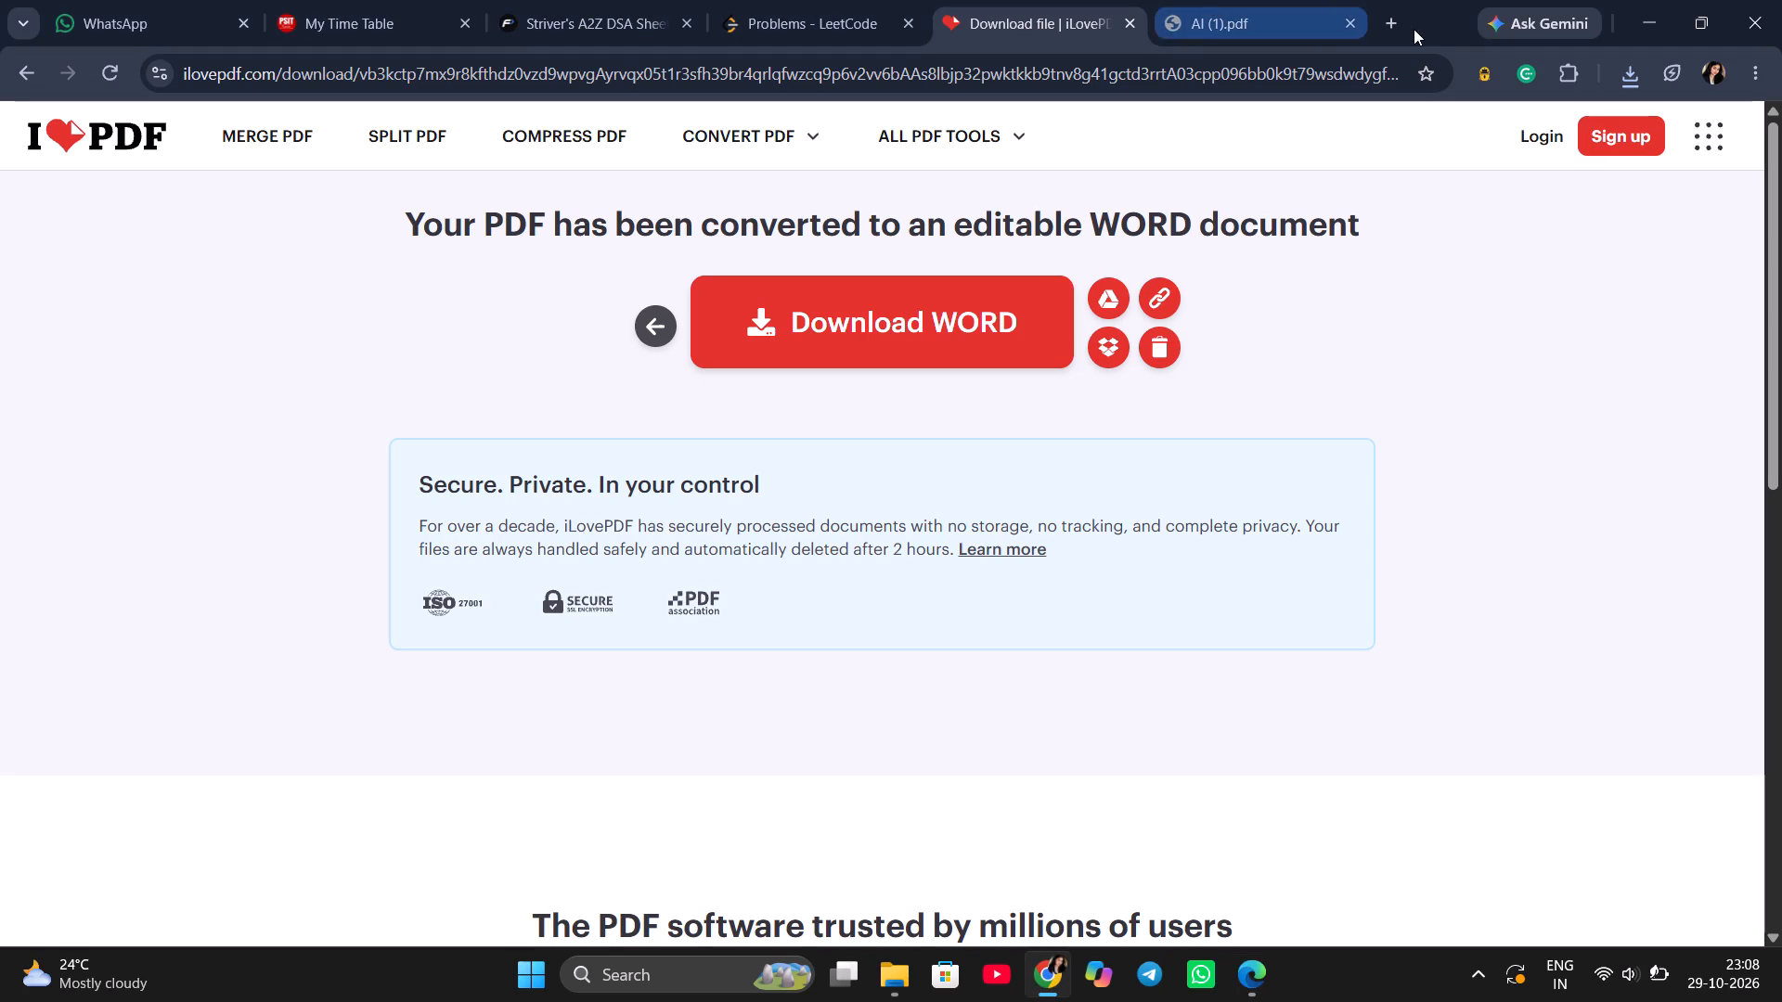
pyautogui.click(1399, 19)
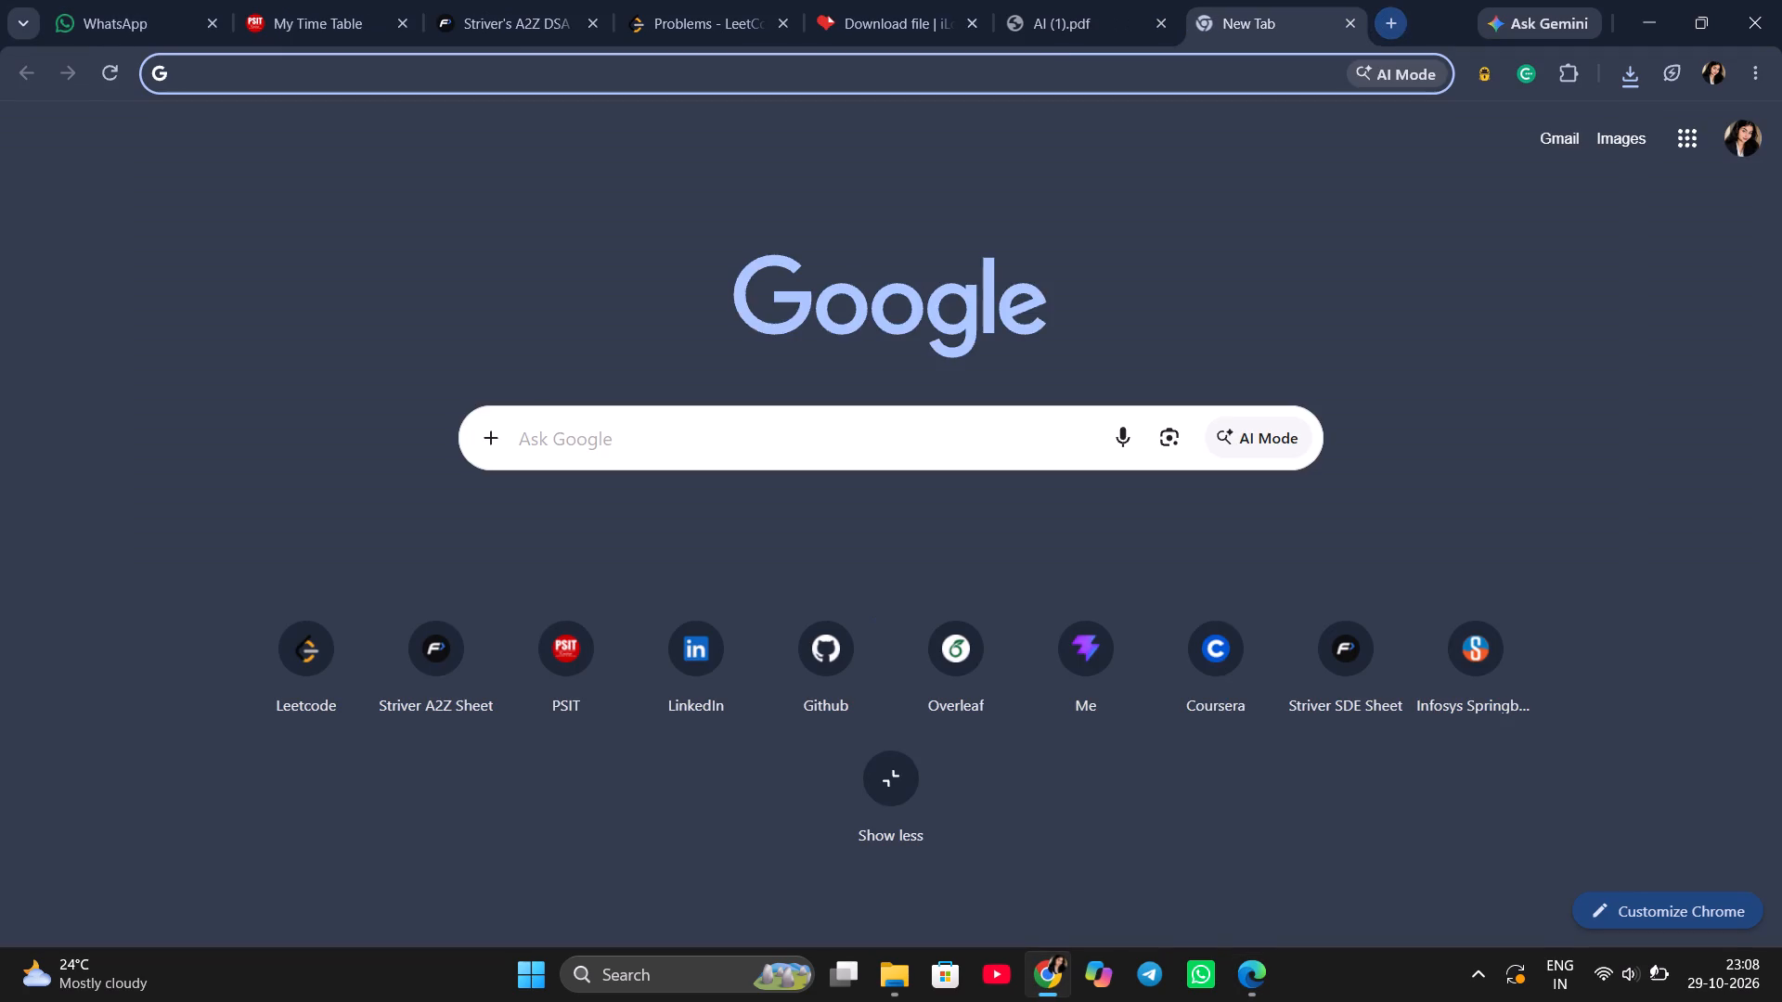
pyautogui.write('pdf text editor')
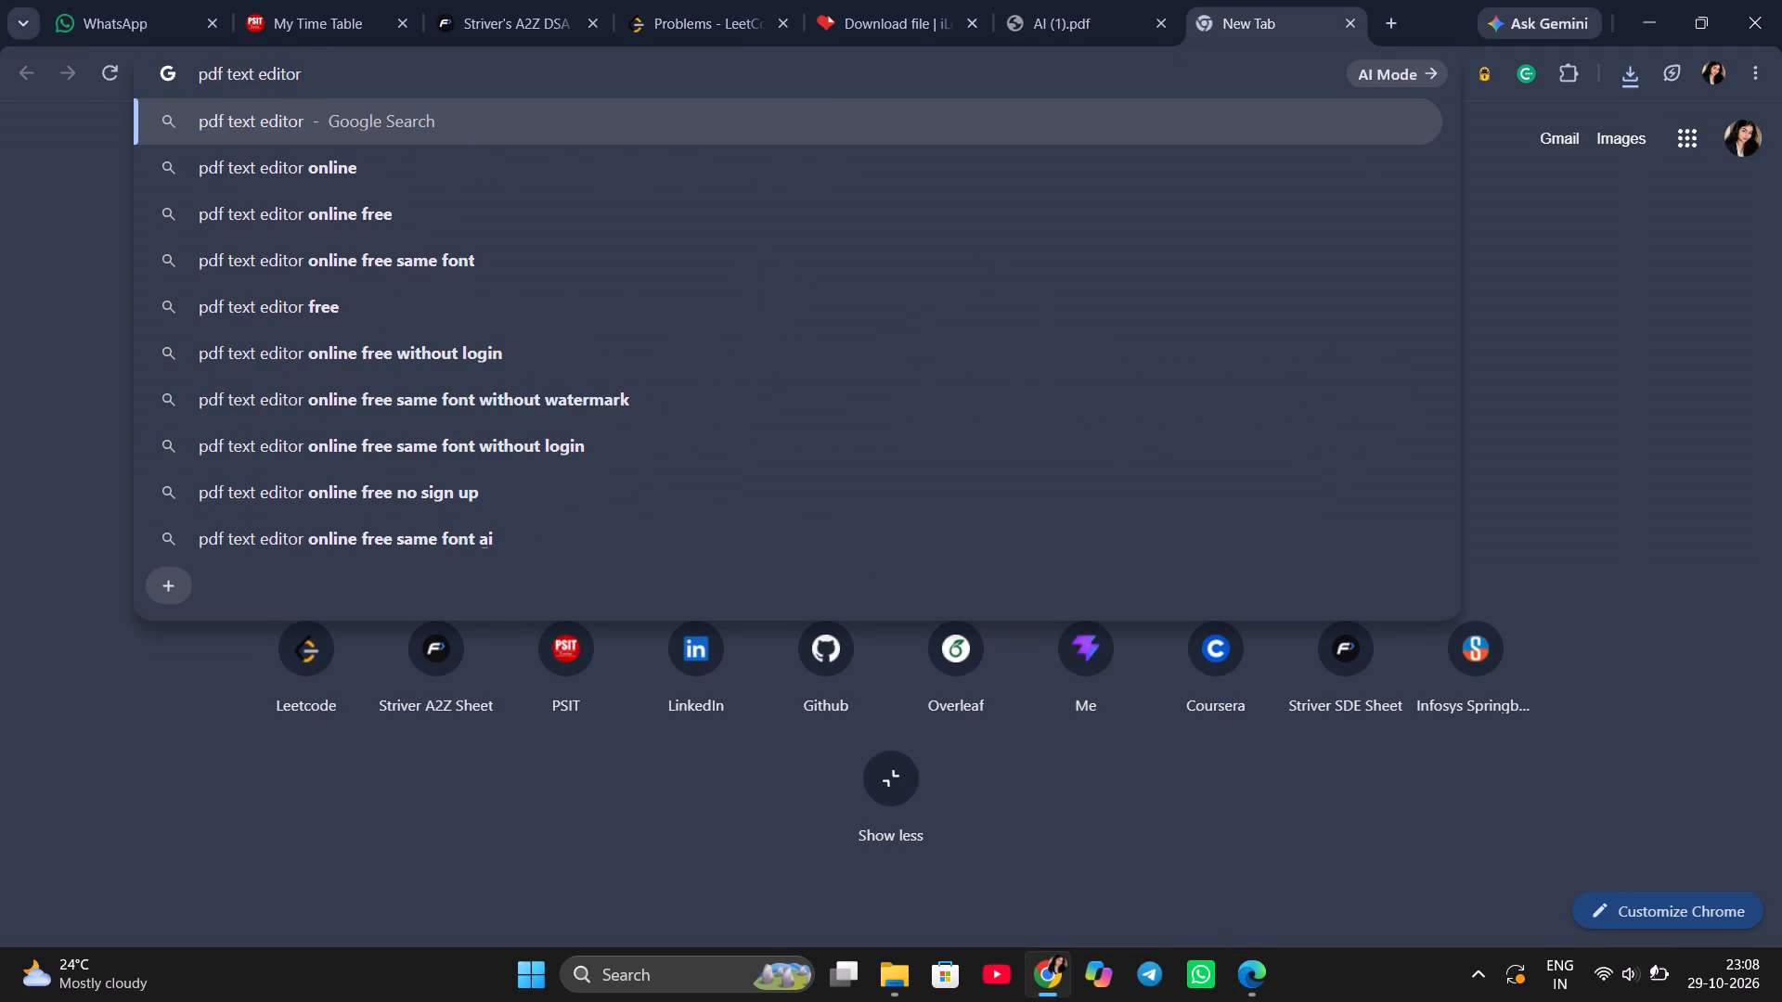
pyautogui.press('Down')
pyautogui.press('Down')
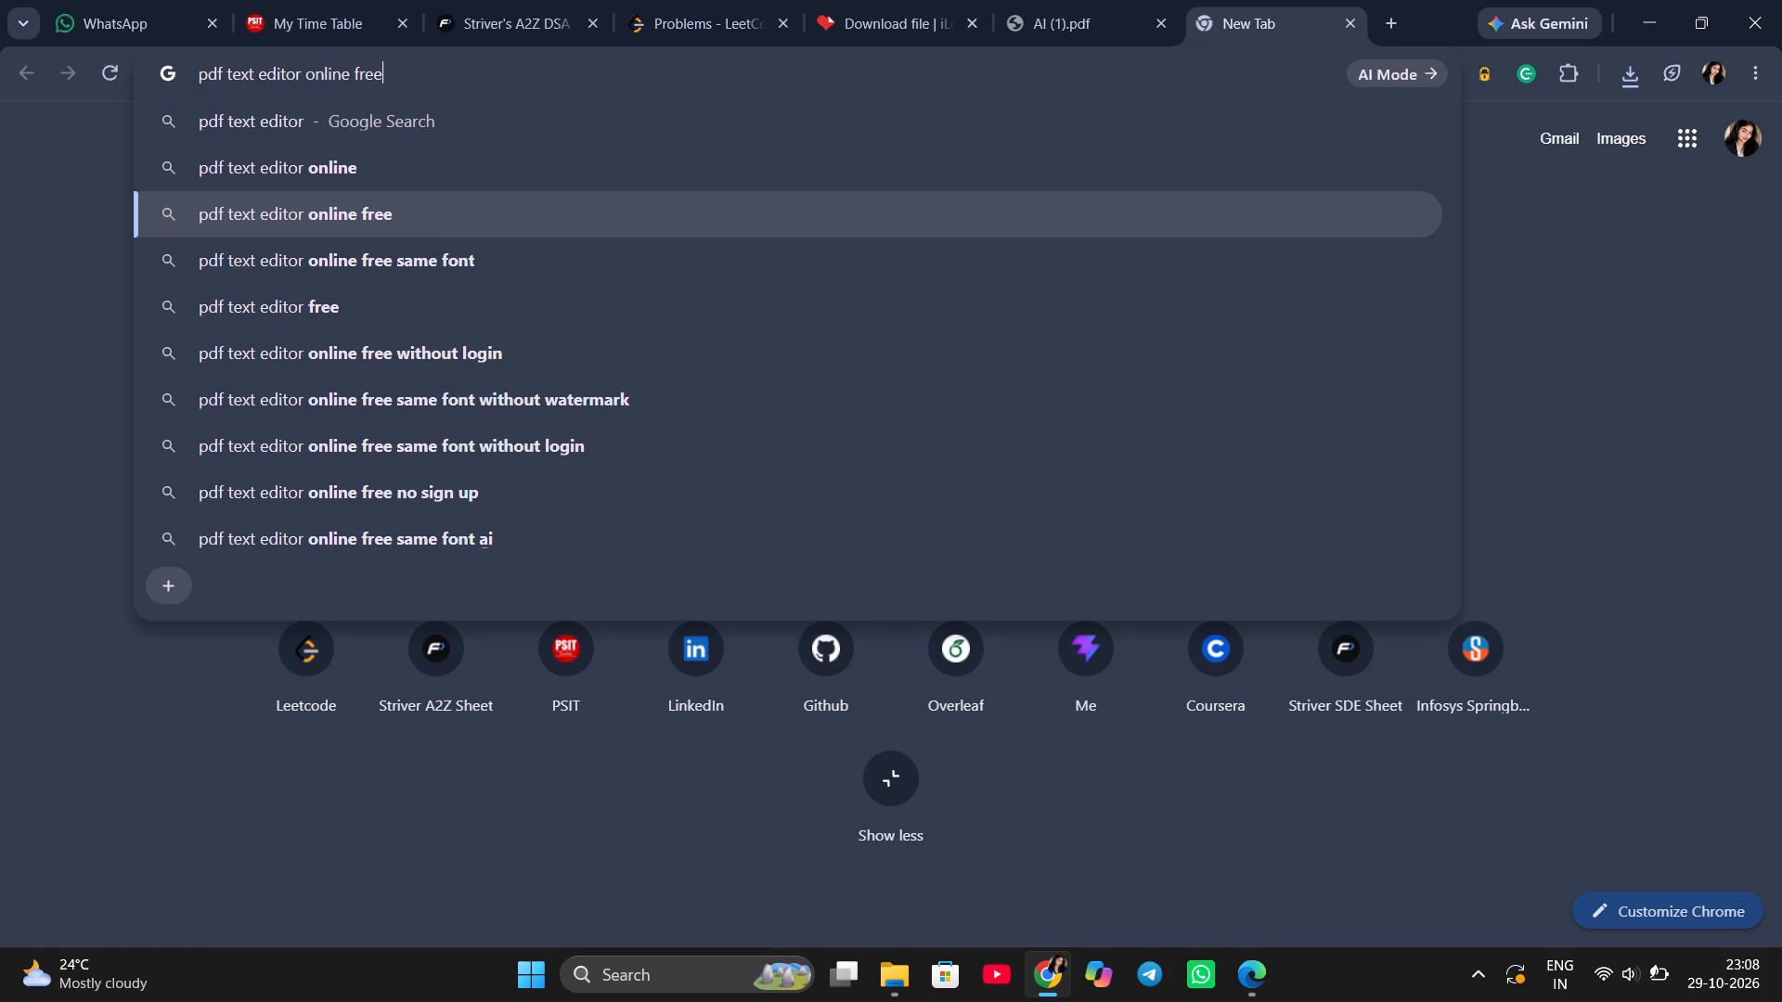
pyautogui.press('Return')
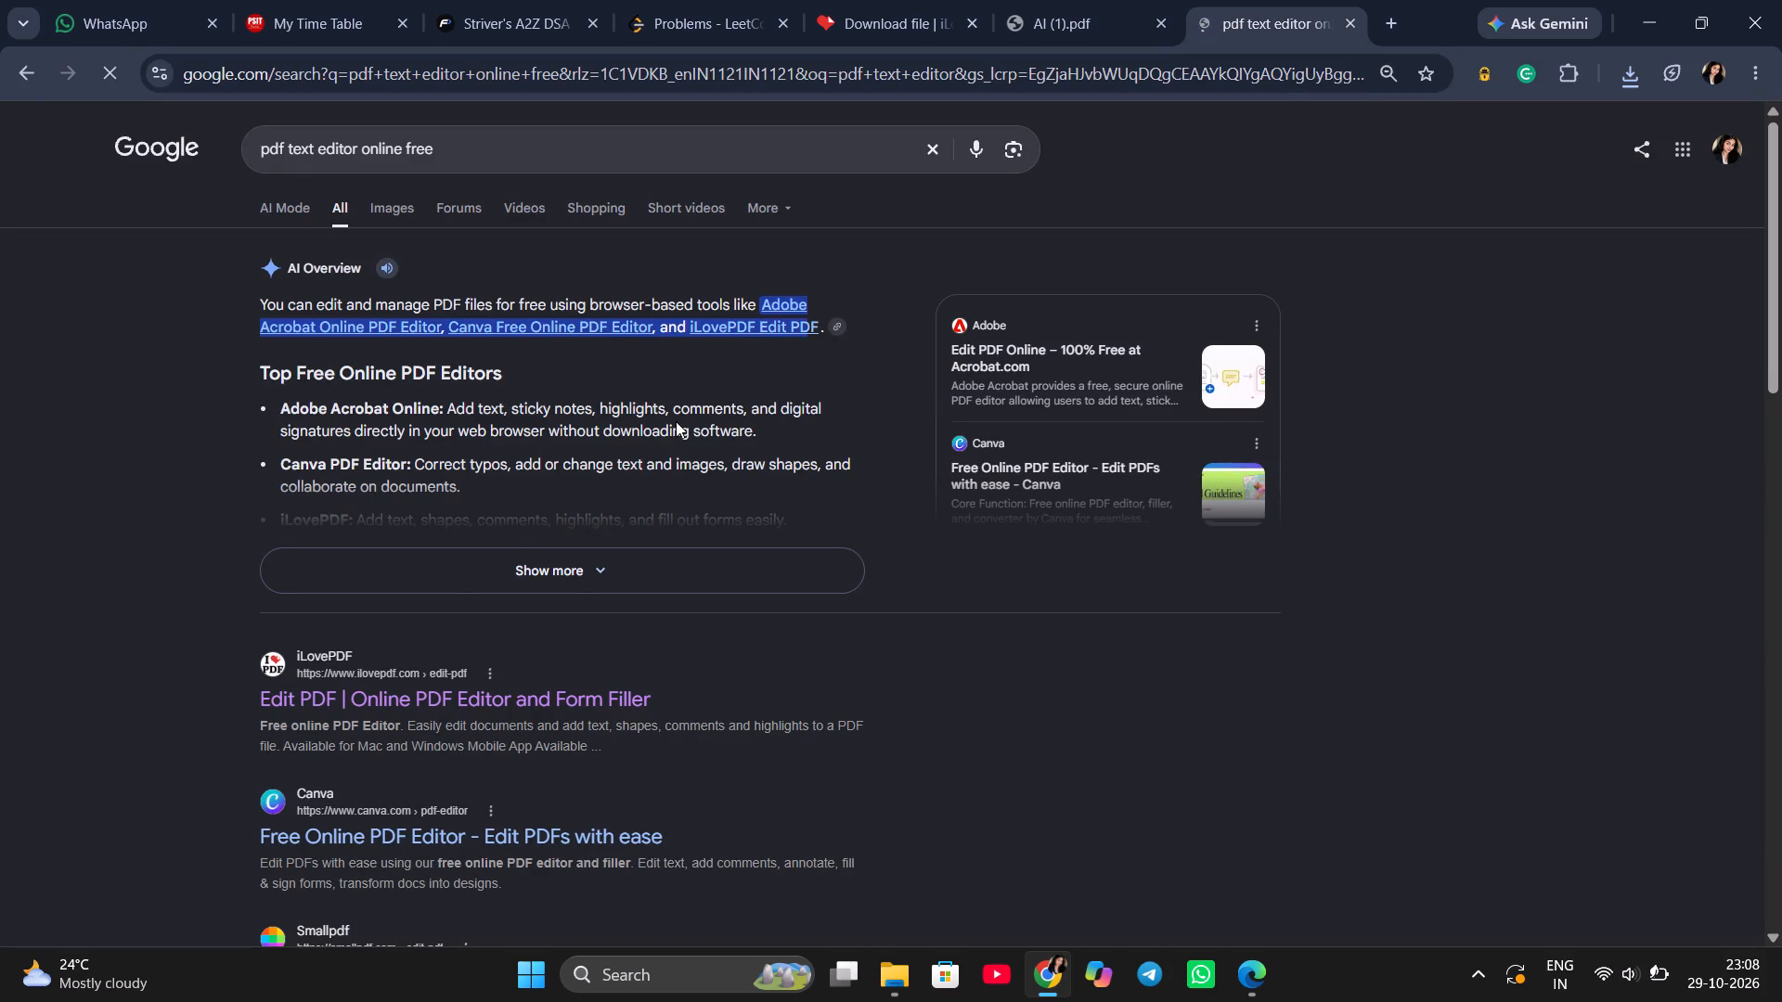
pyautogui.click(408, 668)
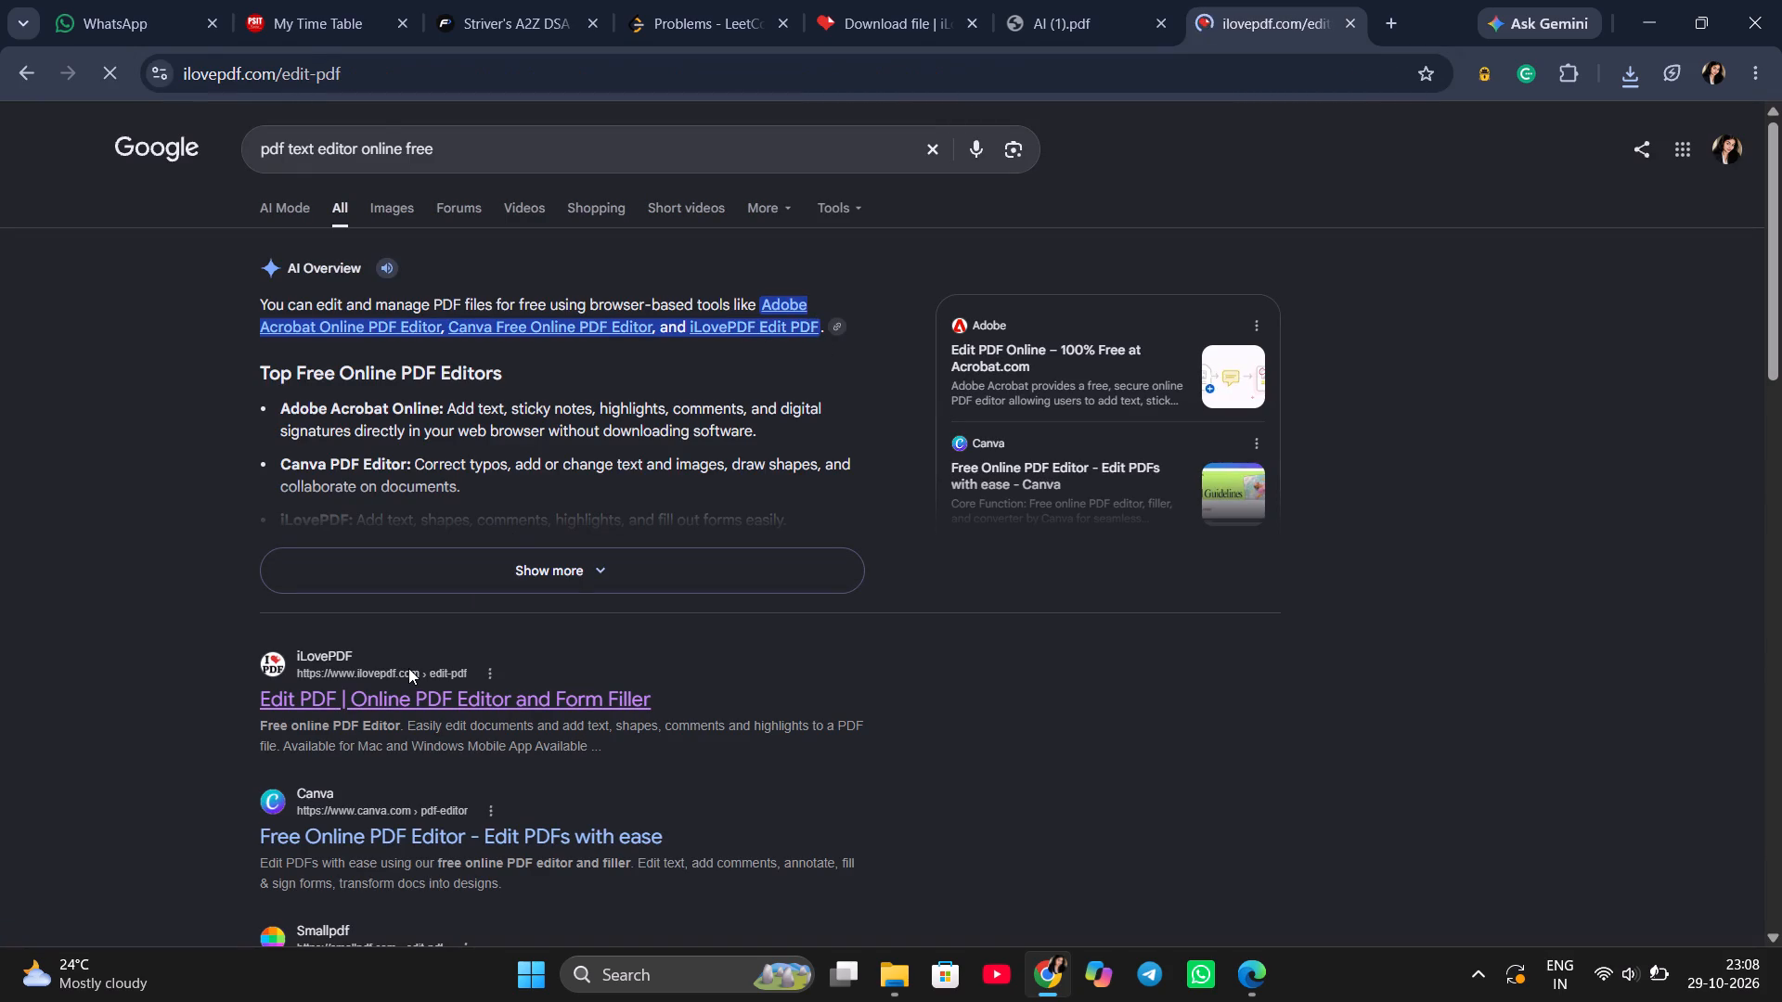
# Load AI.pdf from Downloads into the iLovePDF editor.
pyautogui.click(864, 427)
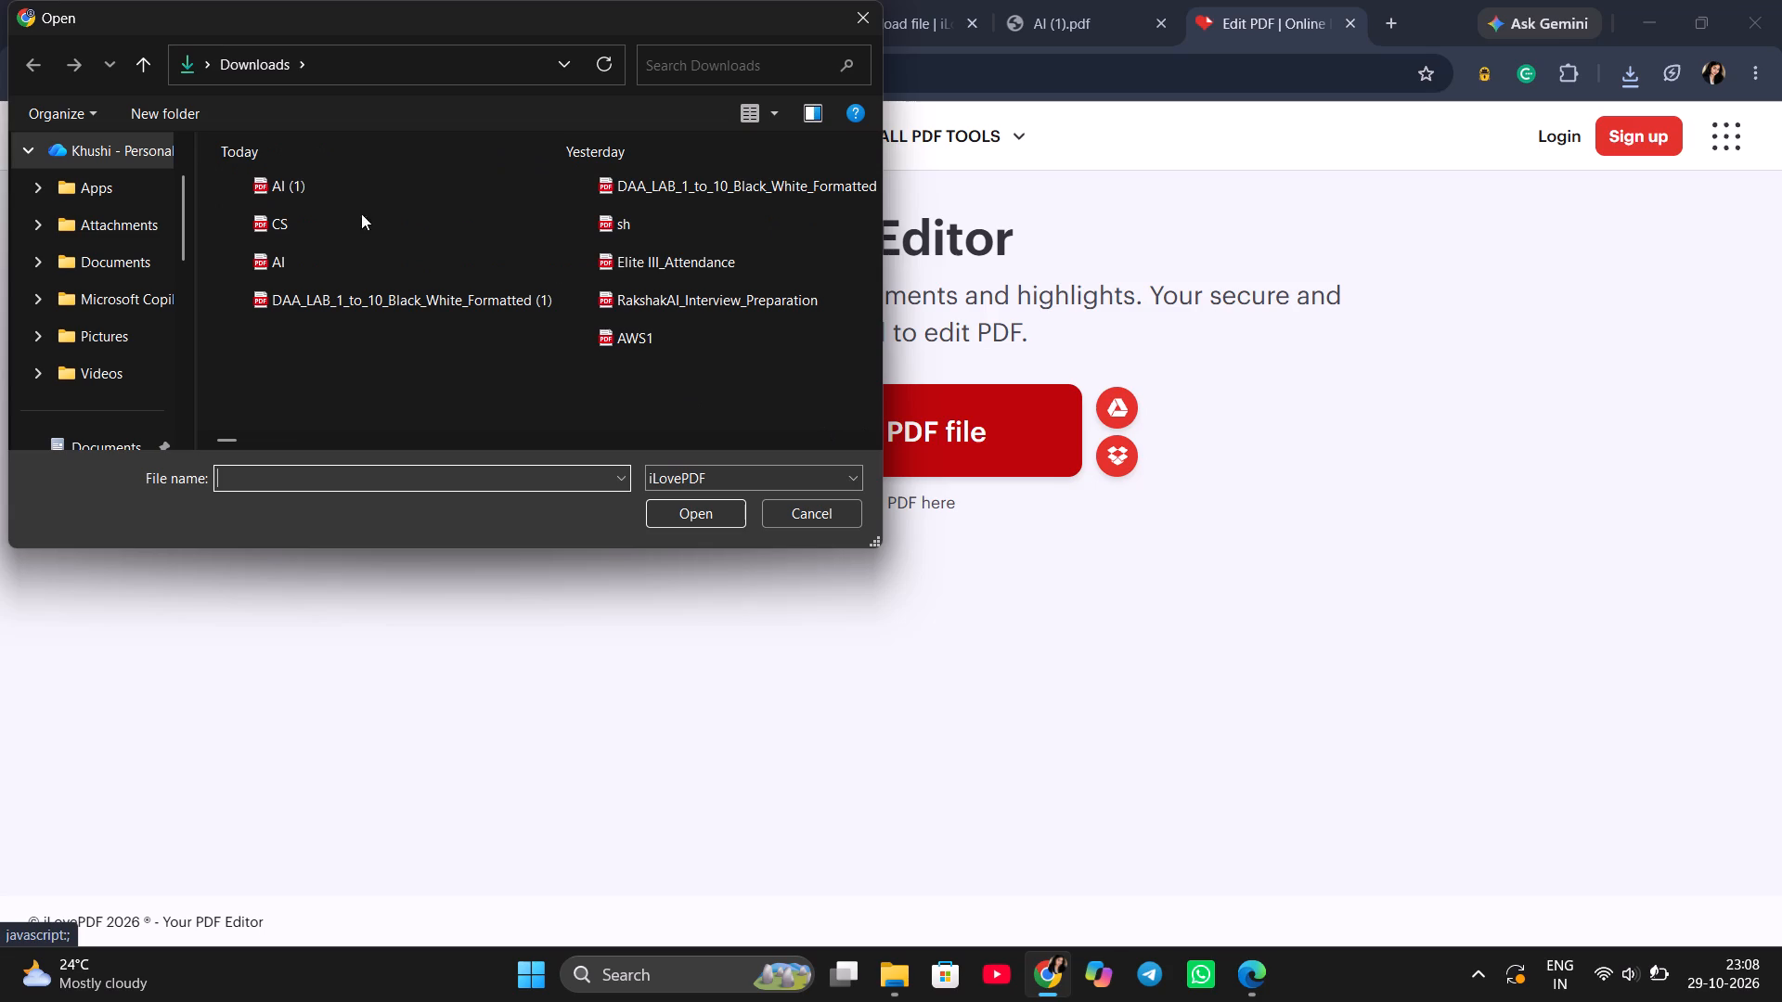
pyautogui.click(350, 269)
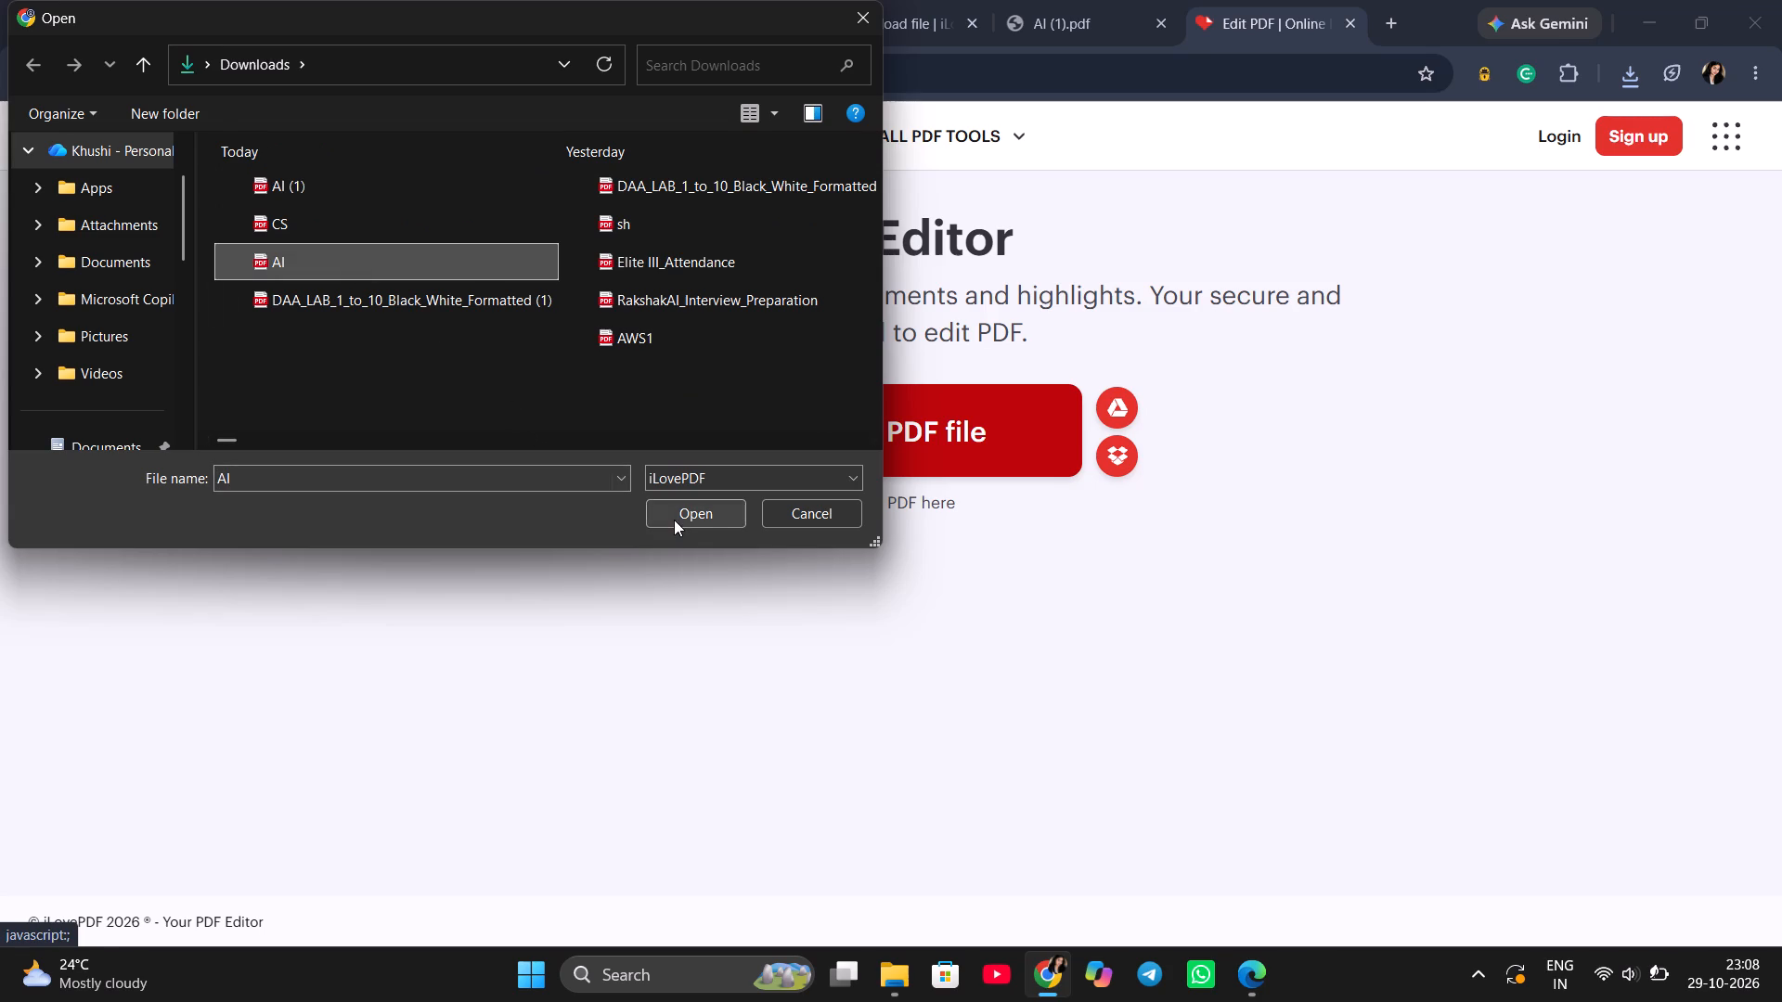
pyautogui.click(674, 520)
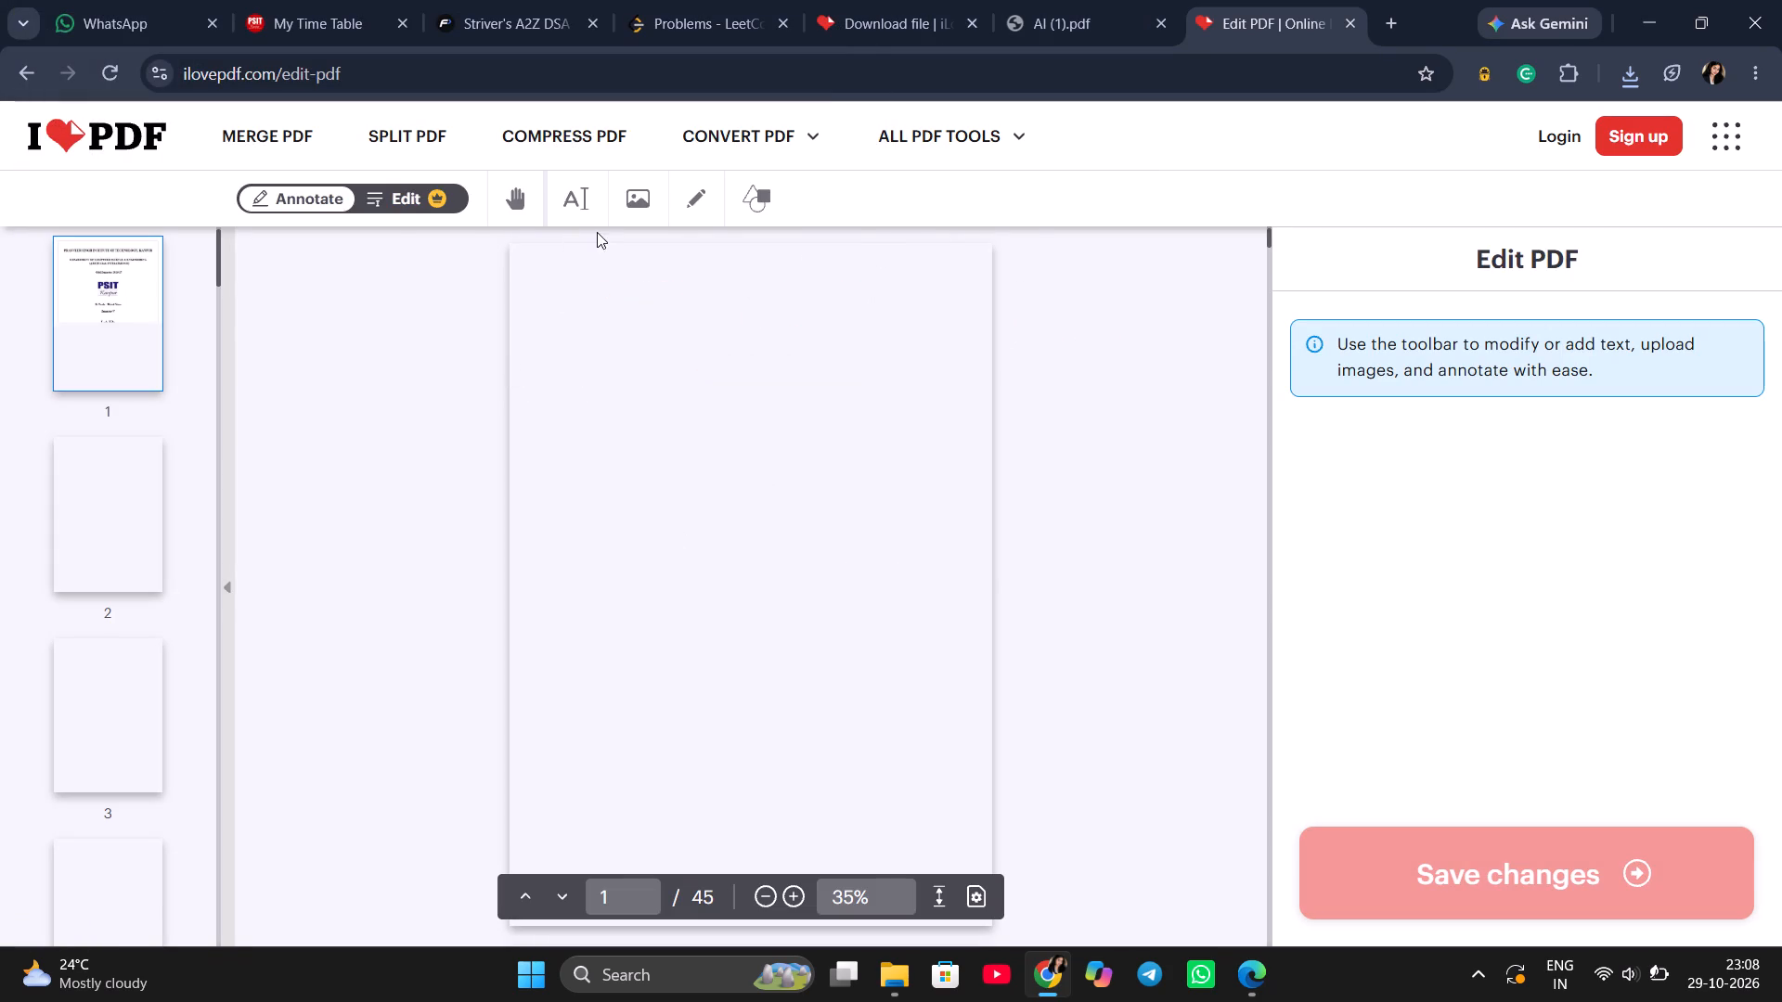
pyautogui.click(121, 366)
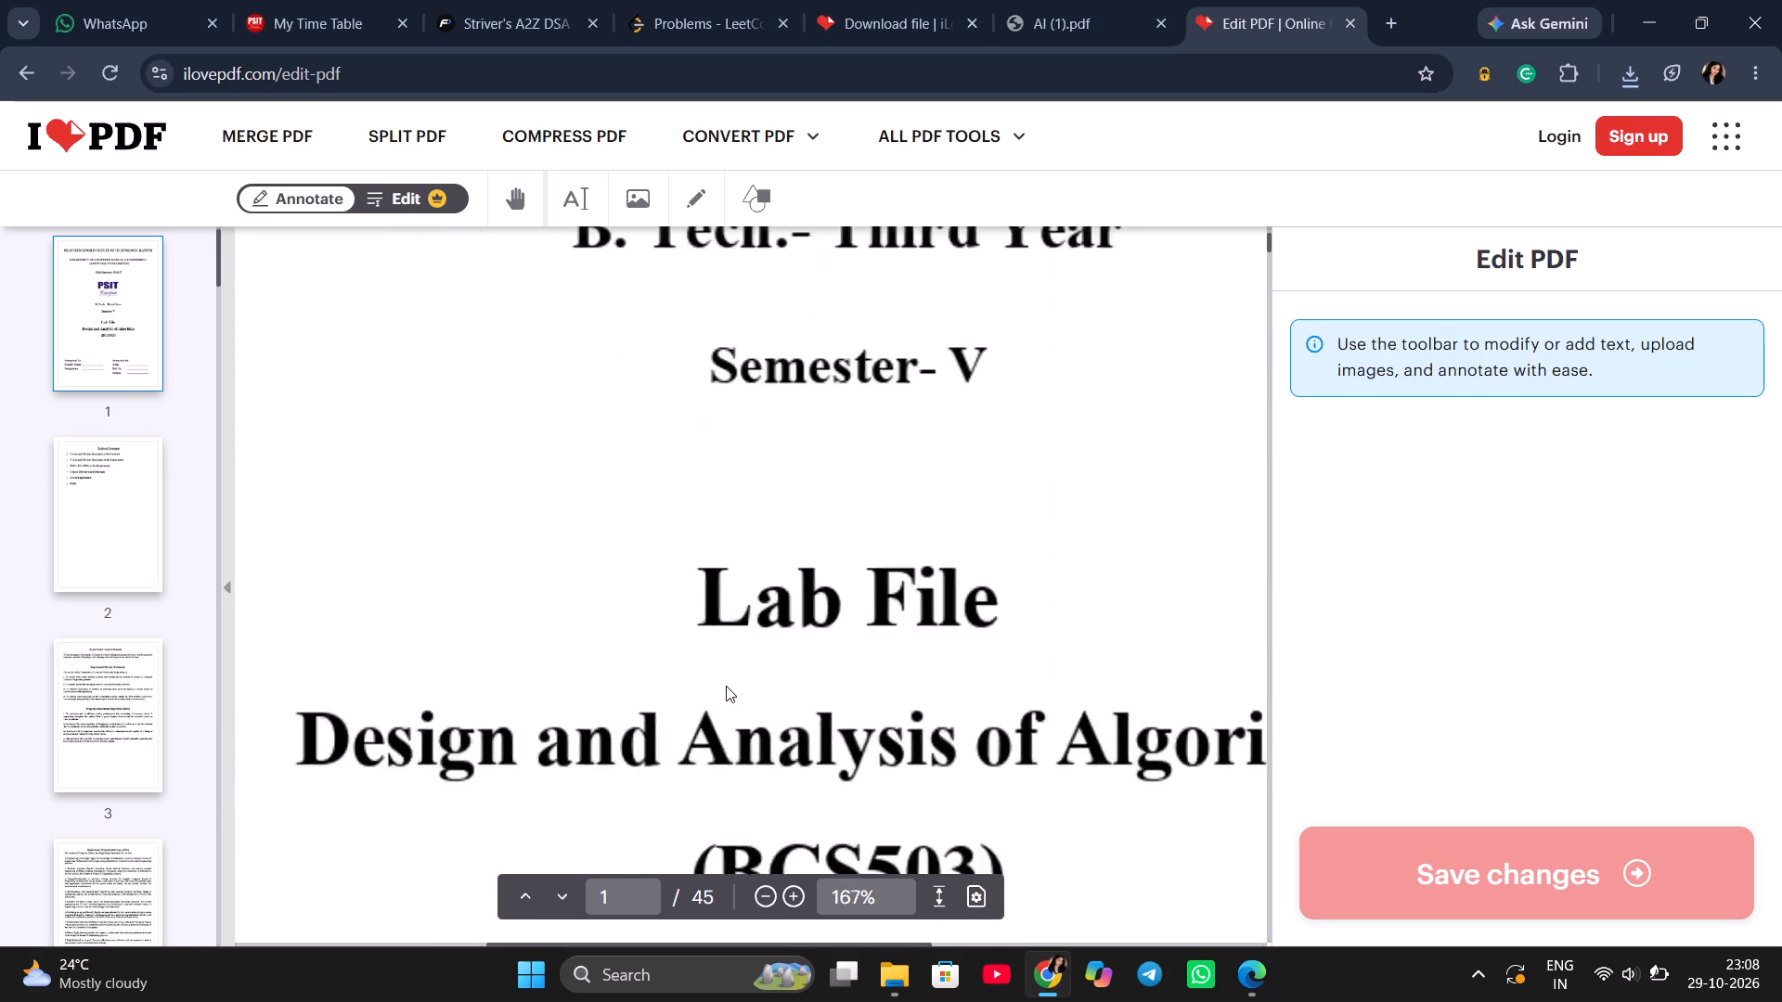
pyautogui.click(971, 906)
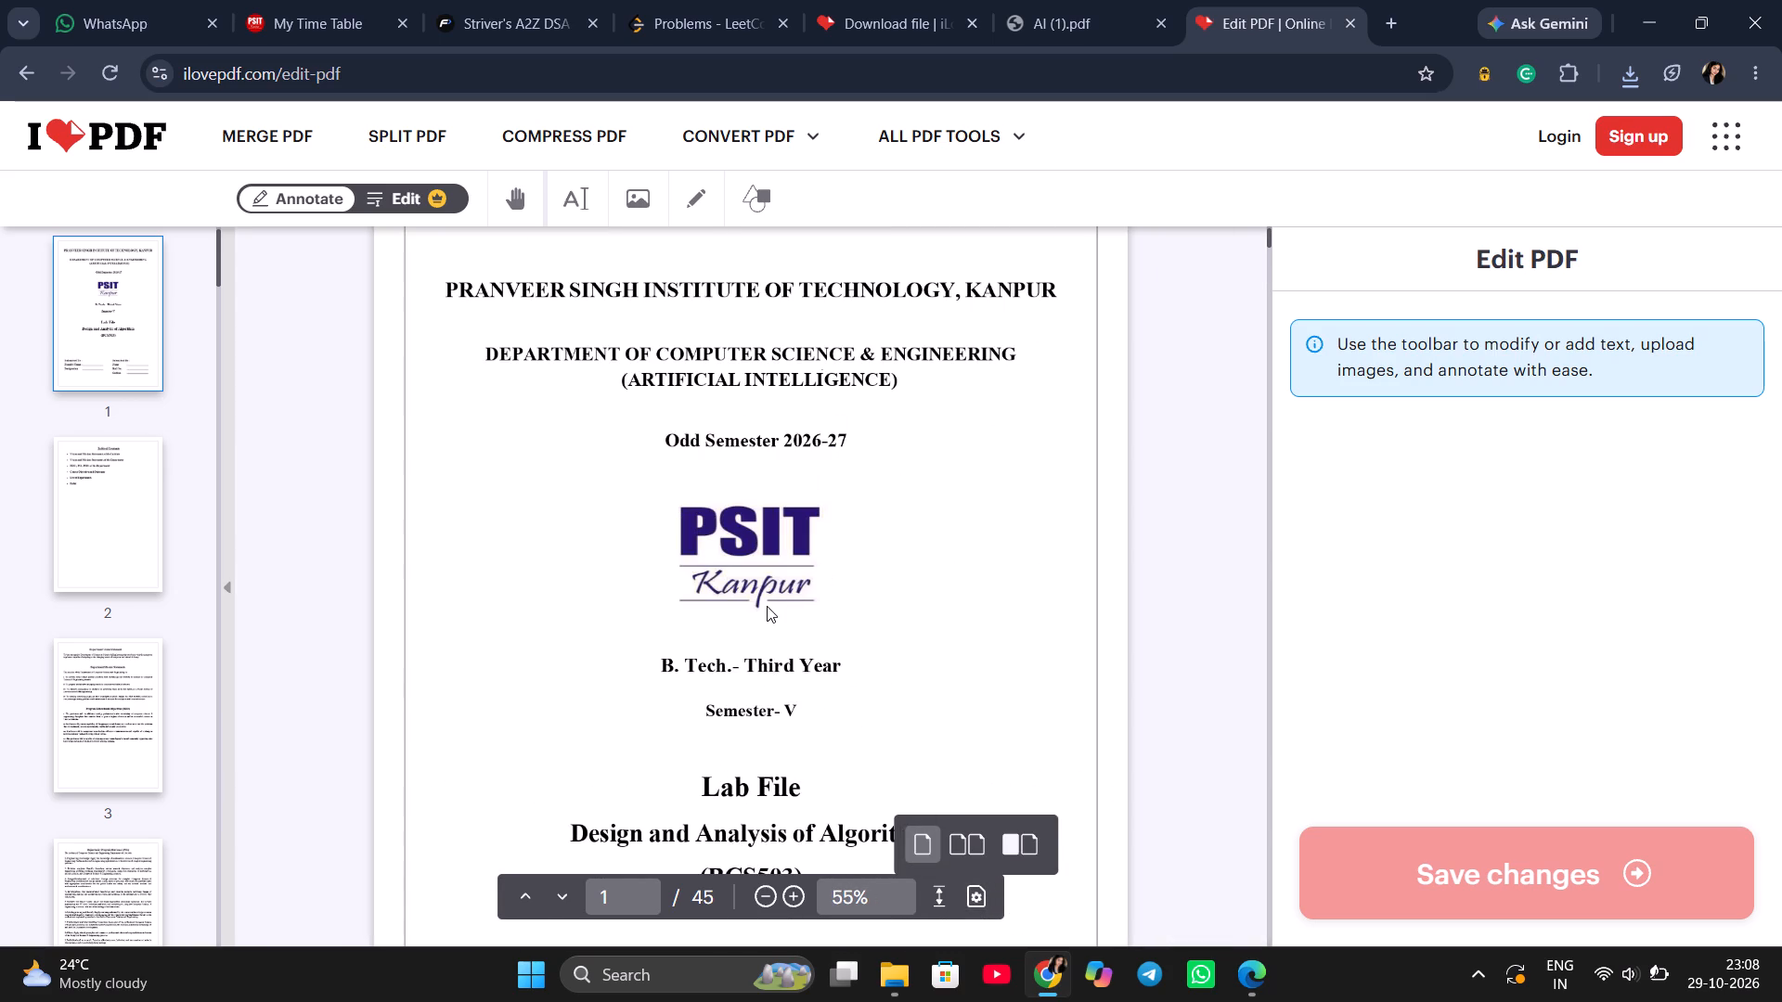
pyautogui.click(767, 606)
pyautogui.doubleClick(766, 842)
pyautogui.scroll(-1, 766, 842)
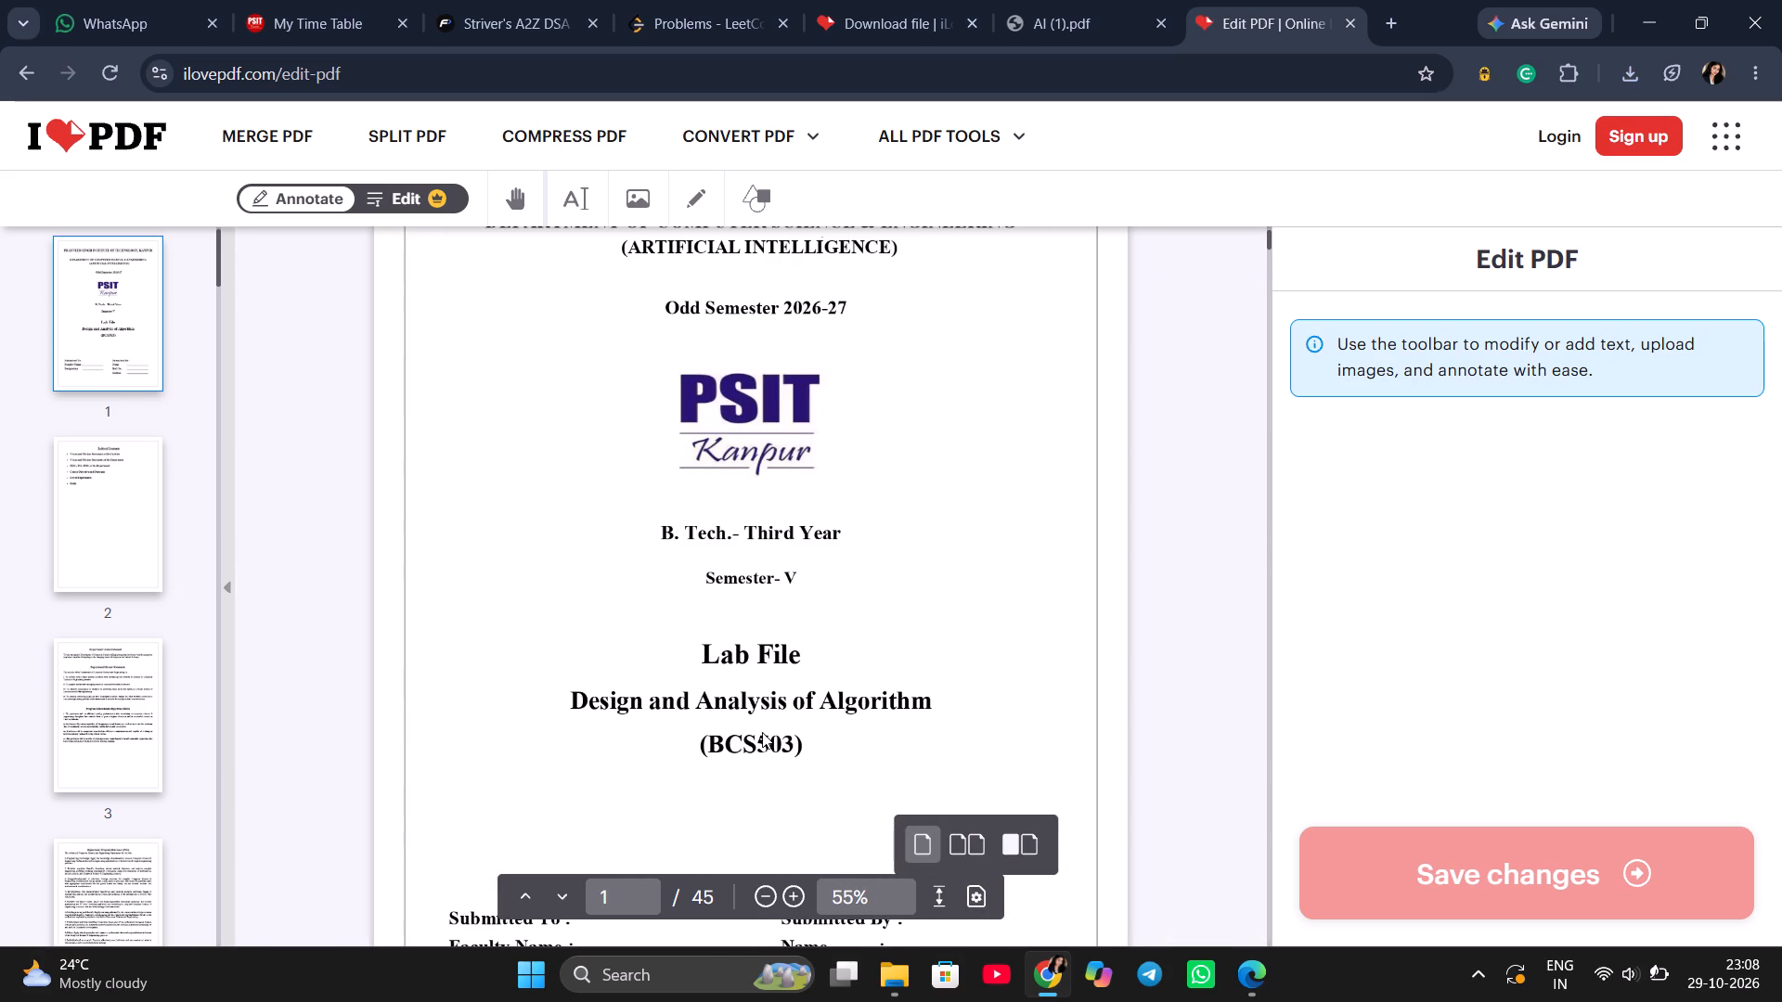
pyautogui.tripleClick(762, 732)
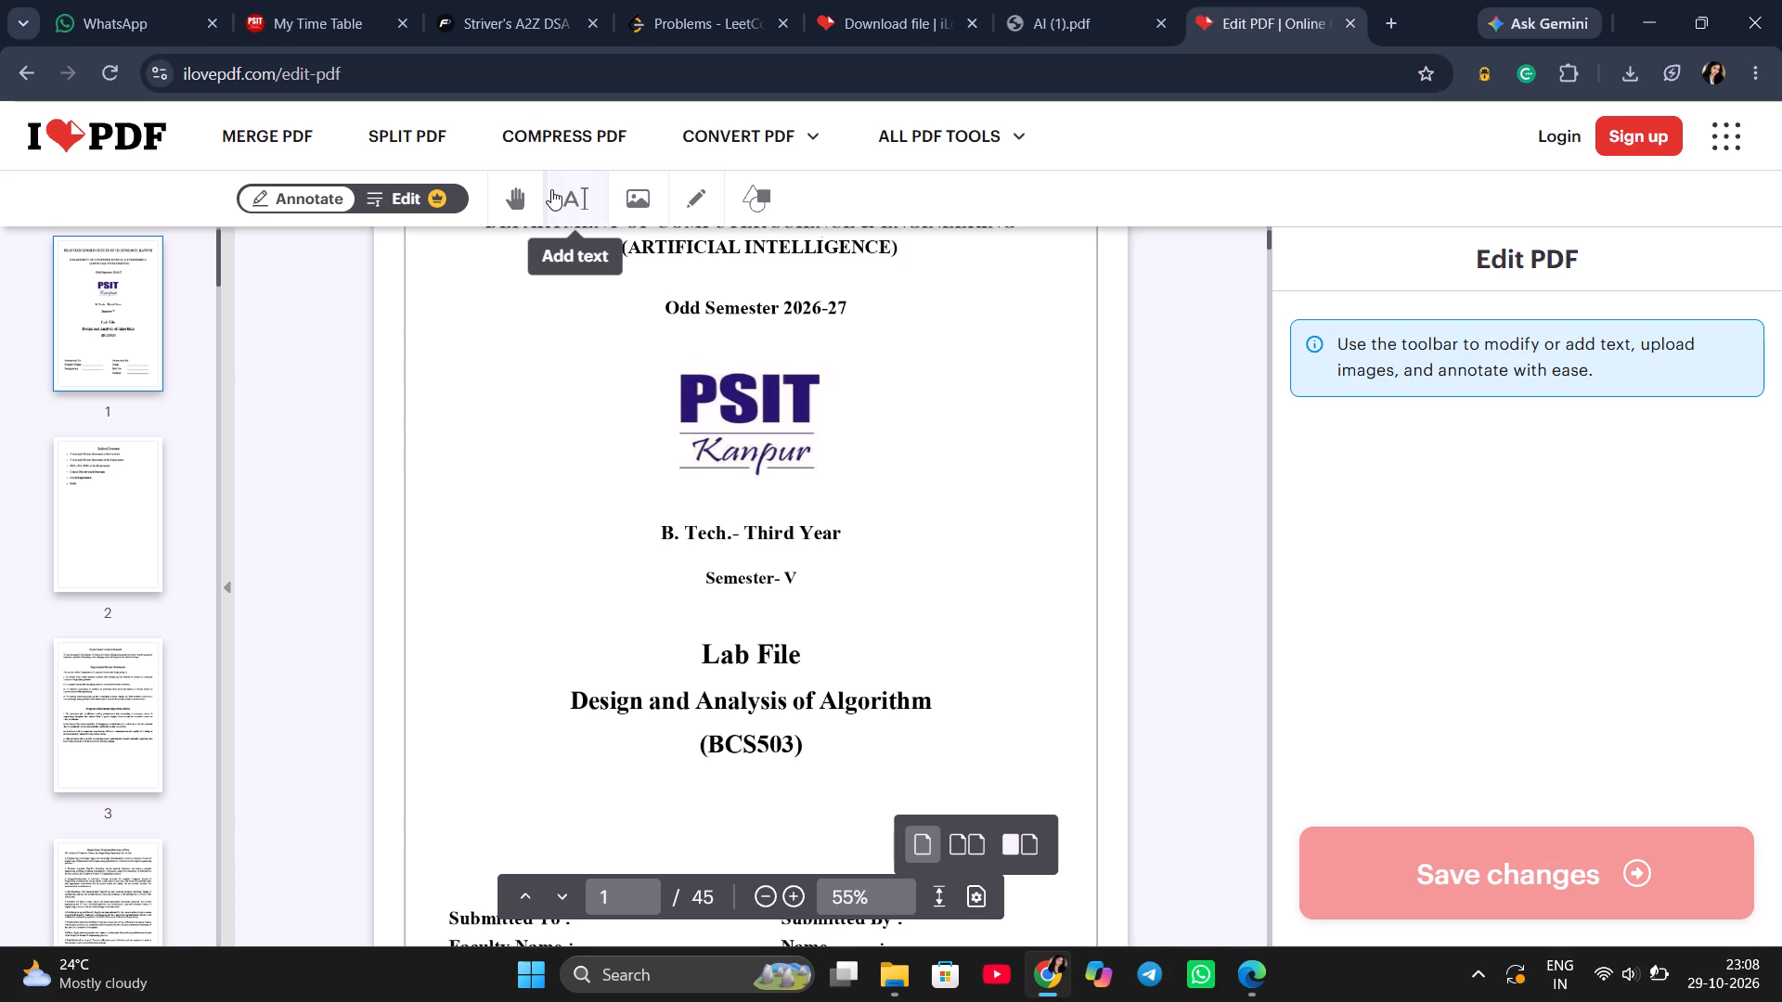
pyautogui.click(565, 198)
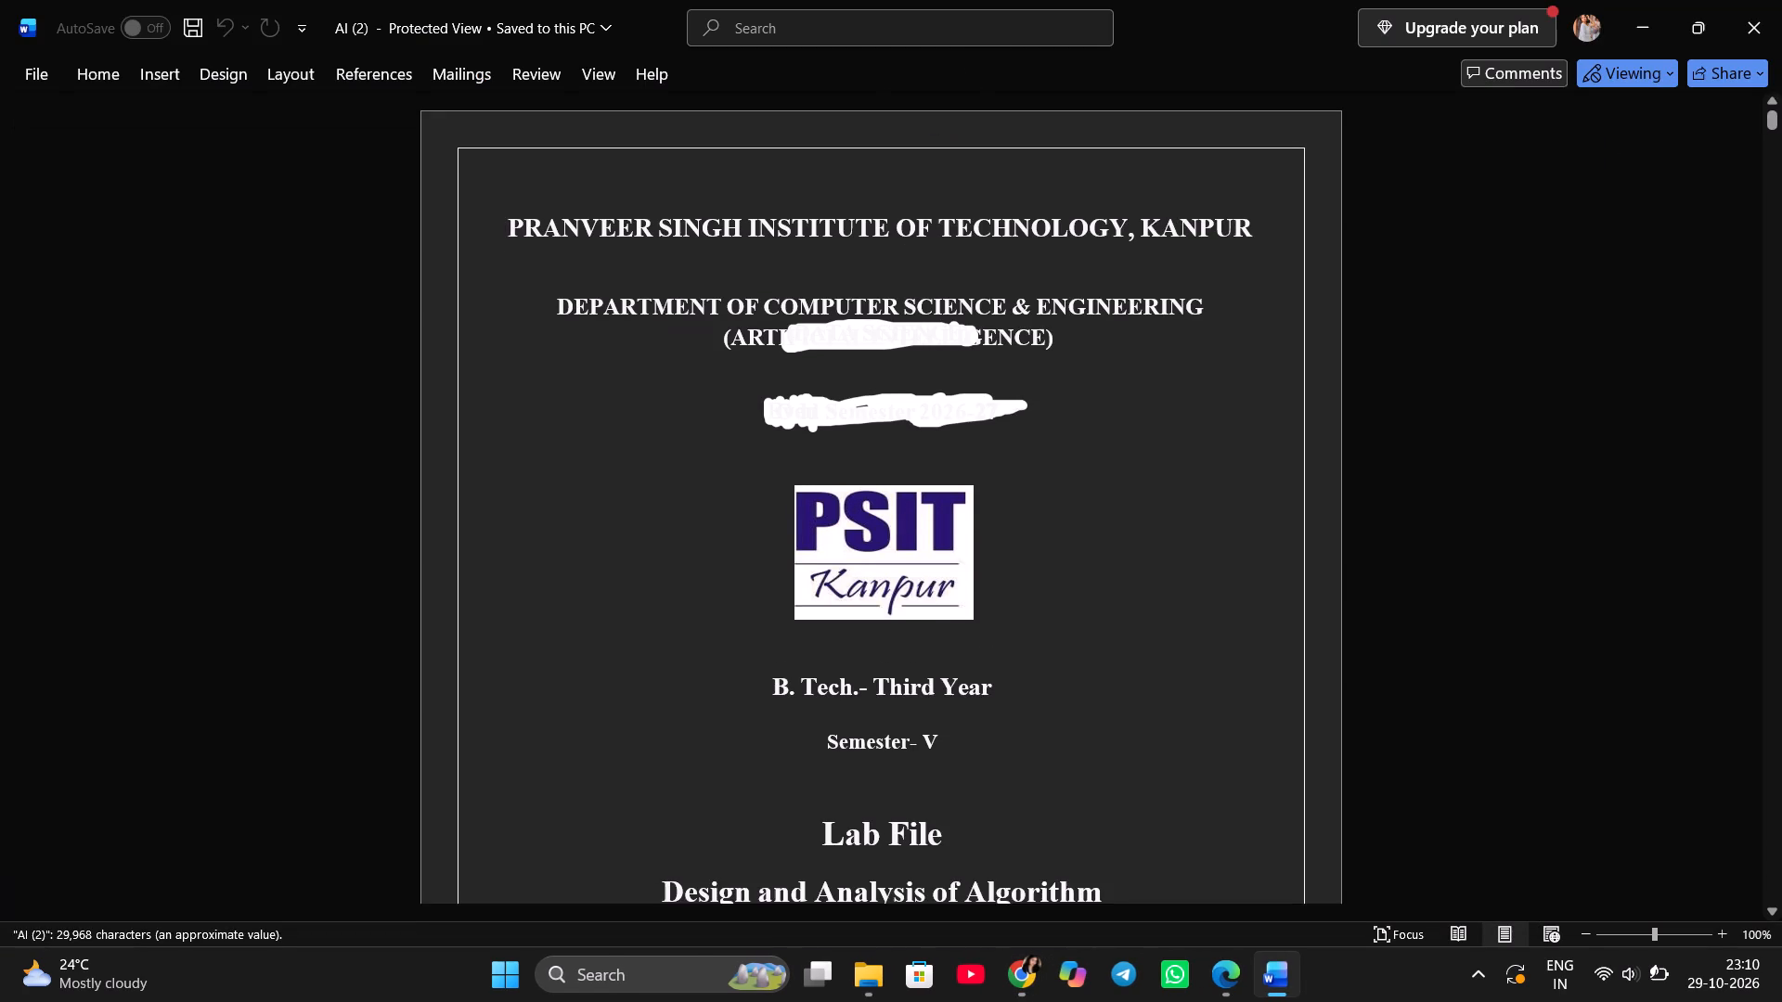
# Remove the white scribbles covering the branch and semester lines on the cover page.
pyautogui.click(855, 413)
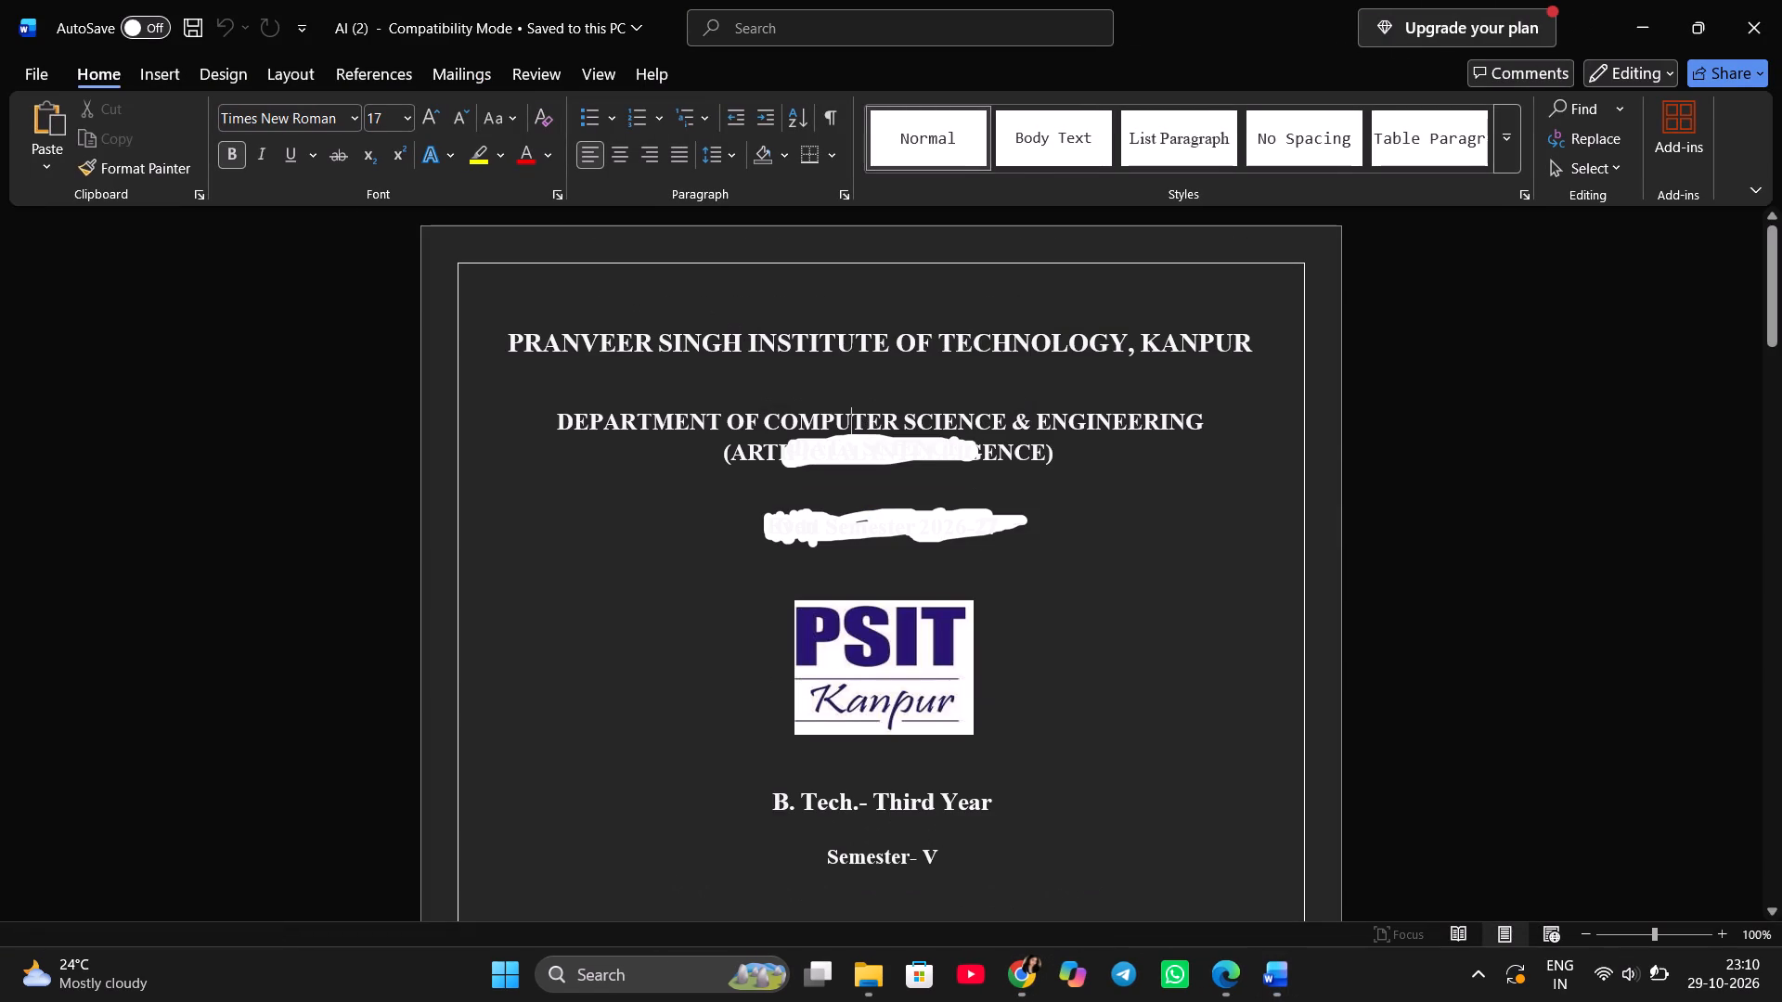
# Delete the obscured branch and semester lines below the department heading, together with the white scribble left there.
pyautogui.moveTo(731, 451); pyautogui.dragTo(938, 530)
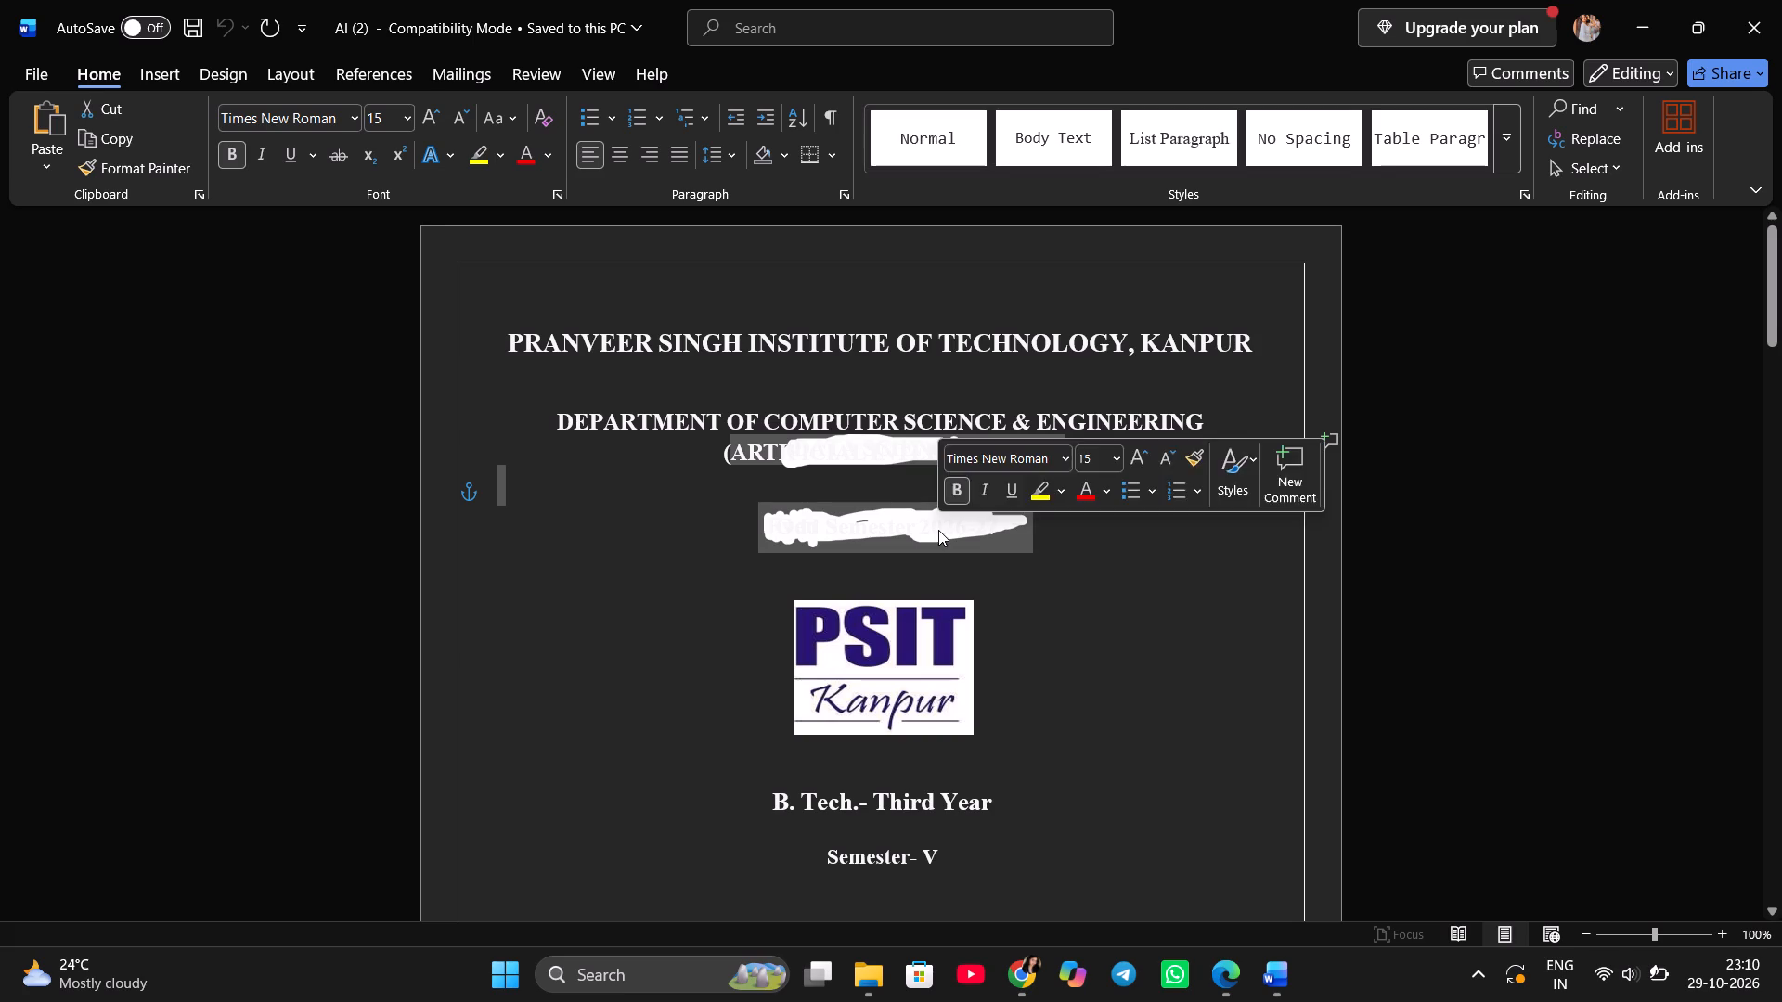
pyautogui.press('BackSpace')
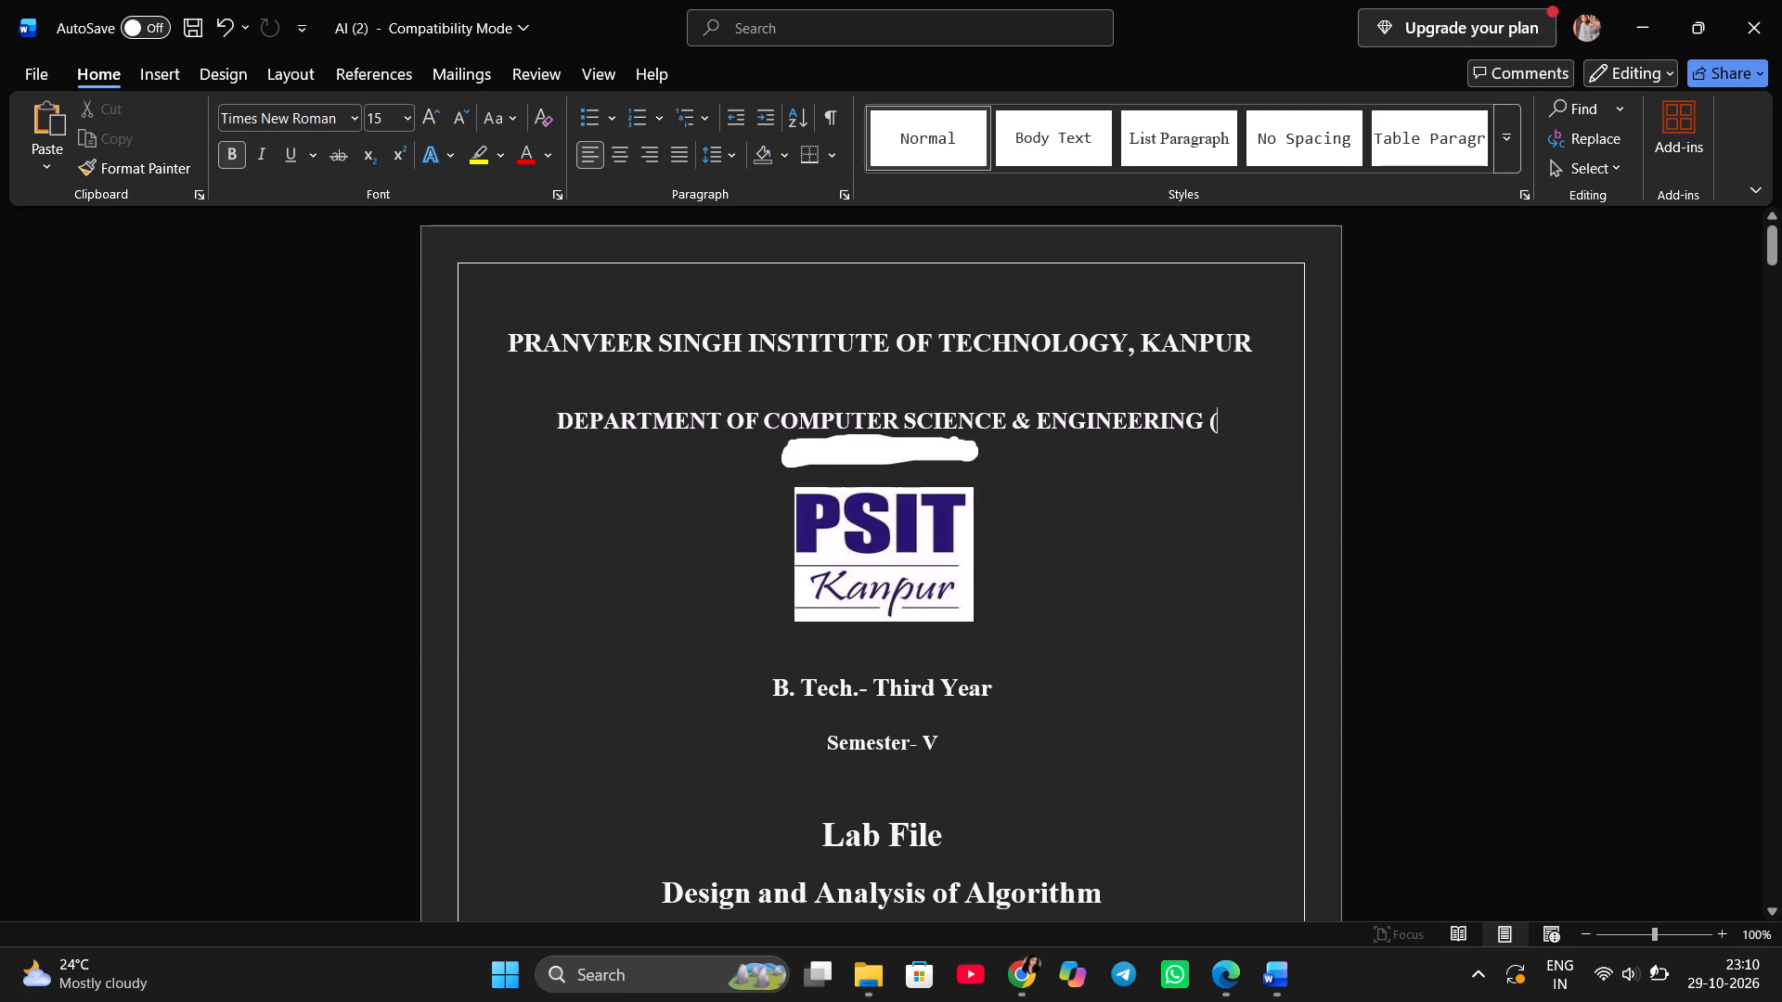
pyautogui.press('BackSpace')
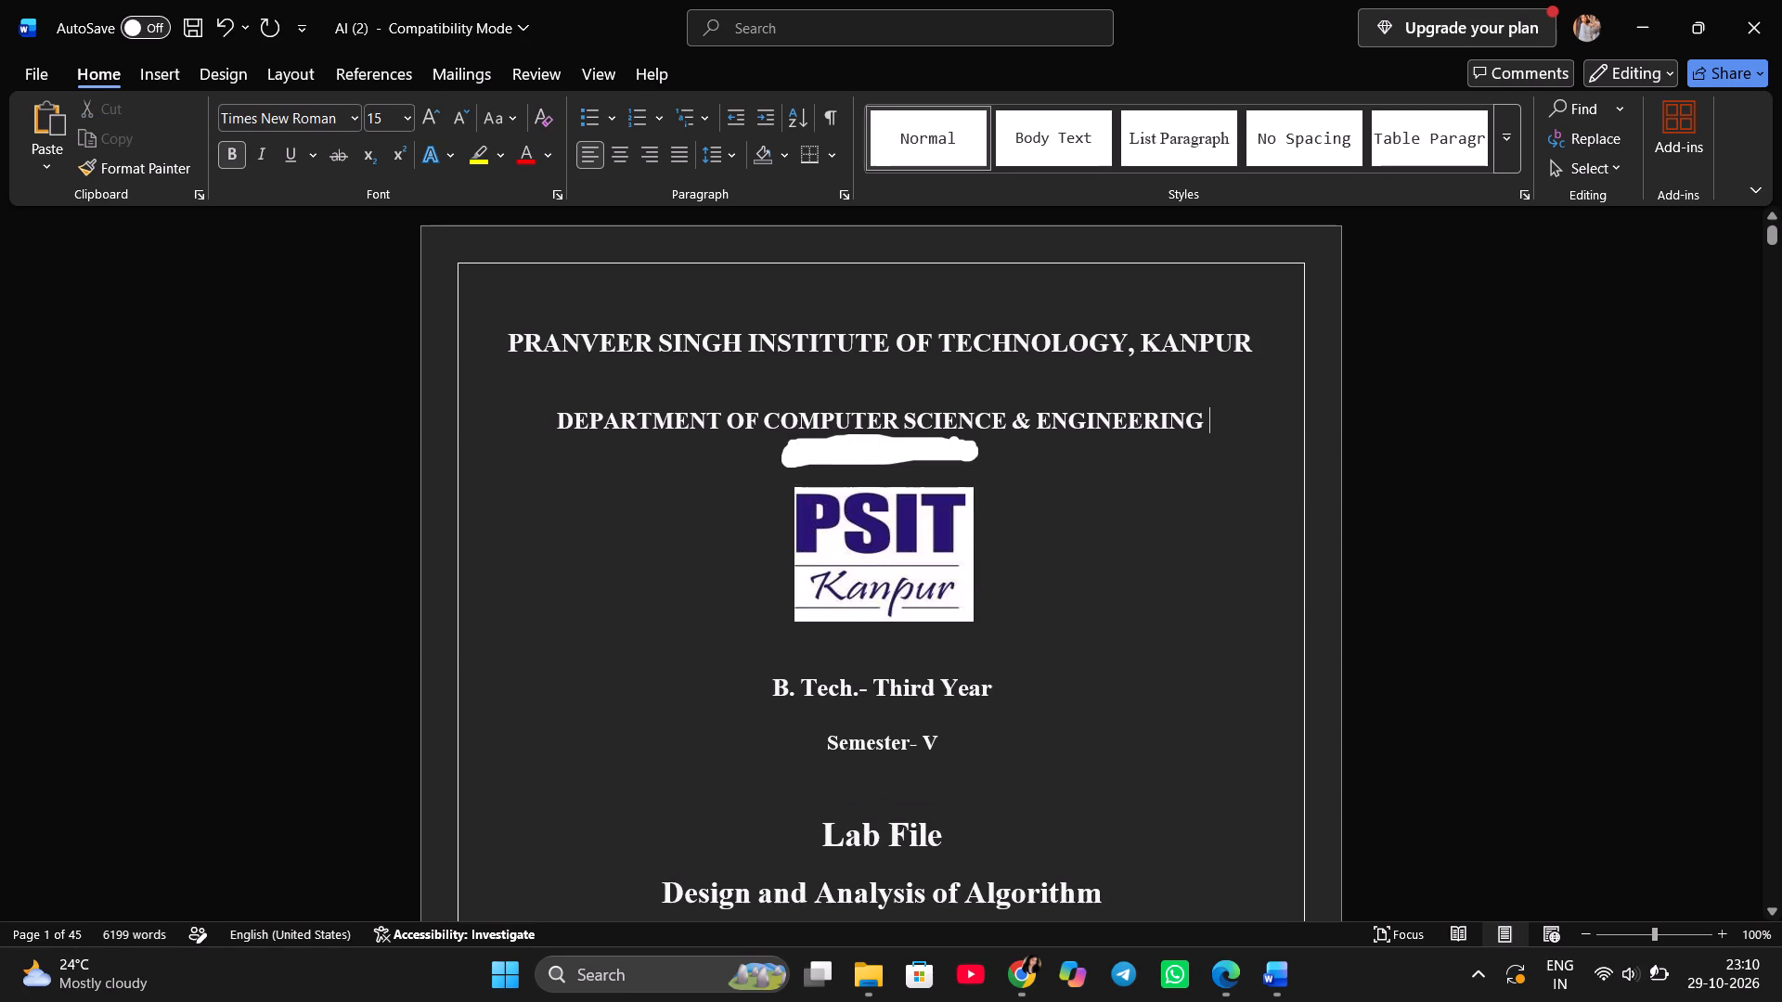
pyautogui.press('Return')
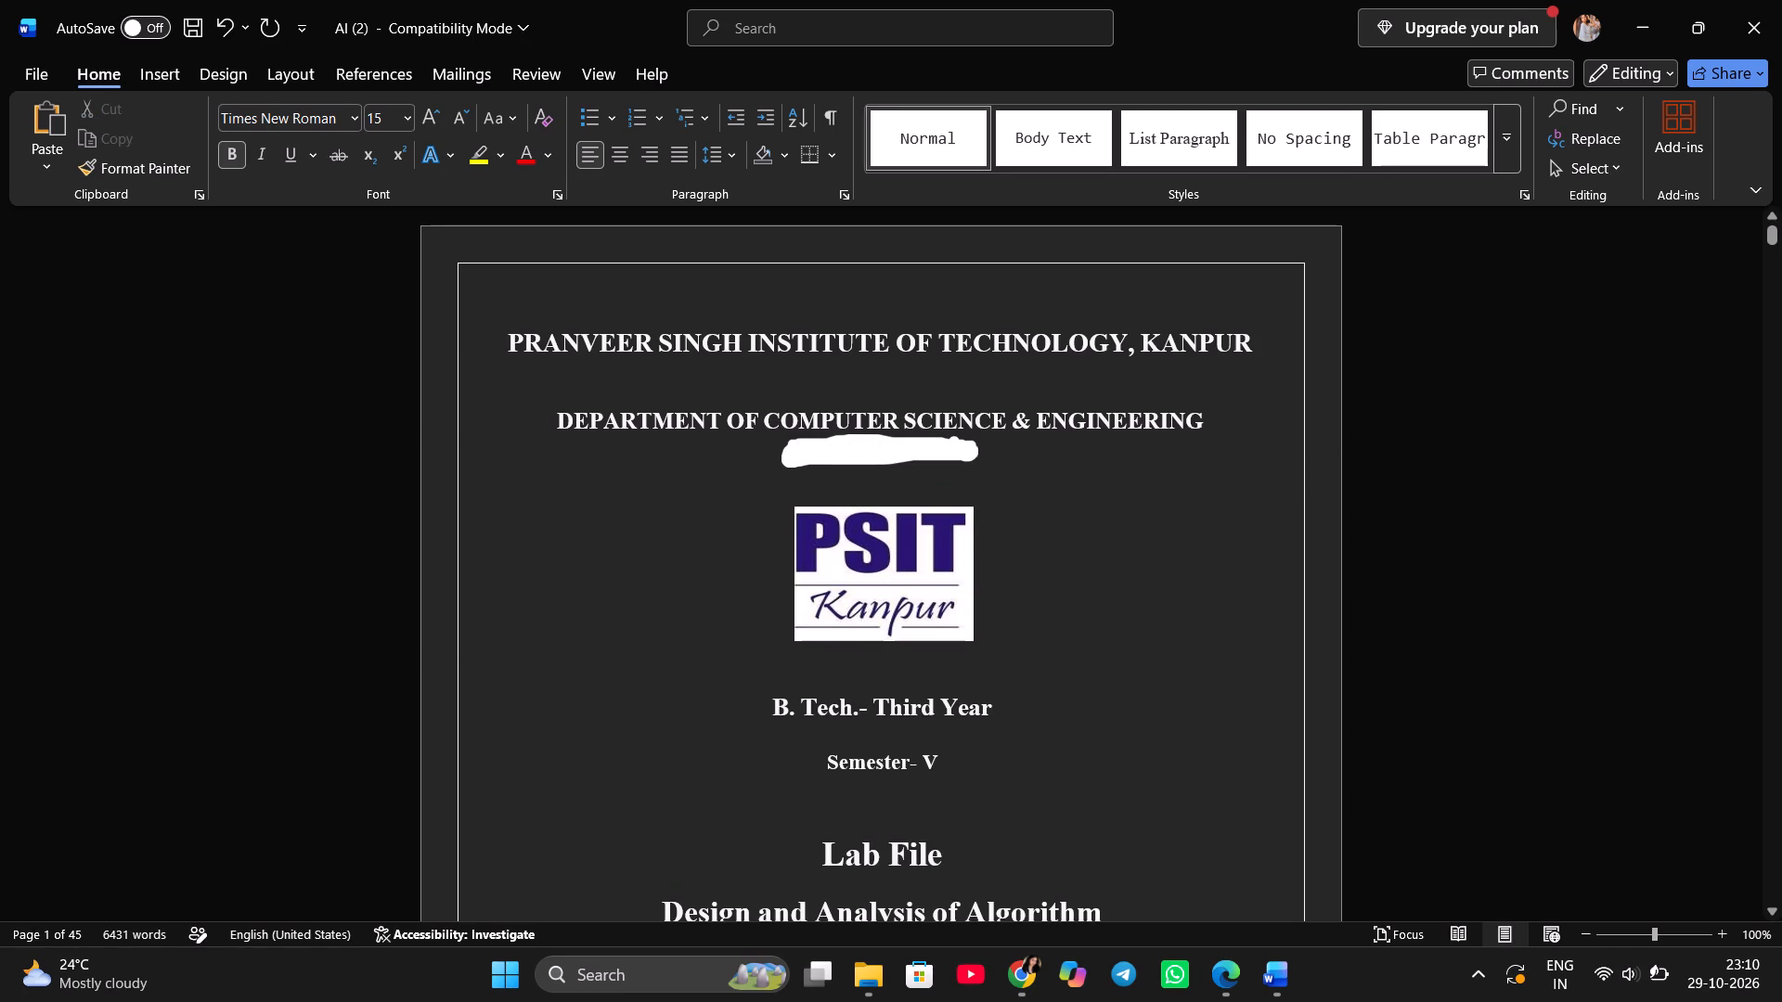
pyautogui.click(793, 452)
pyautogui.moveTo(793, 452); pyautogui.dragTo(869, 460)
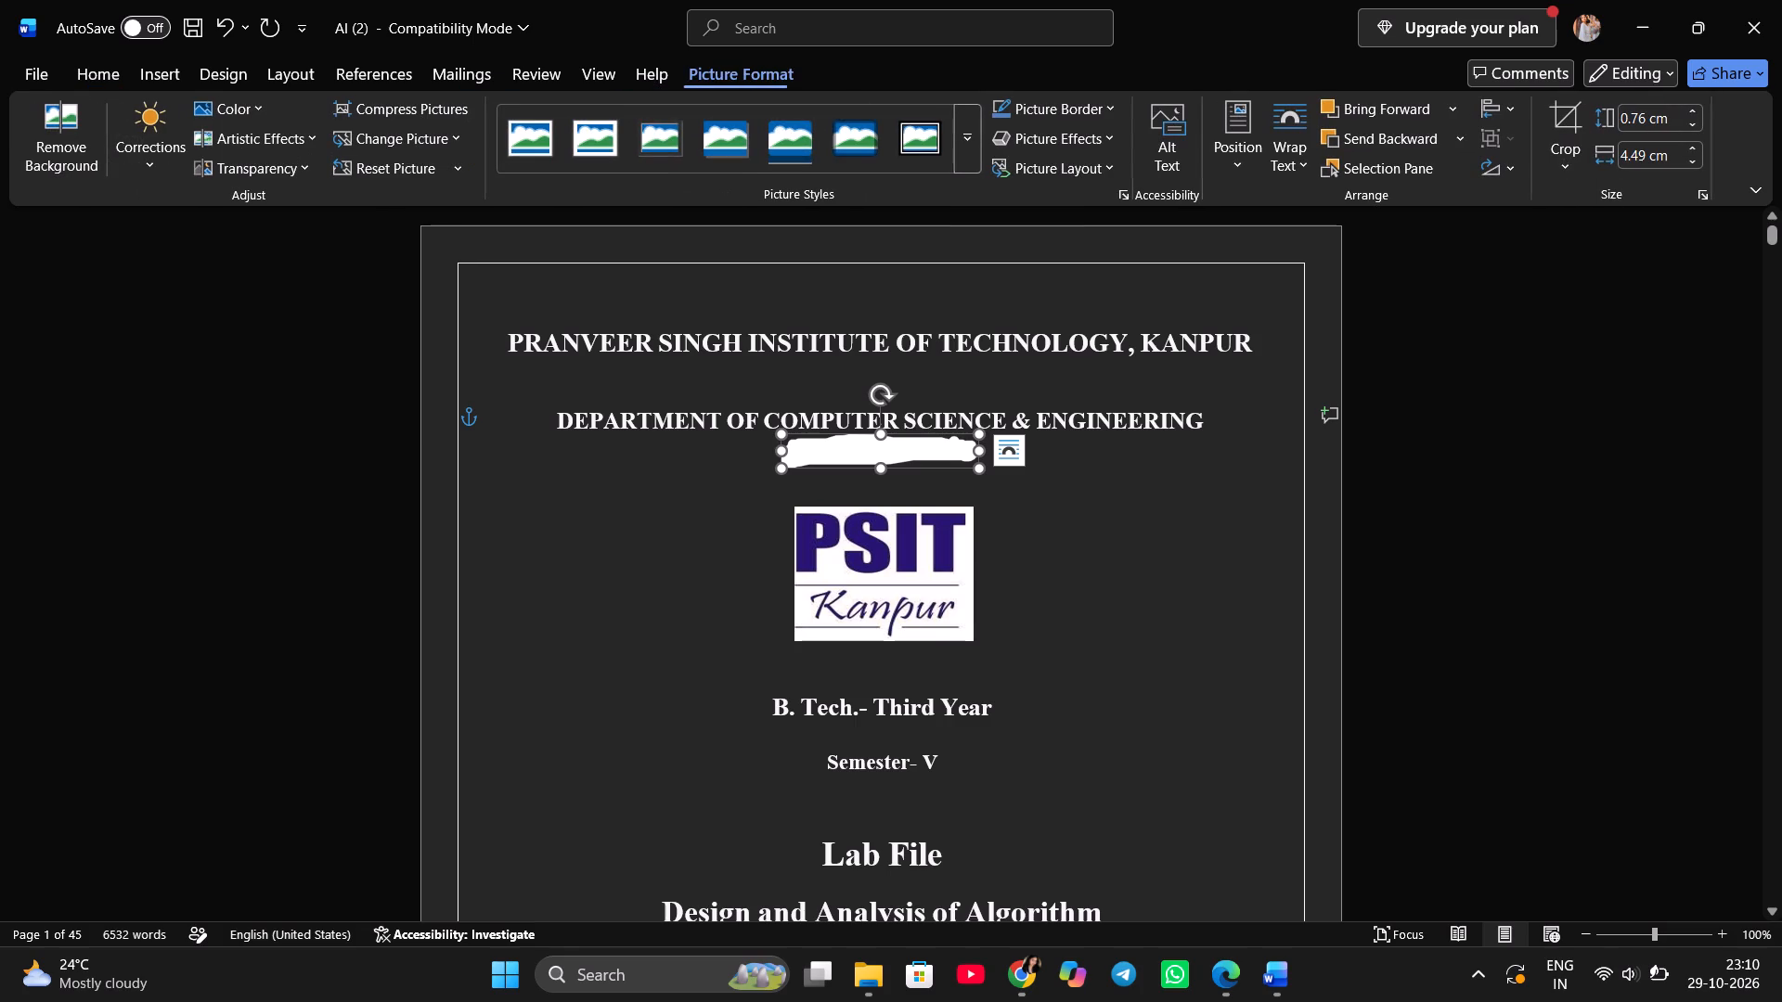
pyautogui.press('Delete')
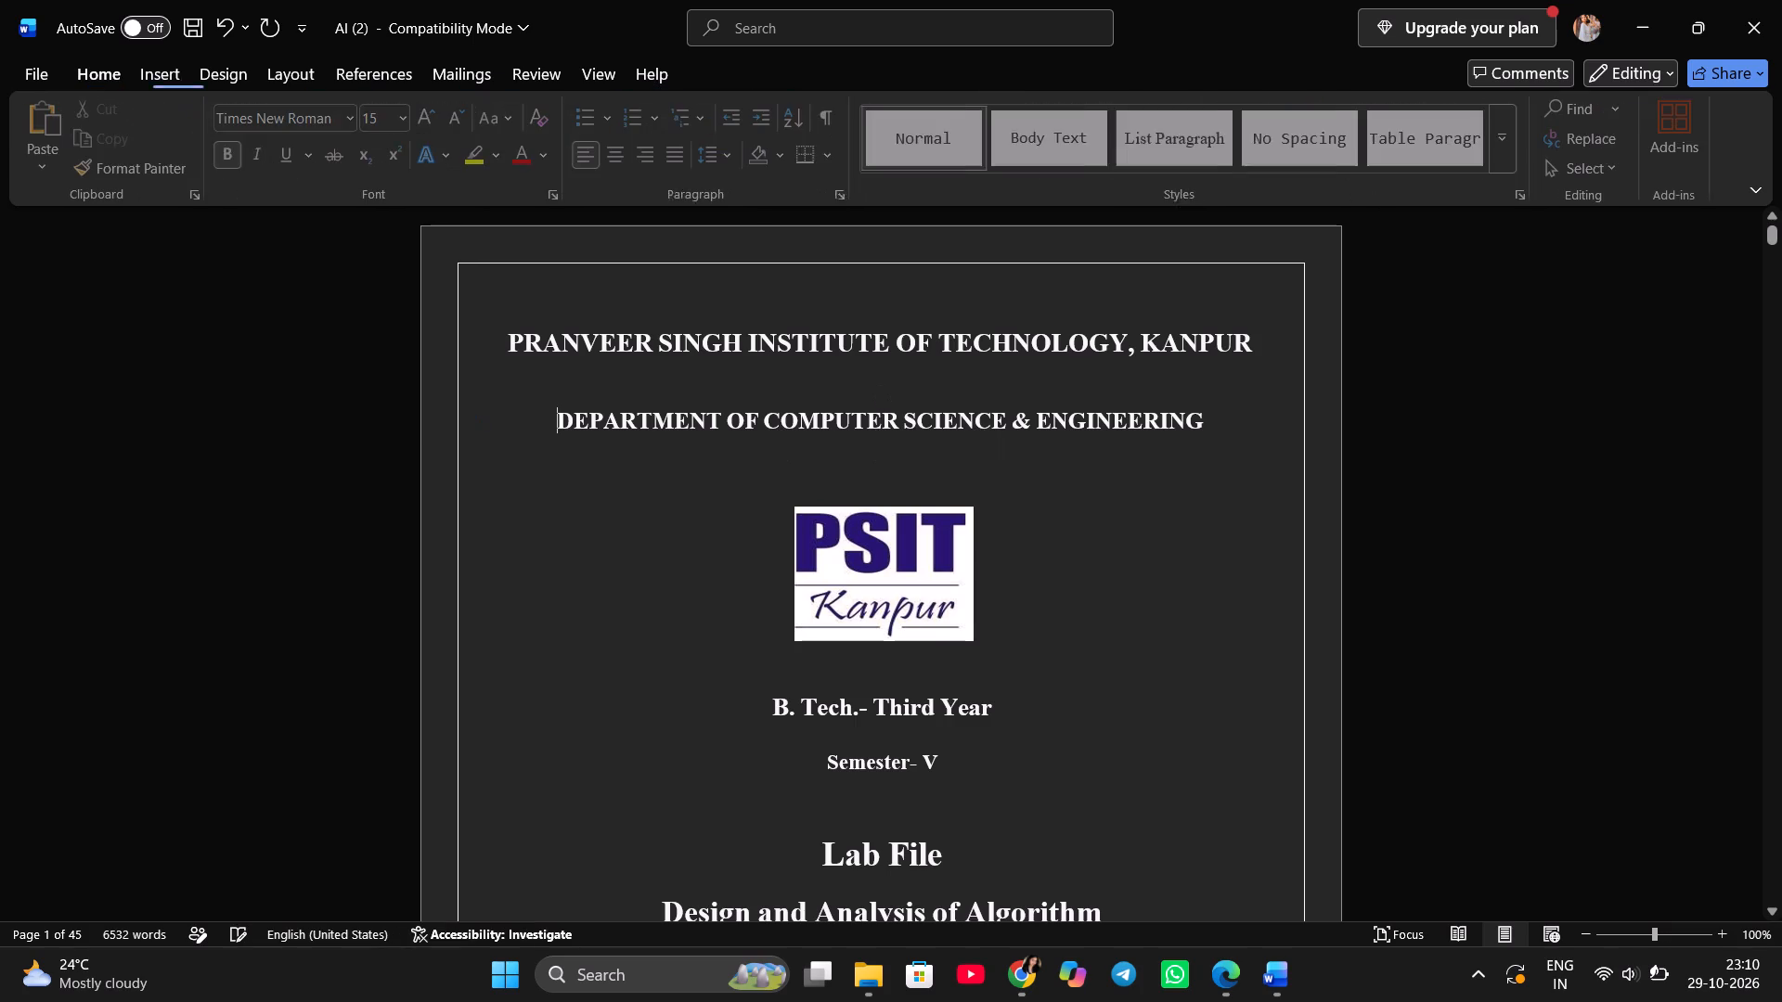
# Add two blank lines between the department heading and the PSIT logo on the cover page.
pyautogui.click(1220, 417)
pyautogui.press('Return')
pyautogui.press('Return')
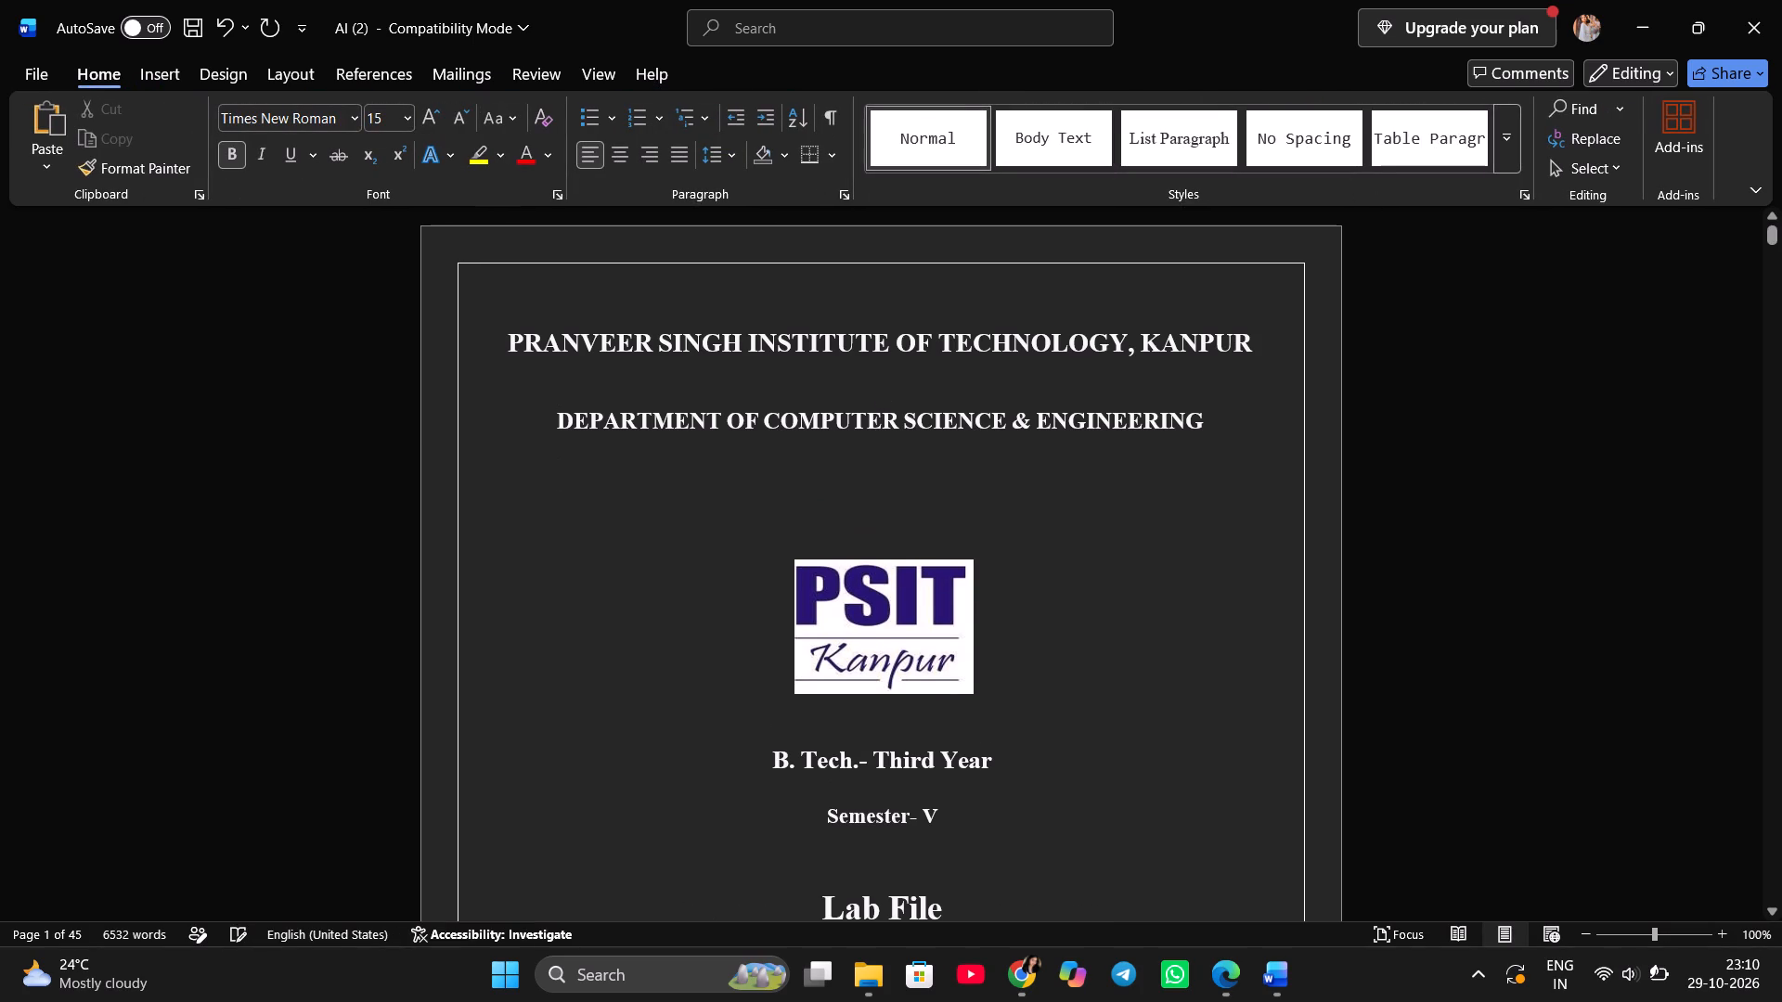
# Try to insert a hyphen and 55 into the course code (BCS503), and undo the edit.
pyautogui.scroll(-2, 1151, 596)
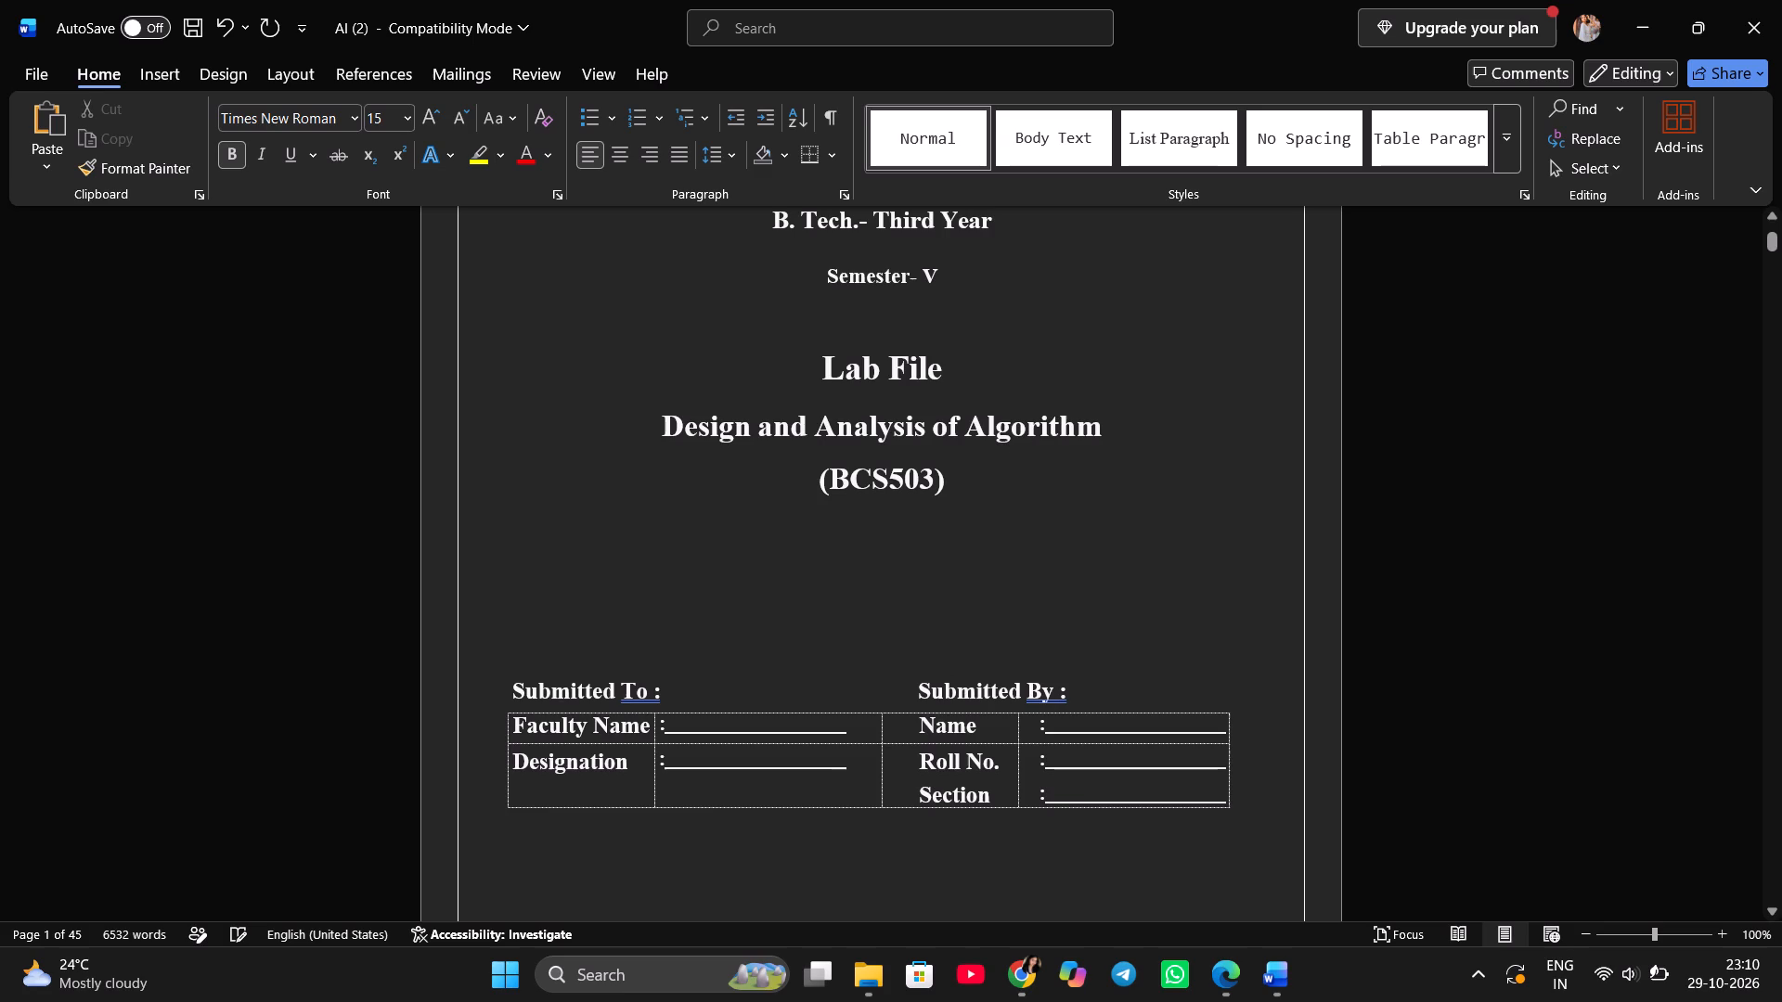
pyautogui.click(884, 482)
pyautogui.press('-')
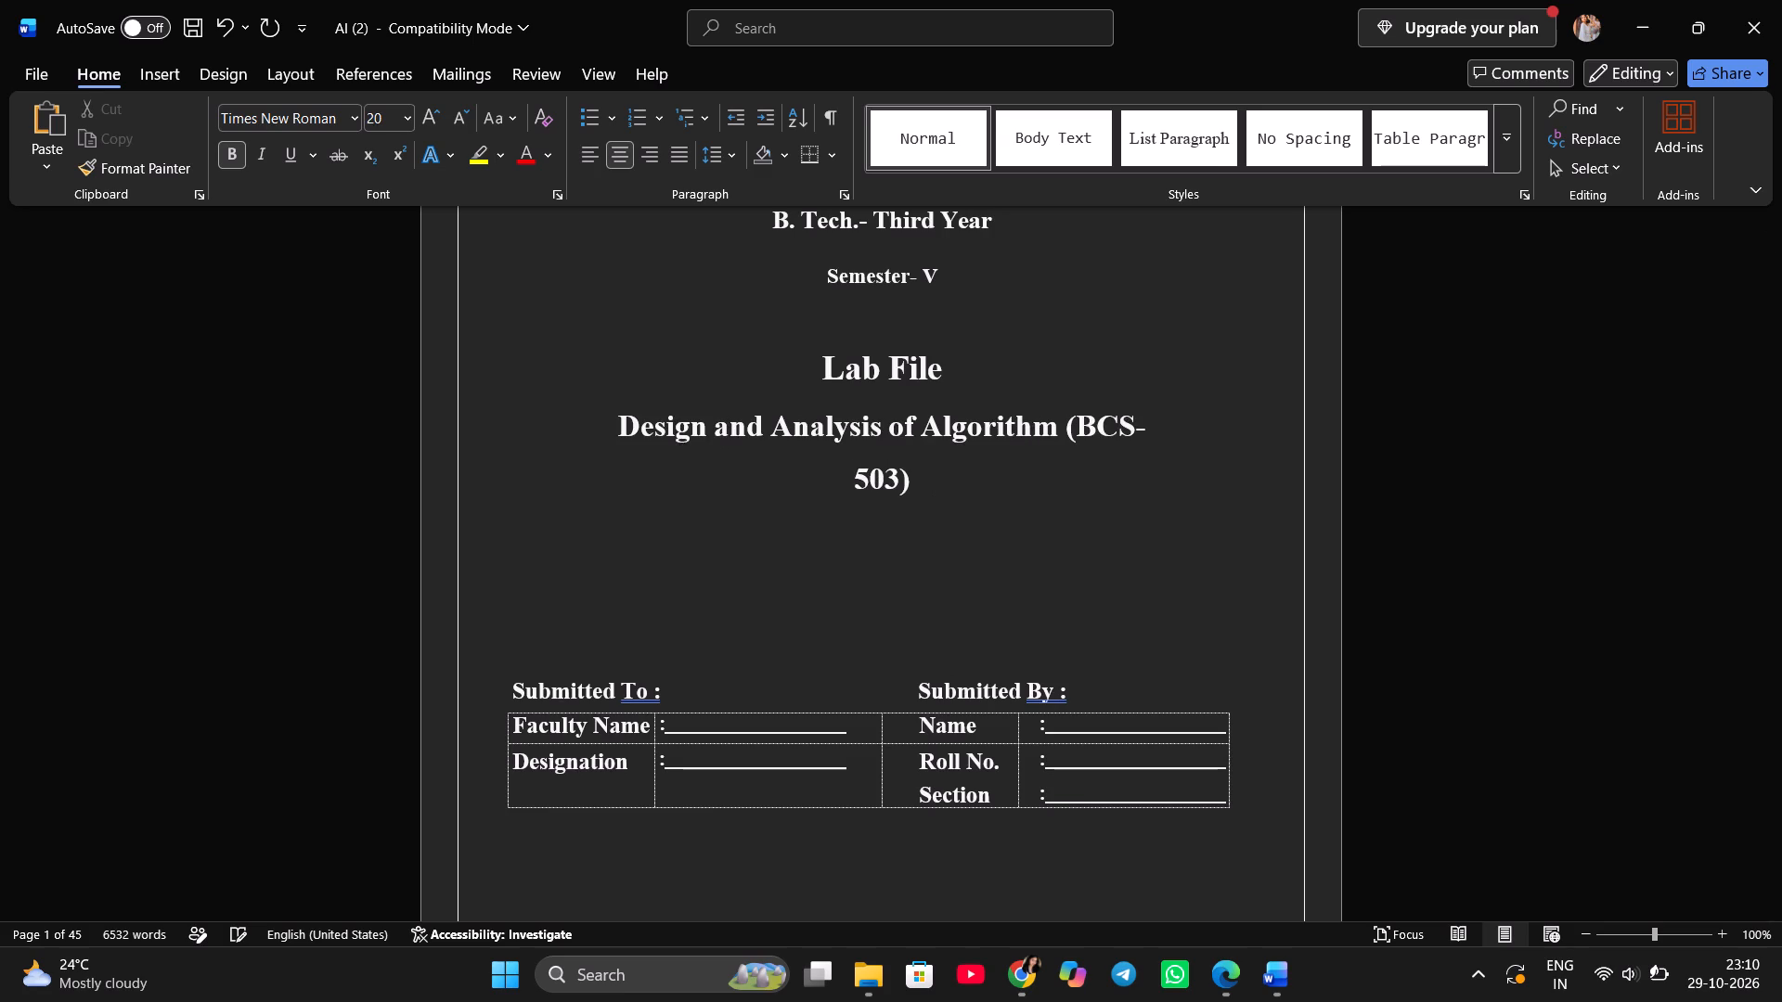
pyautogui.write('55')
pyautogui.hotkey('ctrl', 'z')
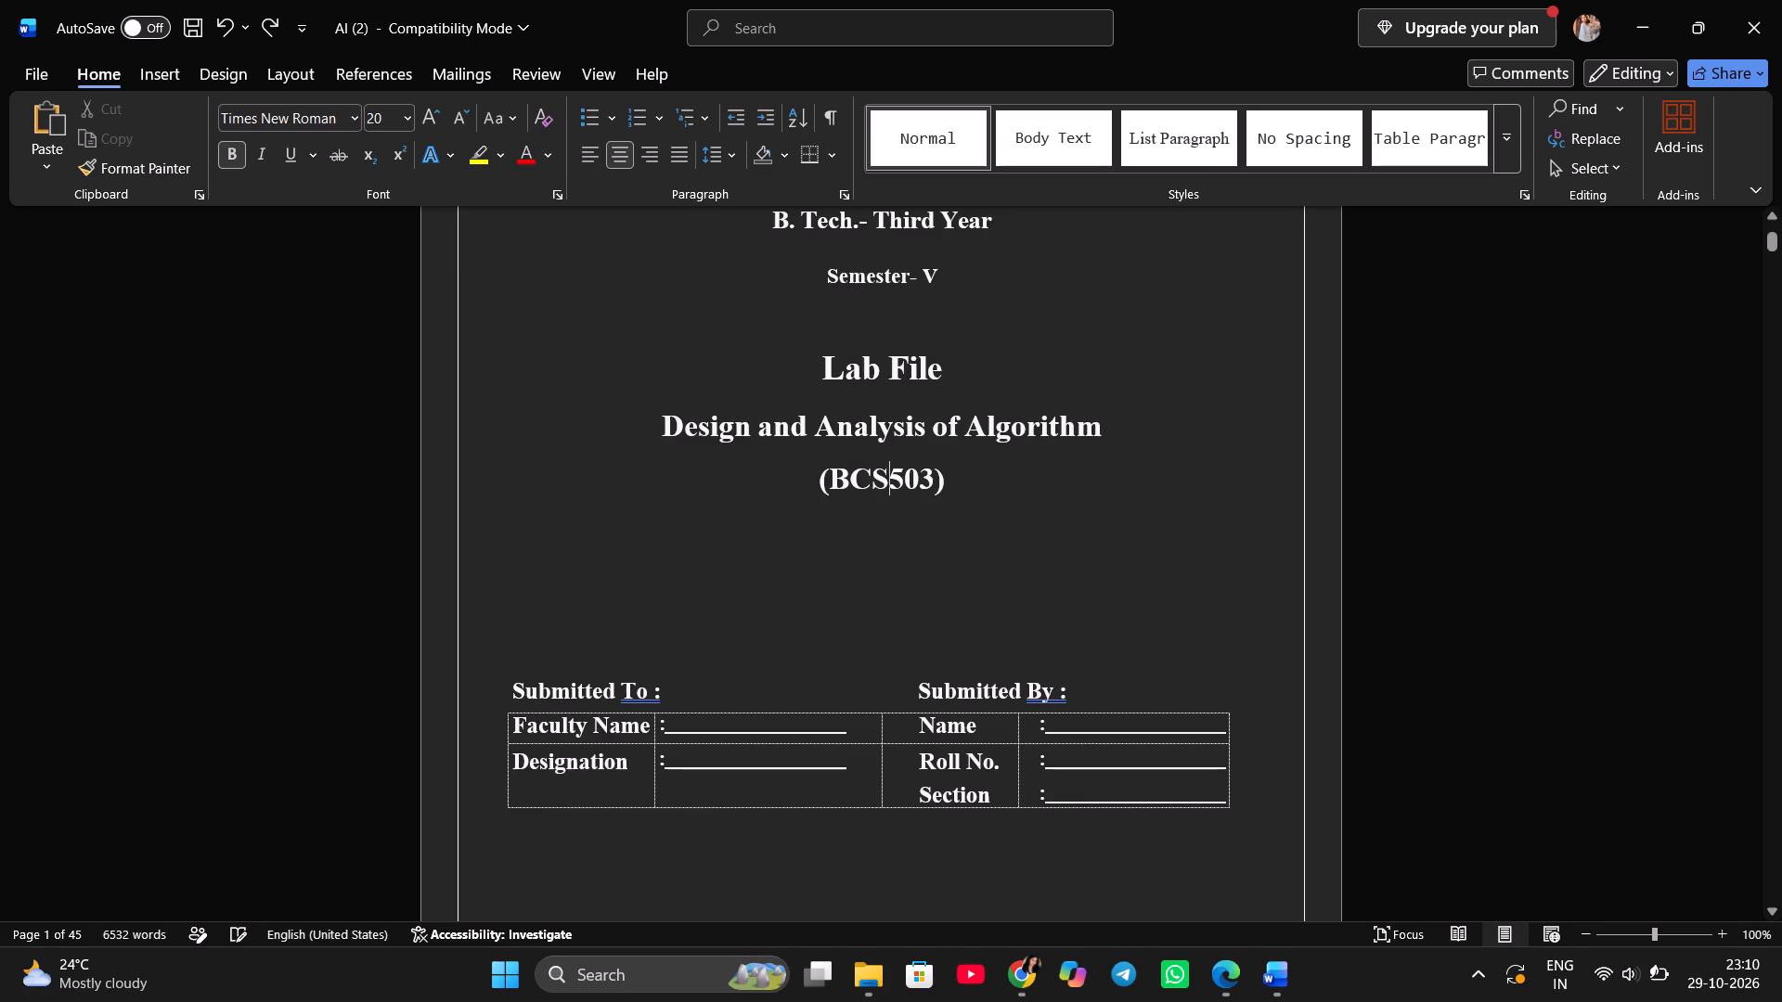
# Set the course code (BCS503) to font size 18 and put it on its own line below the subject title.
pyautogui.moveTo(813, 480); pyautogui.dragTo(949, 490)
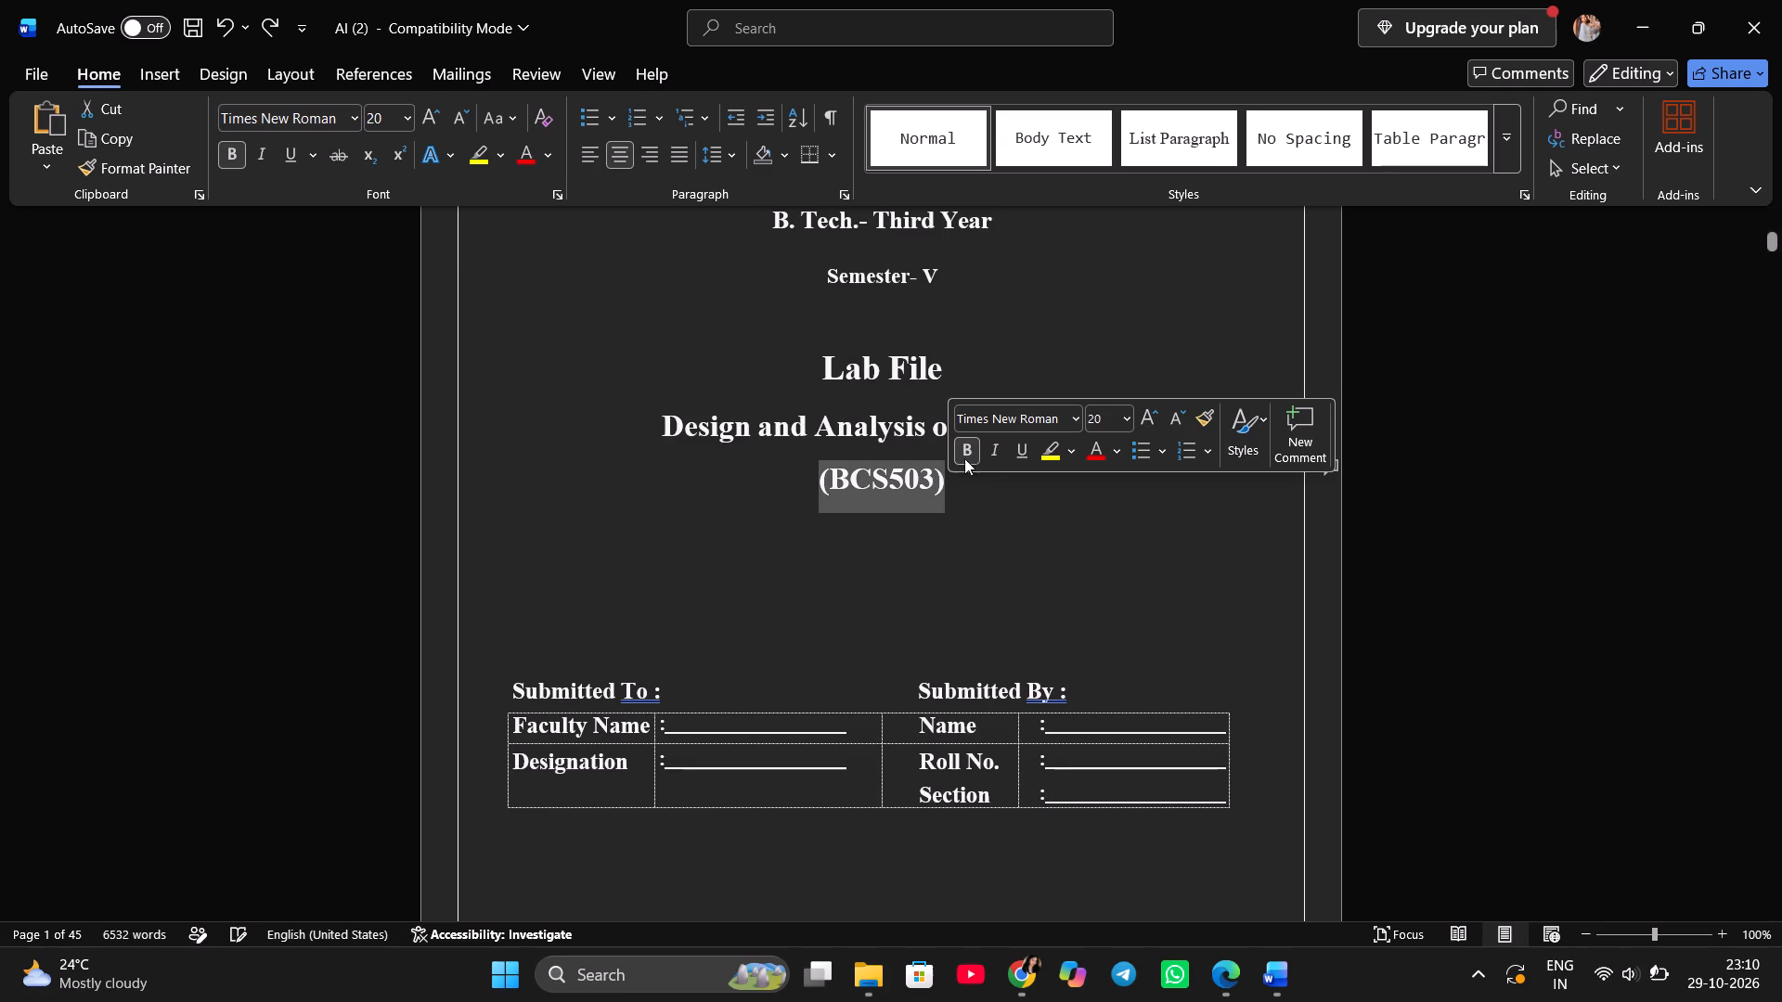
pyautogui.click(1099, 419)
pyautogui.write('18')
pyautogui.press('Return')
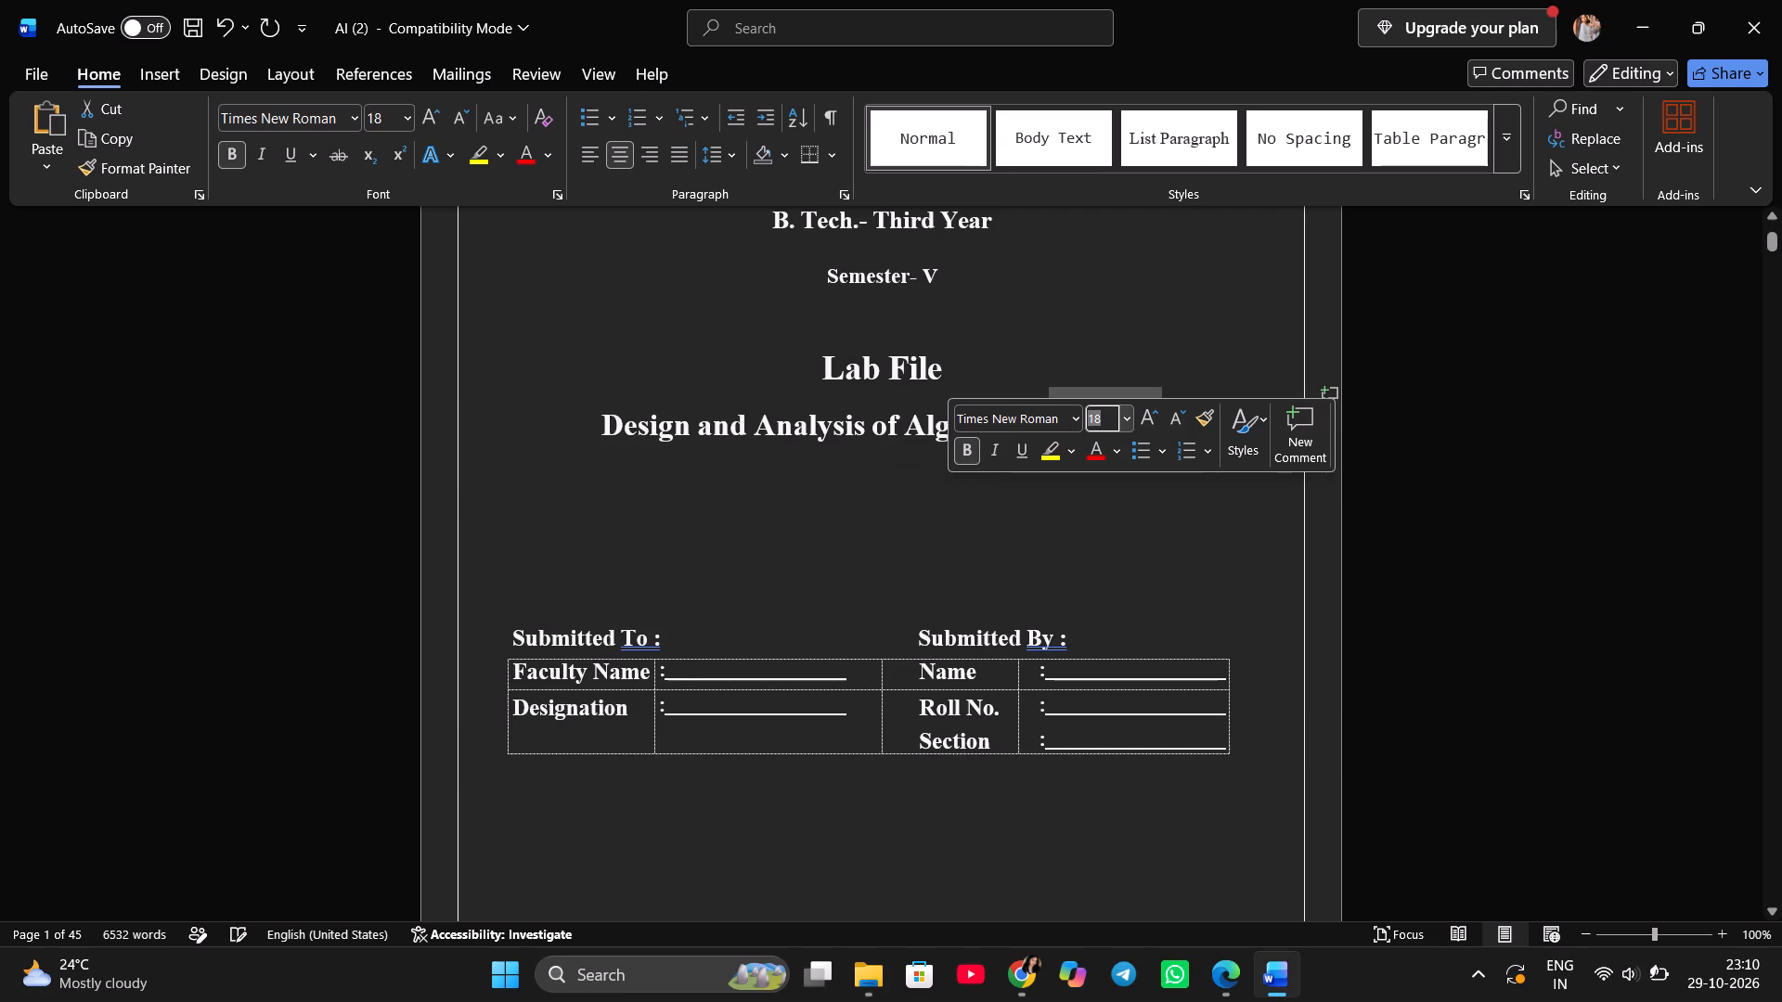
pyautogui.click(940, 591)
pyautogui.click(1049, 427)
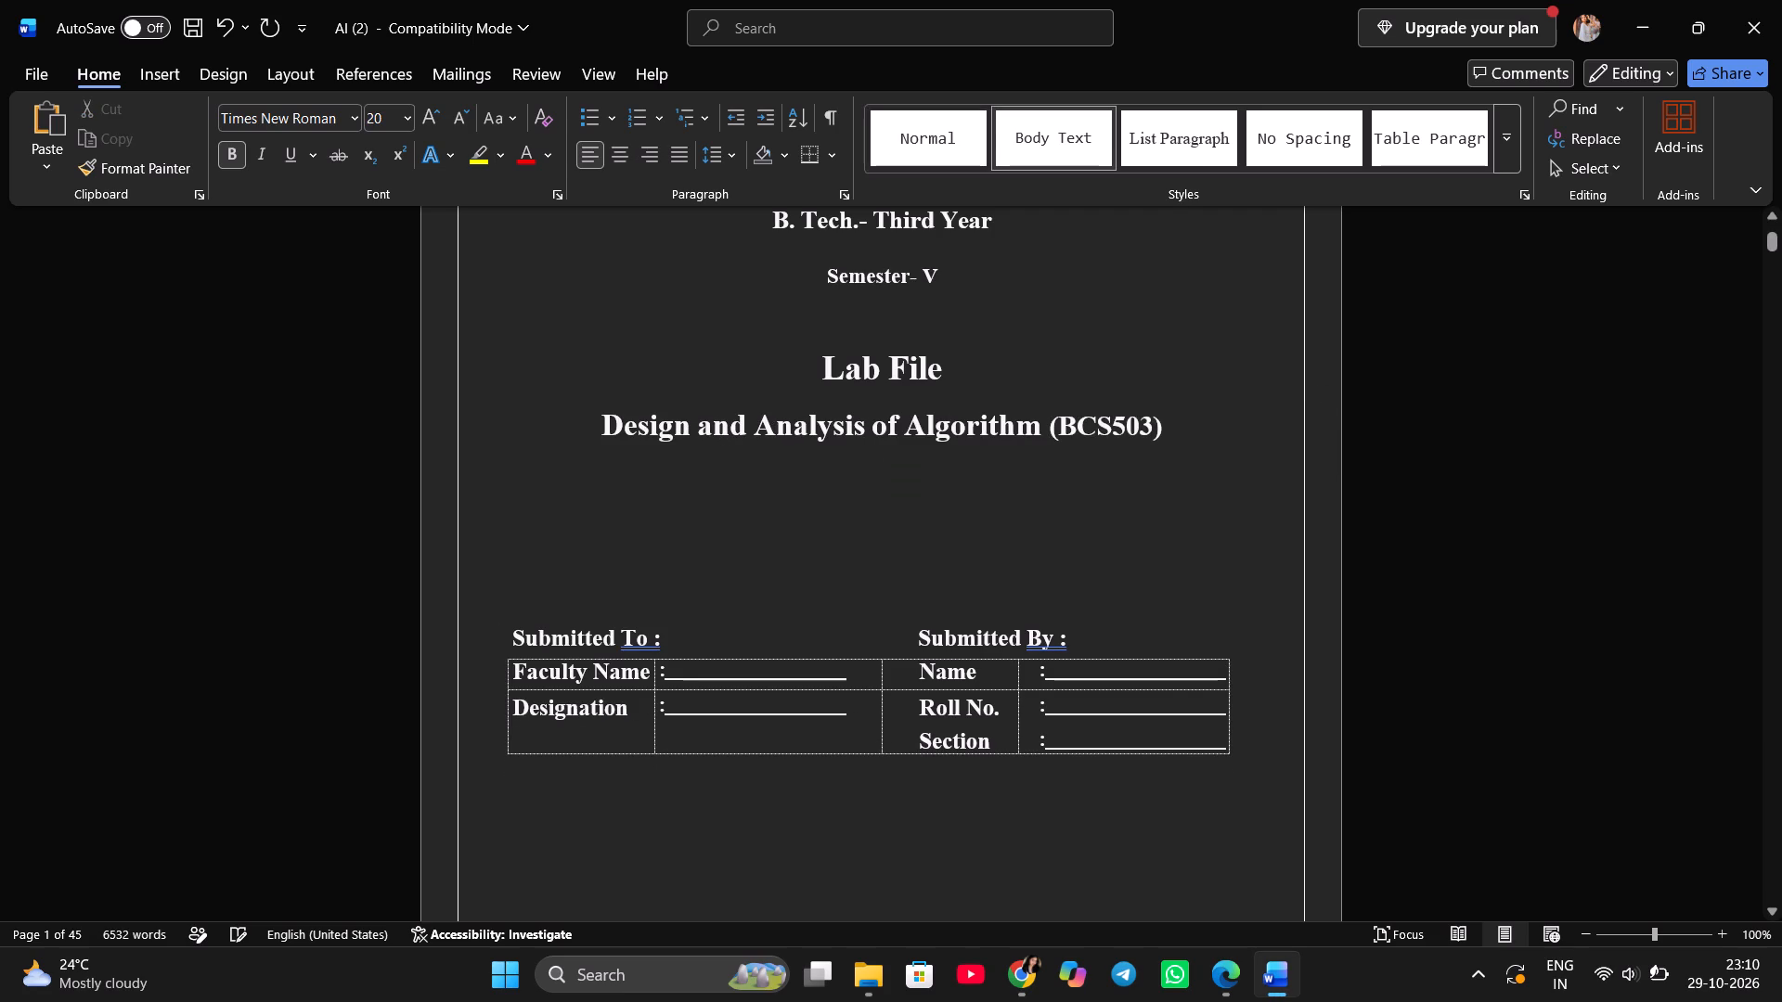
pyautogui.press('Return')
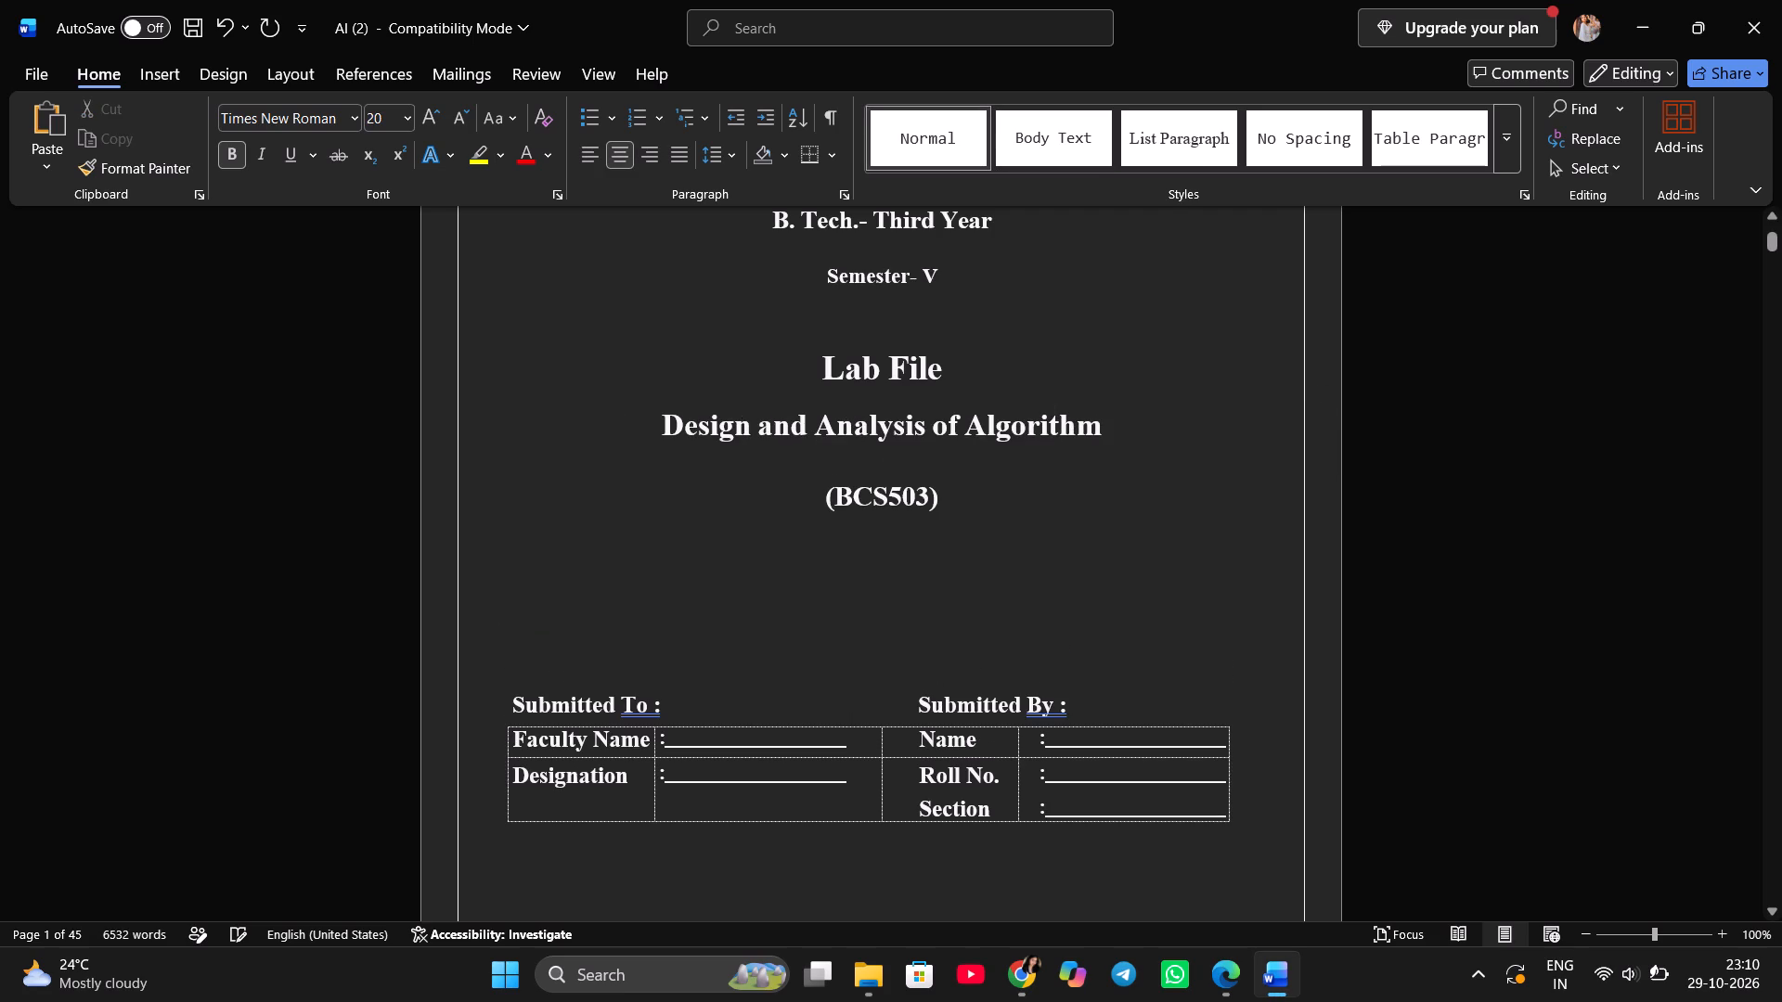
# Change the course code on the cover page to (BCS-553).
pyautogui.click(910, 493)
pyautogui.press('BackSpace')
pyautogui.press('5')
pyautogui.press('Left')
pyautogui.press('Left')
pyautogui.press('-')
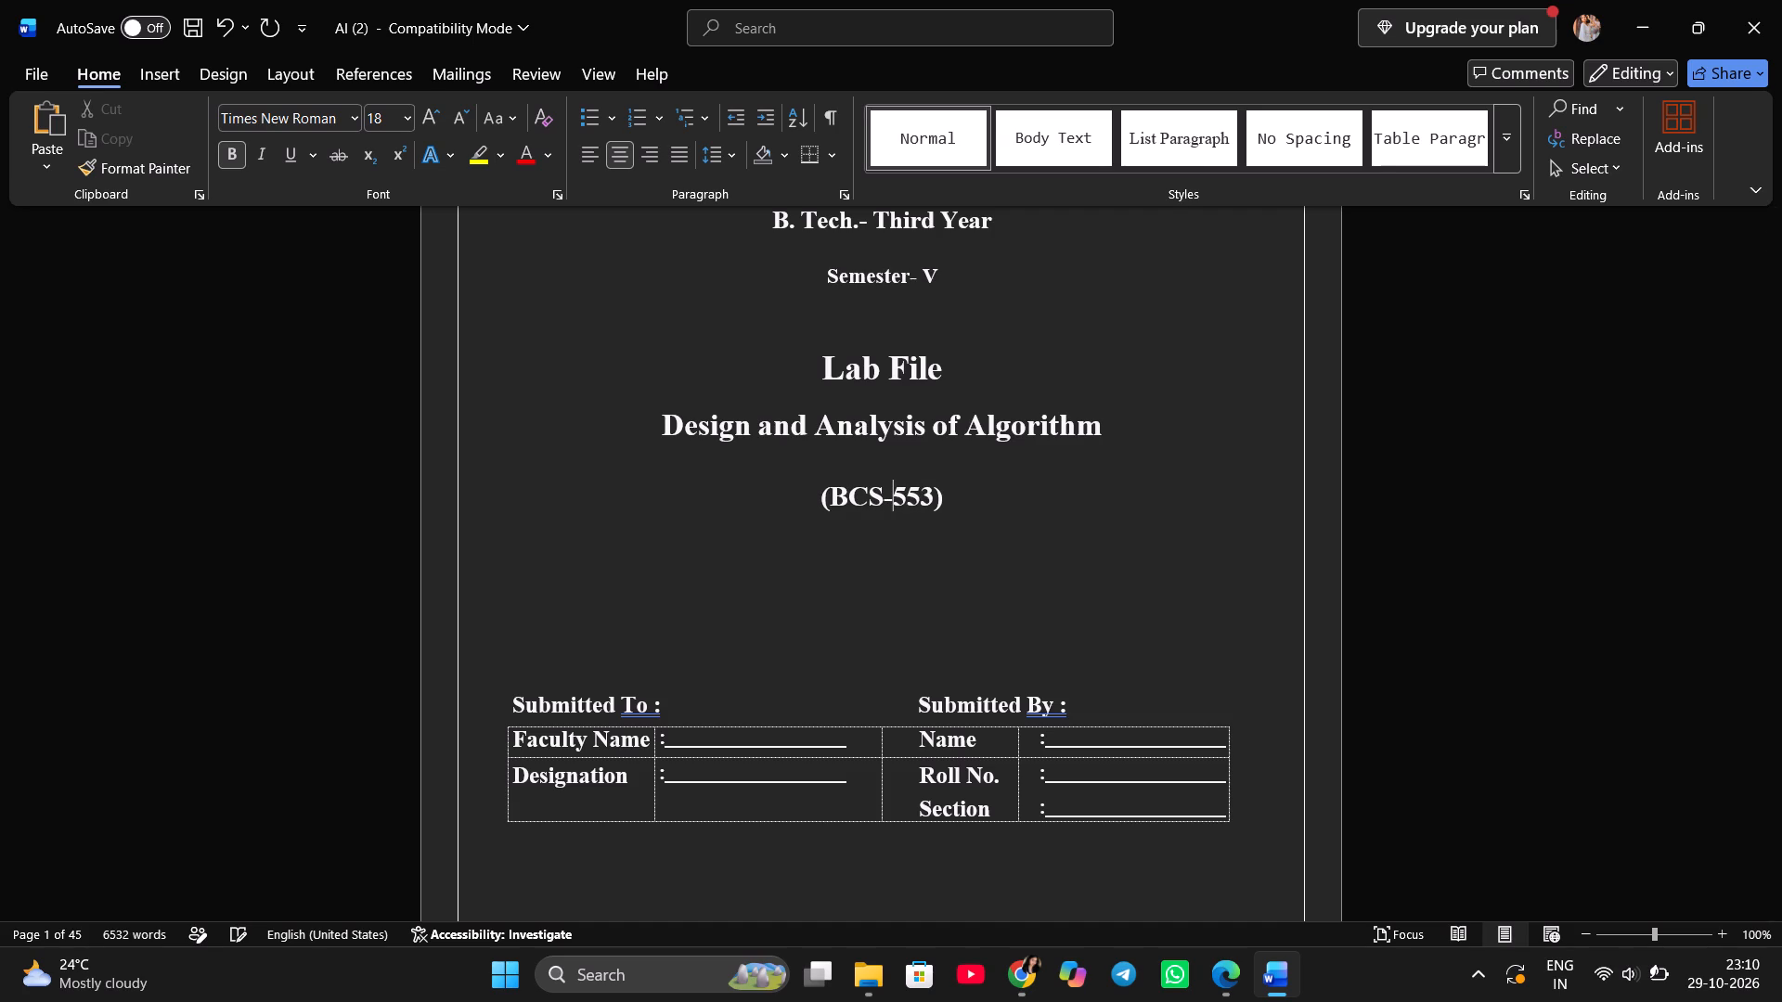
# Center the block from Lab File through the subject title and course code.
pyautogui.moveTo(762, 341); pyautogui.dragTo(963, 497)
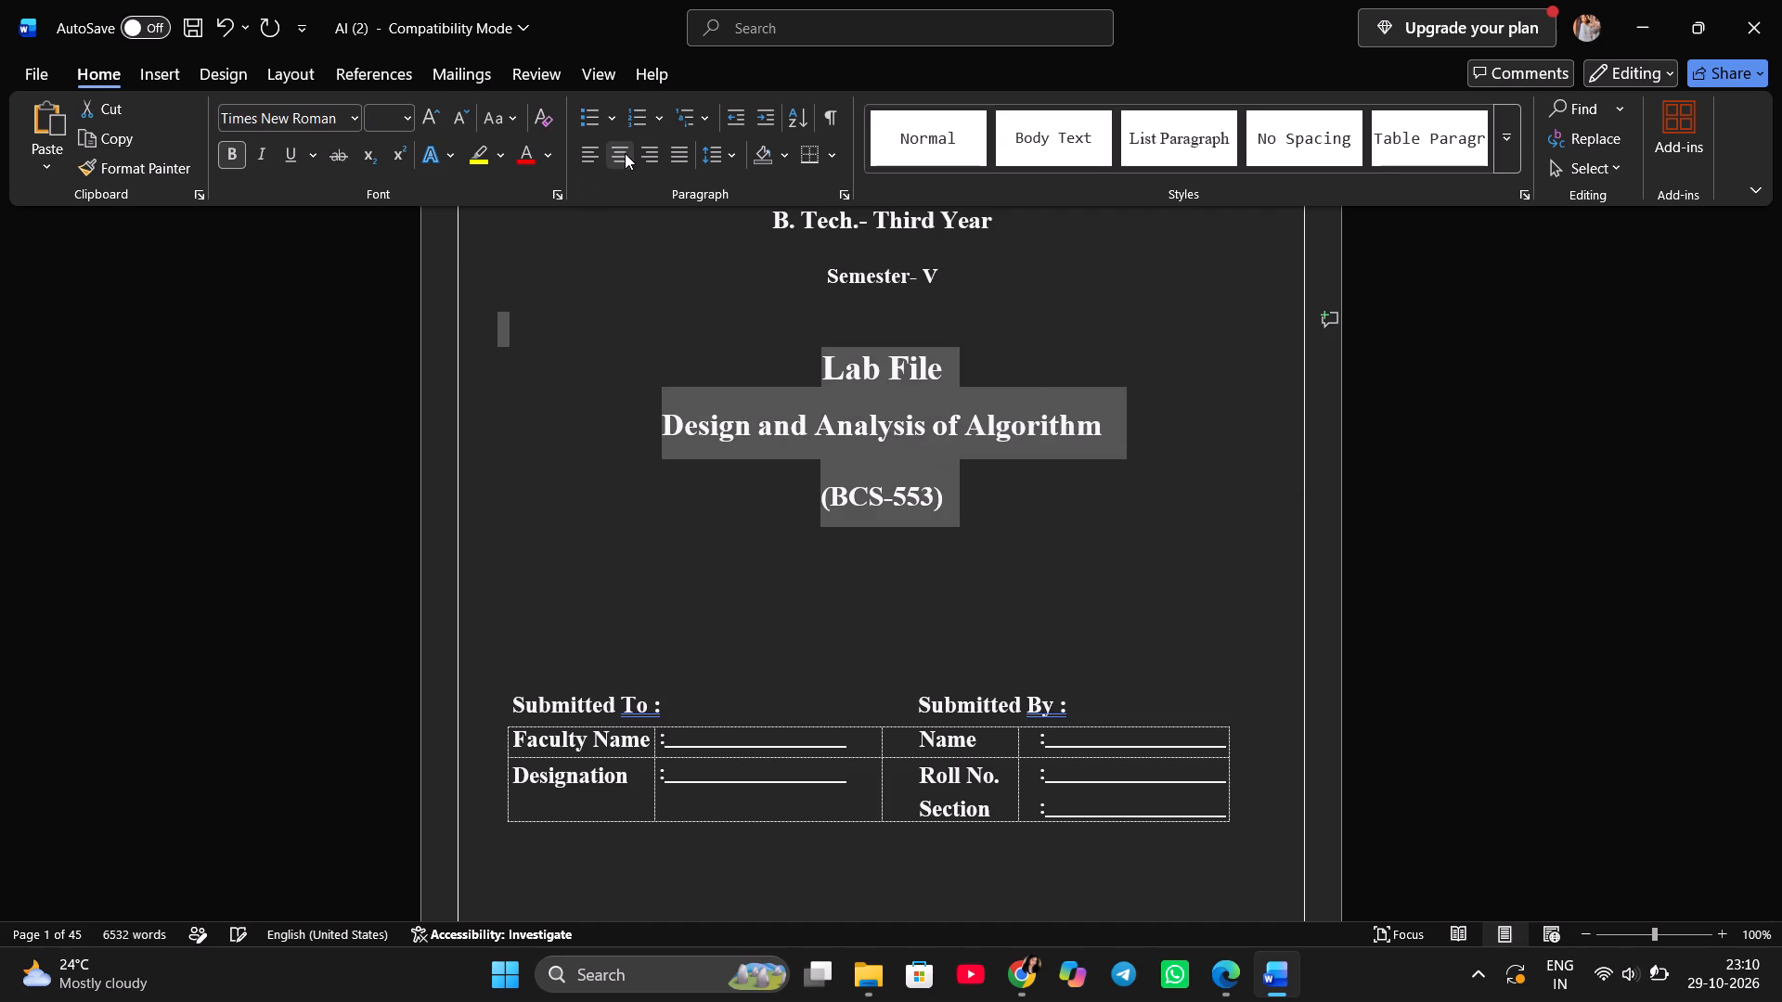
pyautogui.click(624, 153)
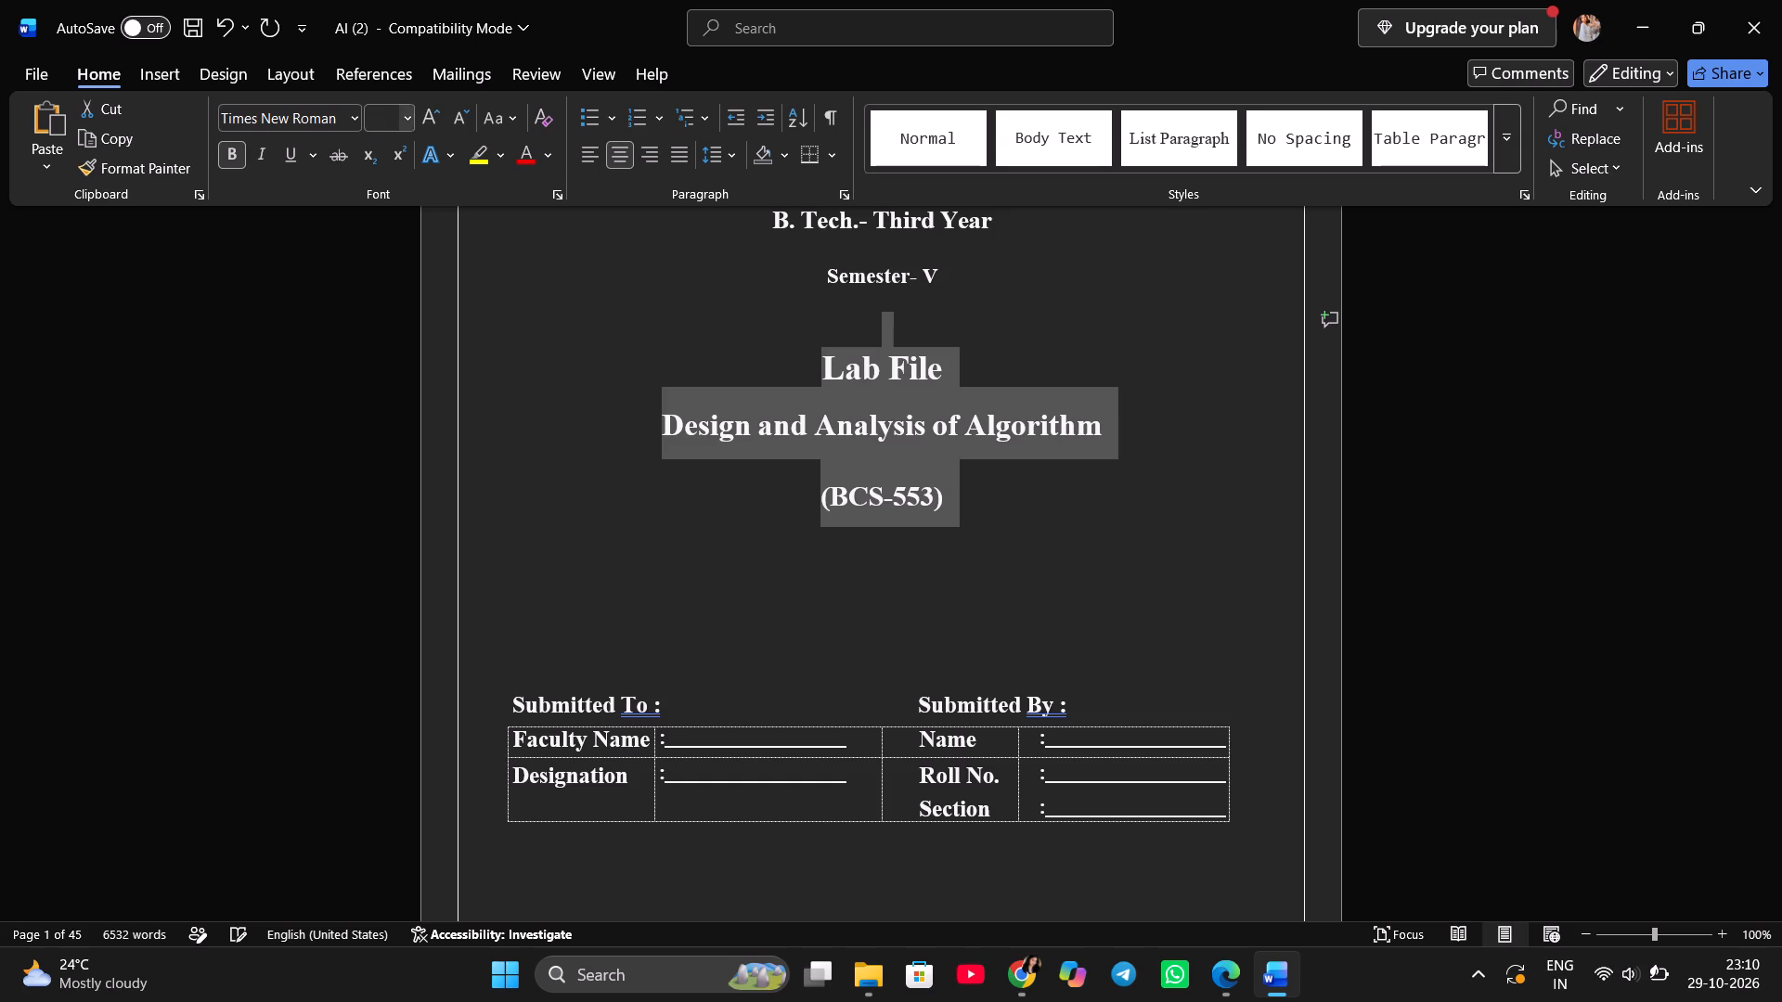
# Open the font size choices for the selected Lab File, subject title and course code lines.
pyautogui.click(405, 117)
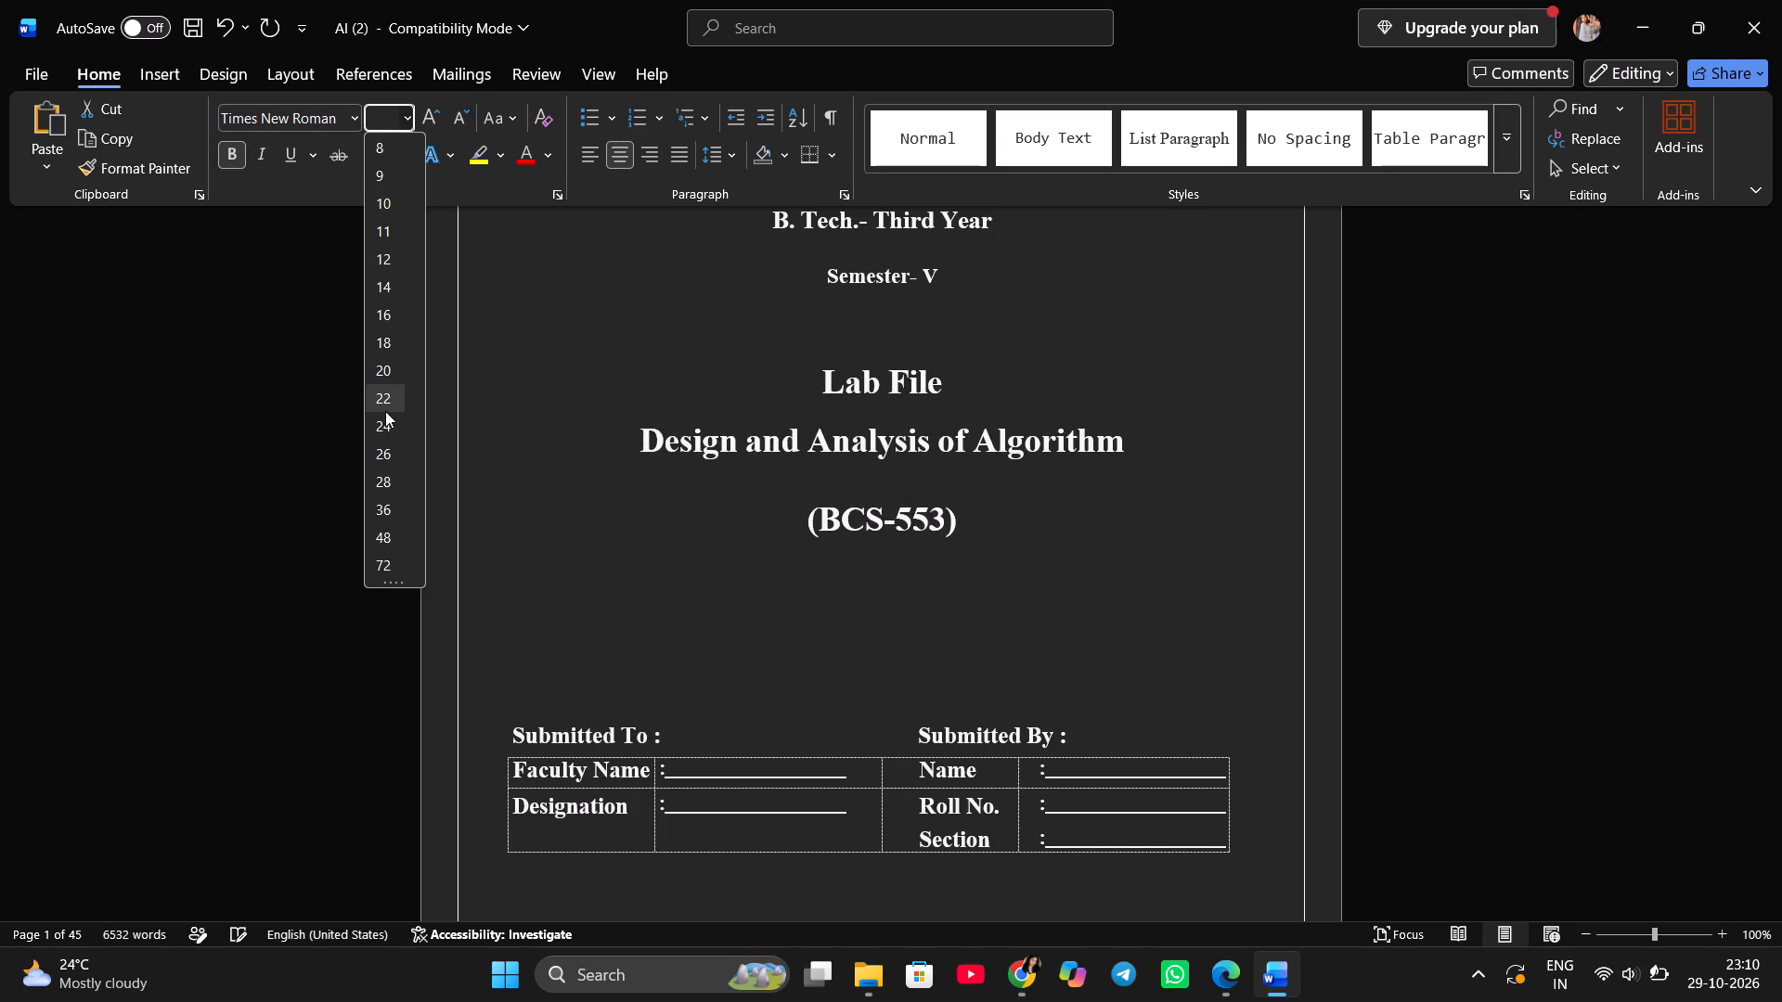
# Set the font size of the Lab File, subject title and course code lines on the cover page to 20.
pyautogui.click(388, 368)
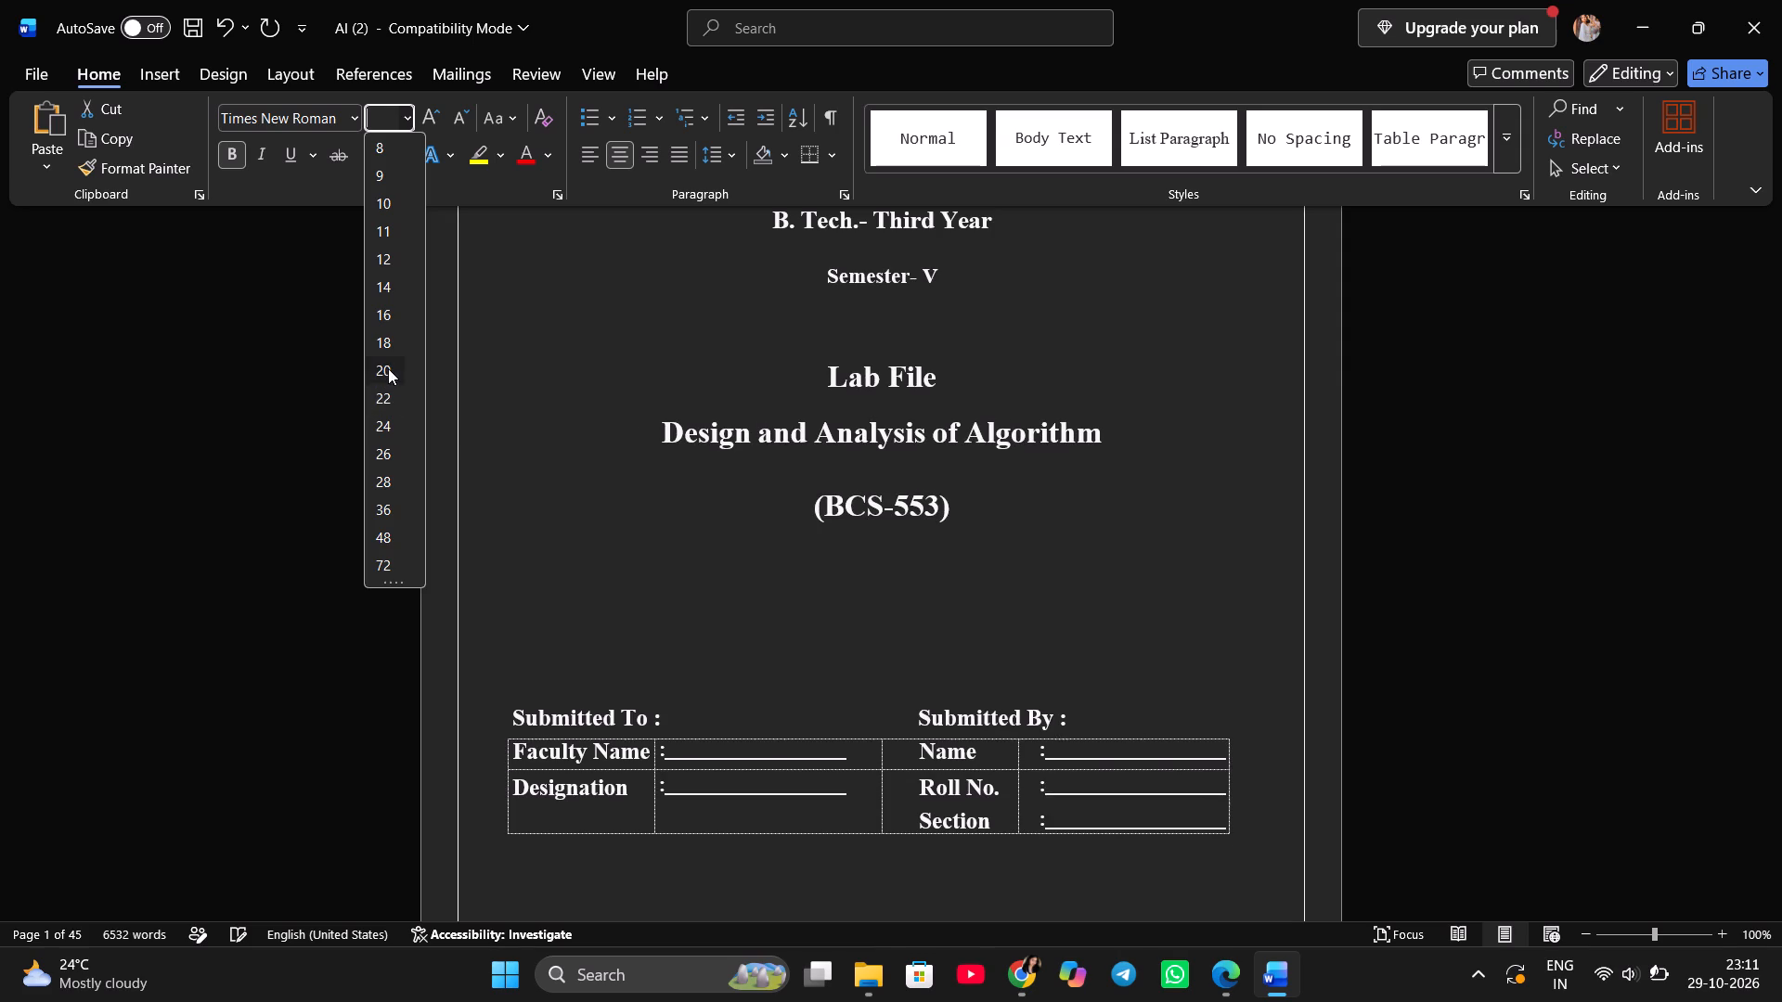
# Add a new line beneath the department heading on the cover page and begin the branch name in capitals with "(ARTIF".
pyautogui.scroll(5, 925, 547)
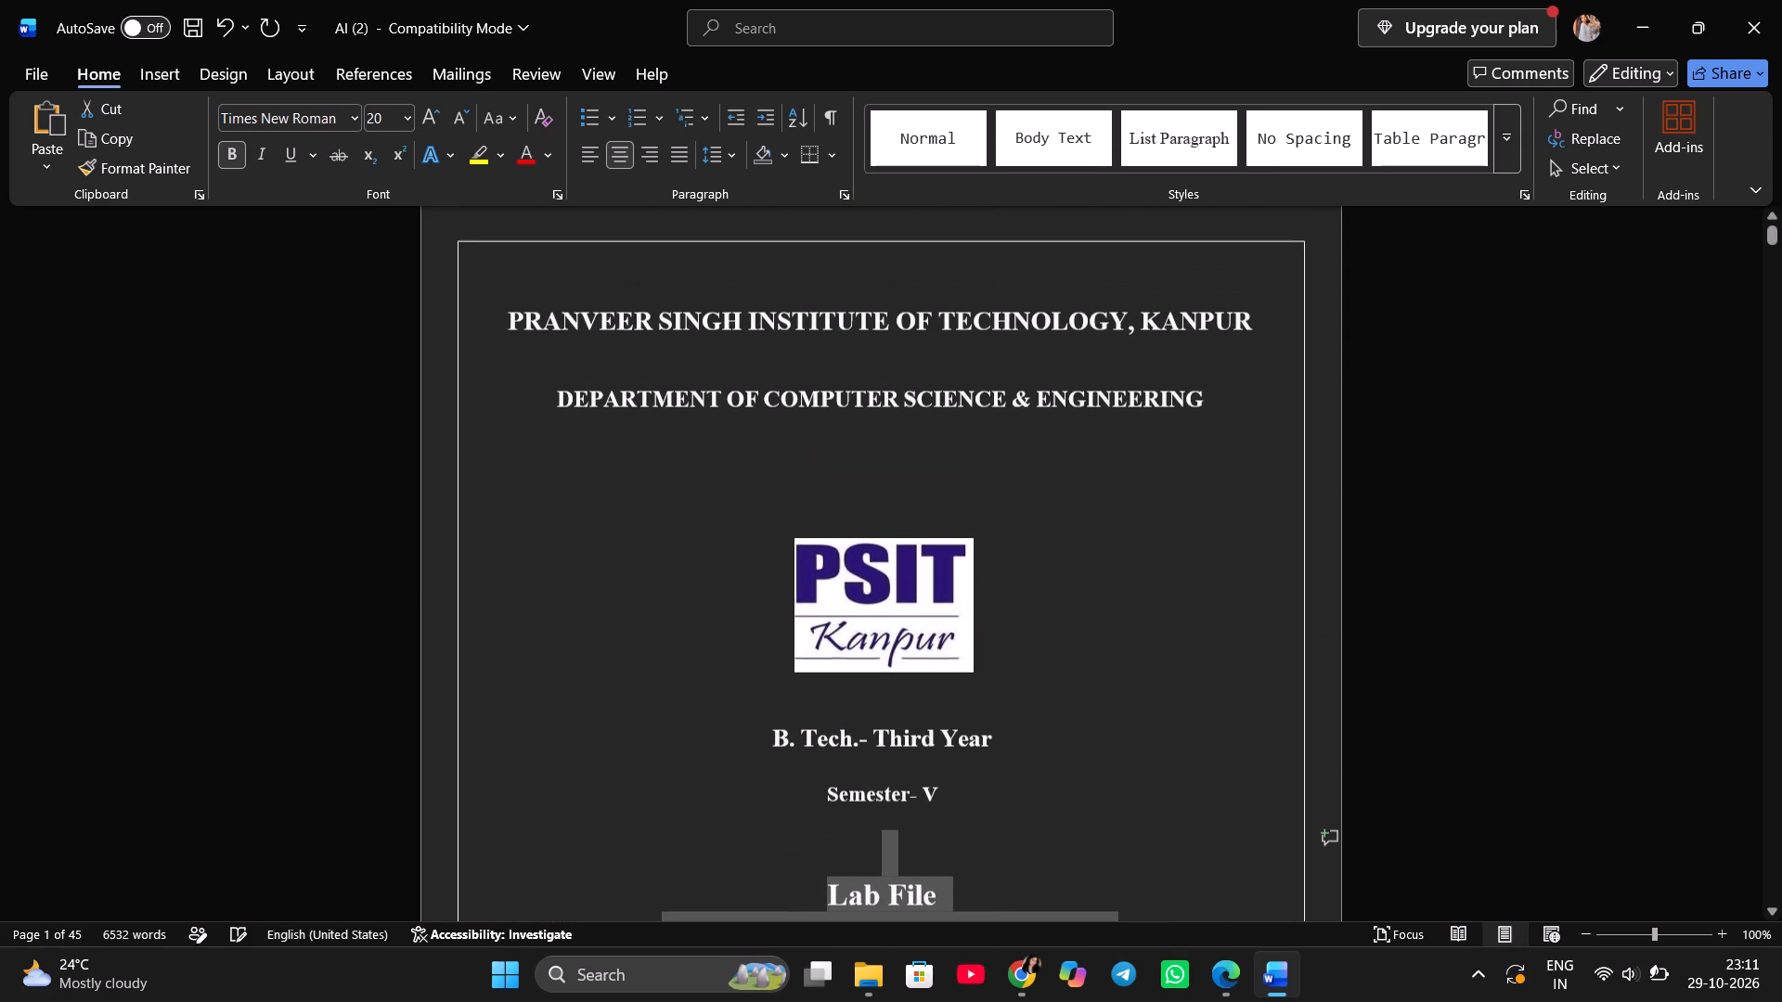
pyautogui.click(1210, 408)
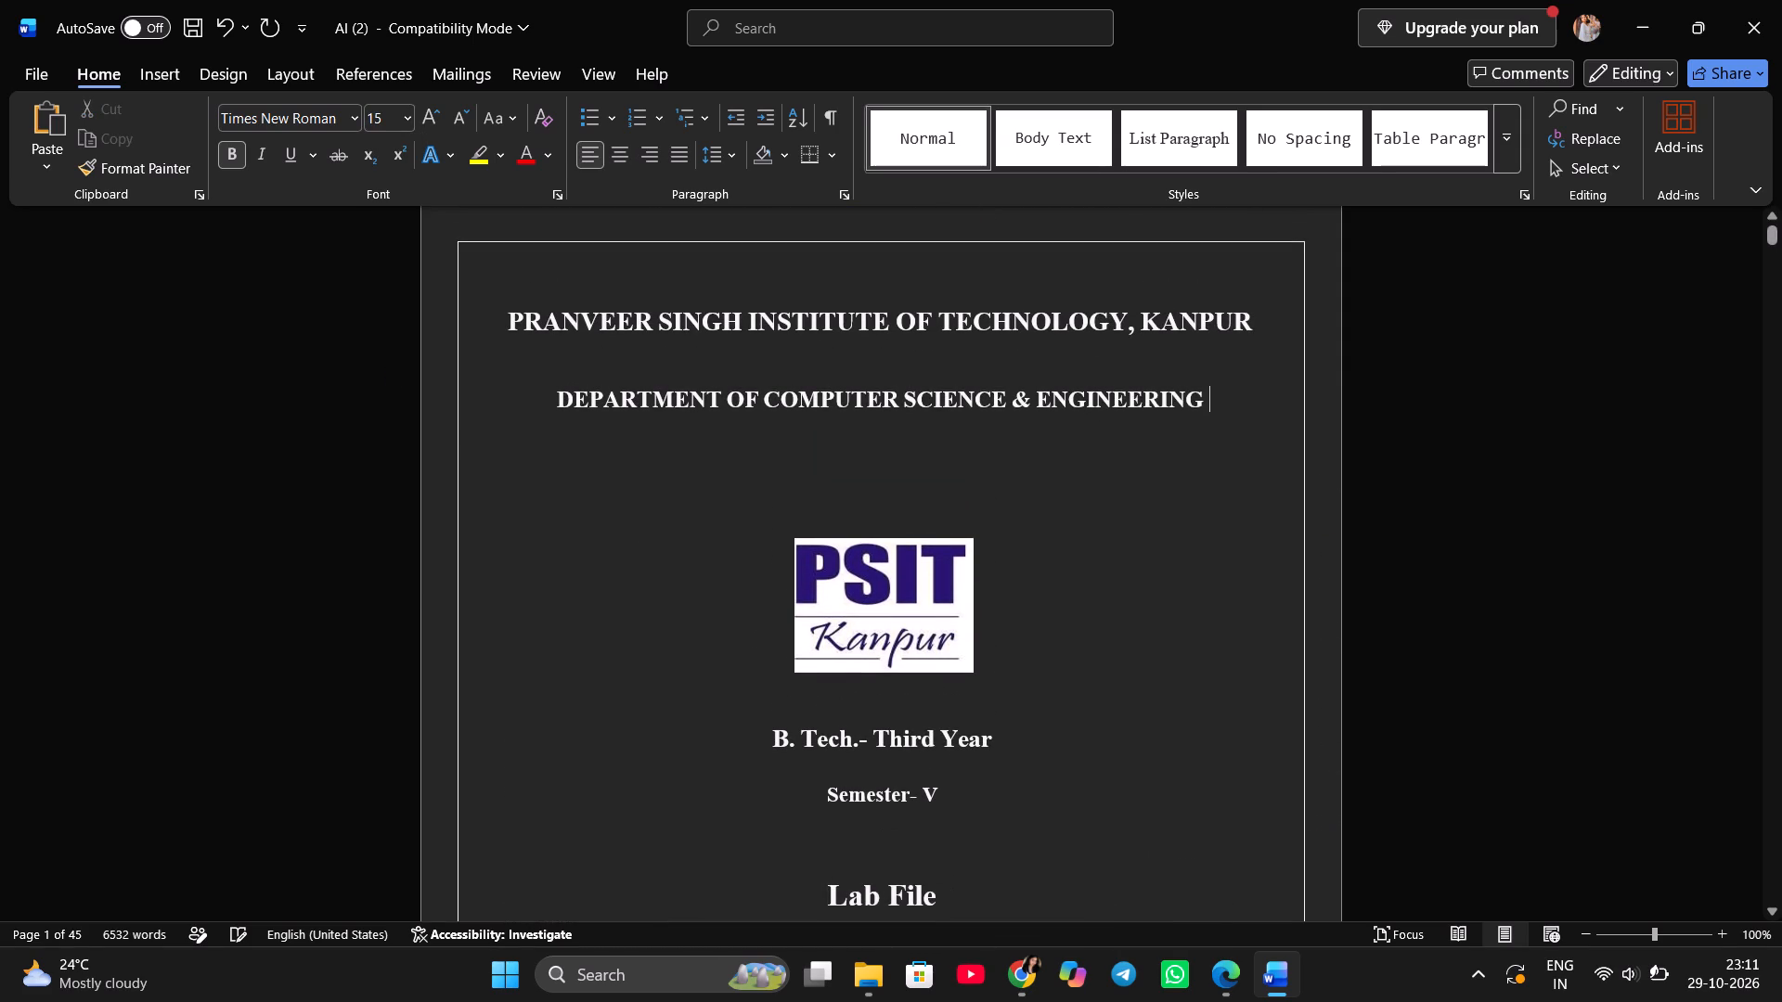
pyautogui.press('Return')
pyautogui.press('BackSpace')
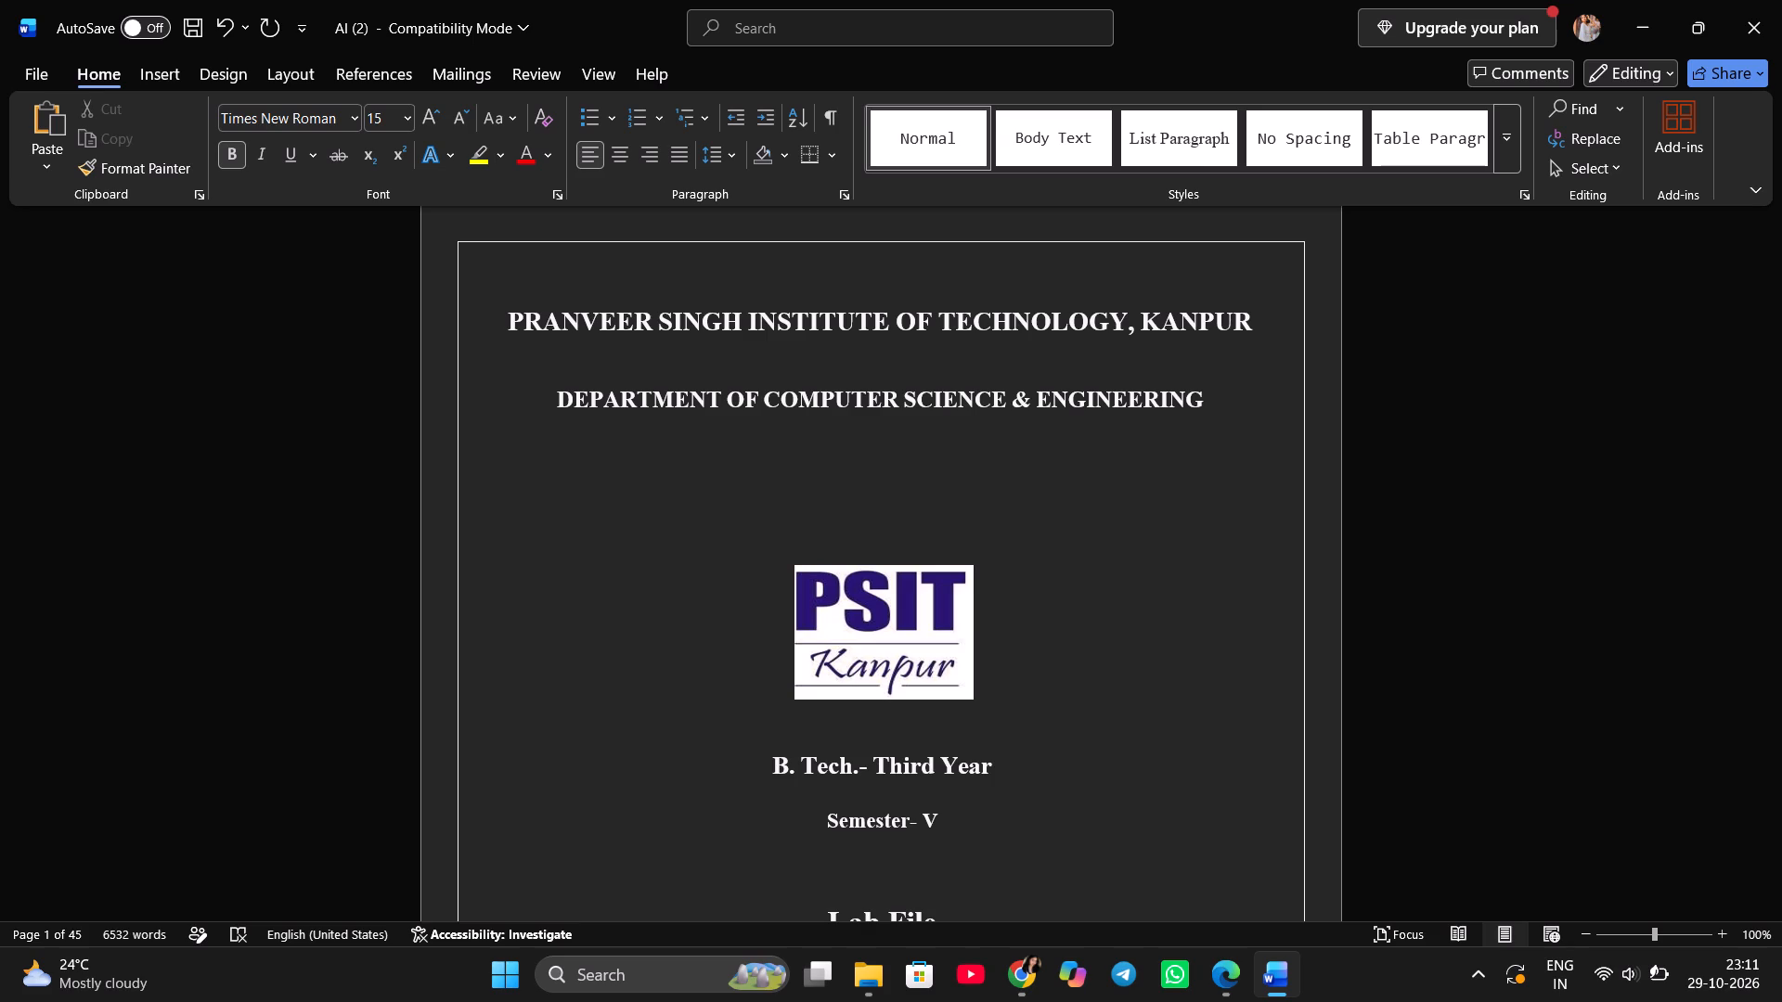
pyautogui.hotkey('shift', '(')
pyautogui.press('a')
pyautogui.write('rtig')
pyautogui.press('BackSpace')
pyautogui.press('BackSpace')
pyautogui.press('BackSpace')
pyautogui.press('BackSpace')
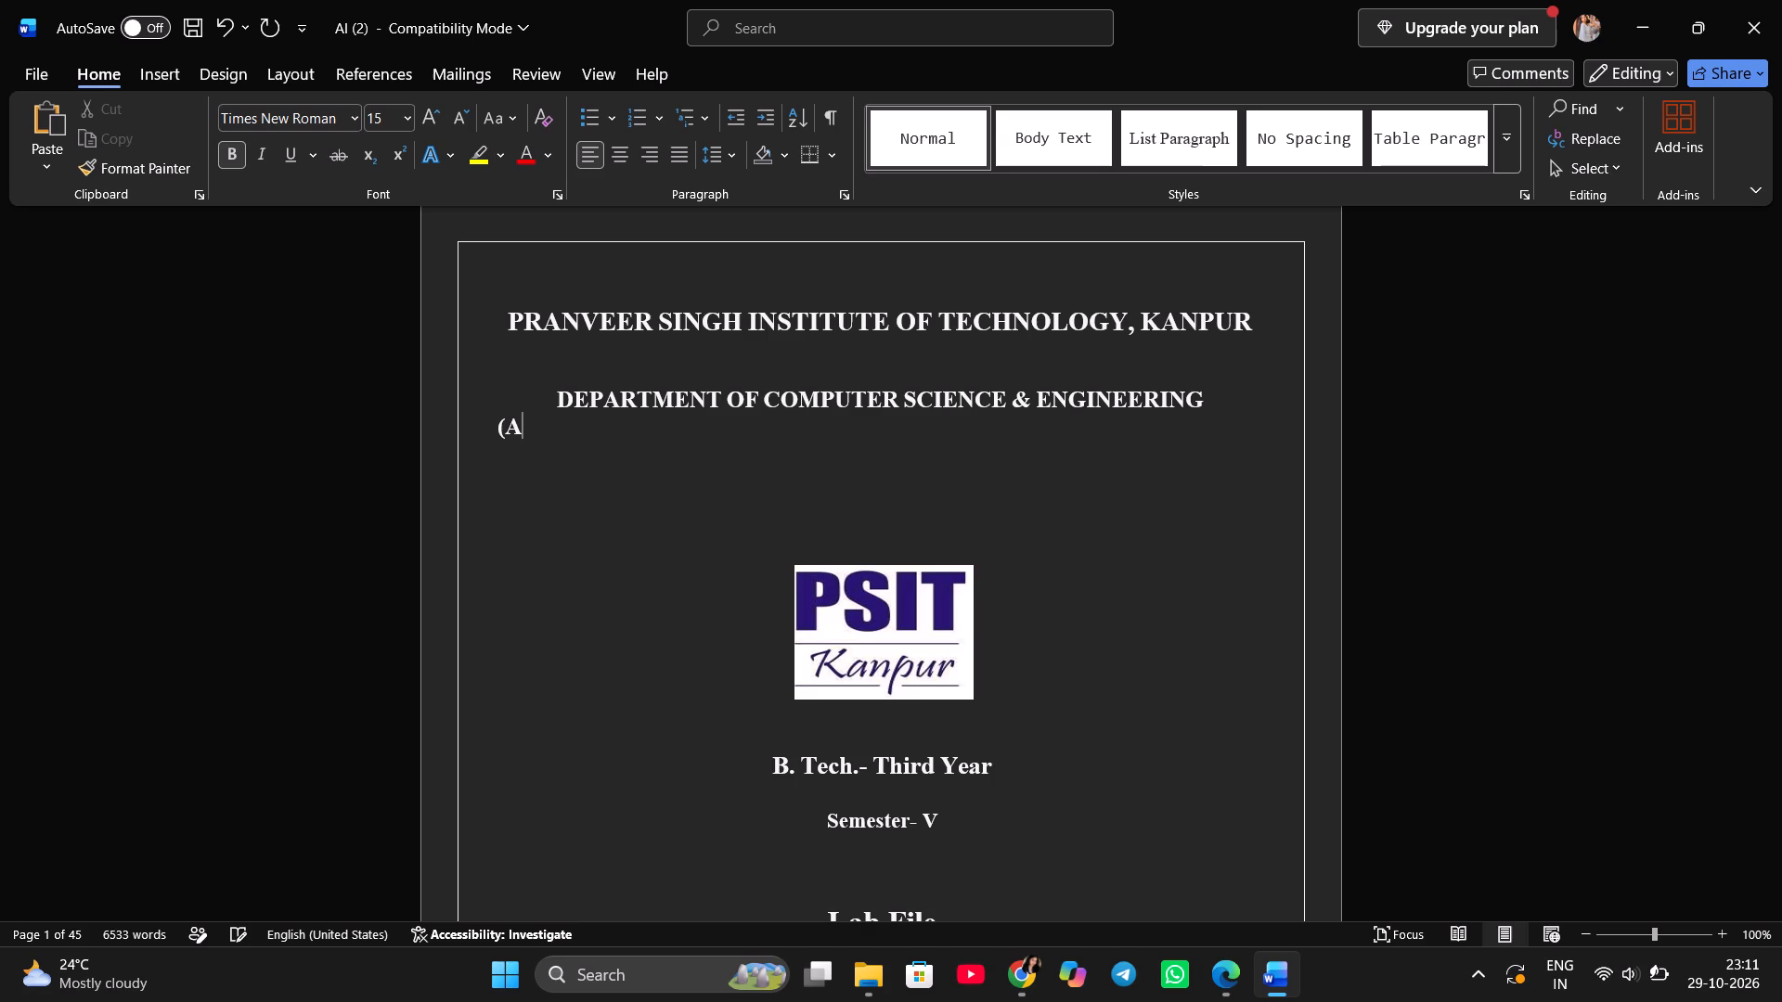
pyautogui.write('RTIF')
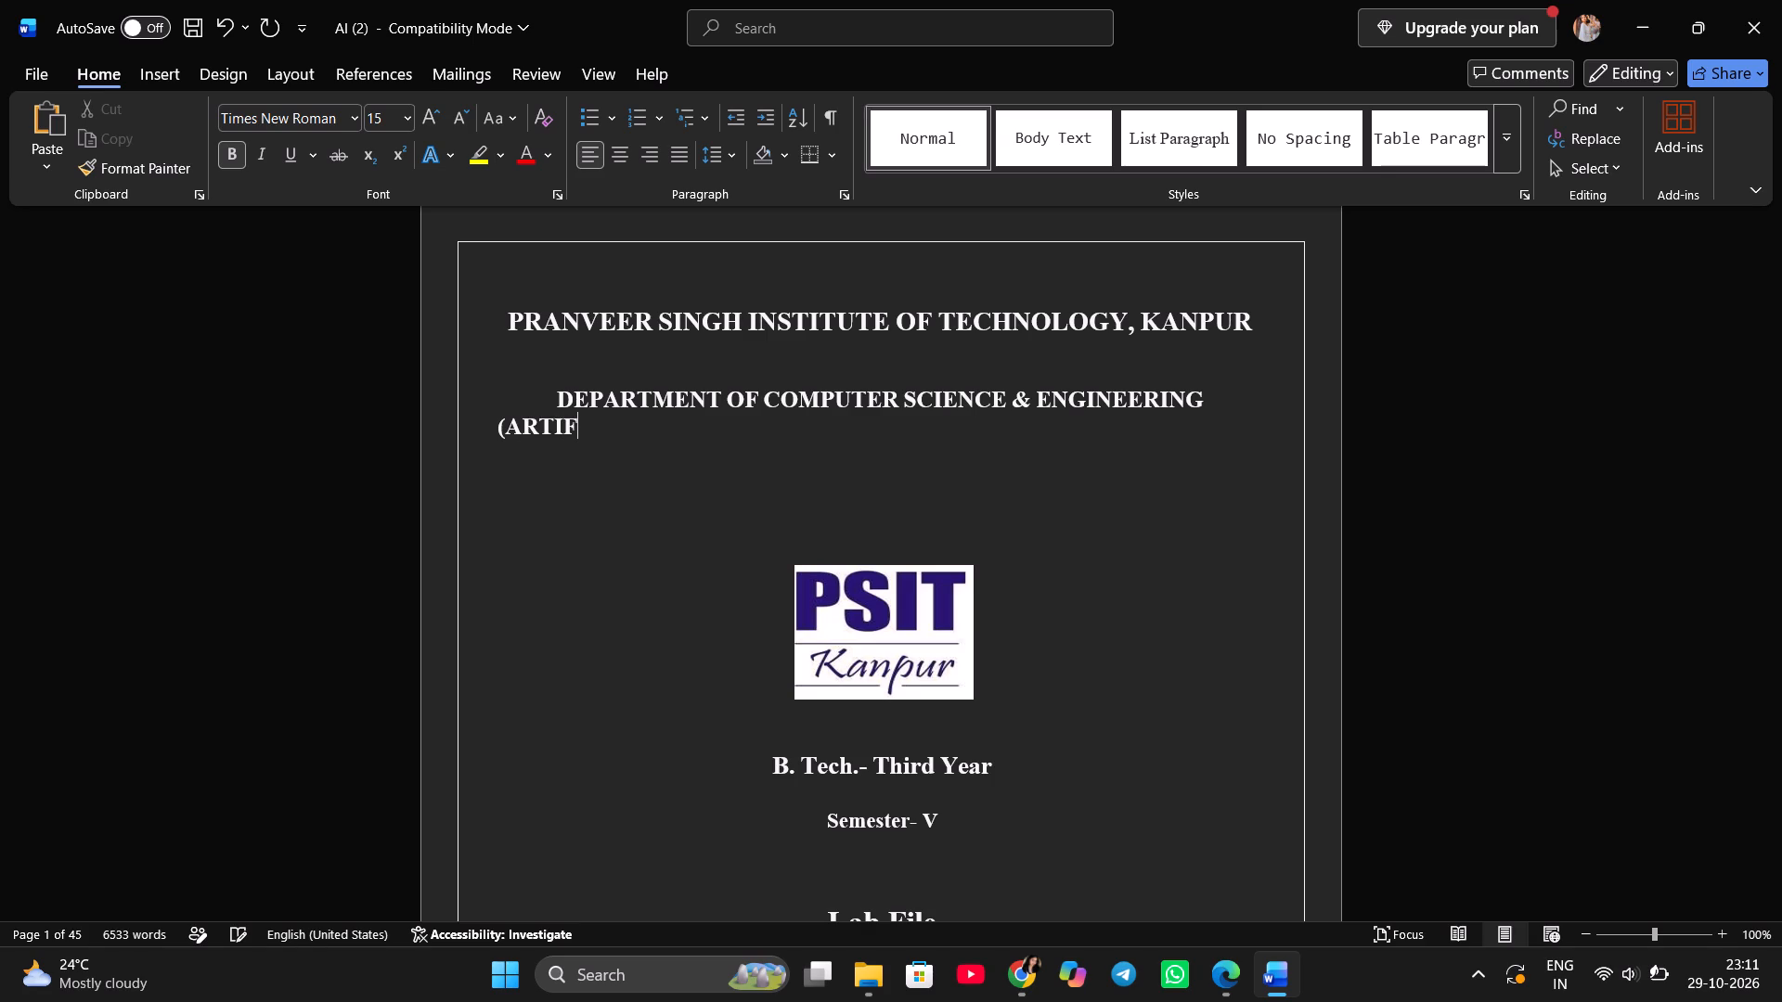
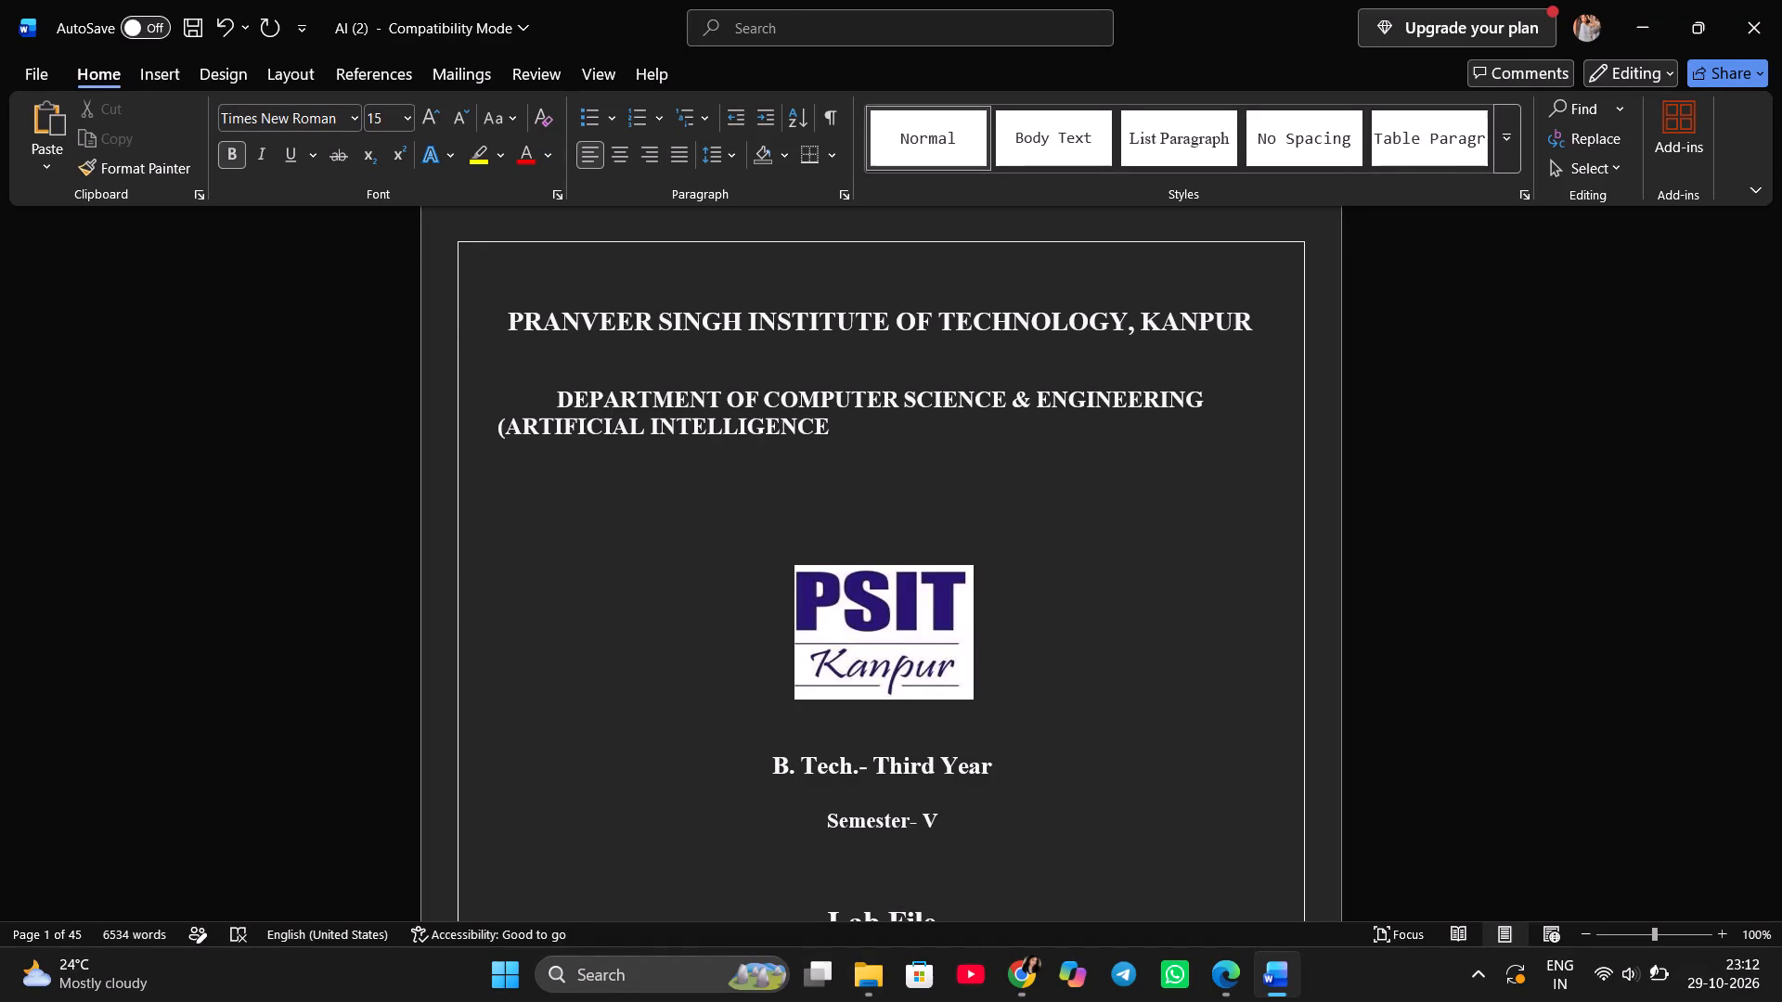
# Close the parenthesis of (ARTIFICIAL INTELLIGENCE) beneath the department heading and centre that line.
pyautogui.hotkey('shift', ')')
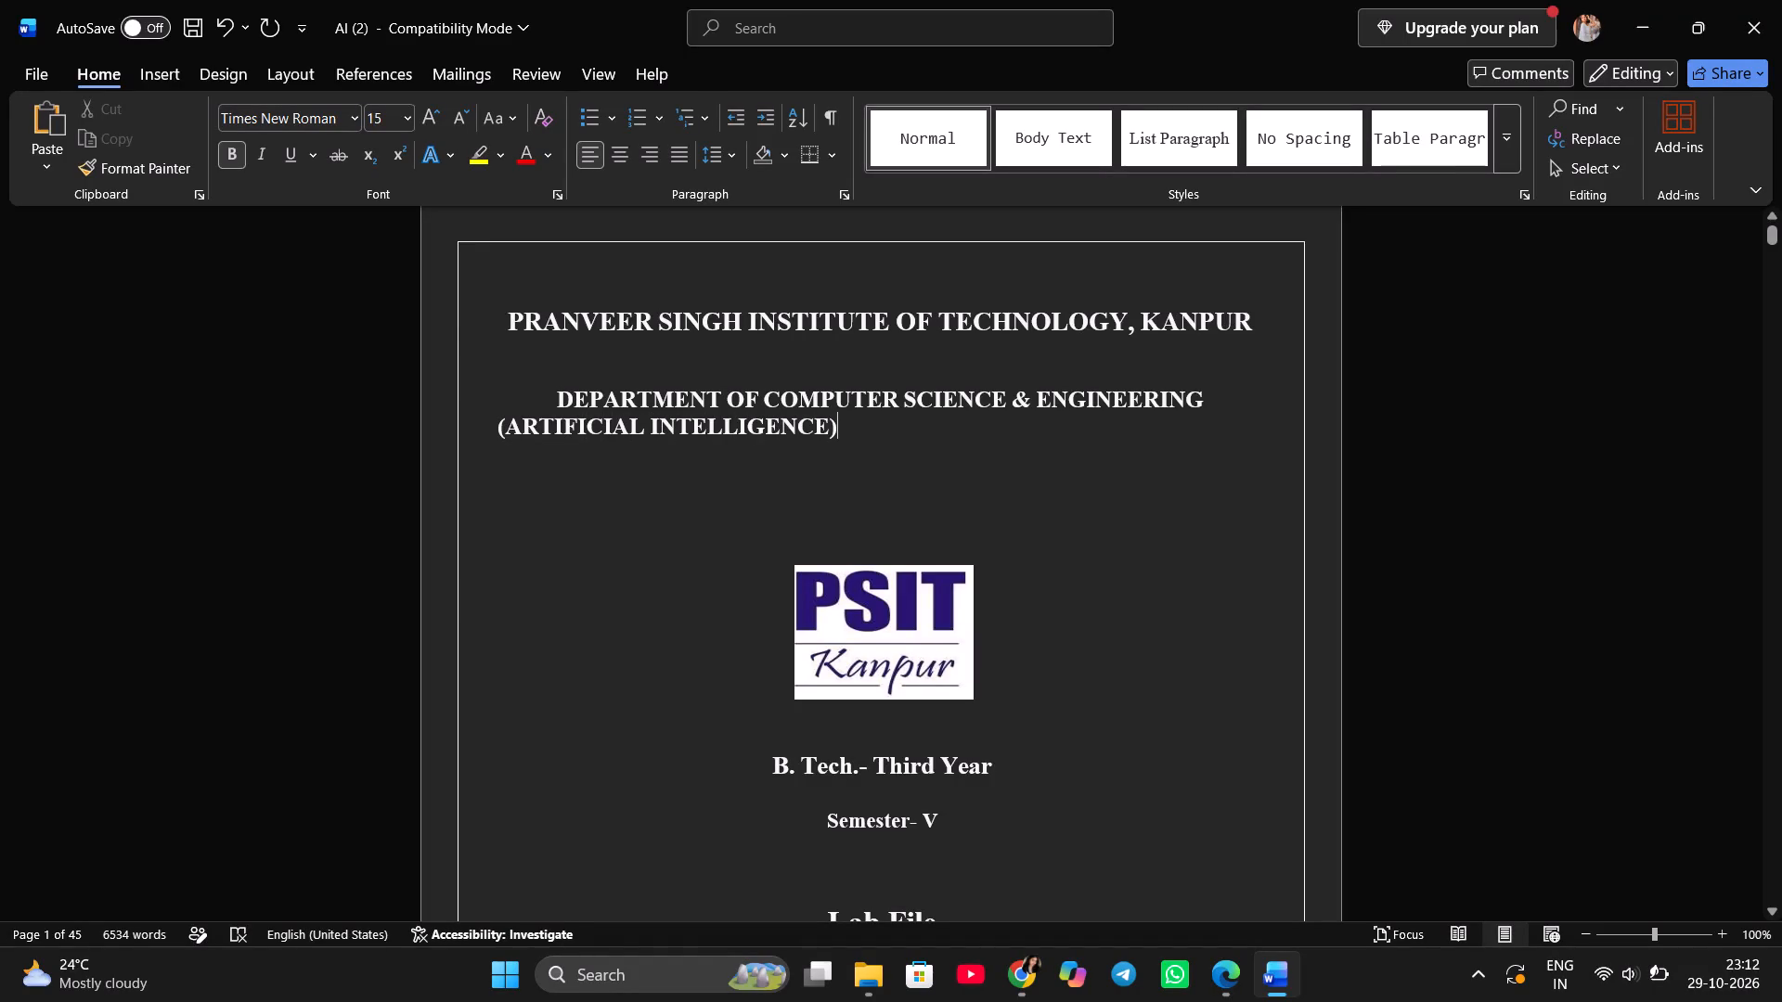
pyautogui.click(622, 150)
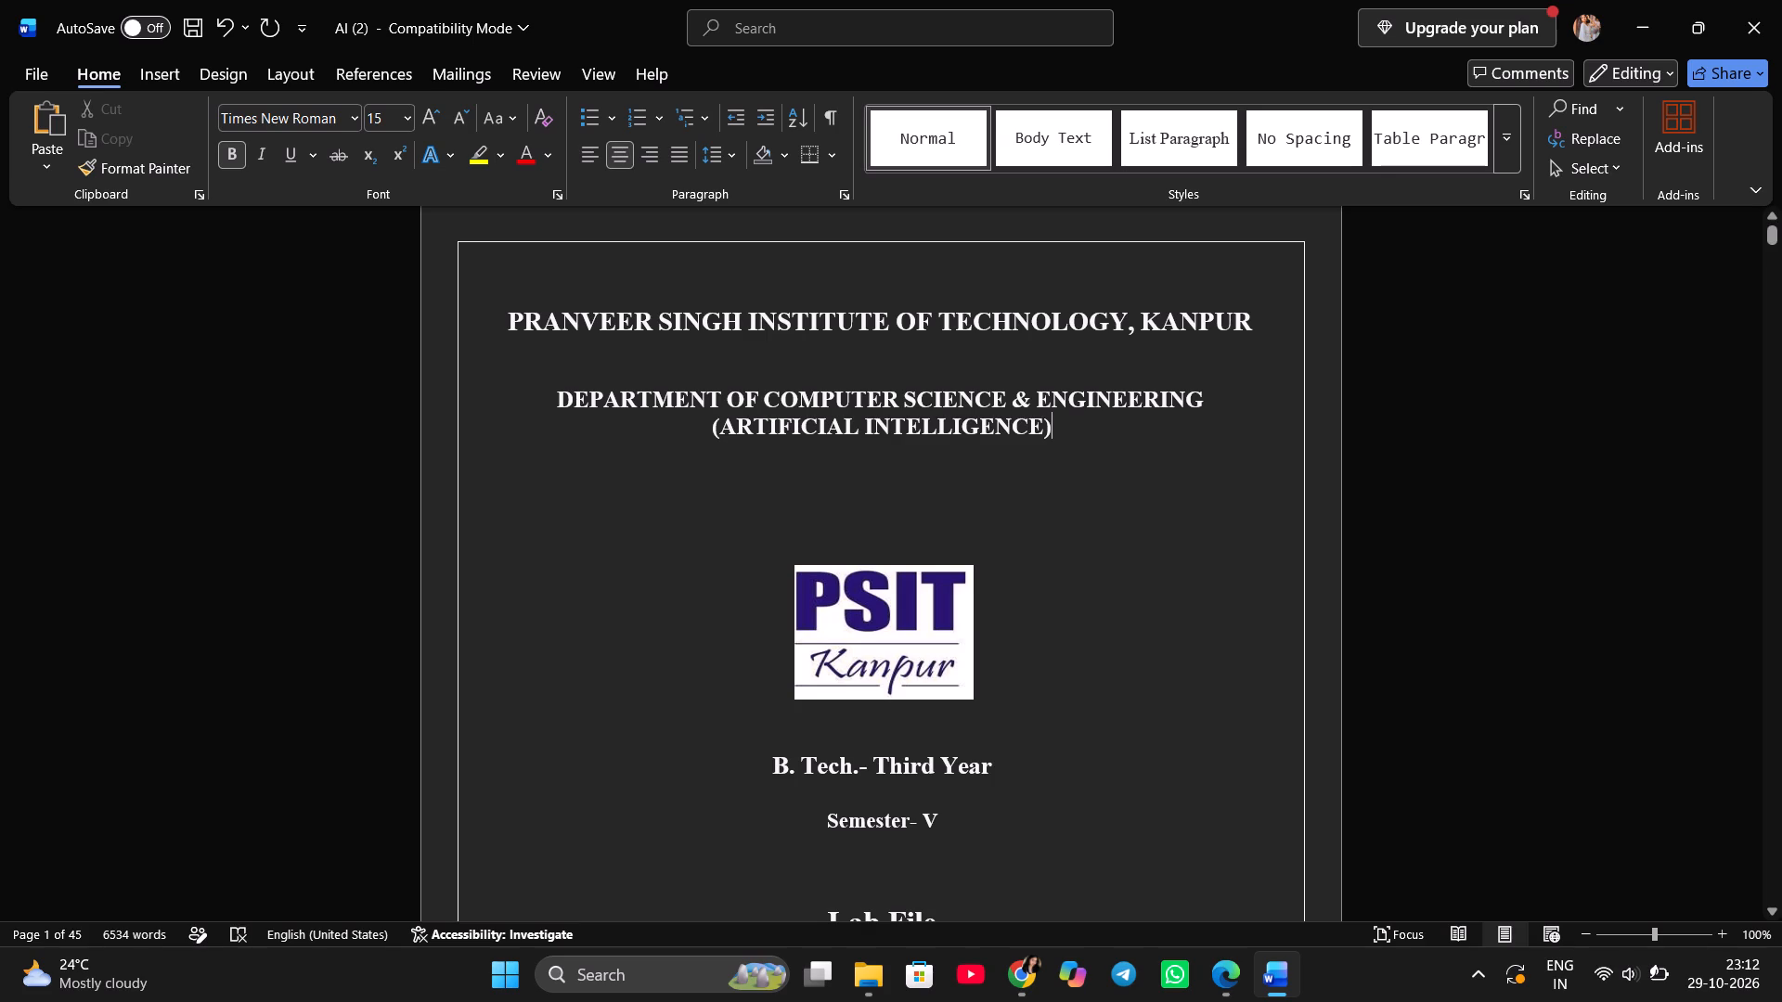
# Copy the odd-semester line from CS.pdf into the empty line above the cover page logo so it reads "Odd Semester 2026-27".
pyautogui.press('Down')
pyautogui.press('Down')
pyautogui.press('Down')
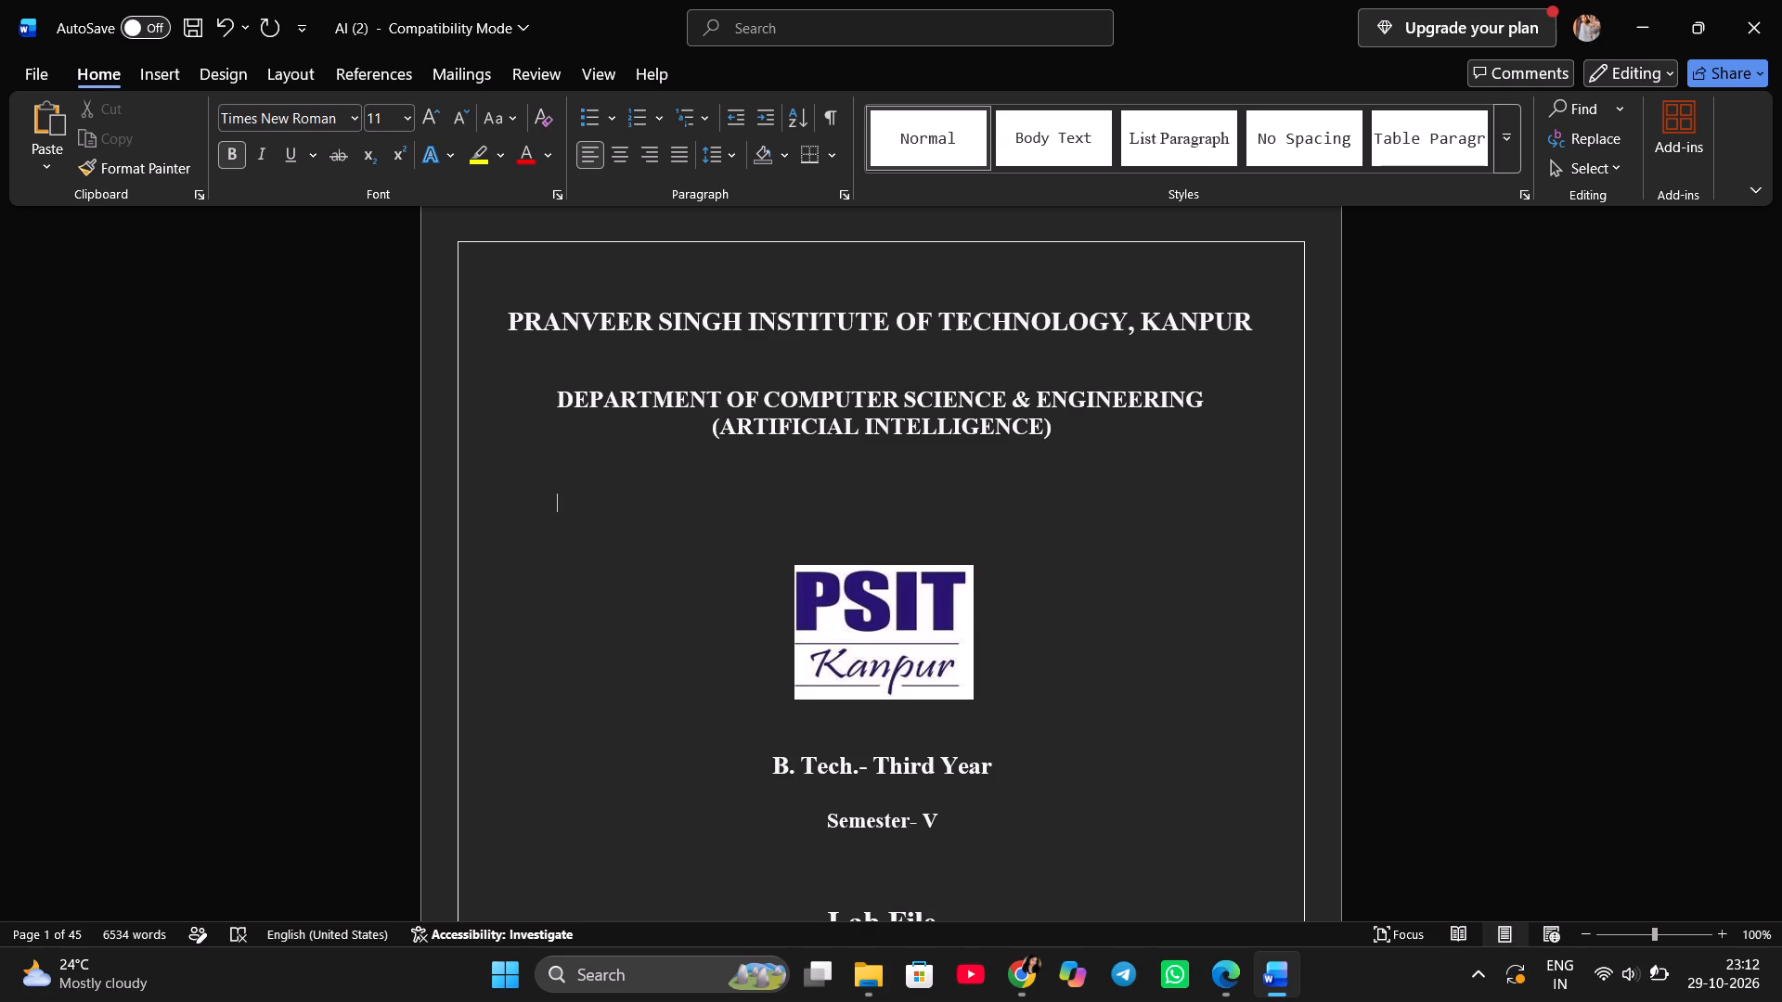
pyautogui.click(850, 997)
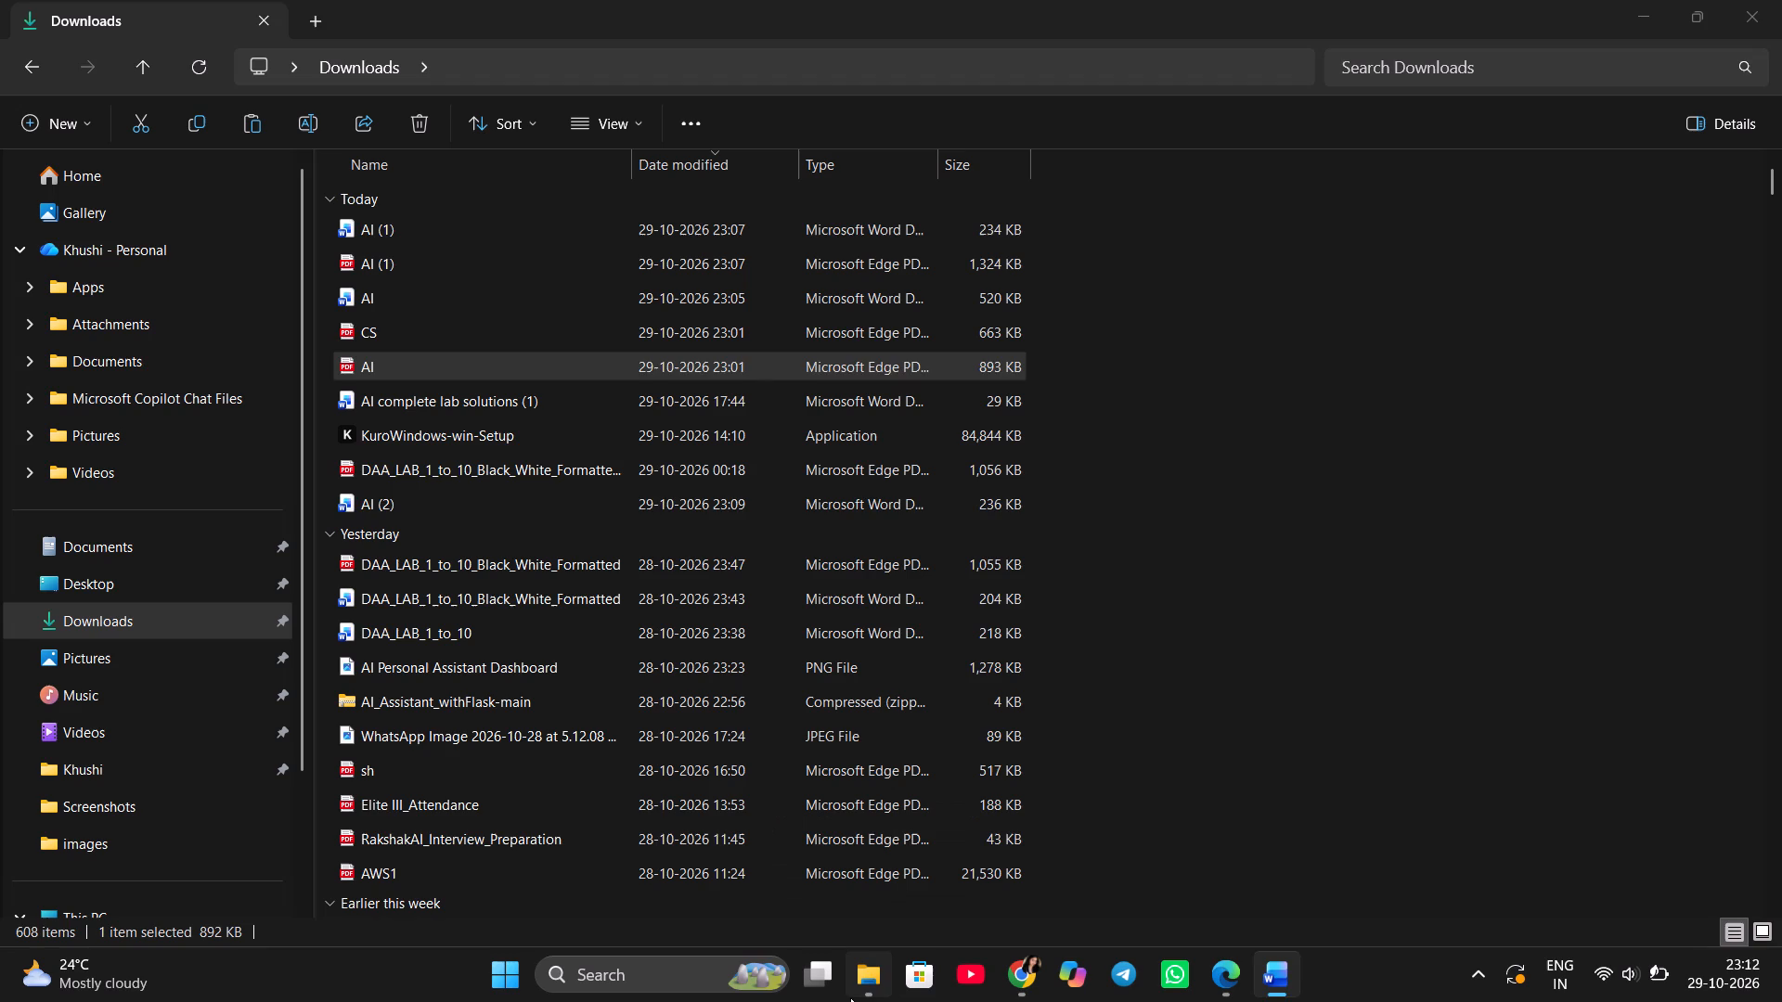
pyautogui.doubleClick(398, 336)
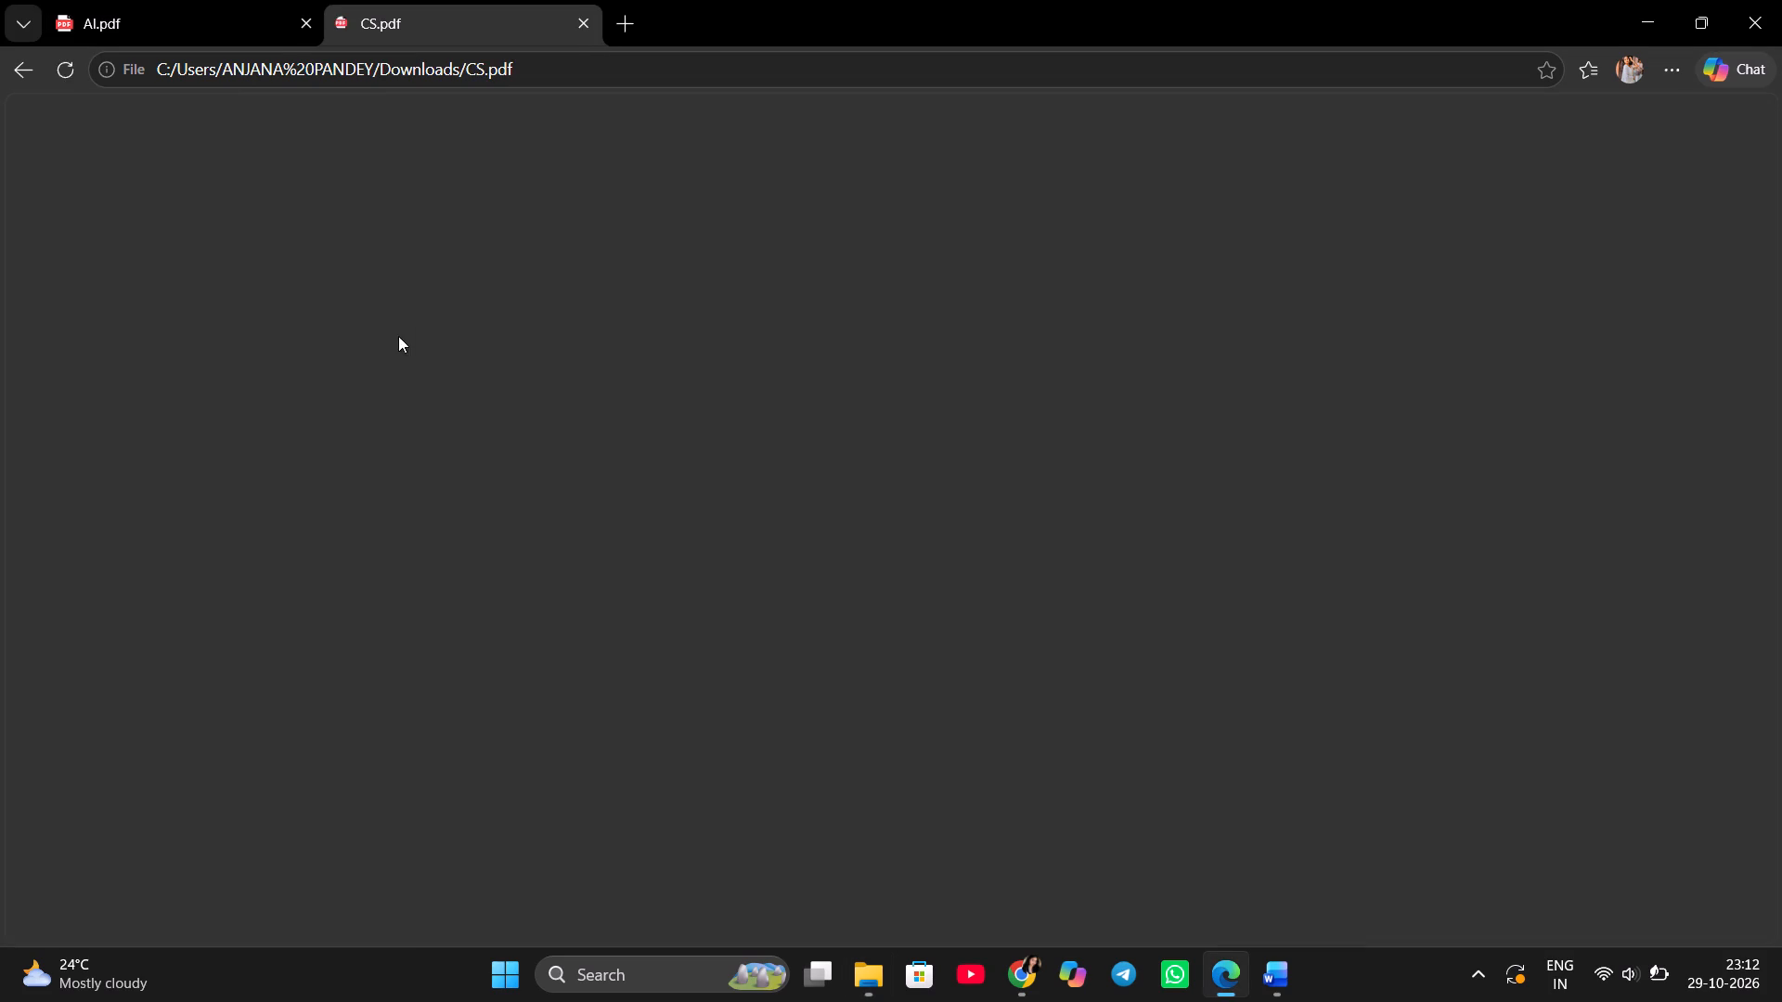
pyautogui.scroll(1, 680, 421)
pyautogui.moveTo(787, 432); pyautogui.dragTo(833, 433)
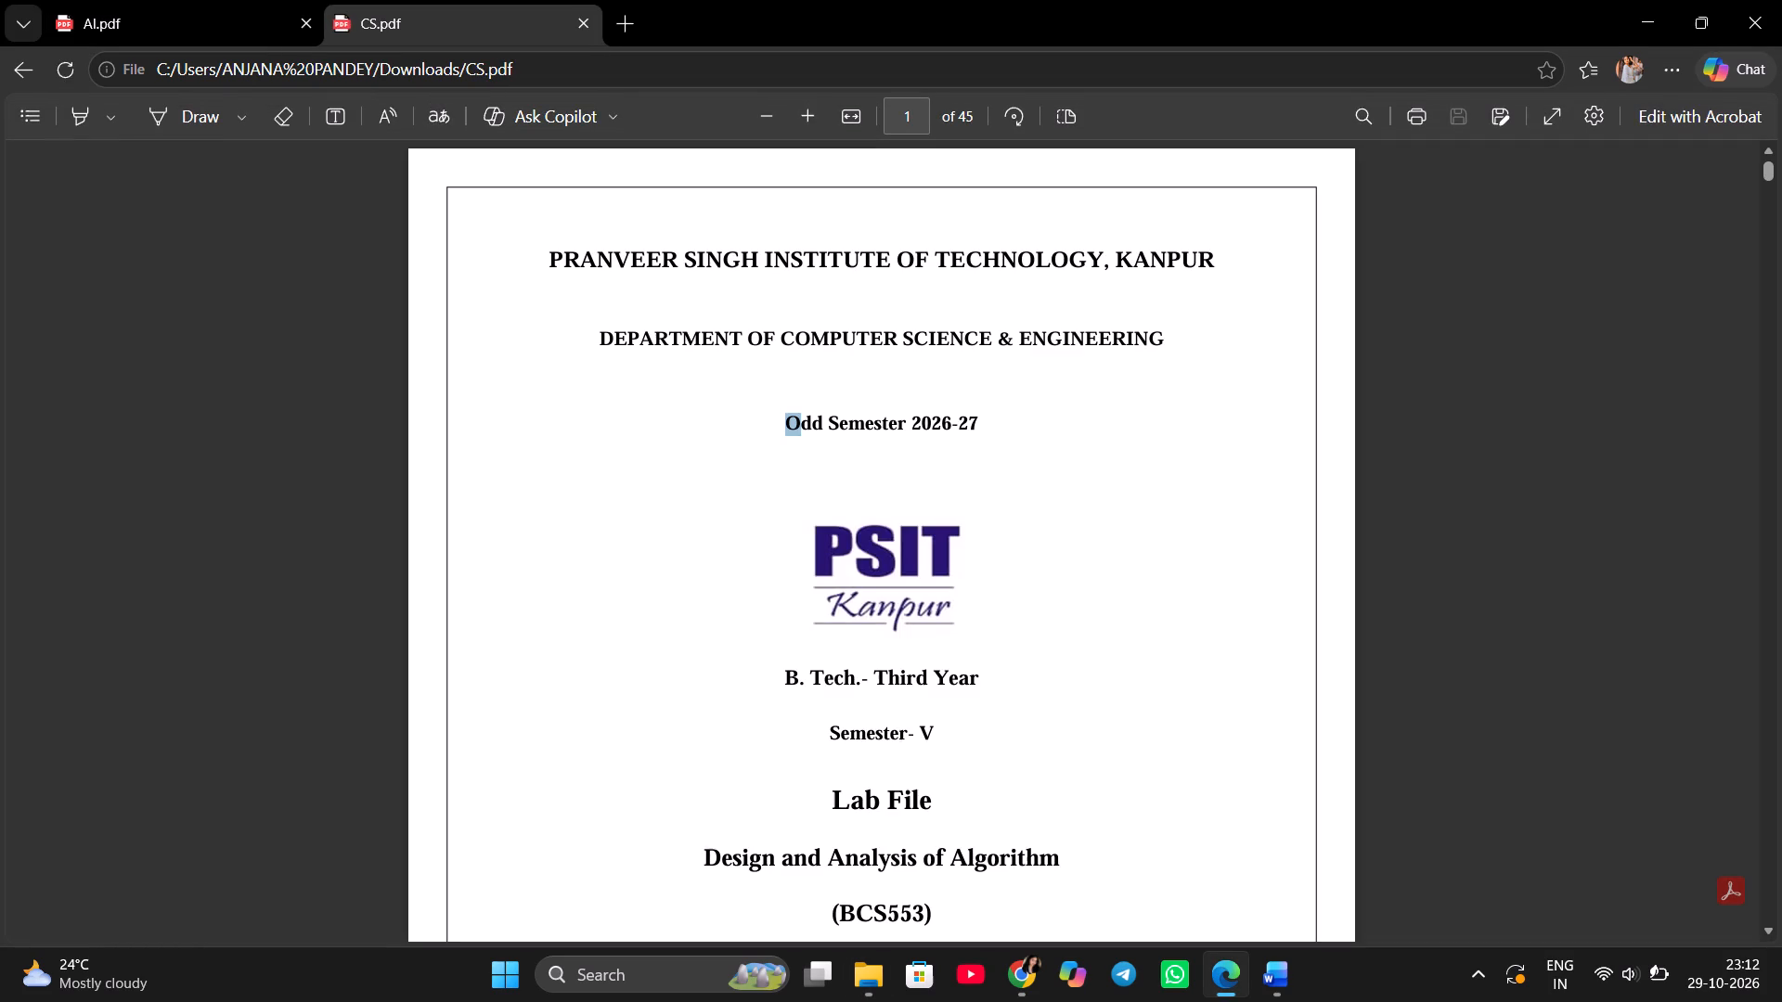
pyautogui.moveTo(833, 433); pyautogui.dragTo(1047, 456)
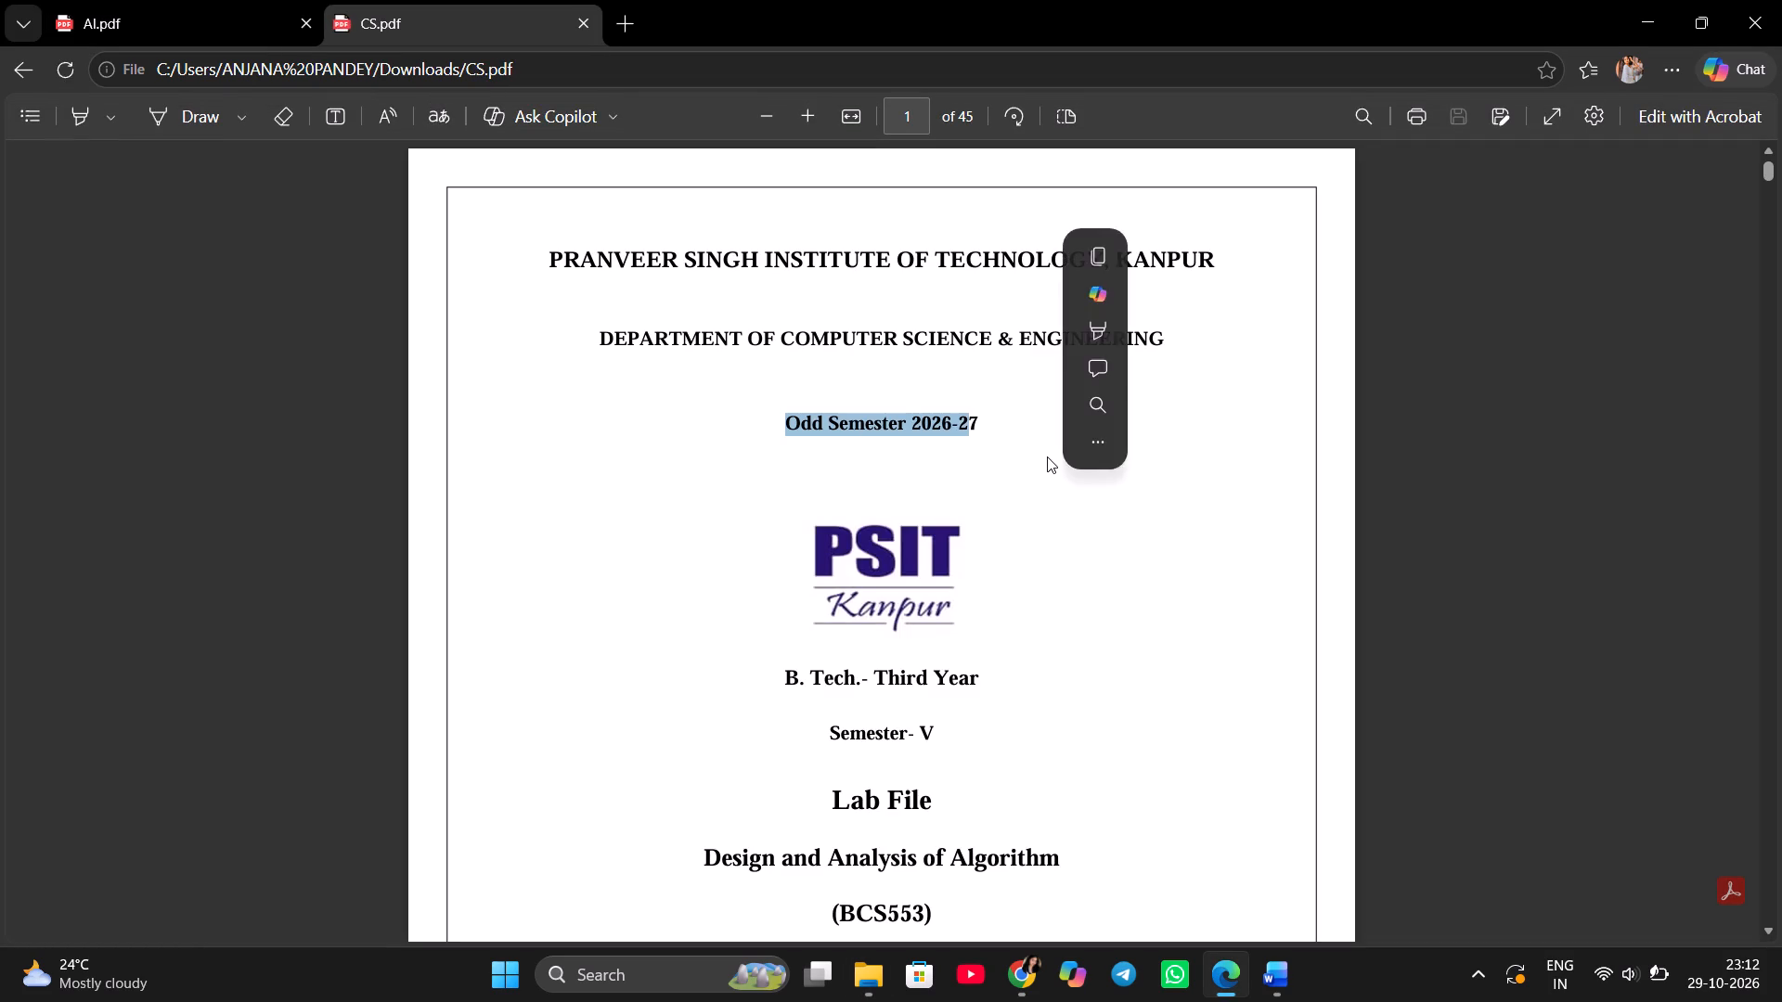
pyautogui.hotkey('ctrl', 'c')
pyautogui.click(1277, 981)
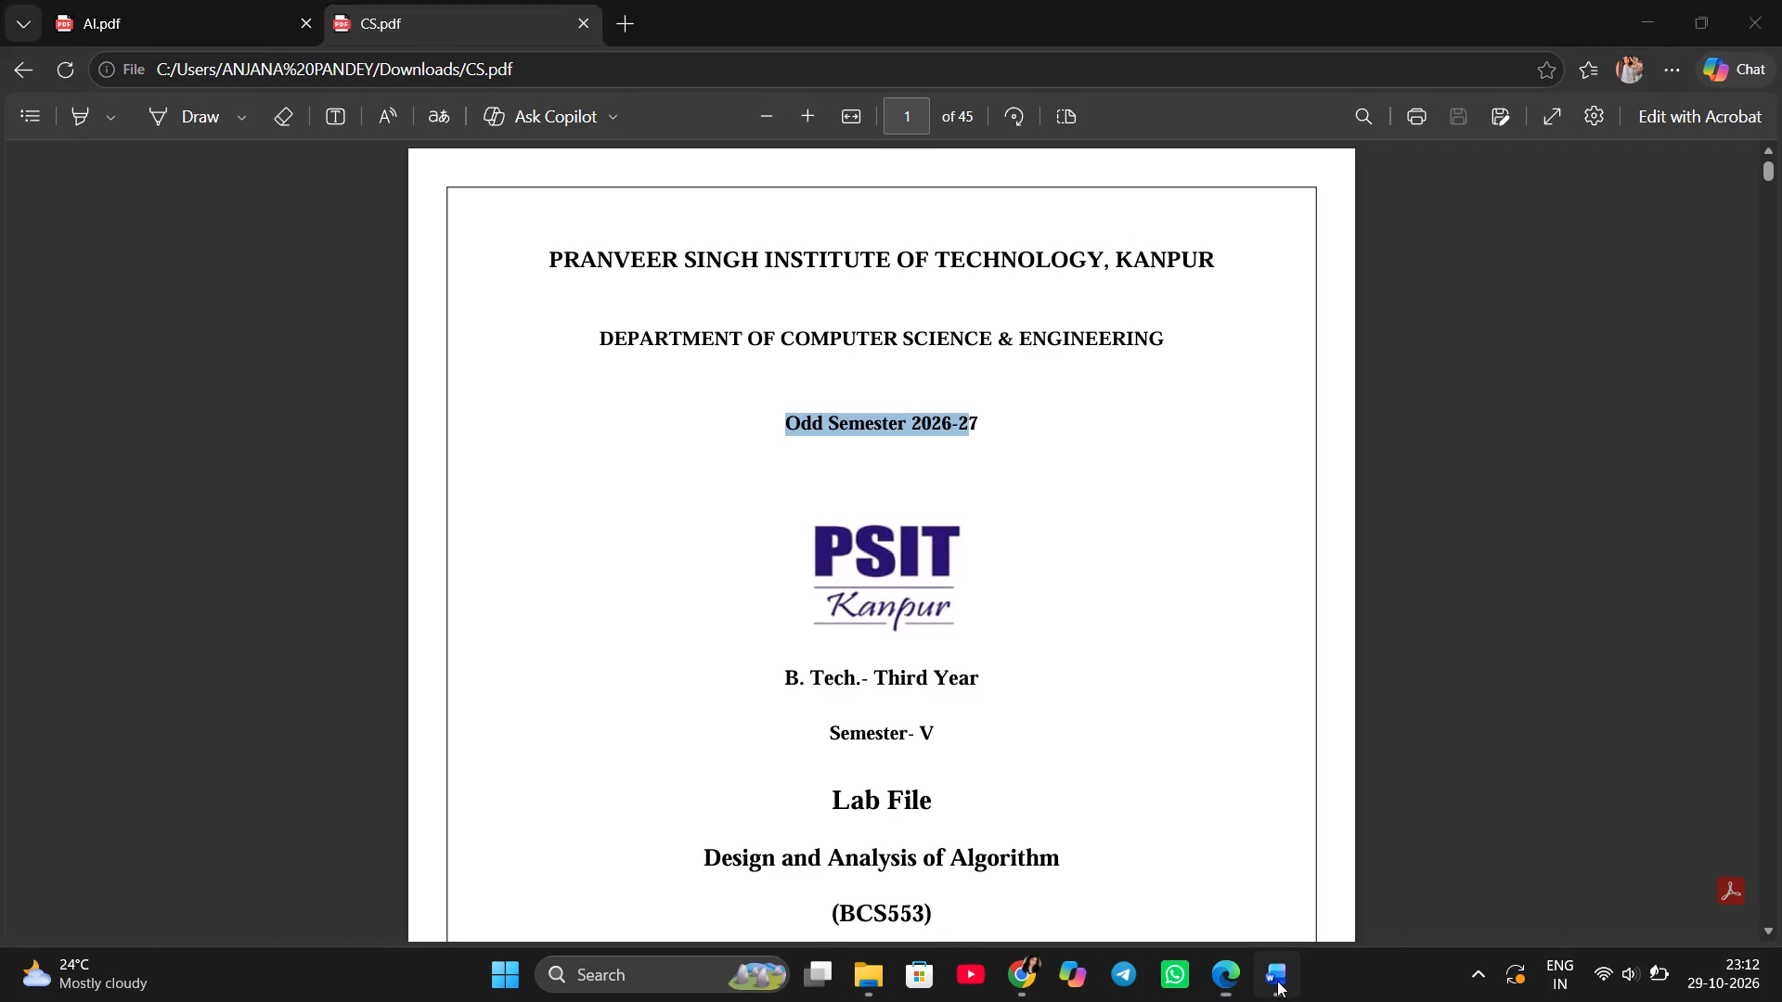
pyautogui.hotkey('ctrl', 'v')
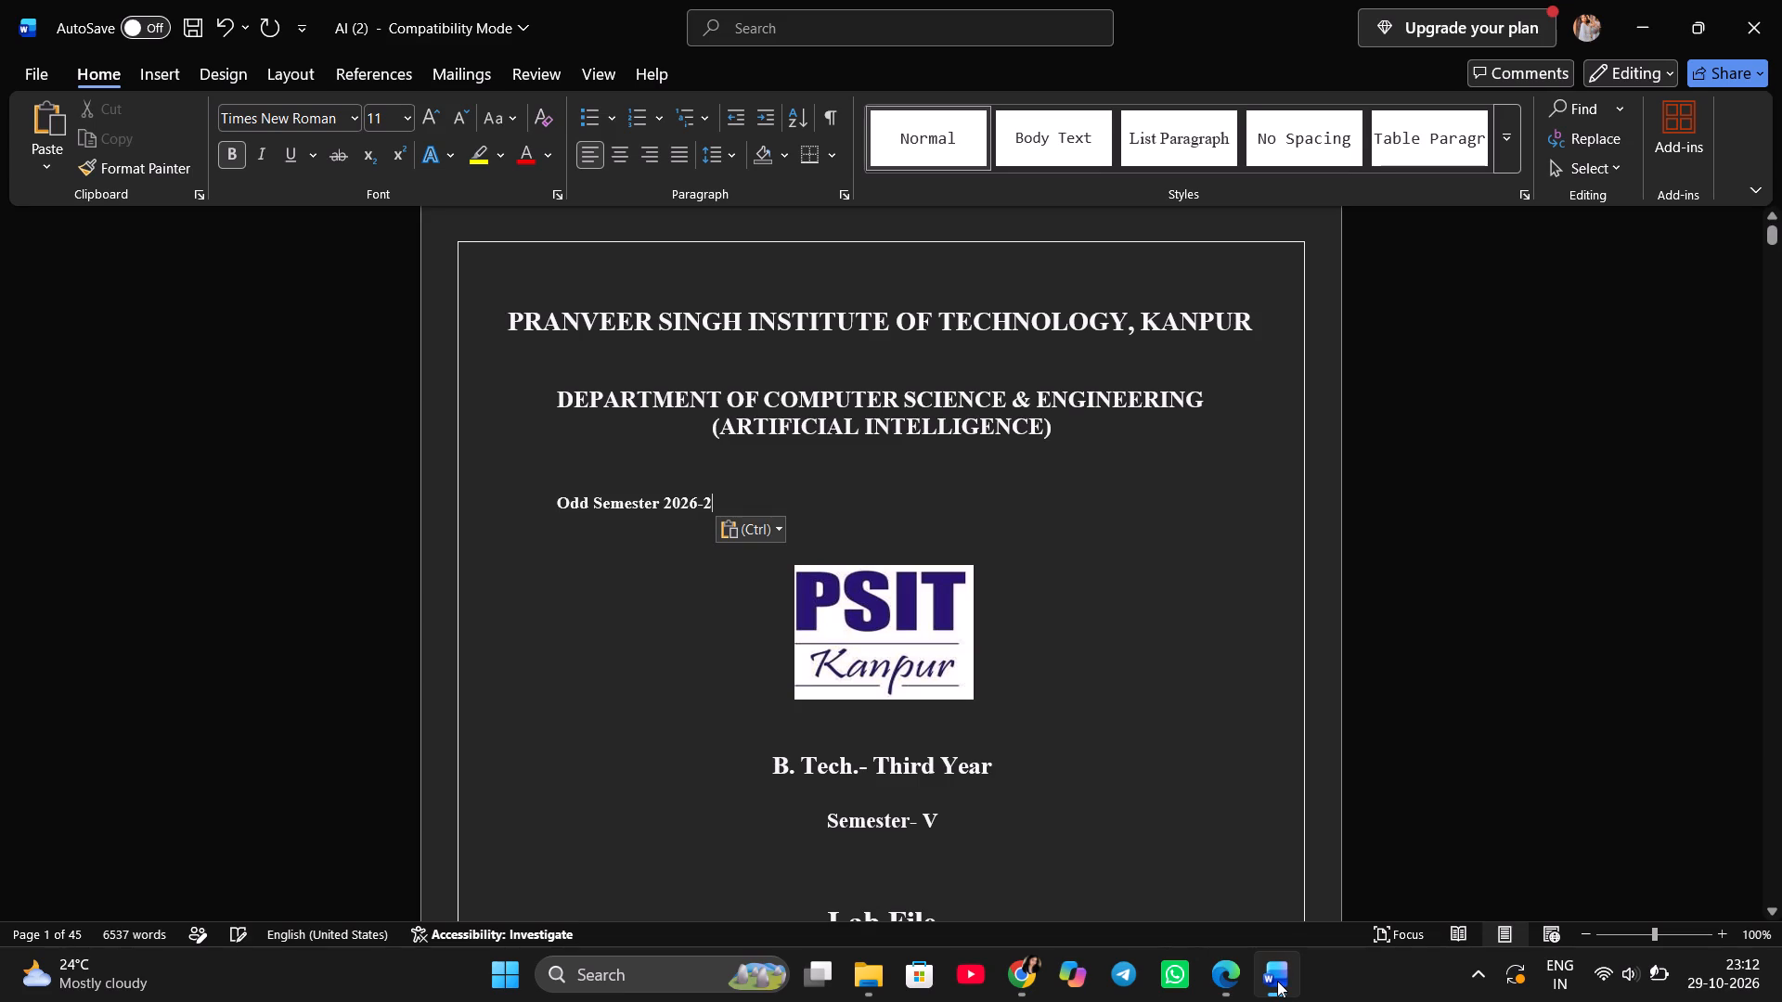
pyautogui.press('7')
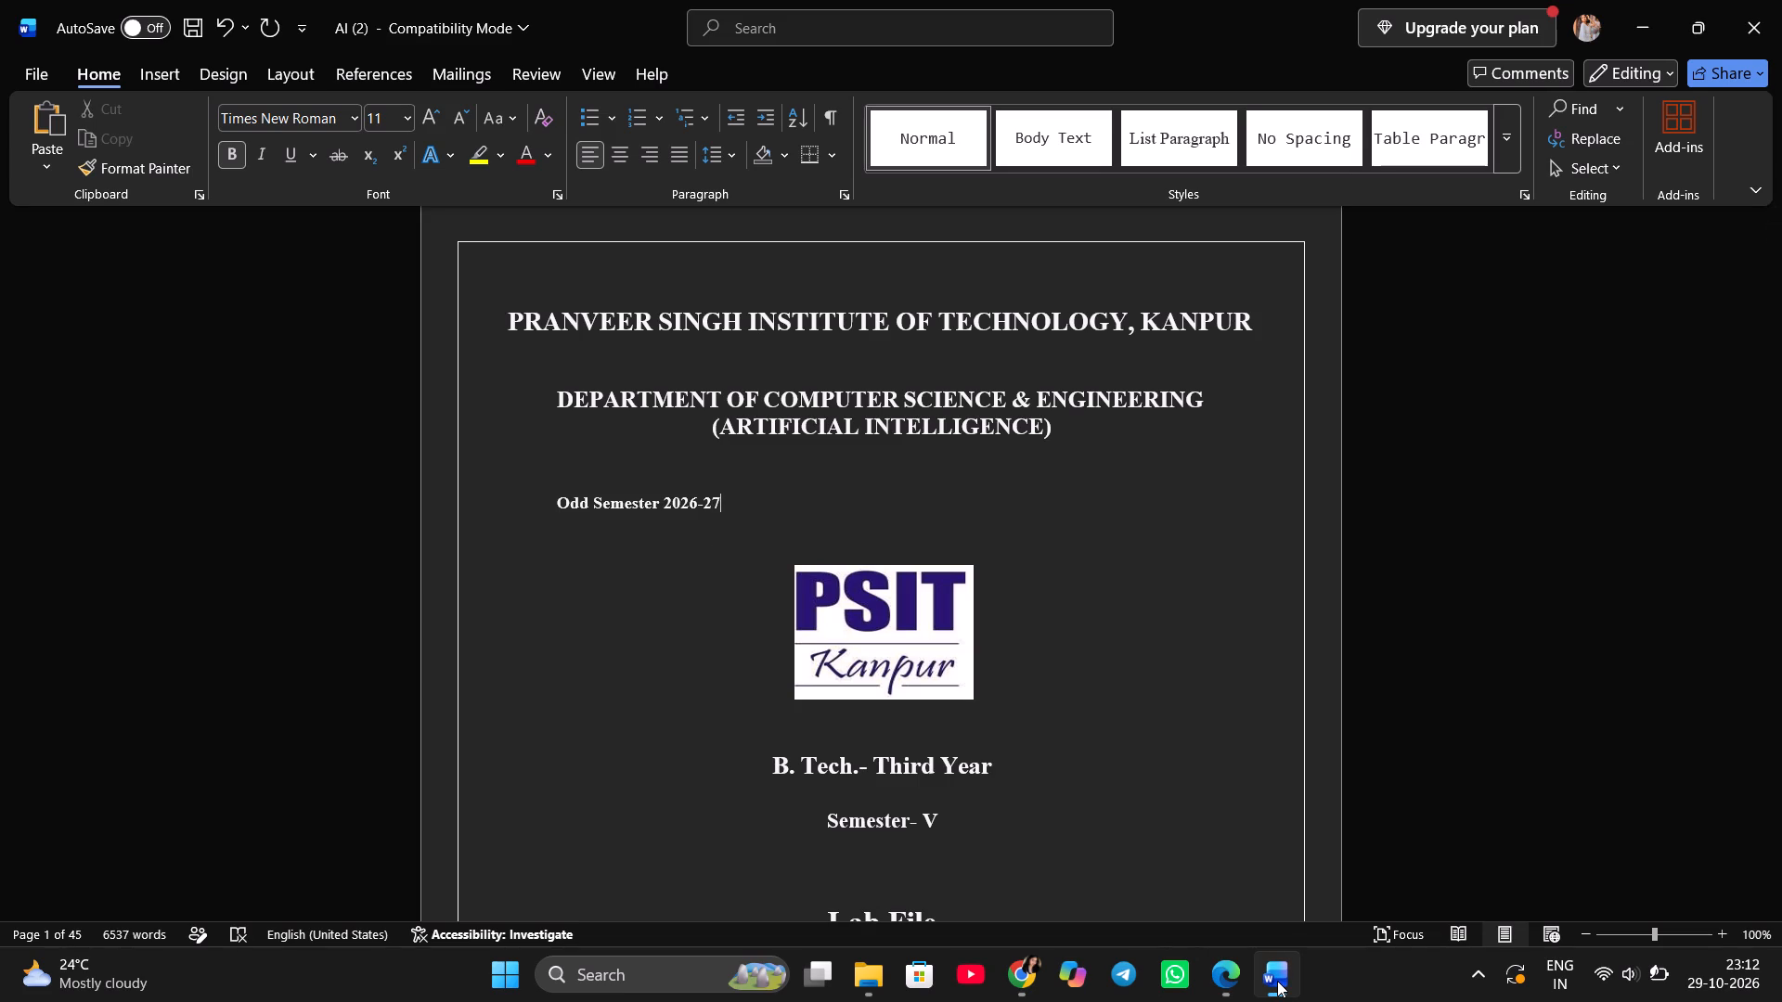
# Set the "Odd Semester 2026-27" line to font size 16 and centre it.
pyautogui.tripleClick(665, 498)
pyautogui.click(387, 120)
pyautogui.write('18')
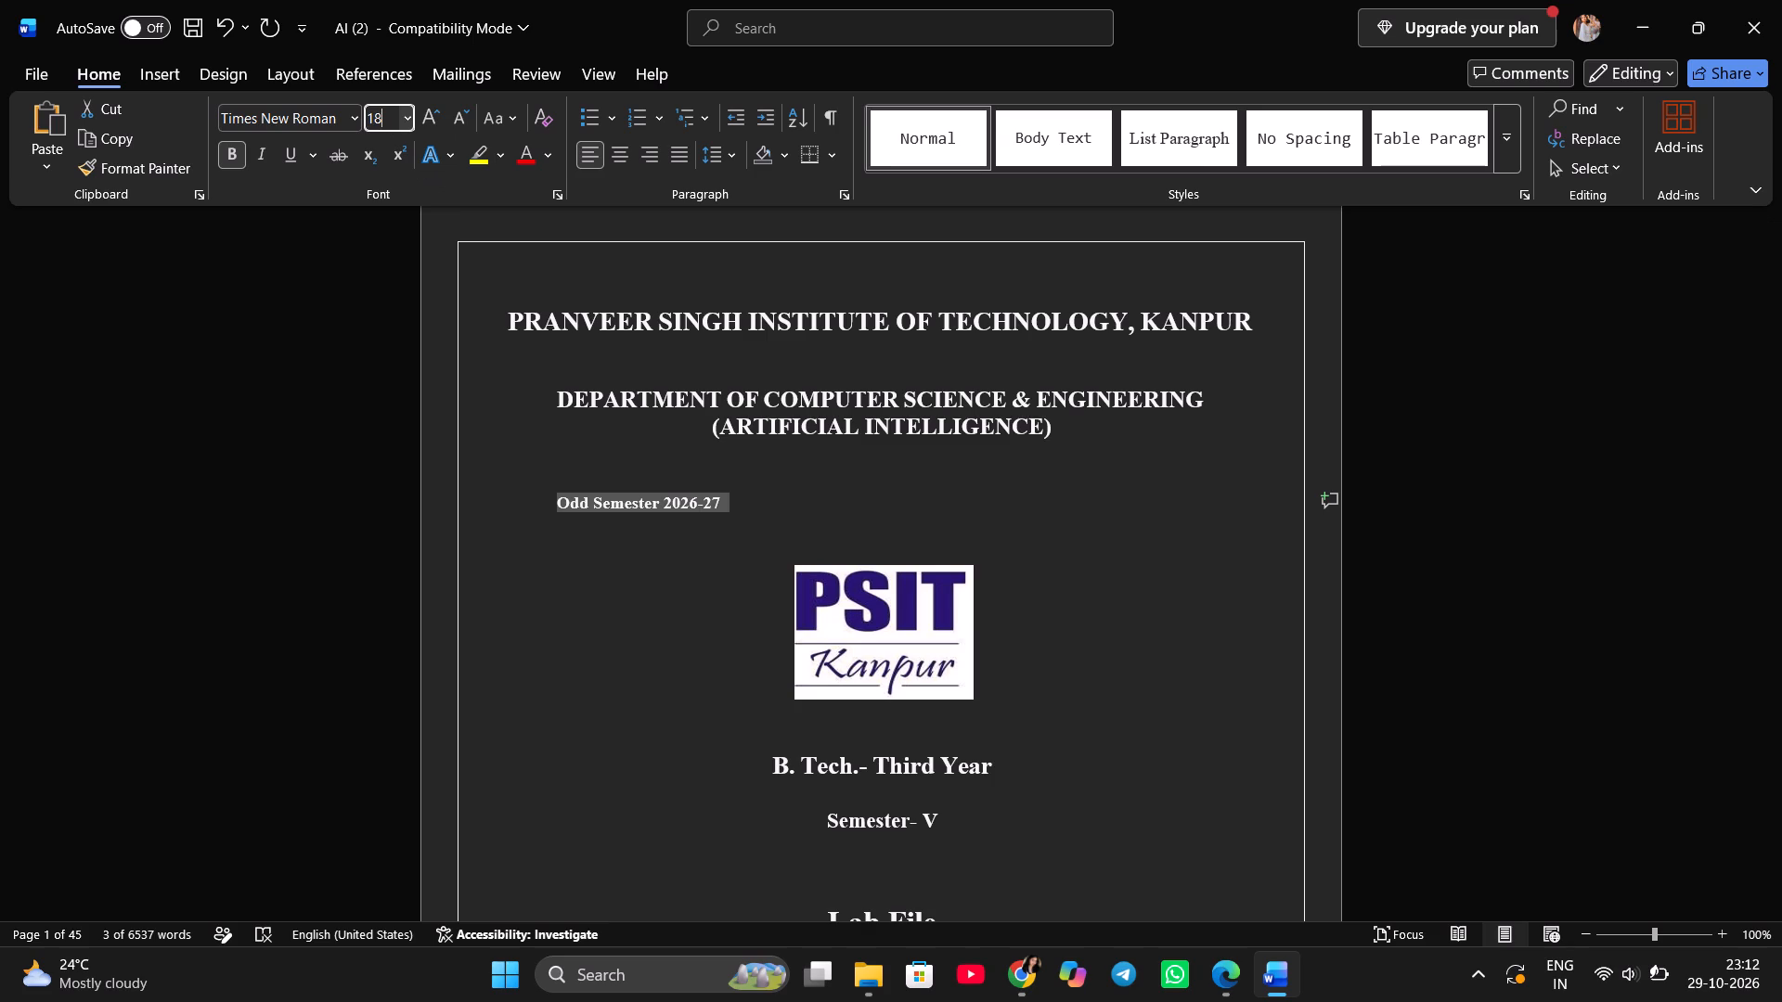
pyautogui.press('Return')
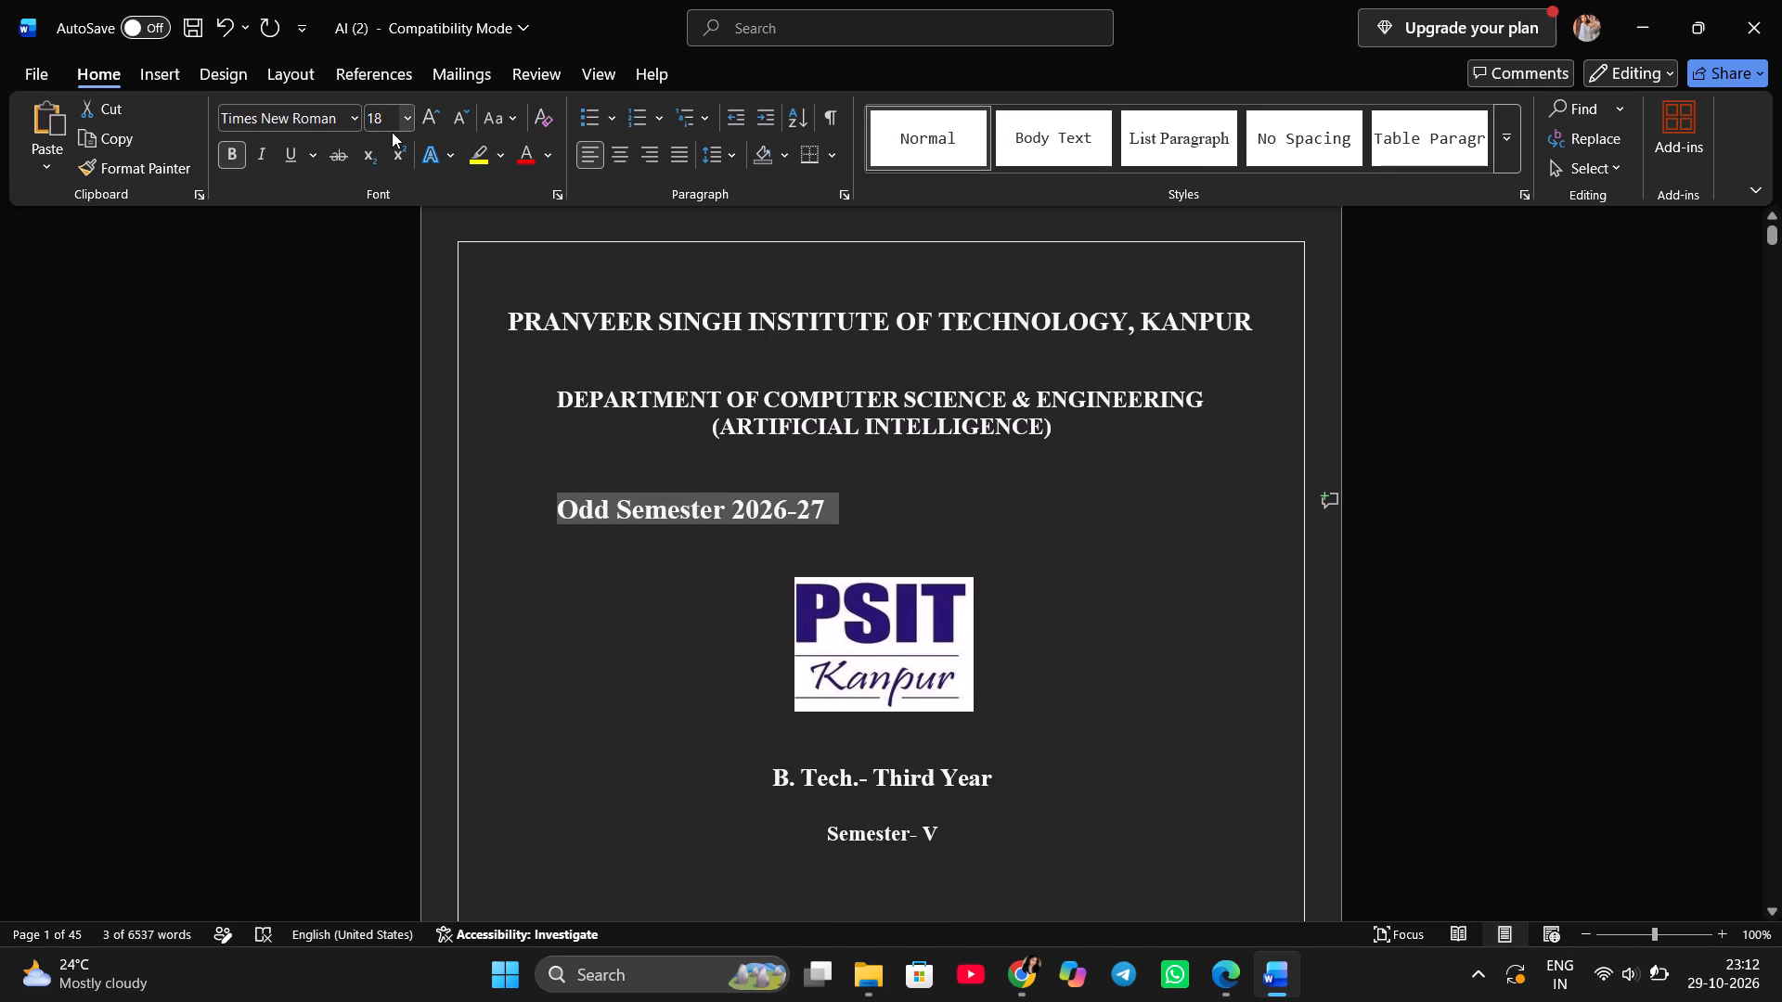
pyautogui.click(386, 122)
pyautogui.write('16')
pyautogui.press('Return')
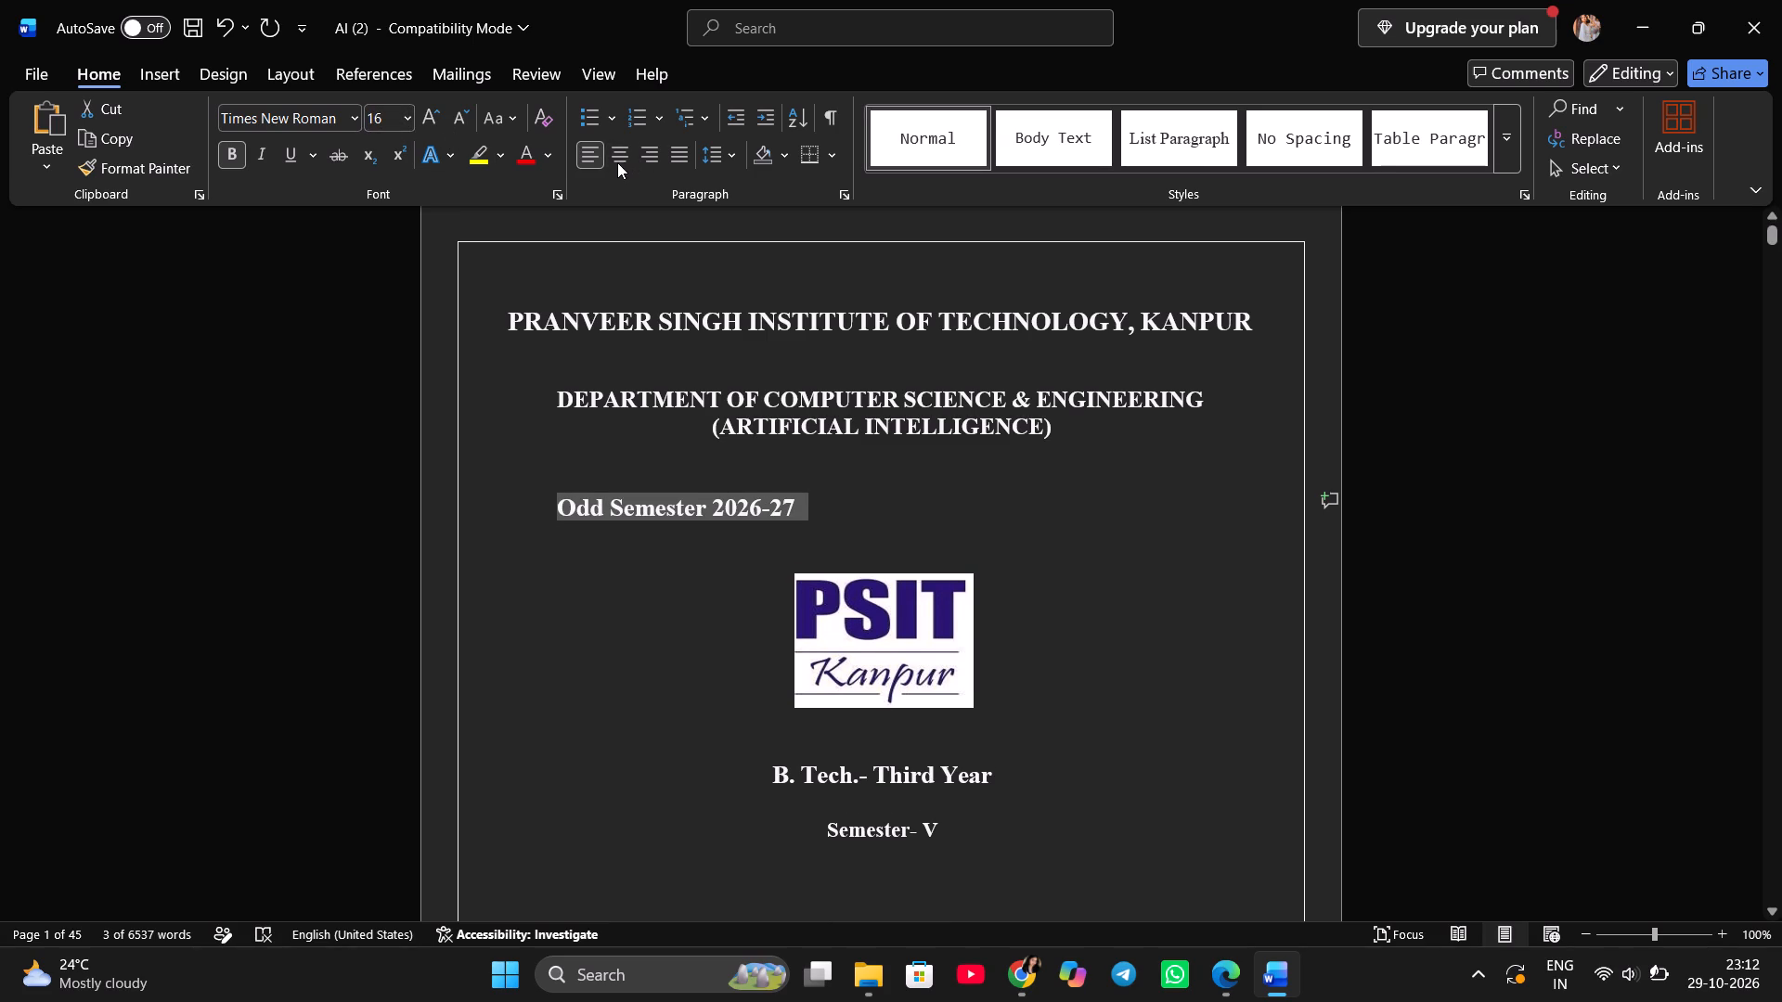
pyautogui.click(617, 162)
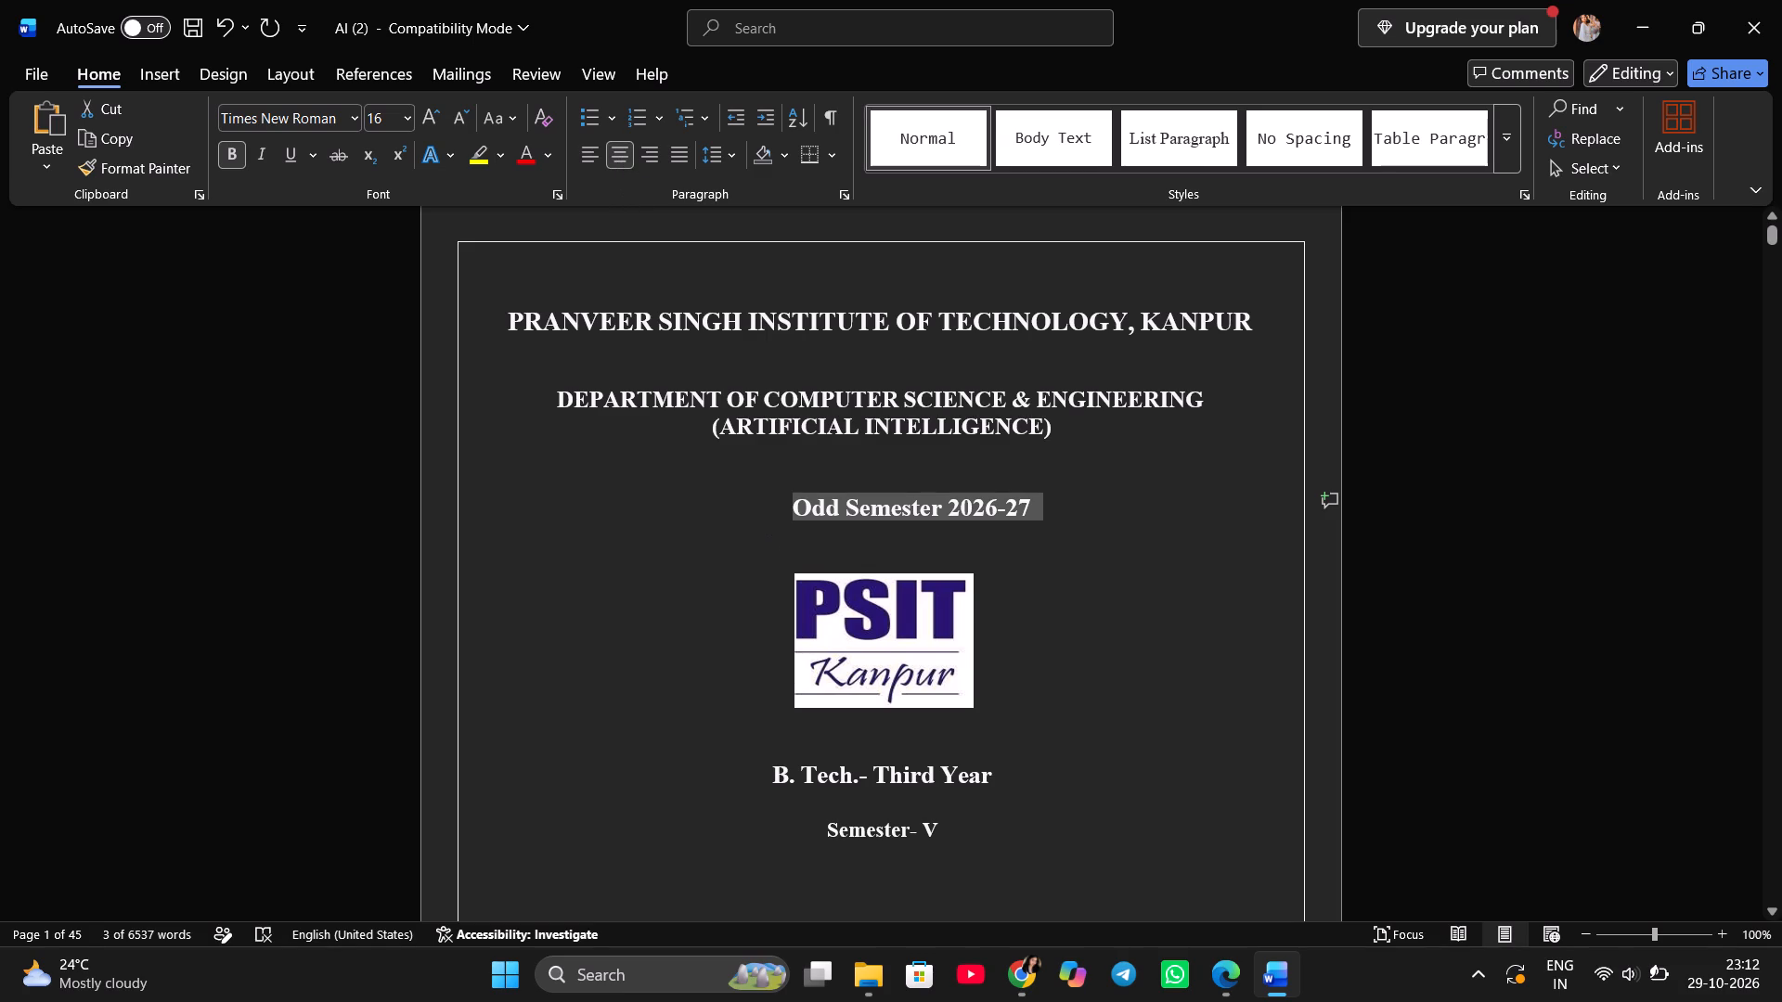
pyautogui.click(801, 520)
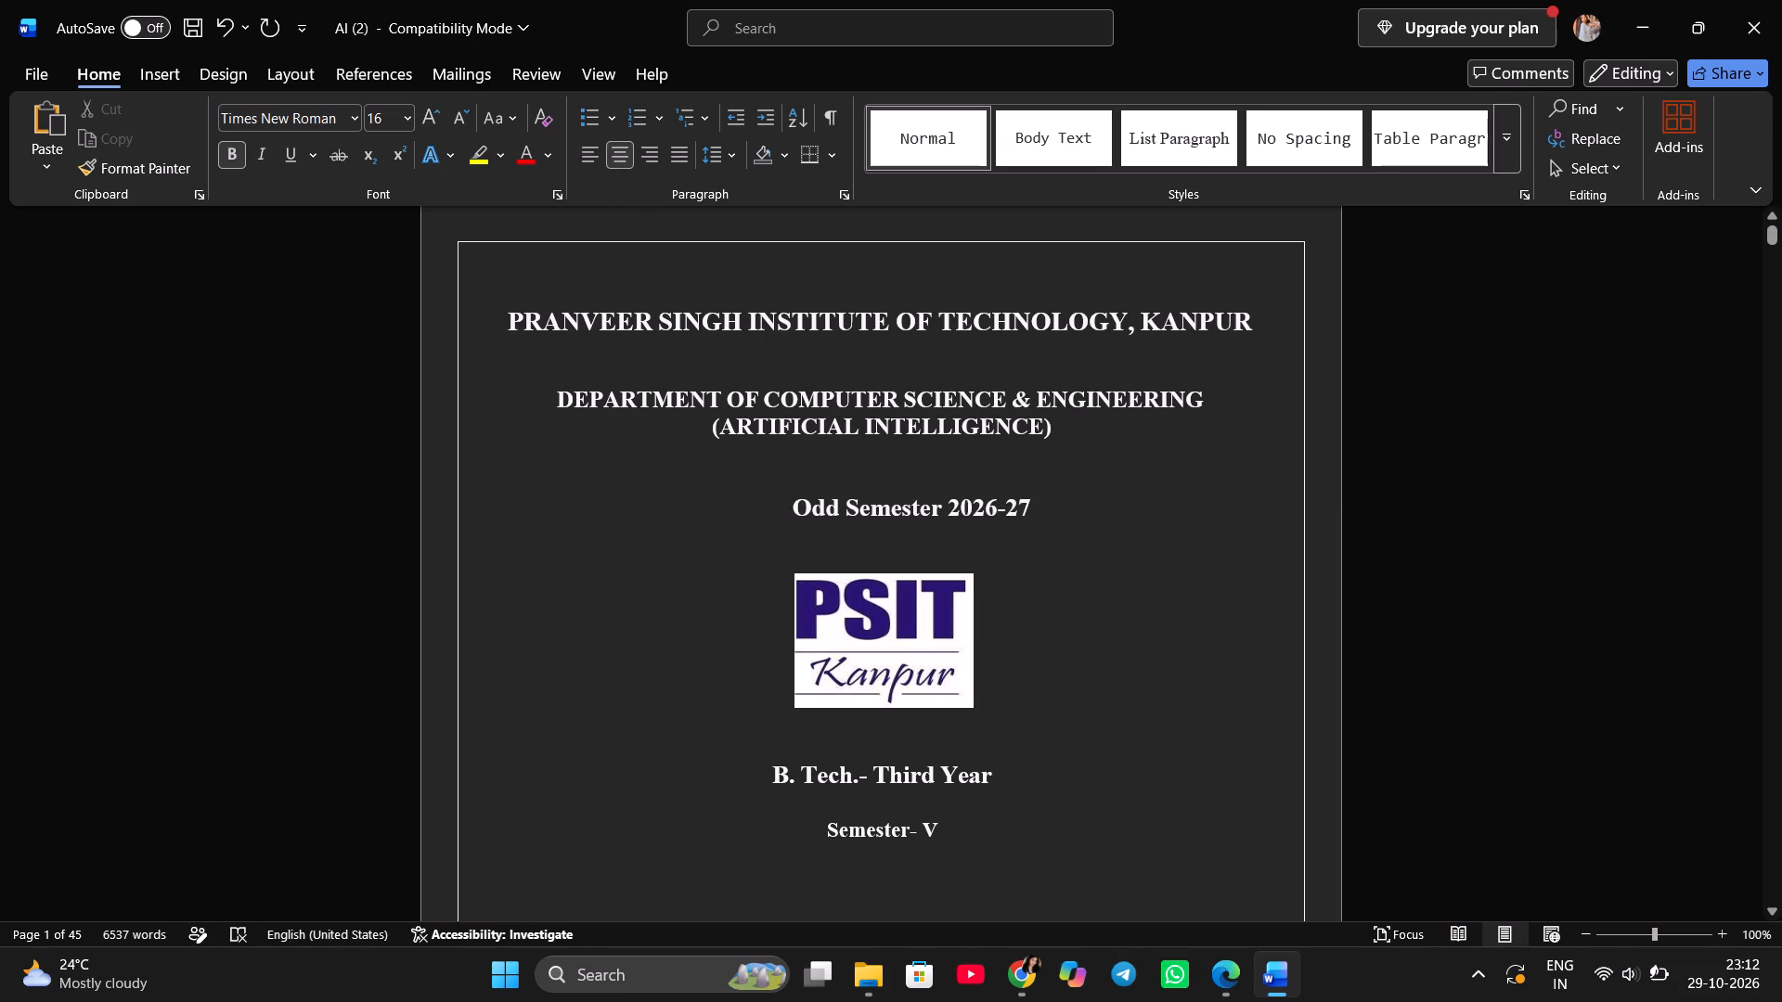
# Shift the PSIT logo slightly to the right so it sits beneath the "Odd Semester 2026-27" line.
pyautogui.click(810, 642)
pyautogui.moveTo(810, 642); pyautogui.dragTo(835, 643)
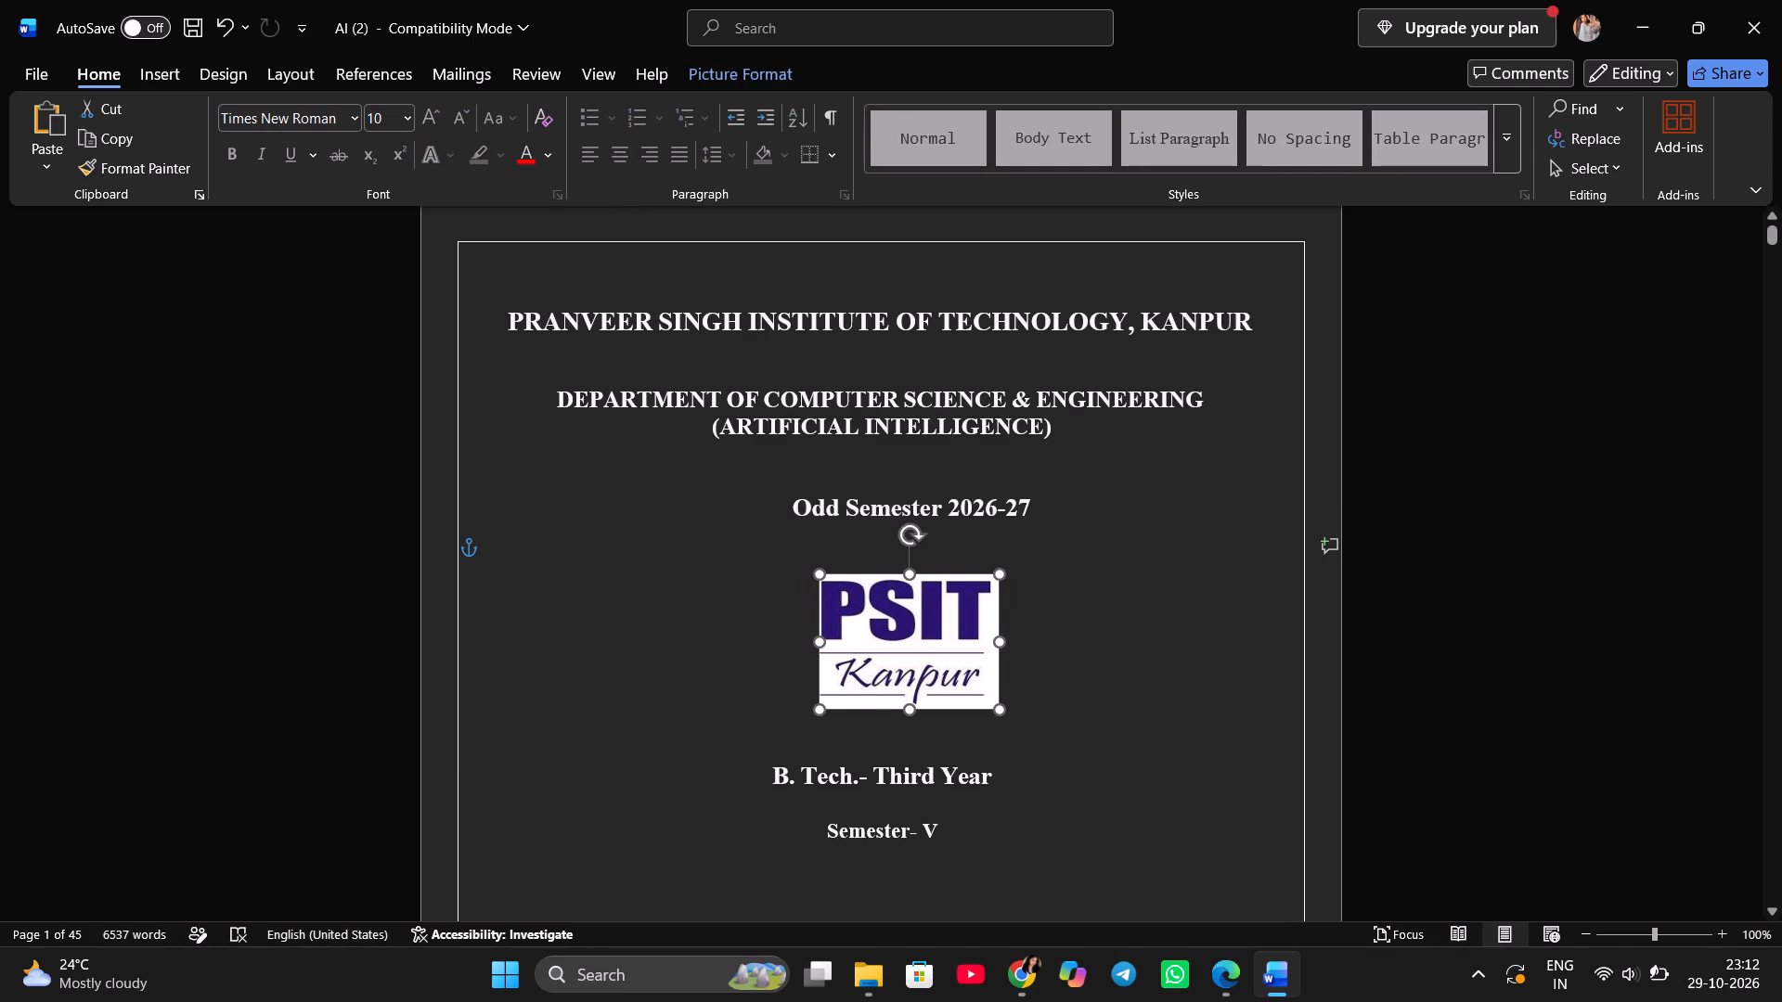
pyautogui.moveTo(835, 643); pyautogui.dragTo(836, 643)
pyautogui.click(794, 785)
pyautogui.moveTo(794, 785); pyautogui.dragTo(809, 785)
pyautogui.click(783, 534)
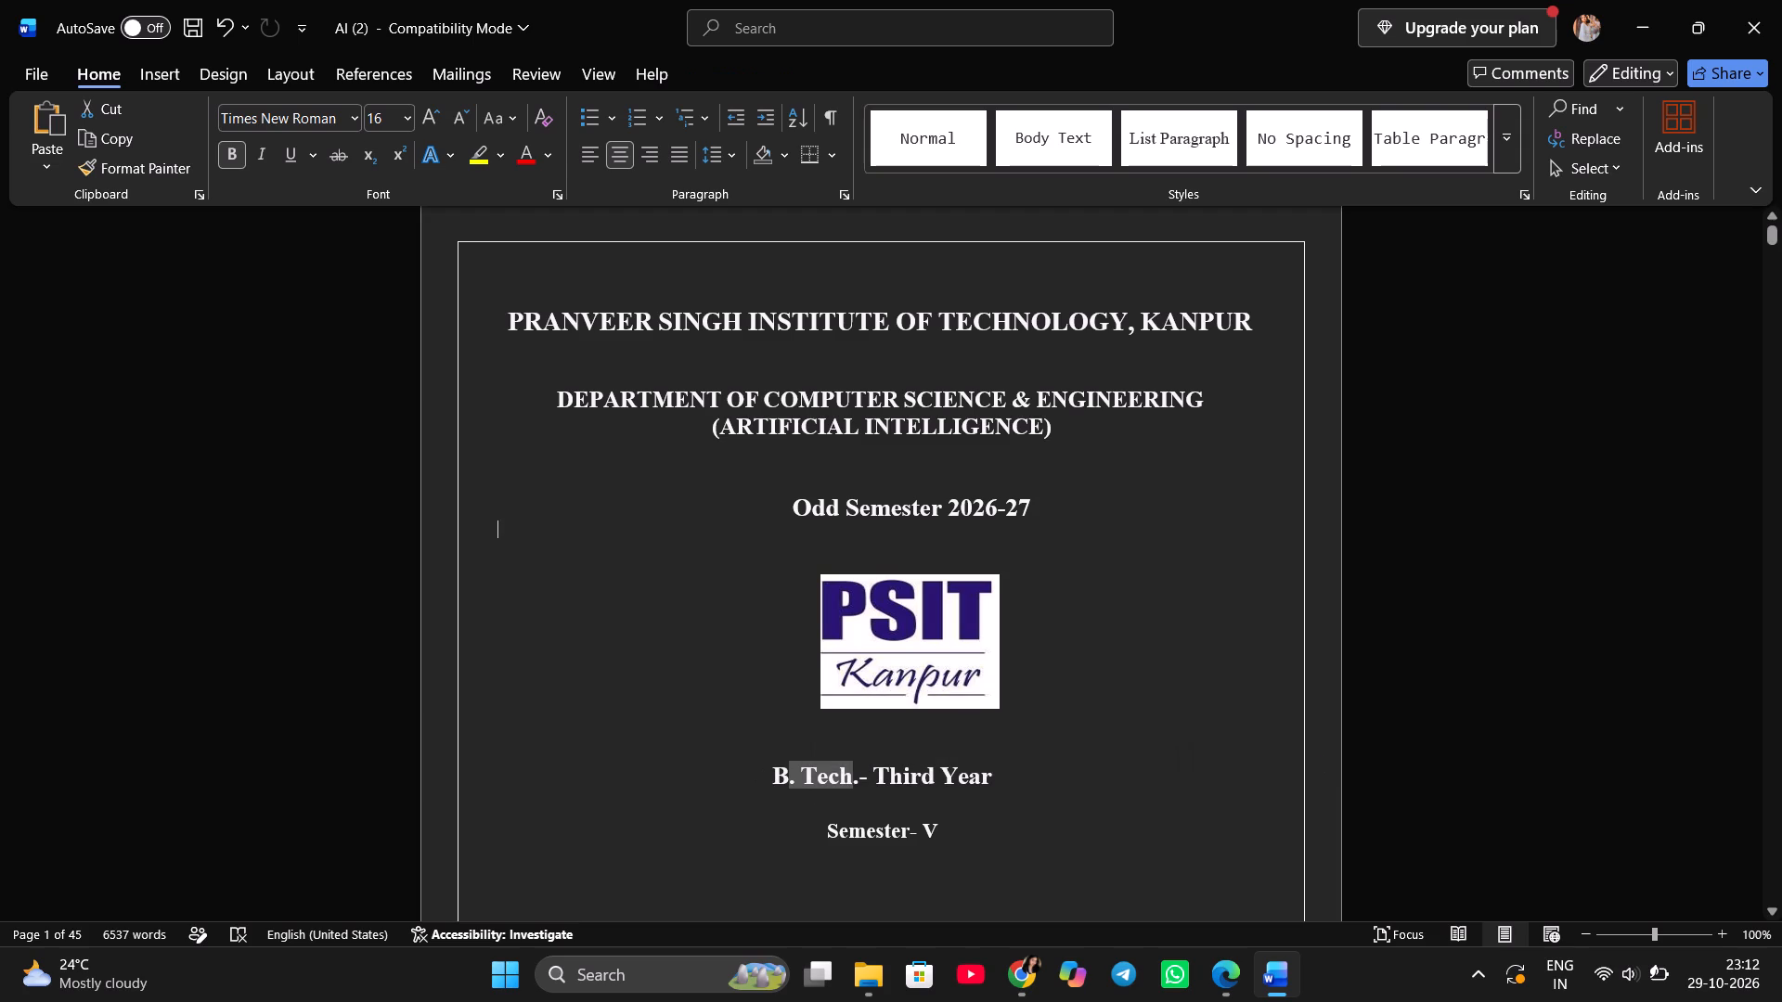
# Select the whole document and centre-align all of its text.
pyautogui.hotkey('ctrl', 'a')
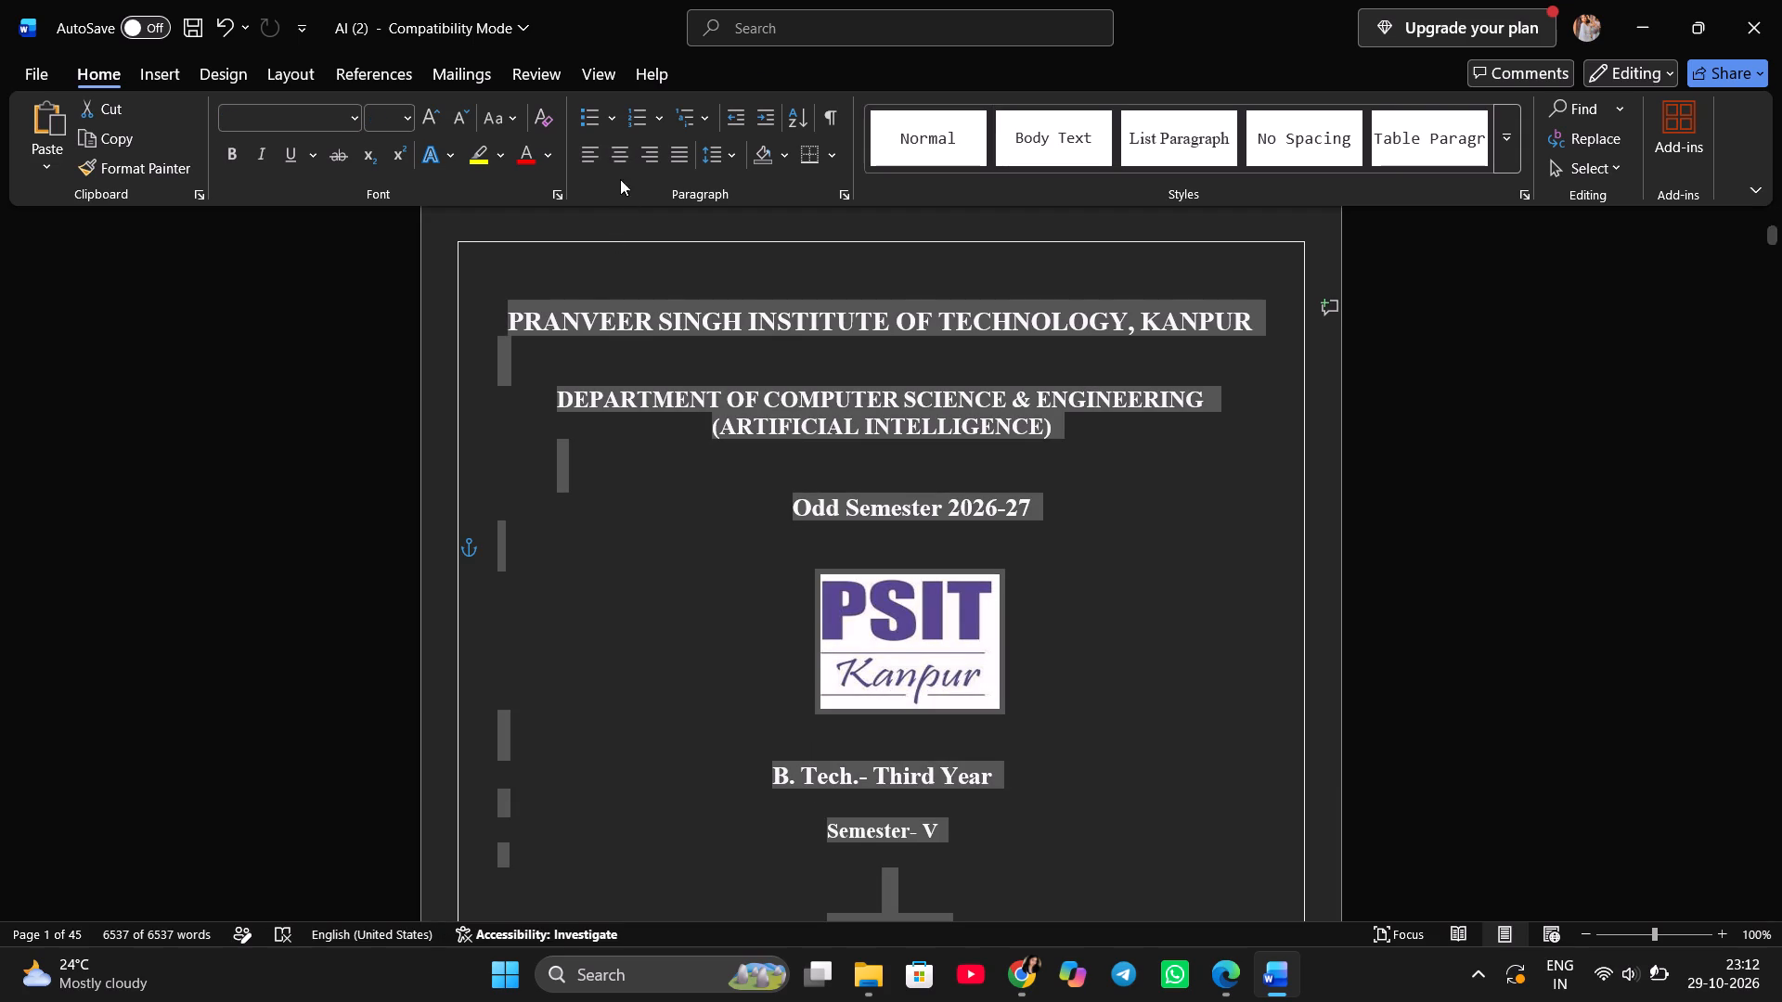
pyautogui.click(615, 161)
pyautogui.doubleClick(615, 161)
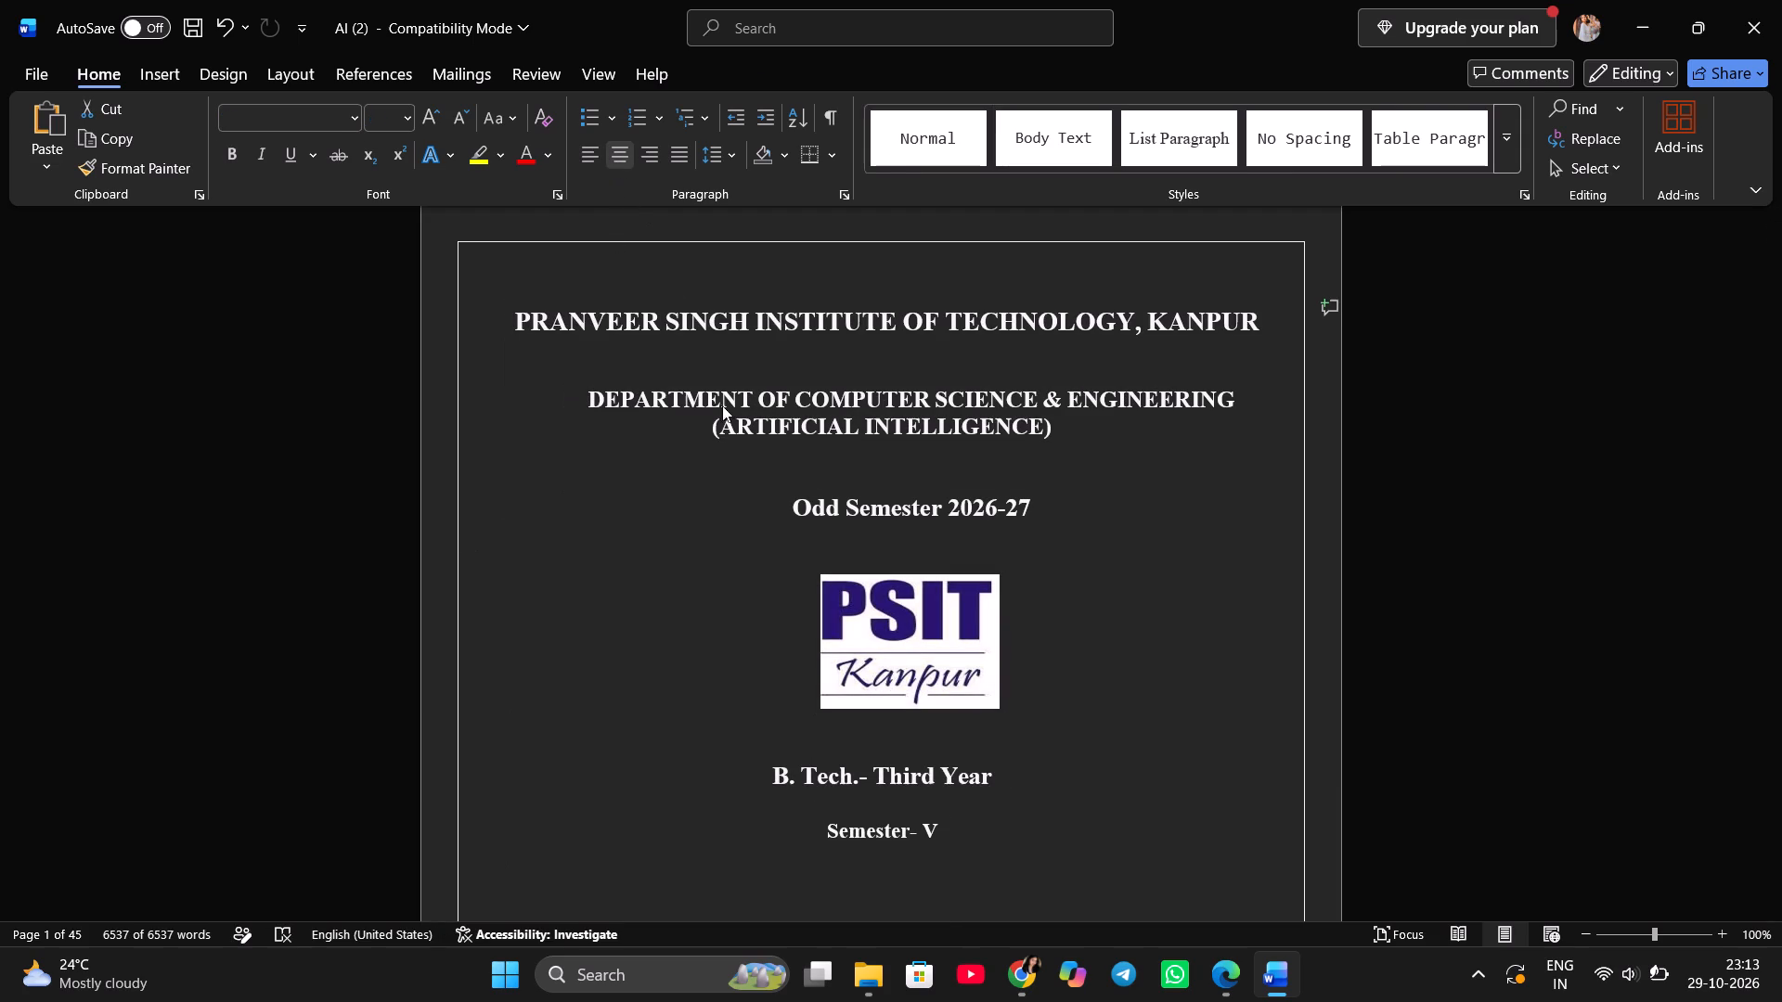
# Remove the centring of the "Odd Semester 2026-27" line and increase its indent until it sits mid-page above the logo.
pyautogui.scroll(-1, 754, 496)
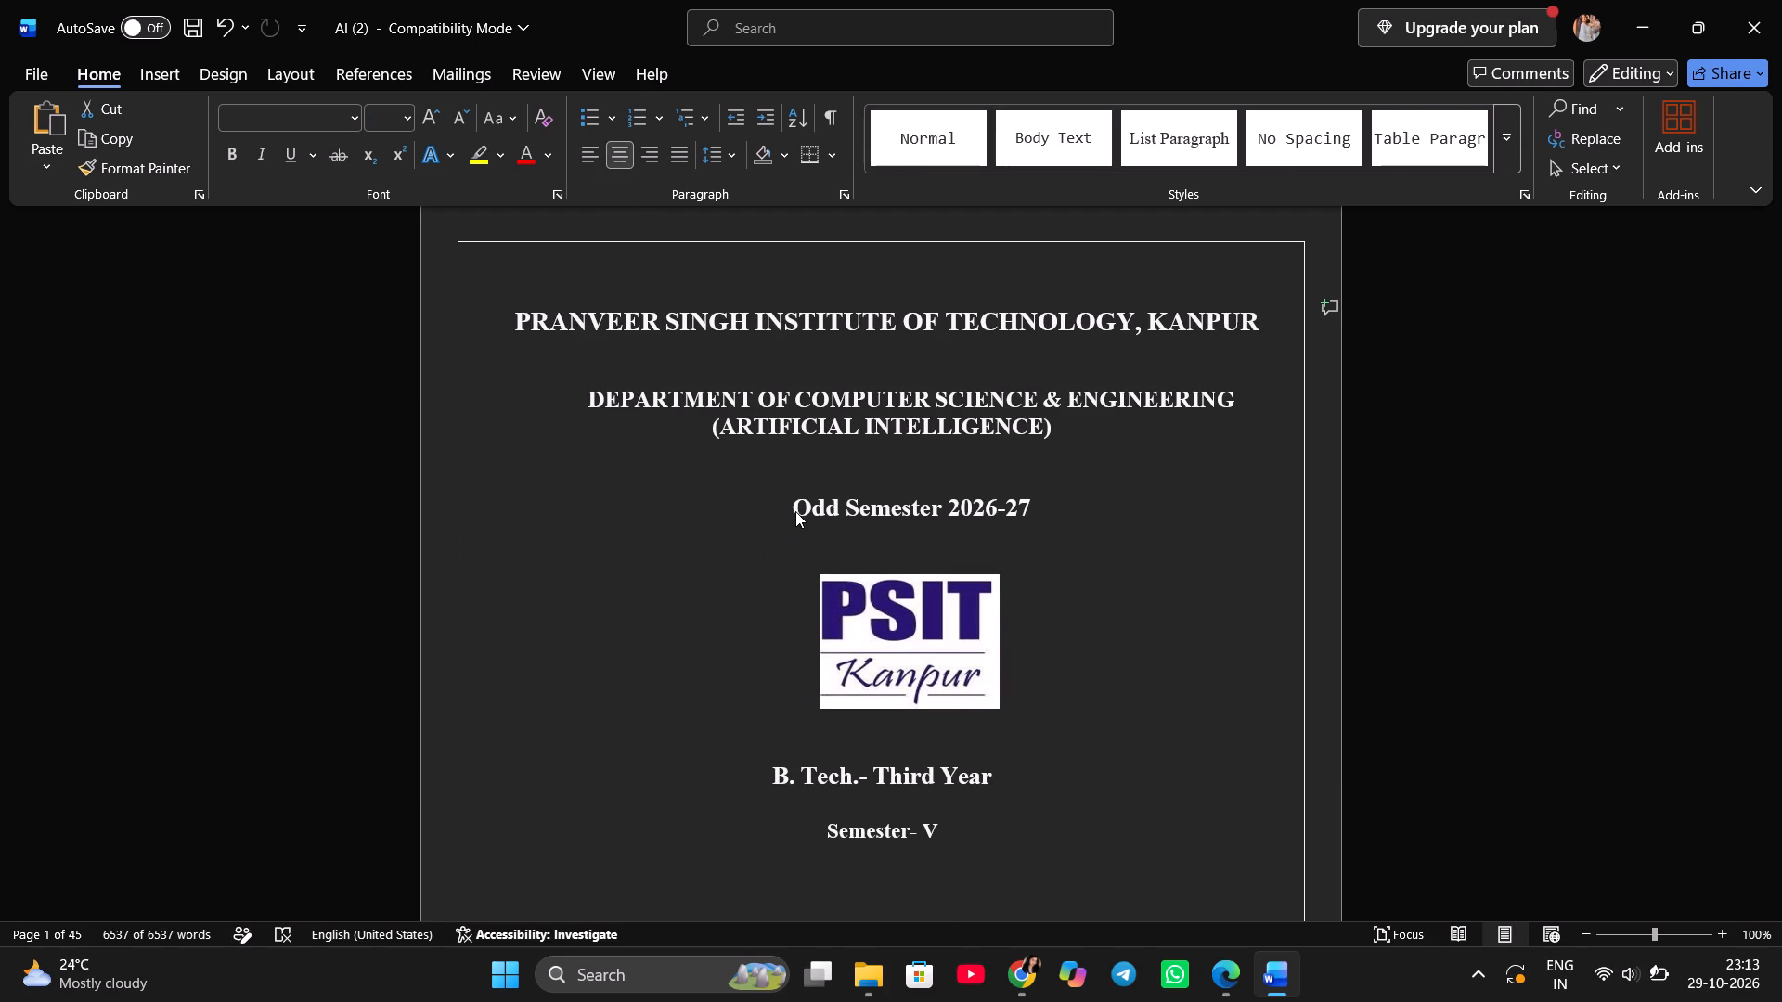
pyautogui.click(795, 510)
pyautogui.scroll(-2, 795, 510)
pyautogui.doubleClick(795, 510)
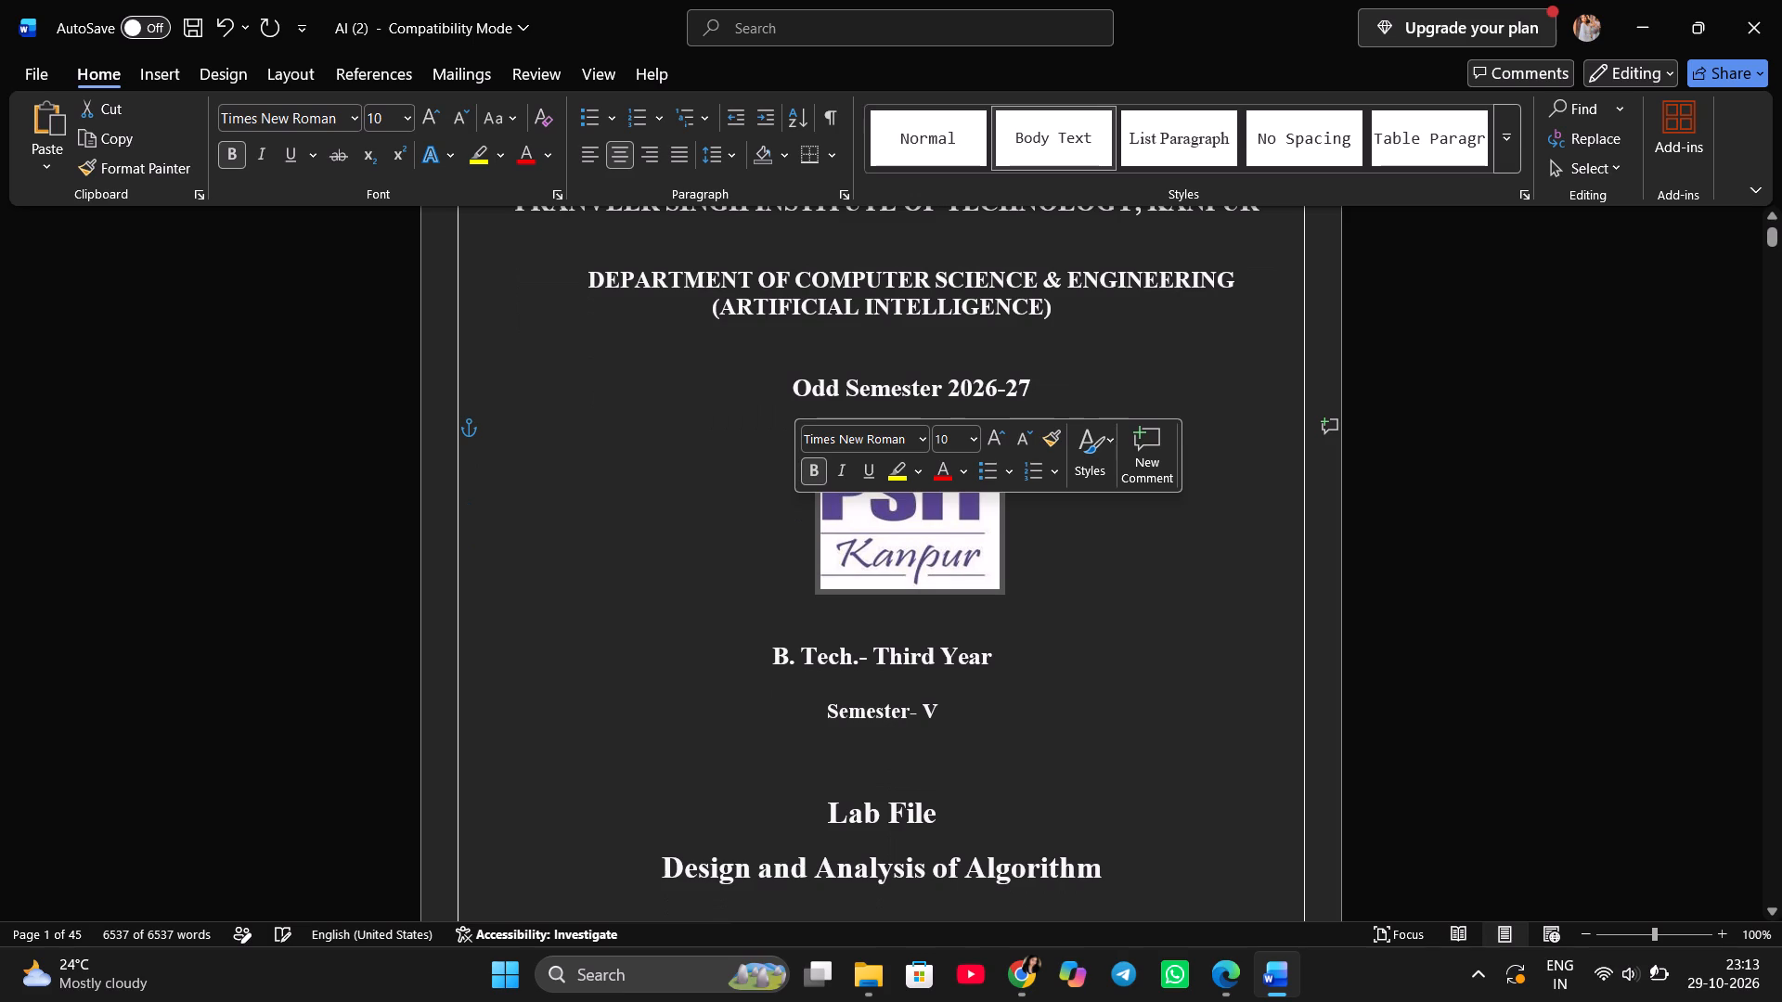
pyautogui.click(797, 390)
pyautogui.press('BackSpace')
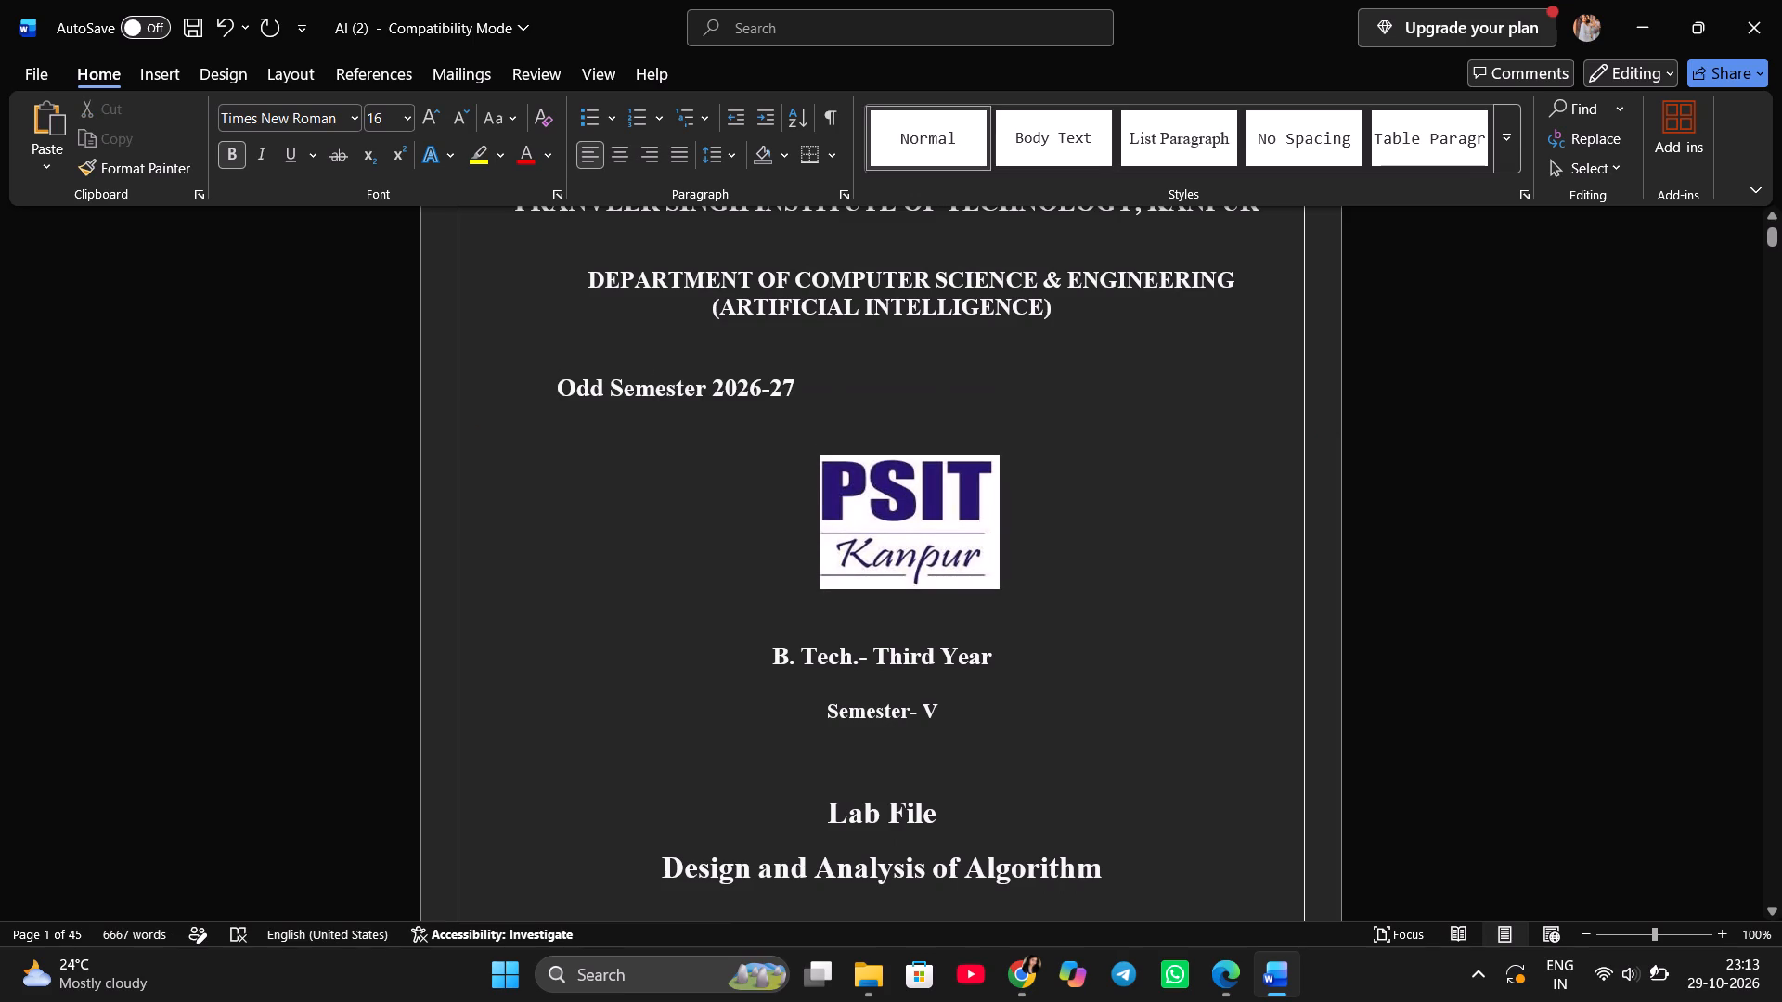
pyautogui.click(762, 120)
pyautogui.tripleClick(762, 120)
pyautogui.doubleClick(762, 120)
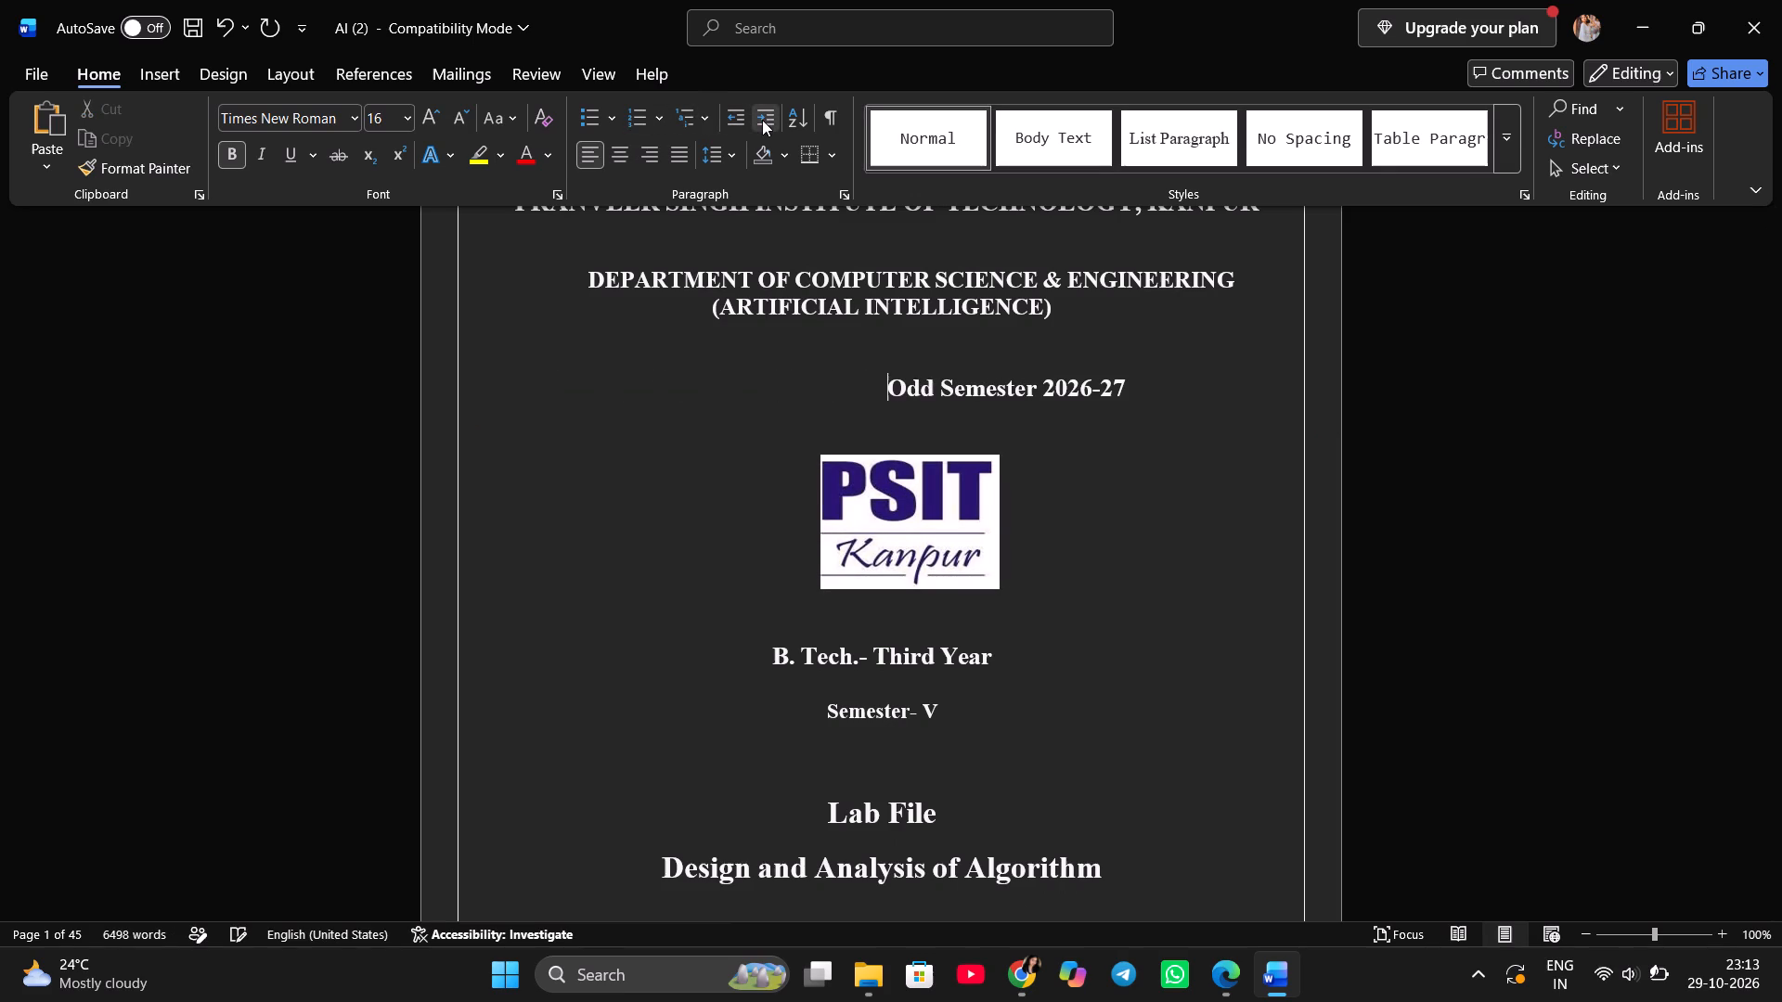
pyautogui.press('BackSpace')
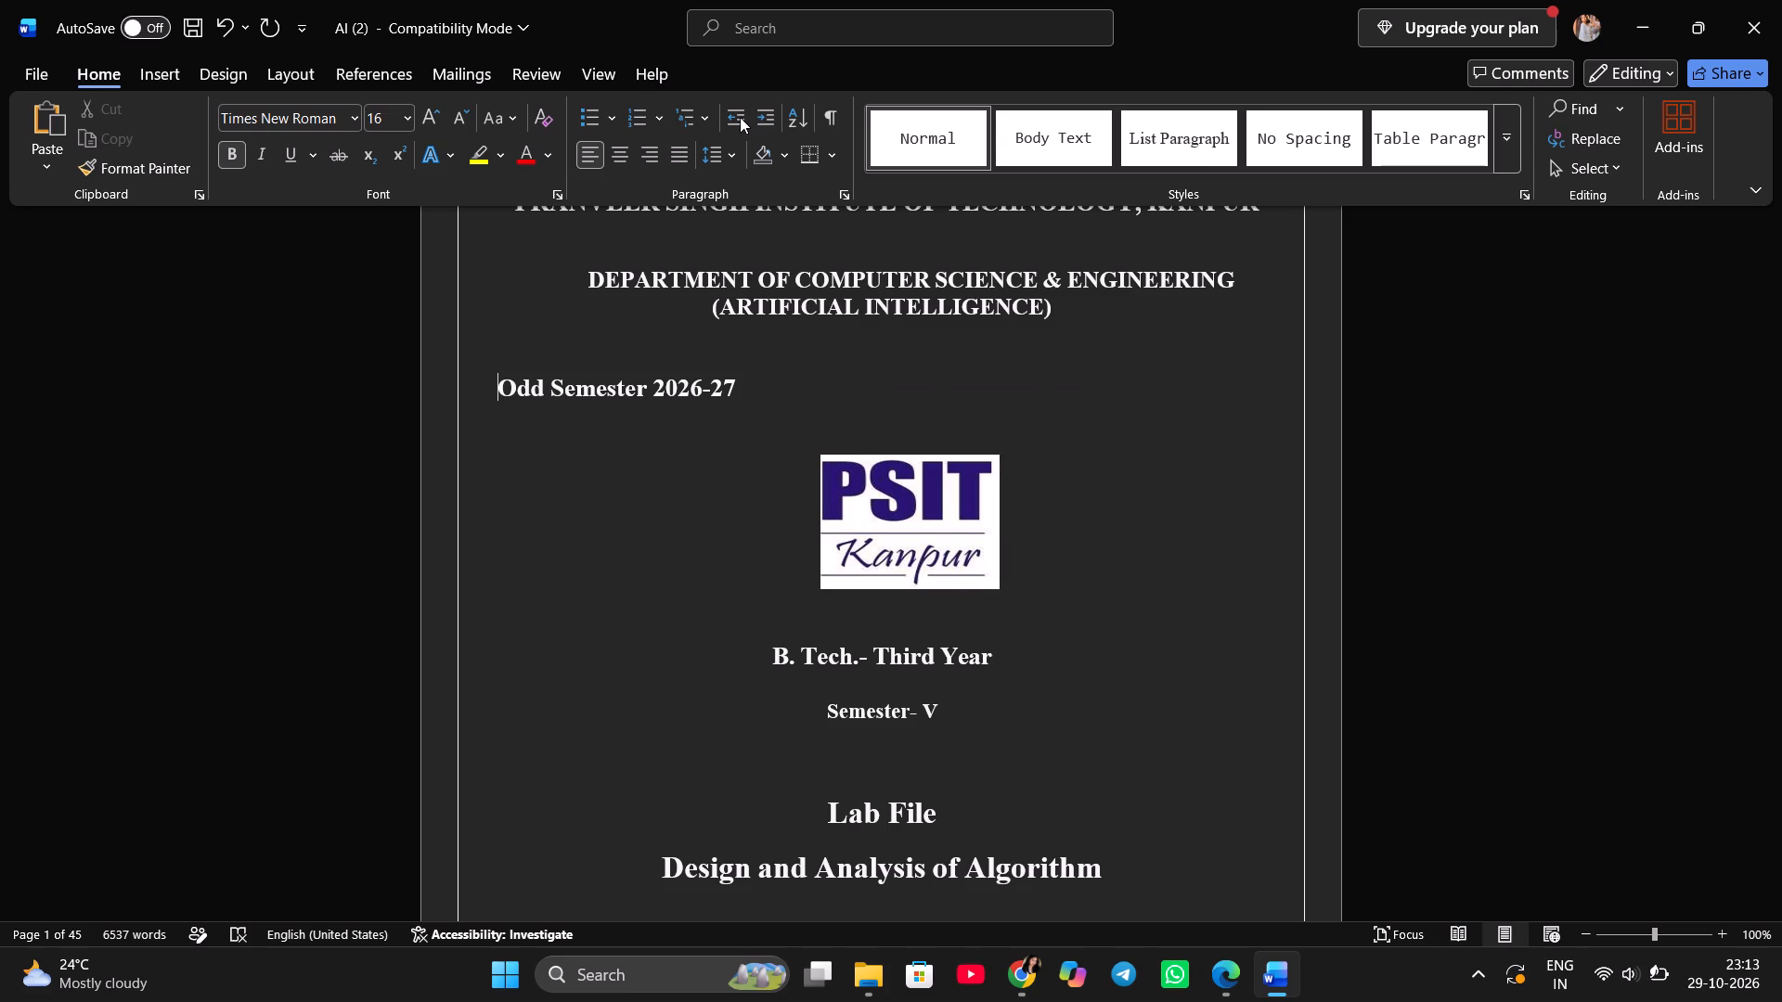
pyautogui.click(740, 117)
pyautogui.click(762, 115)
pyautogui.click(762, 115)
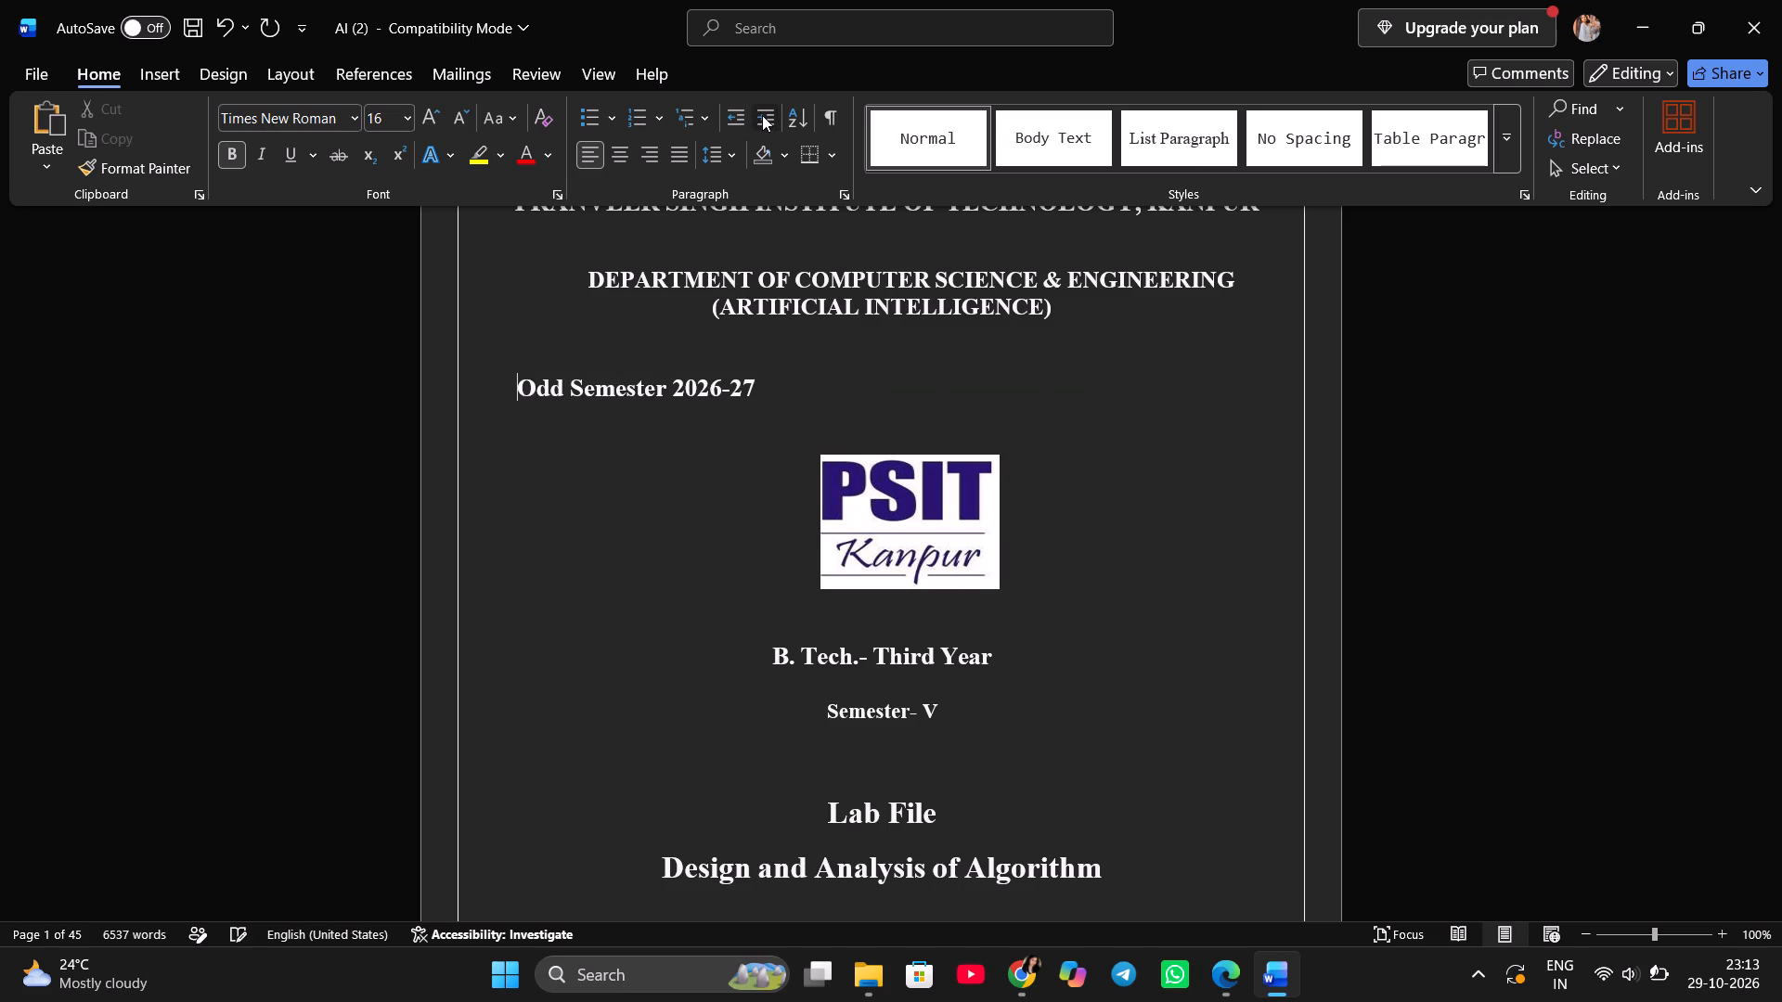
pyautogui.click(762, 115)
pyautogui.click(762, 115)
pyautogui.click(762, 115)
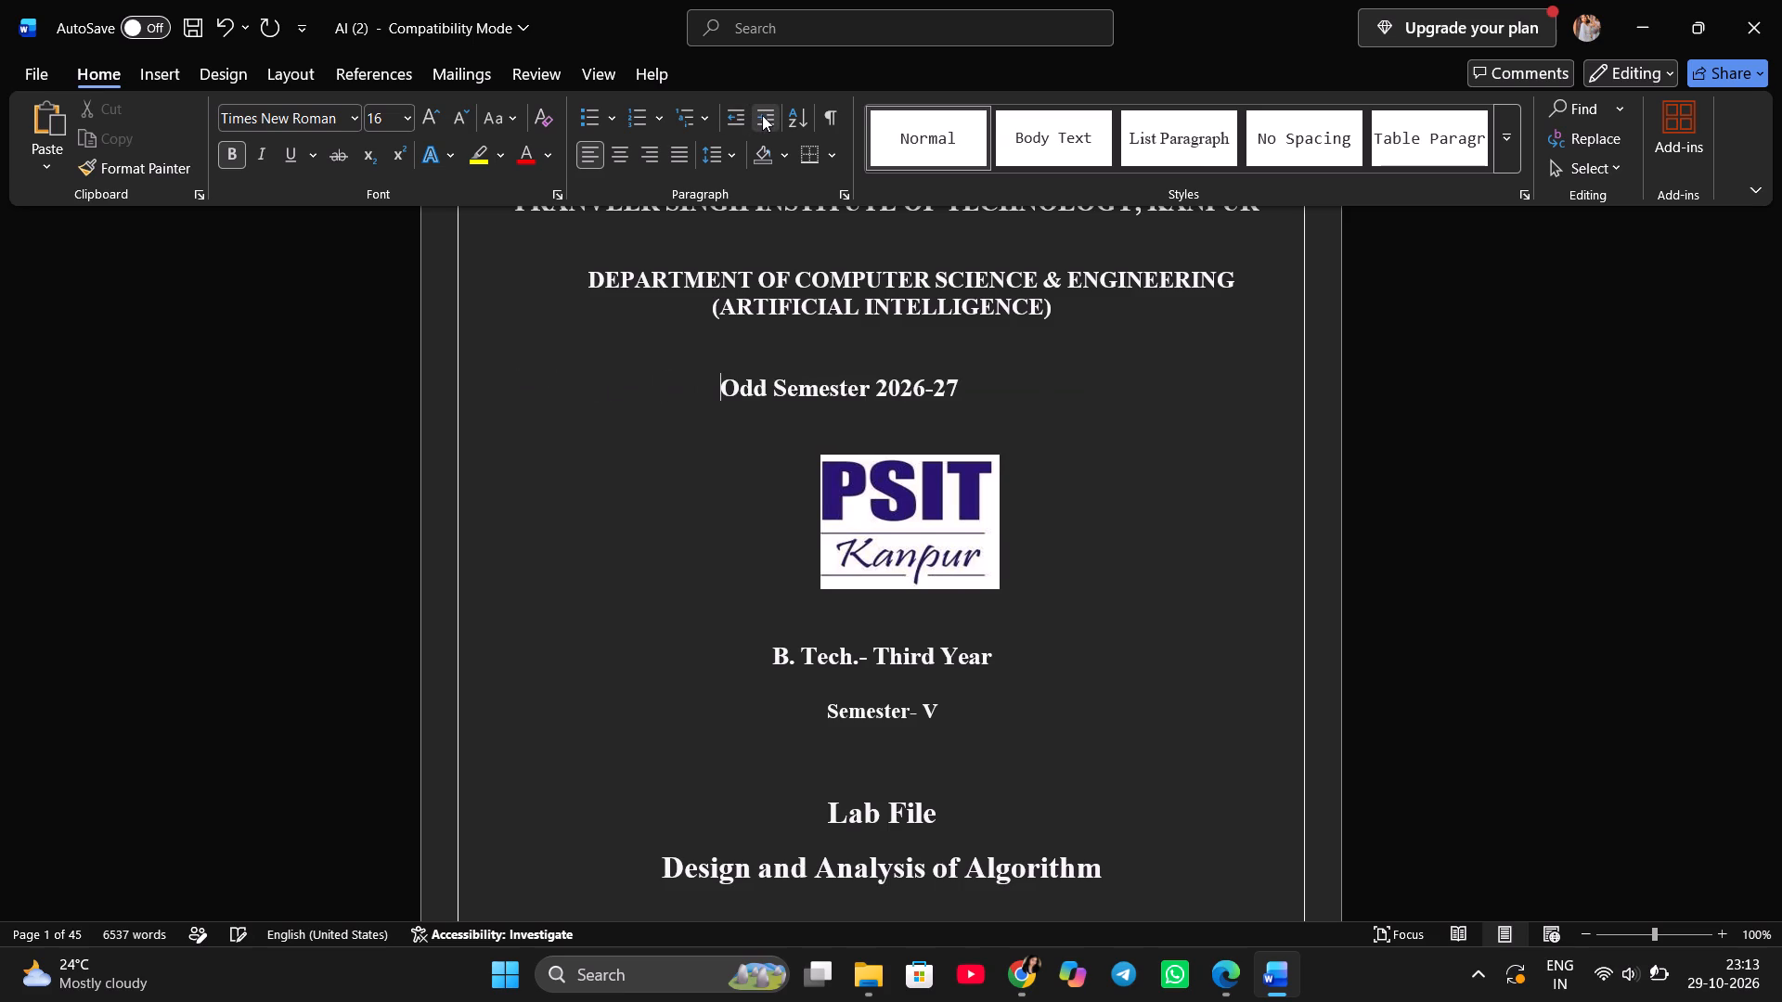
pyautogui.click(762, 115)
# Make the PSIT logo on the cover page slightly smaller, mainly in width.
pyautogui.scroll(-1, 800, 315)
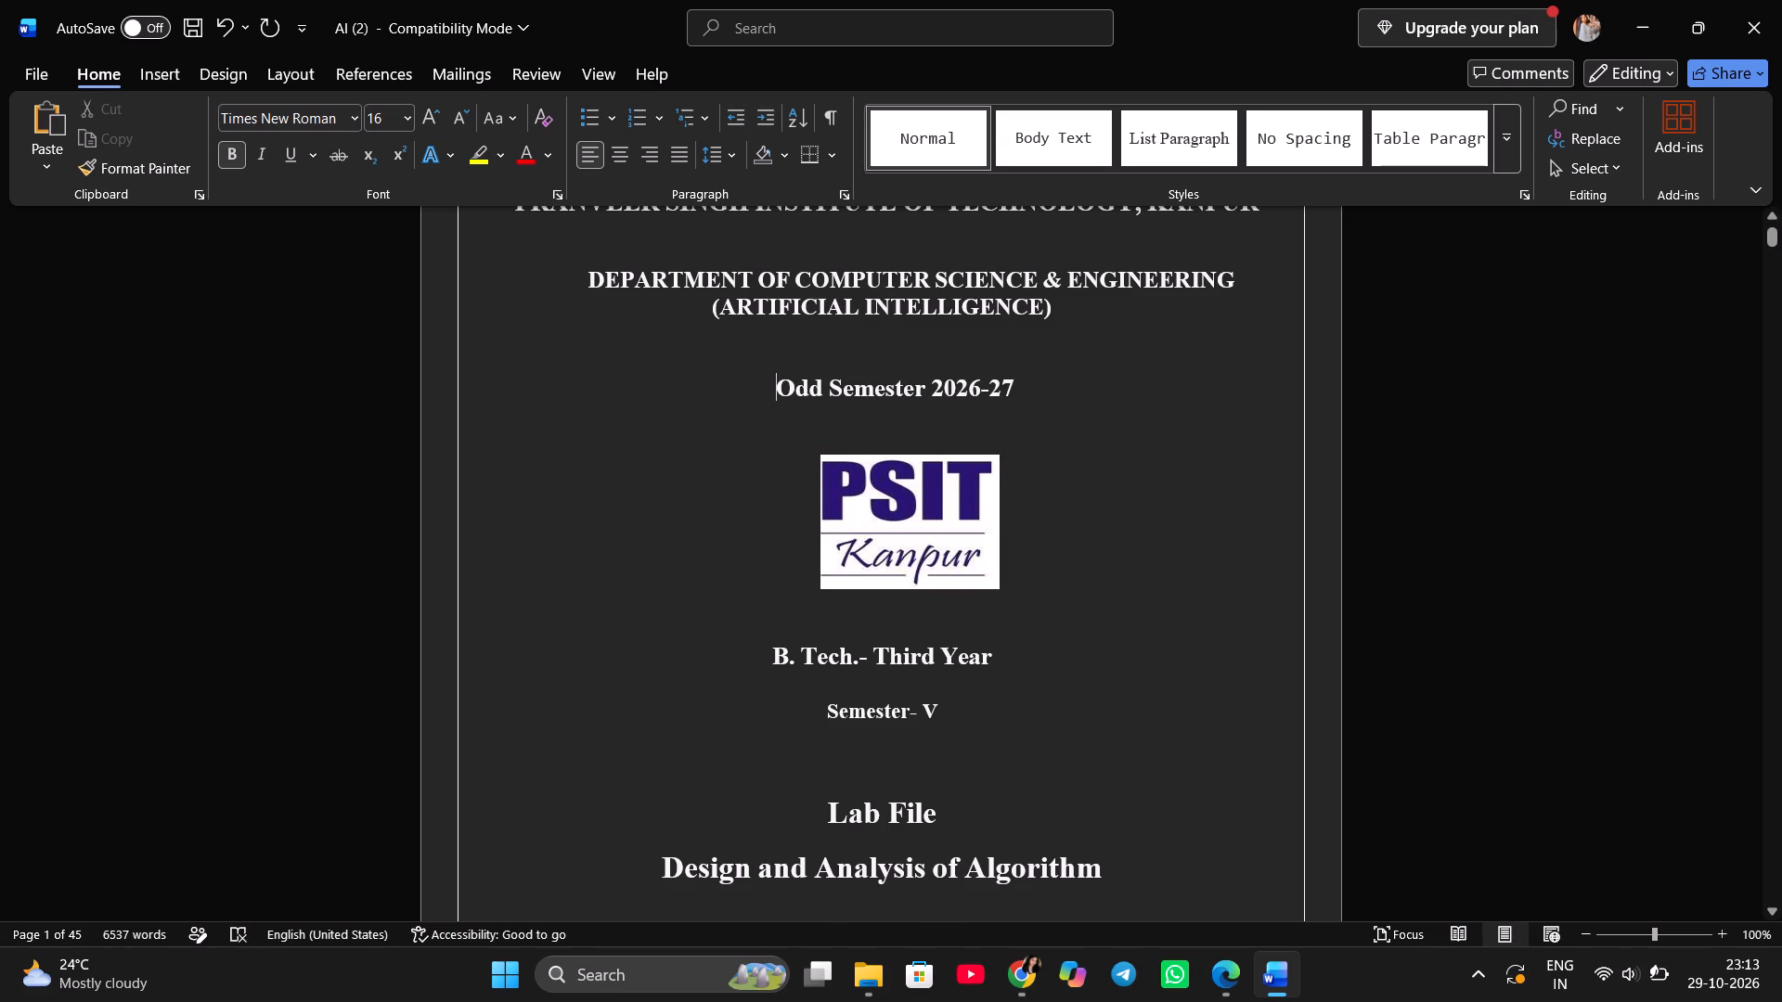
pyautogui.scroll(-1, 800, 315)
pyautogui.click(876, 522)
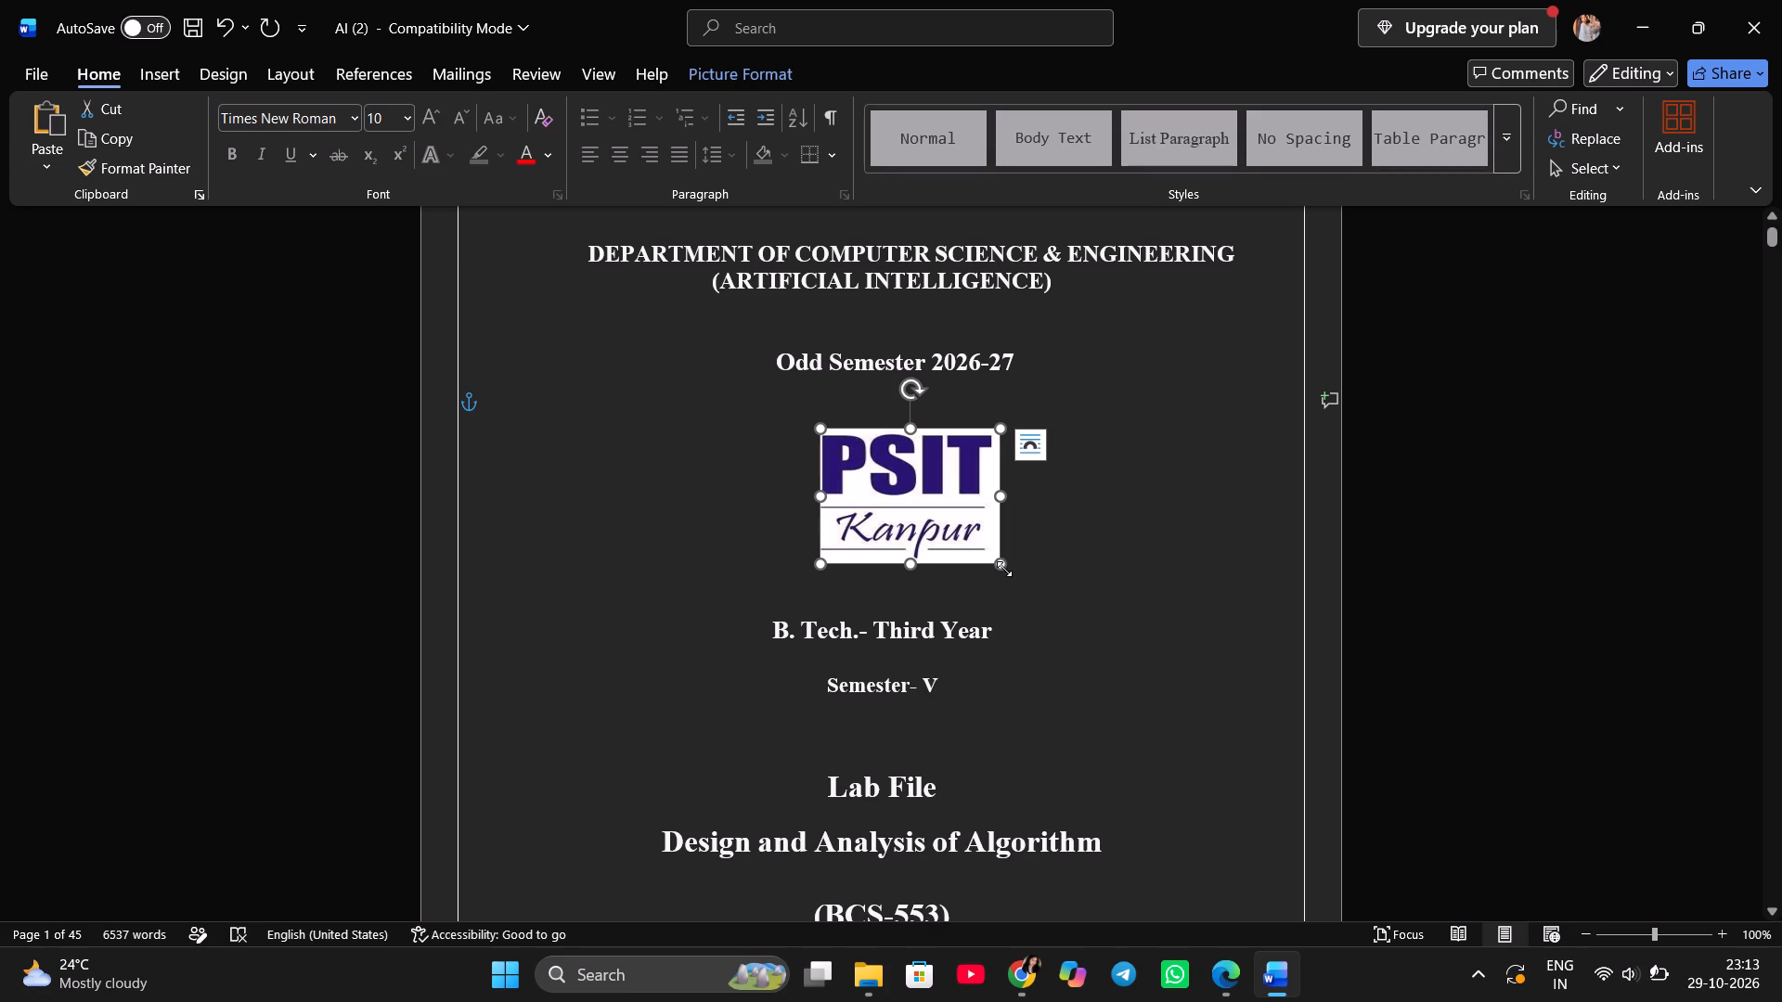
pyautogui.moveTo(1004, 569); pyautogui.dragTo(974, 559)
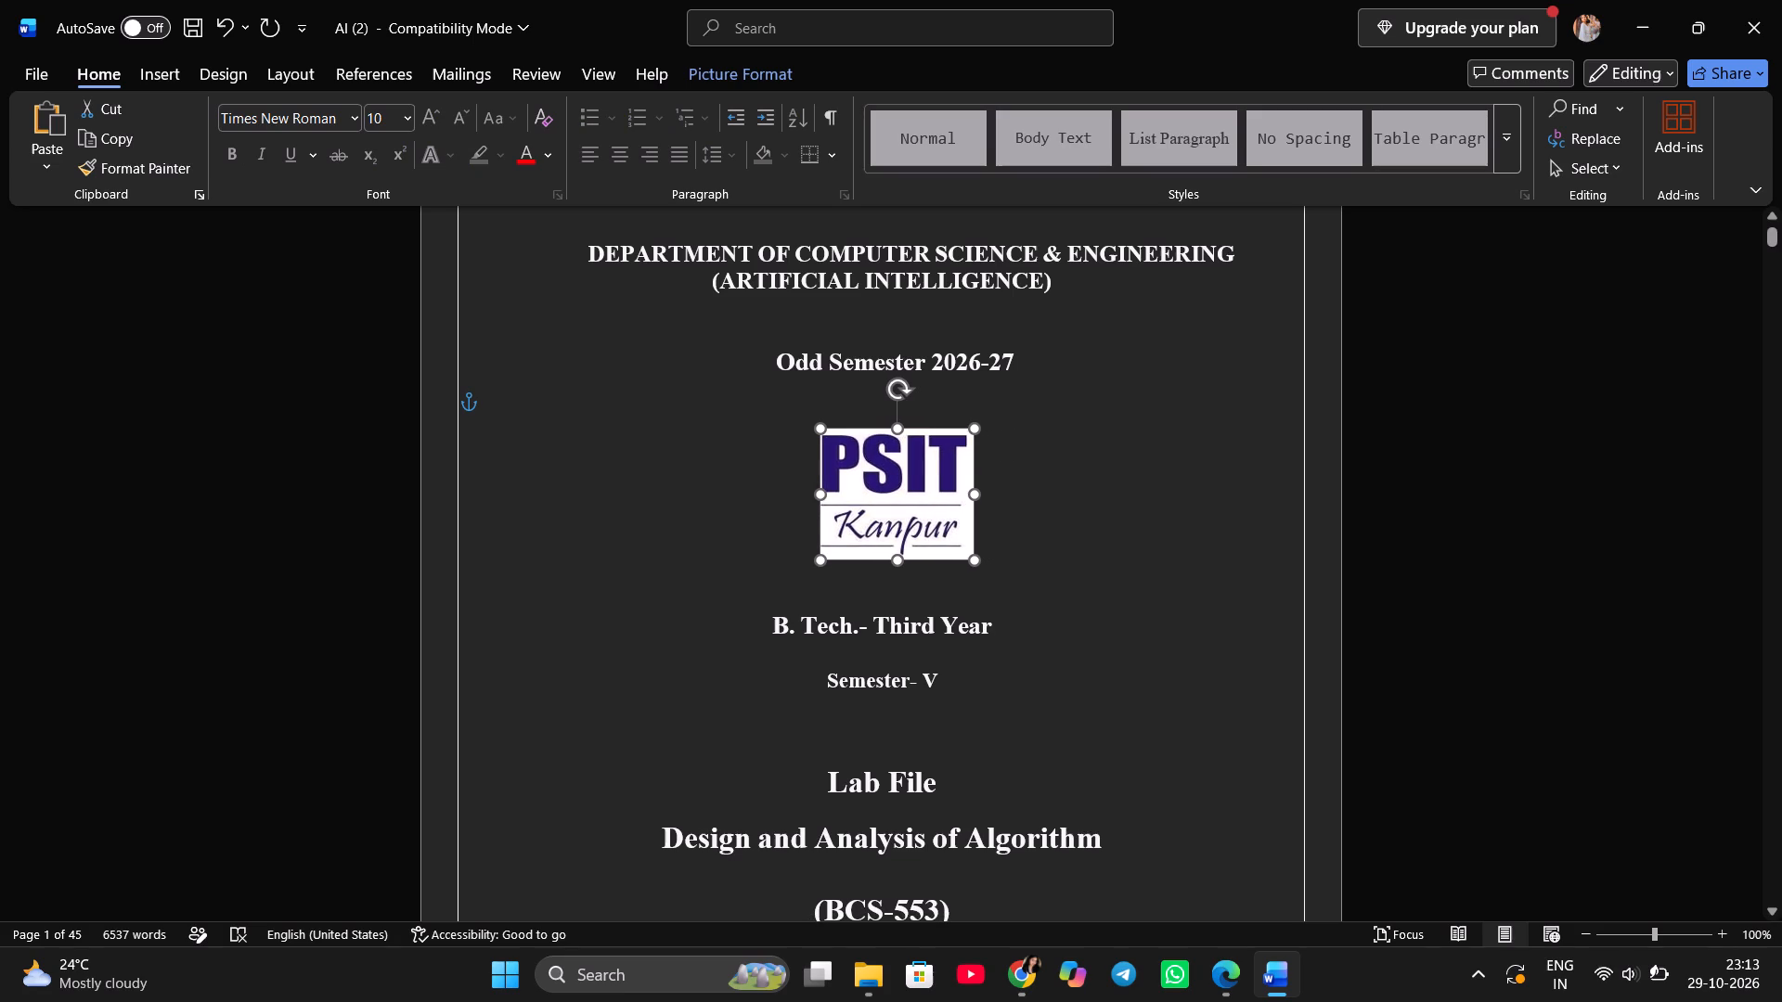
pyautogui.moveTo(974, 559); pyautogui.dragTo(977, 560)
# Increase the indent of the "B. Tech.- Third Year" line by one level to line it up beneath the logo.
pyautogui.click(890, 638)
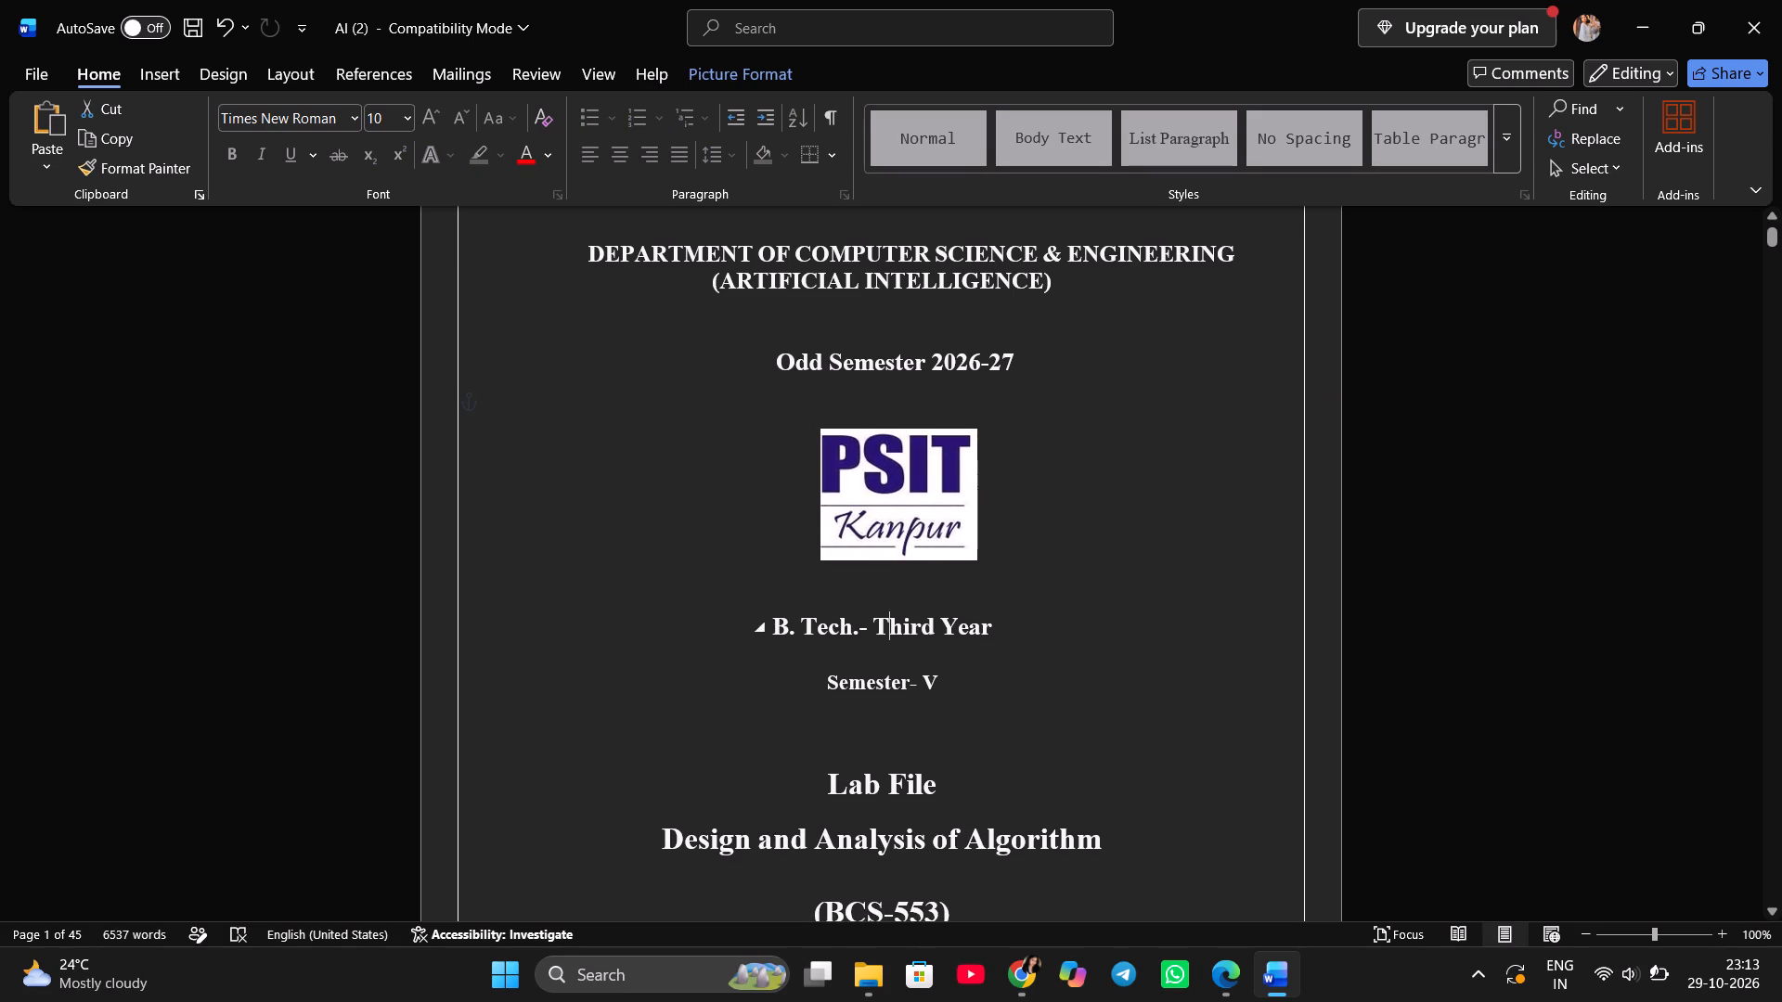
pyautogui.tripleClick(890, 638)
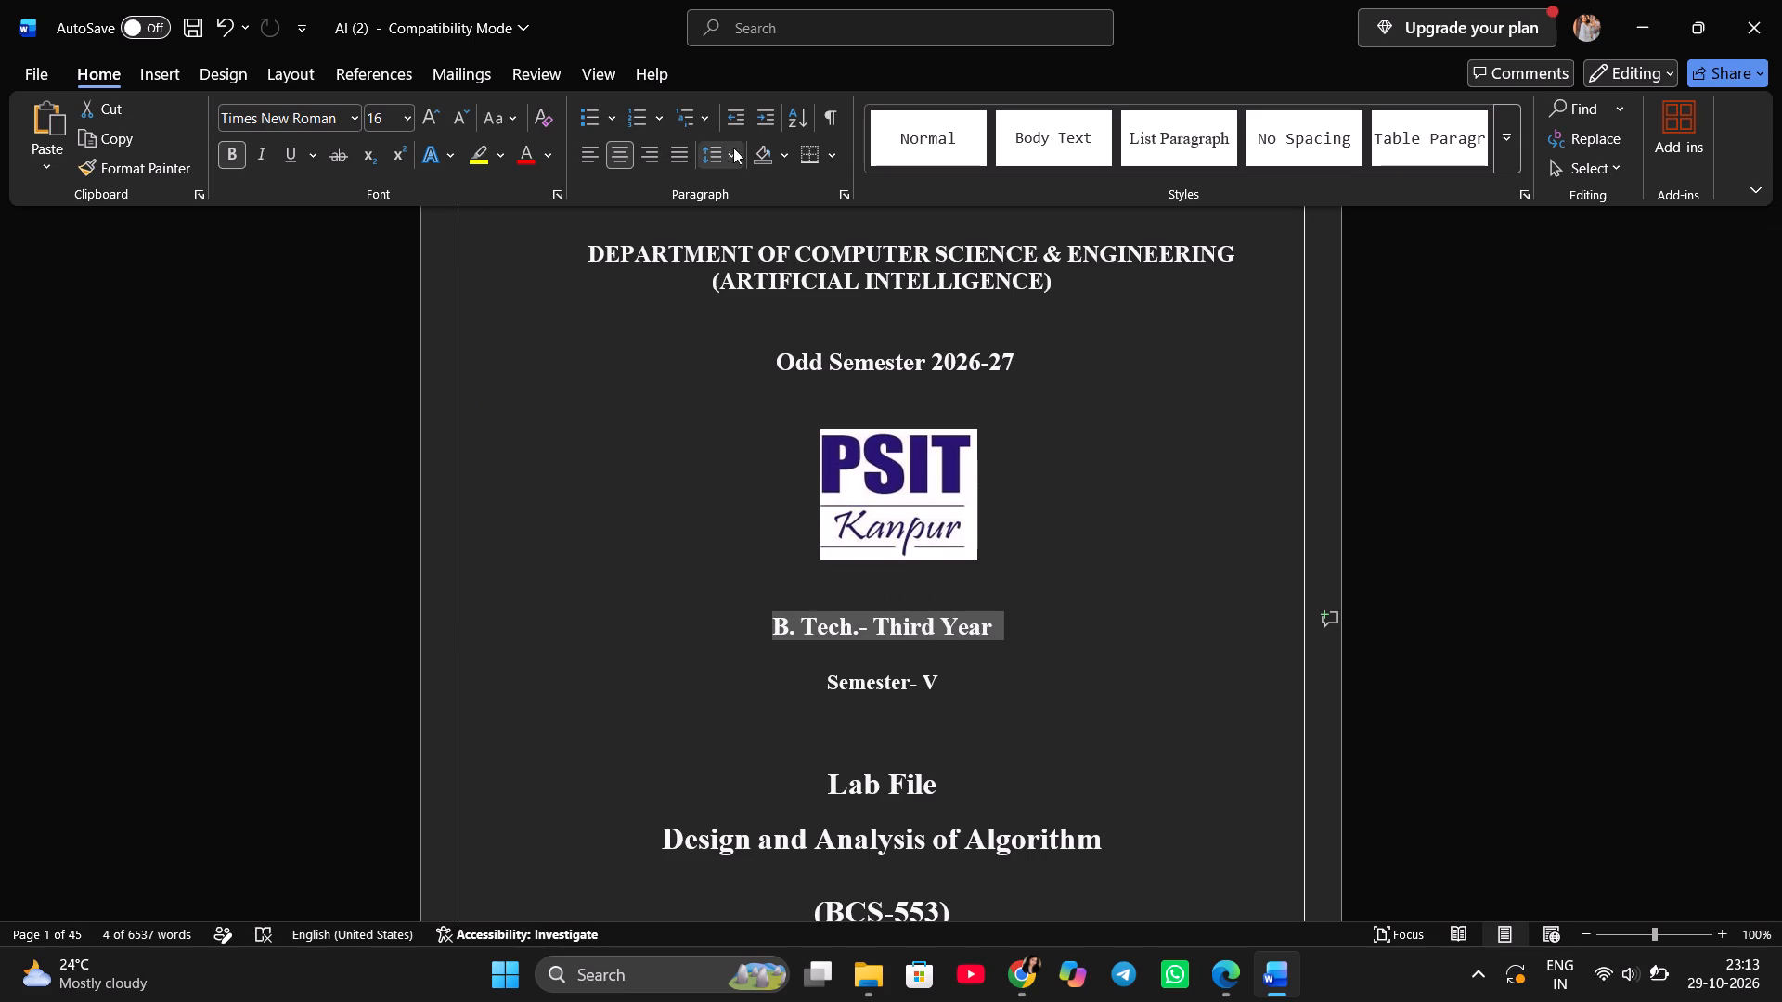
pyautogui.click(763, 129)
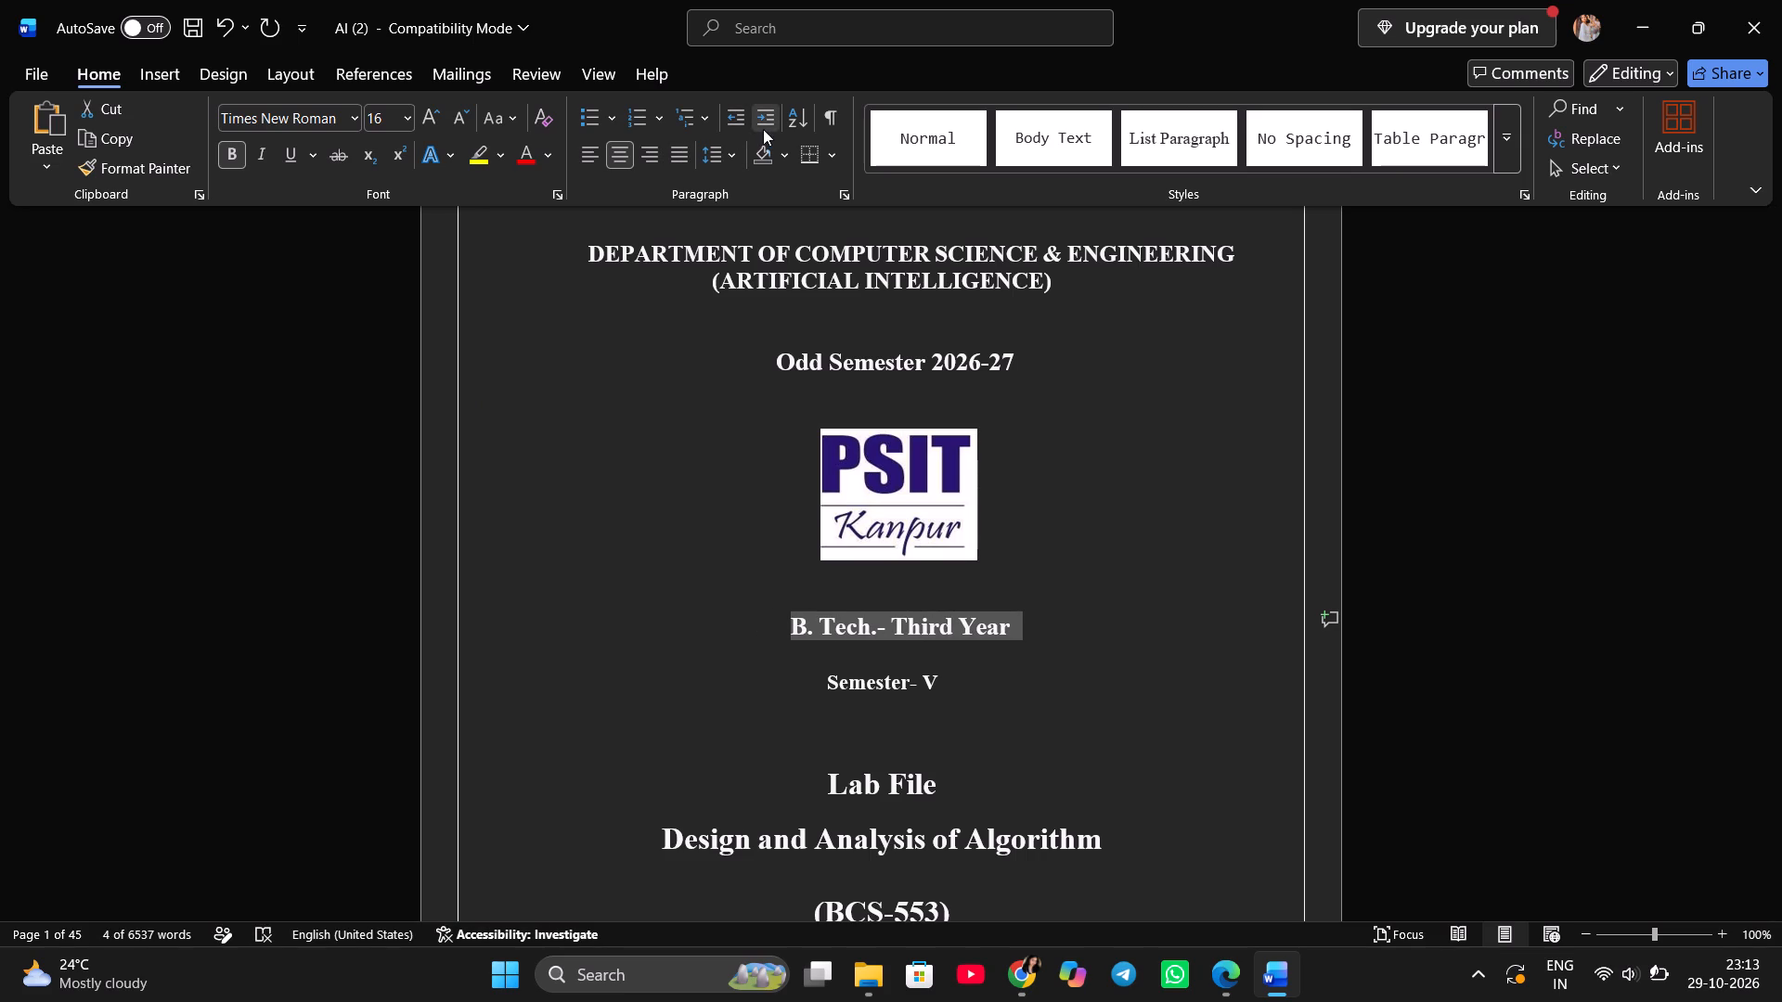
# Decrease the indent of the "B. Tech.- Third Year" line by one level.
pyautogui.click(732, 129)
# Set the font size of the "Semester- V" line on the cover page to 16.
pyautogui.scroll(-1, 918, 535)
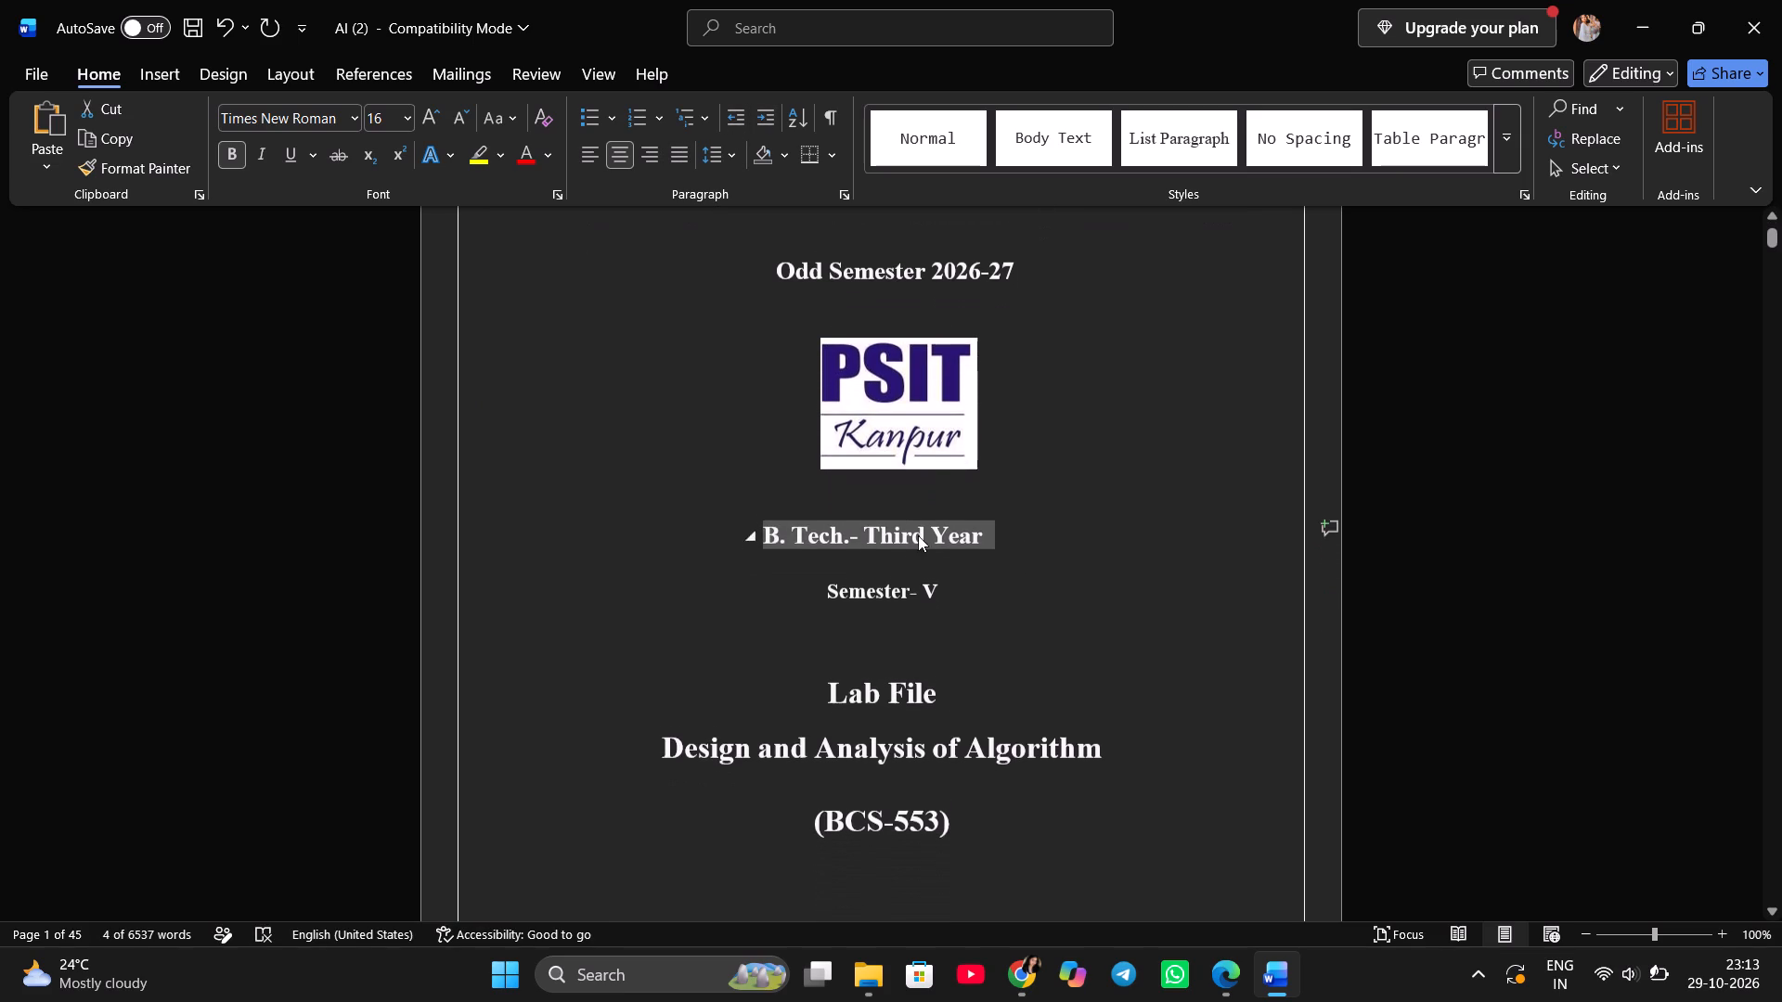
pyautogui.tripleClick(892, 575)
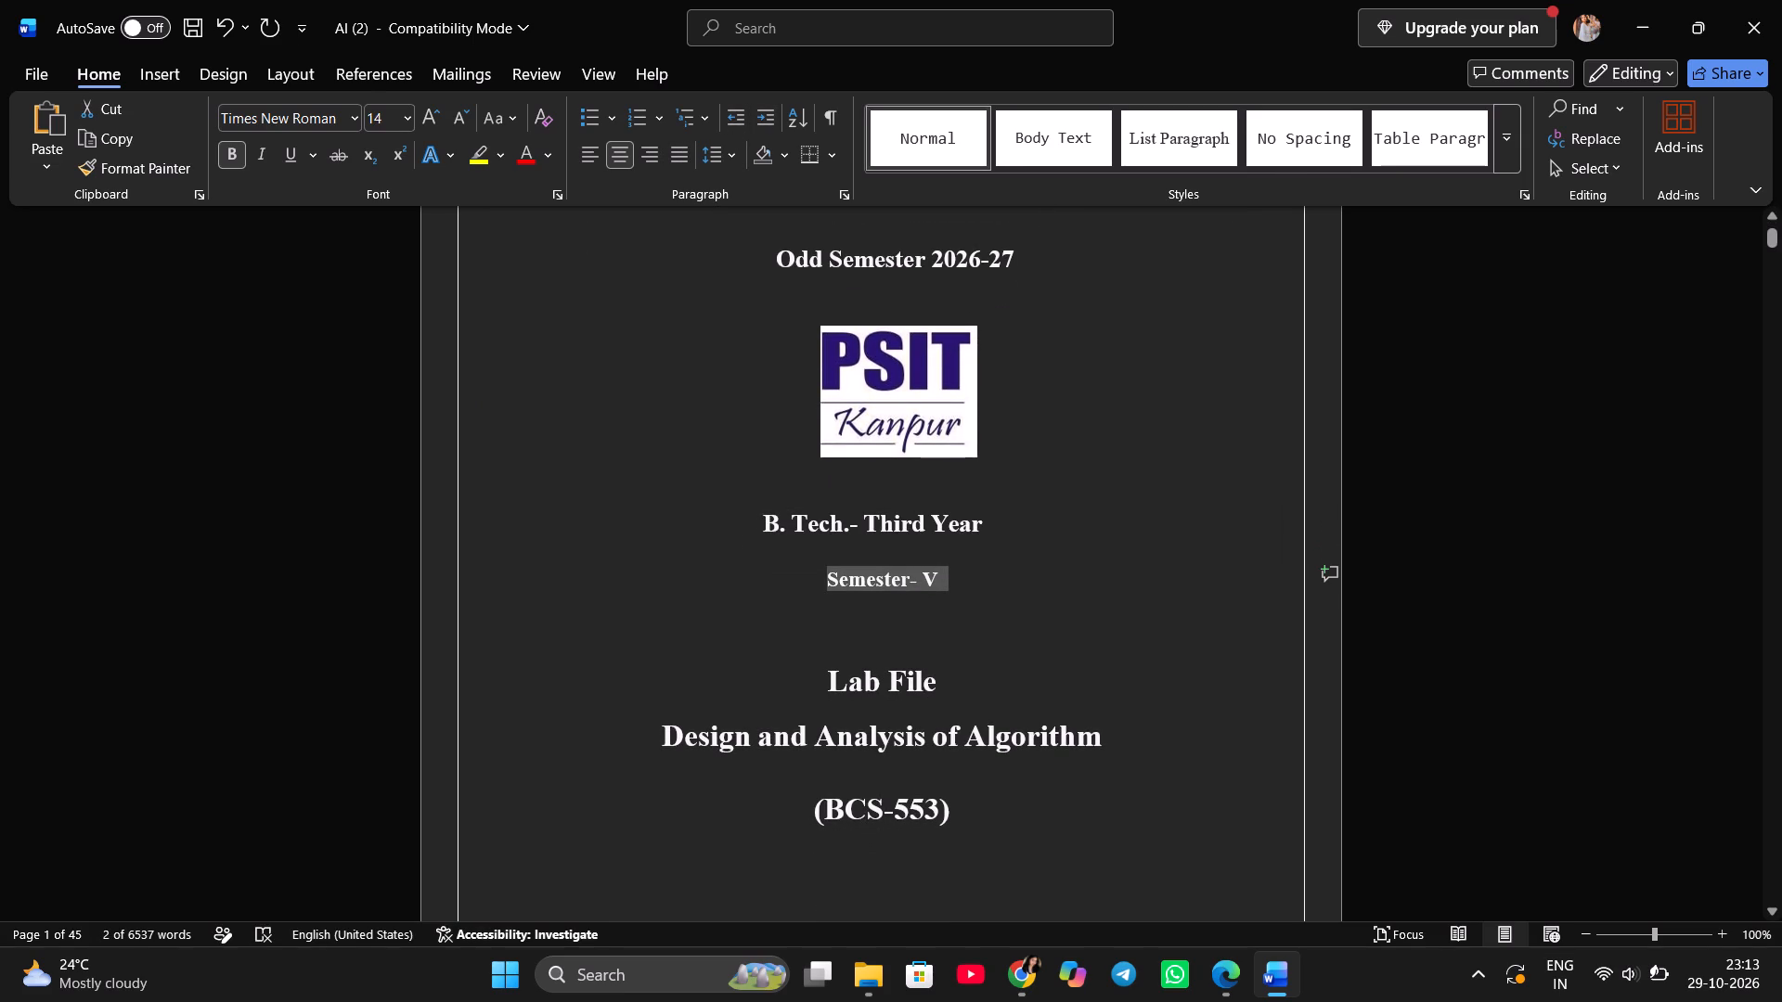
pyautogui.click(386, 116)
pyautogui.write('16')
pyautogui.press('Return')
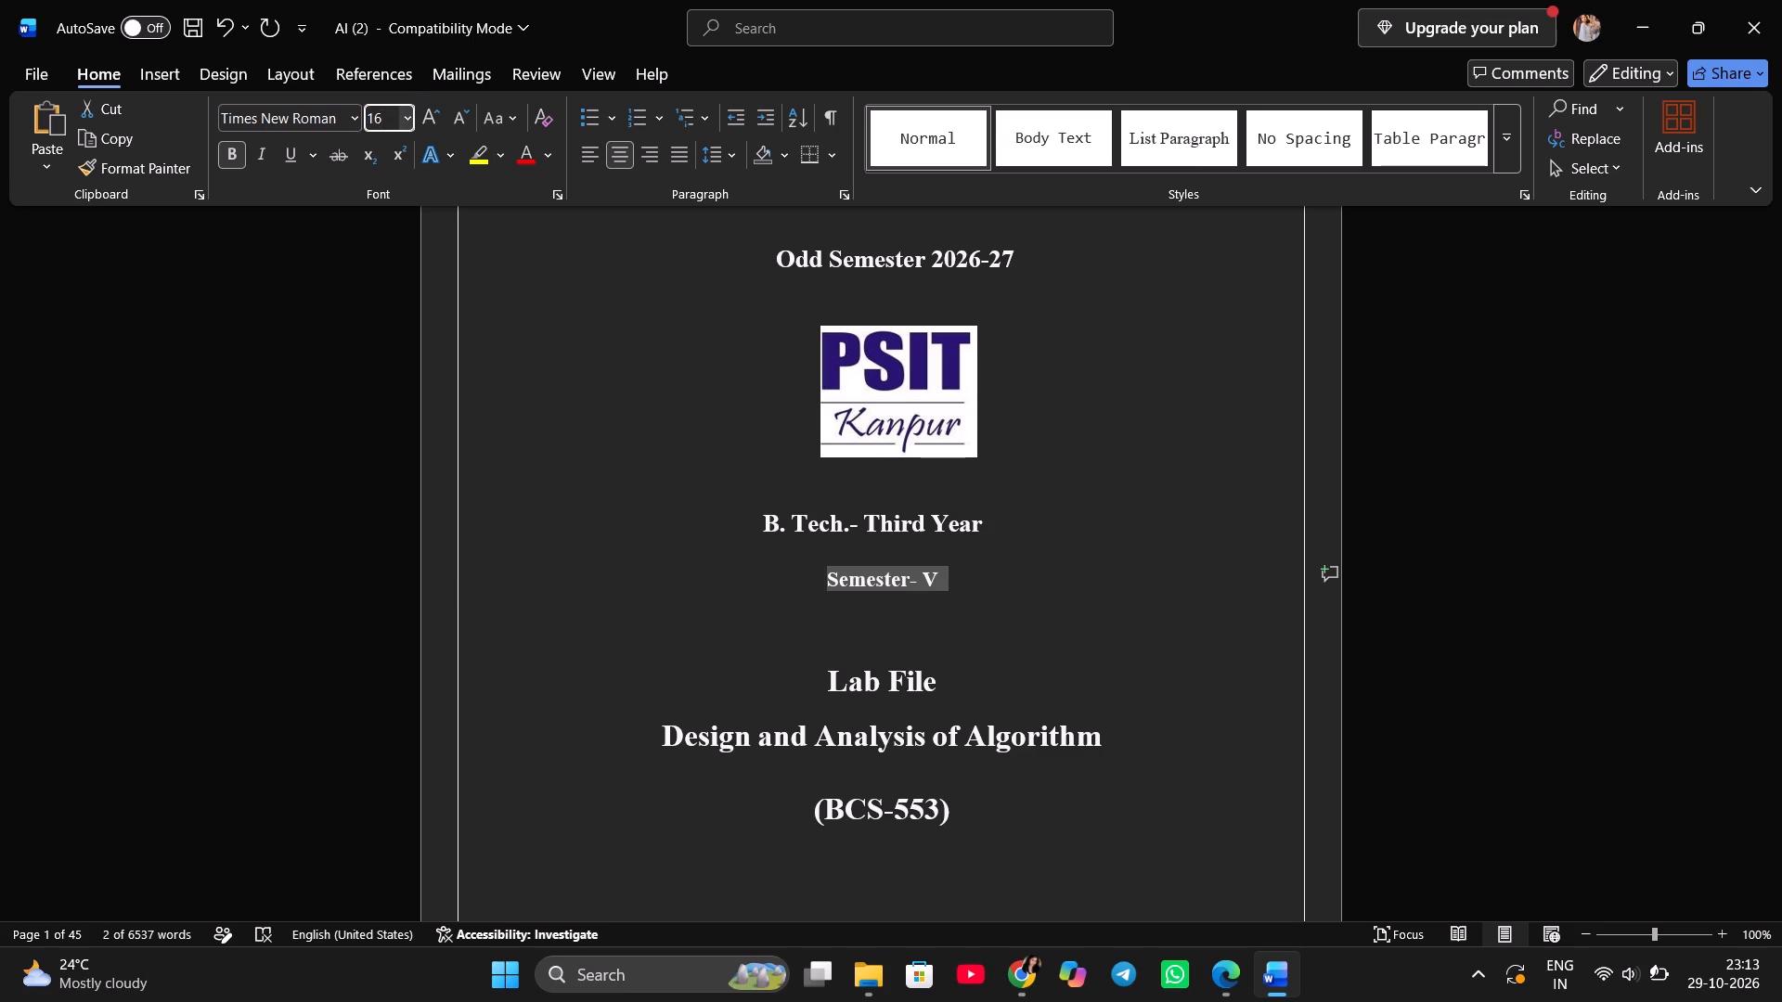
# Check the font sizes and alignment of the cover page's institute, department, semester, "Lab File" and course code lines.
pyautogui.scroll(1, 835, 731)
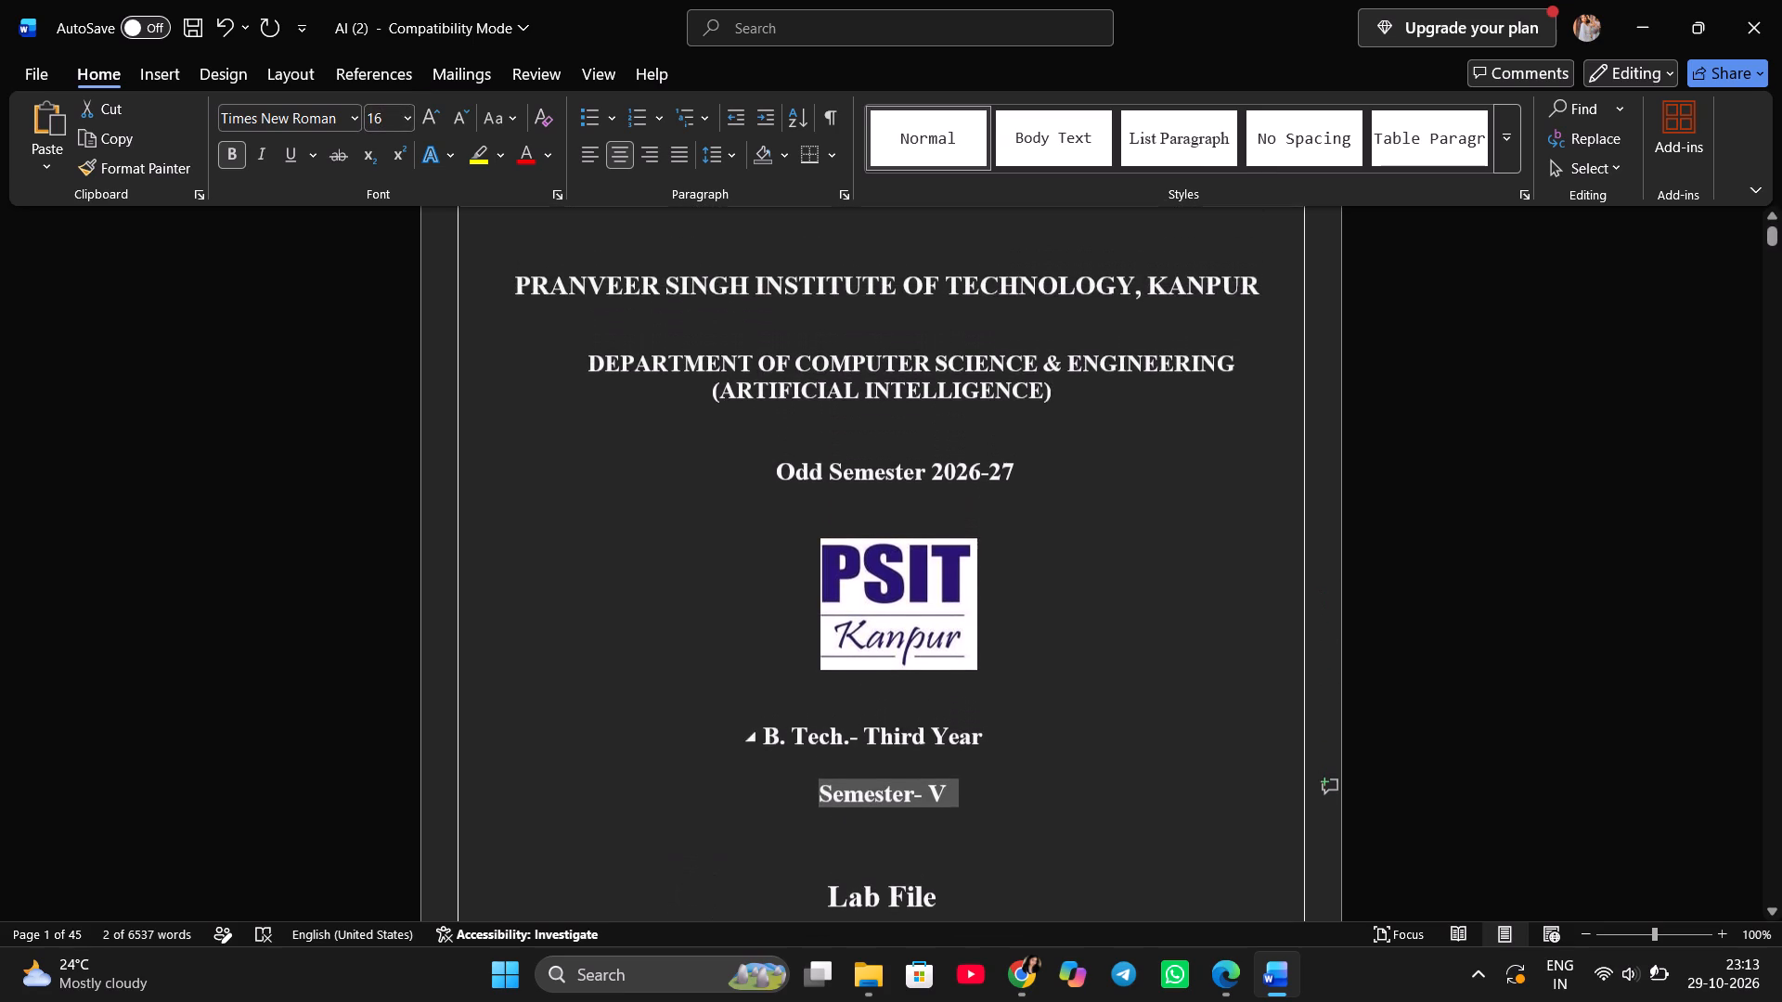
pyautogui.click(812, 472)
pyautogui.click(792, 307)
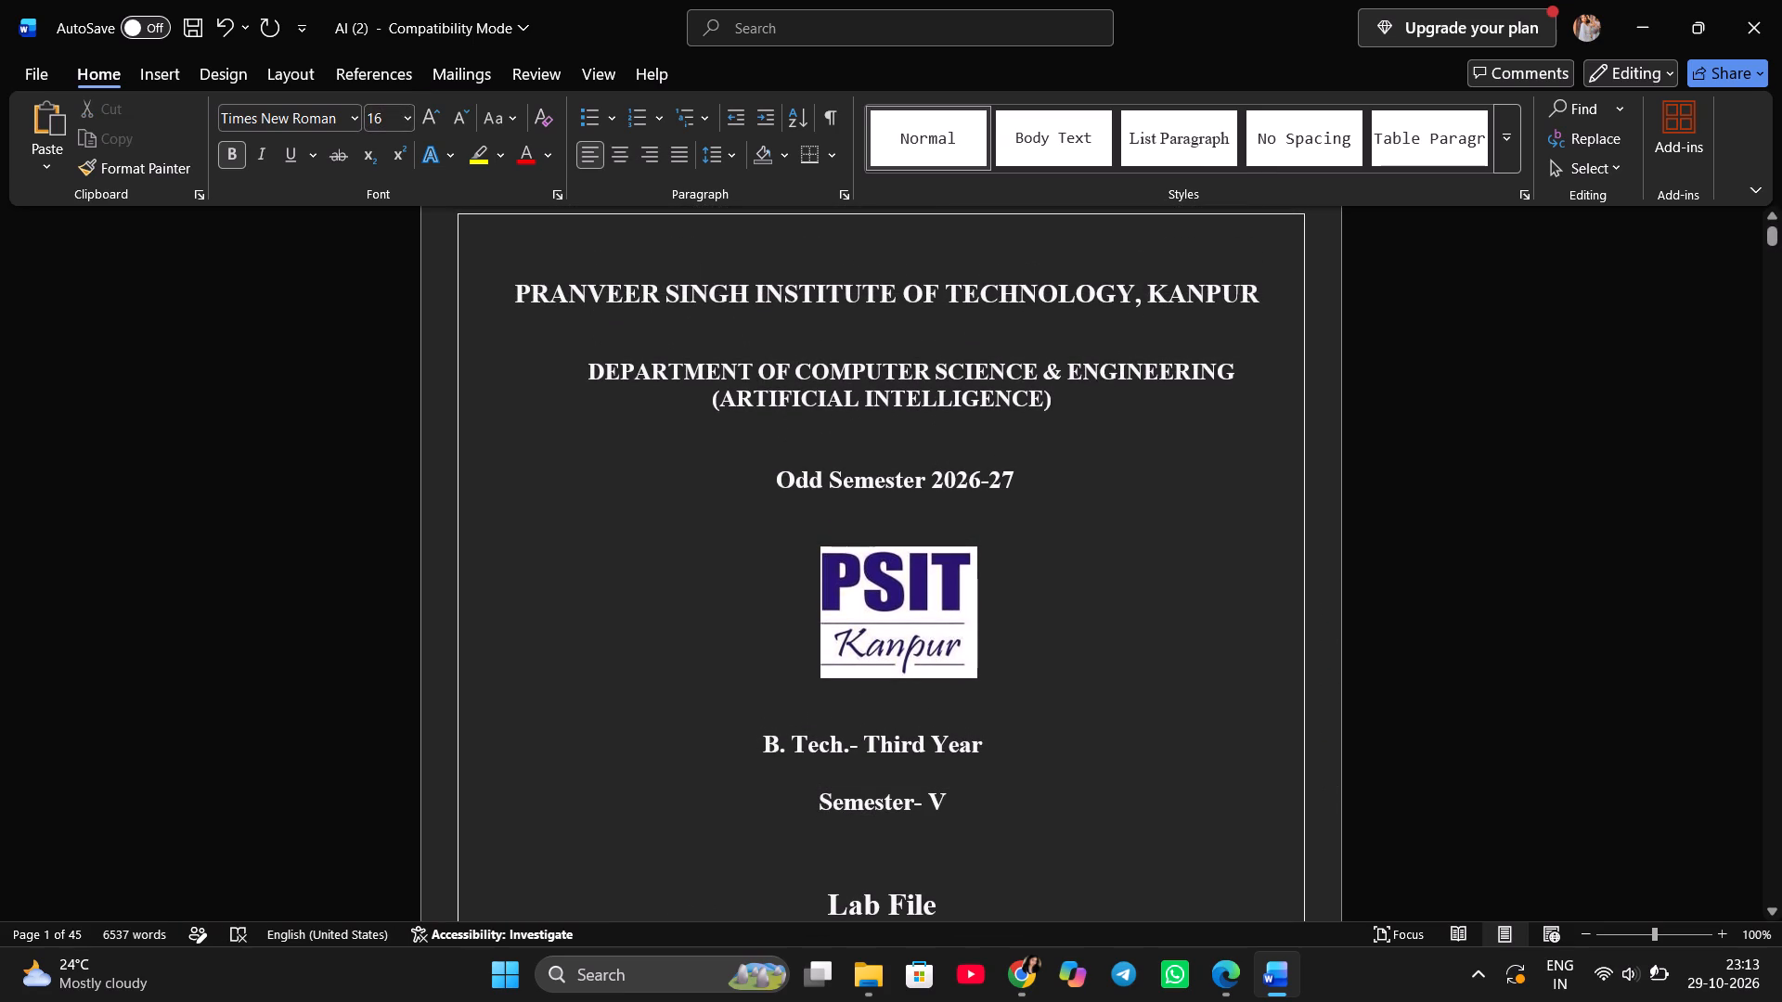
pyautogui.click(784, 382)
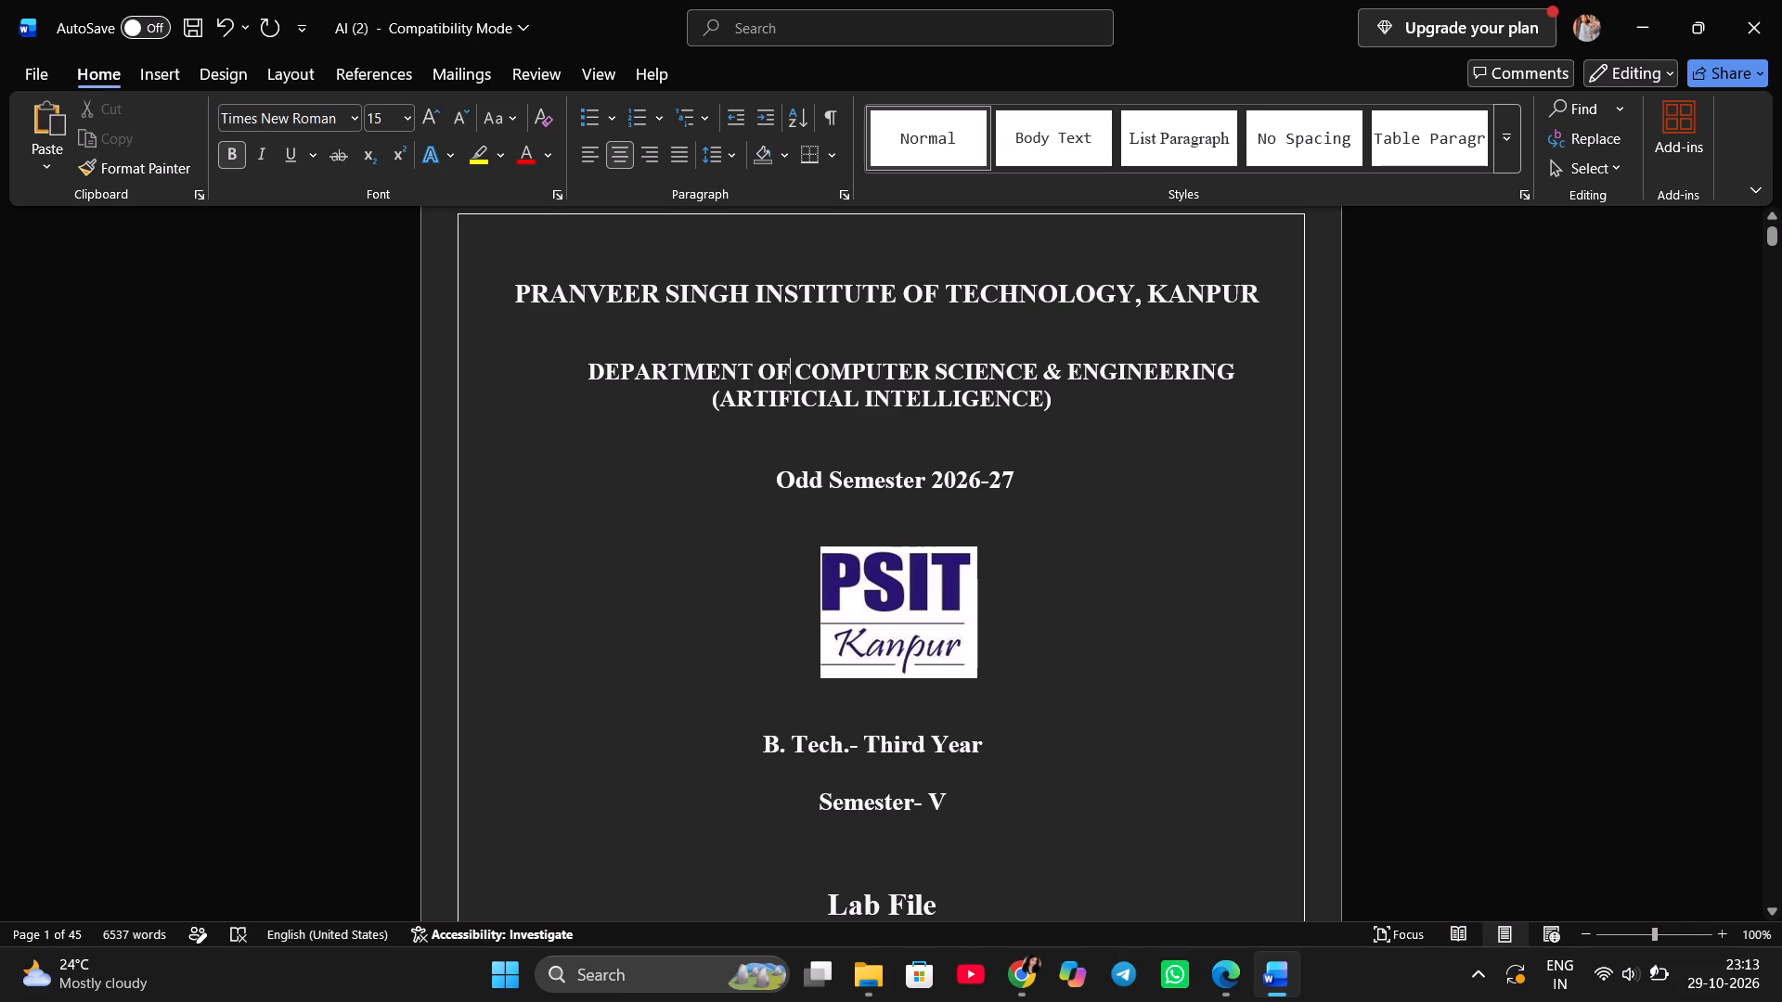
pyautogui.click(798, 487)
pyautogui.click(864, 806)
pyautogui.click(873, 918)
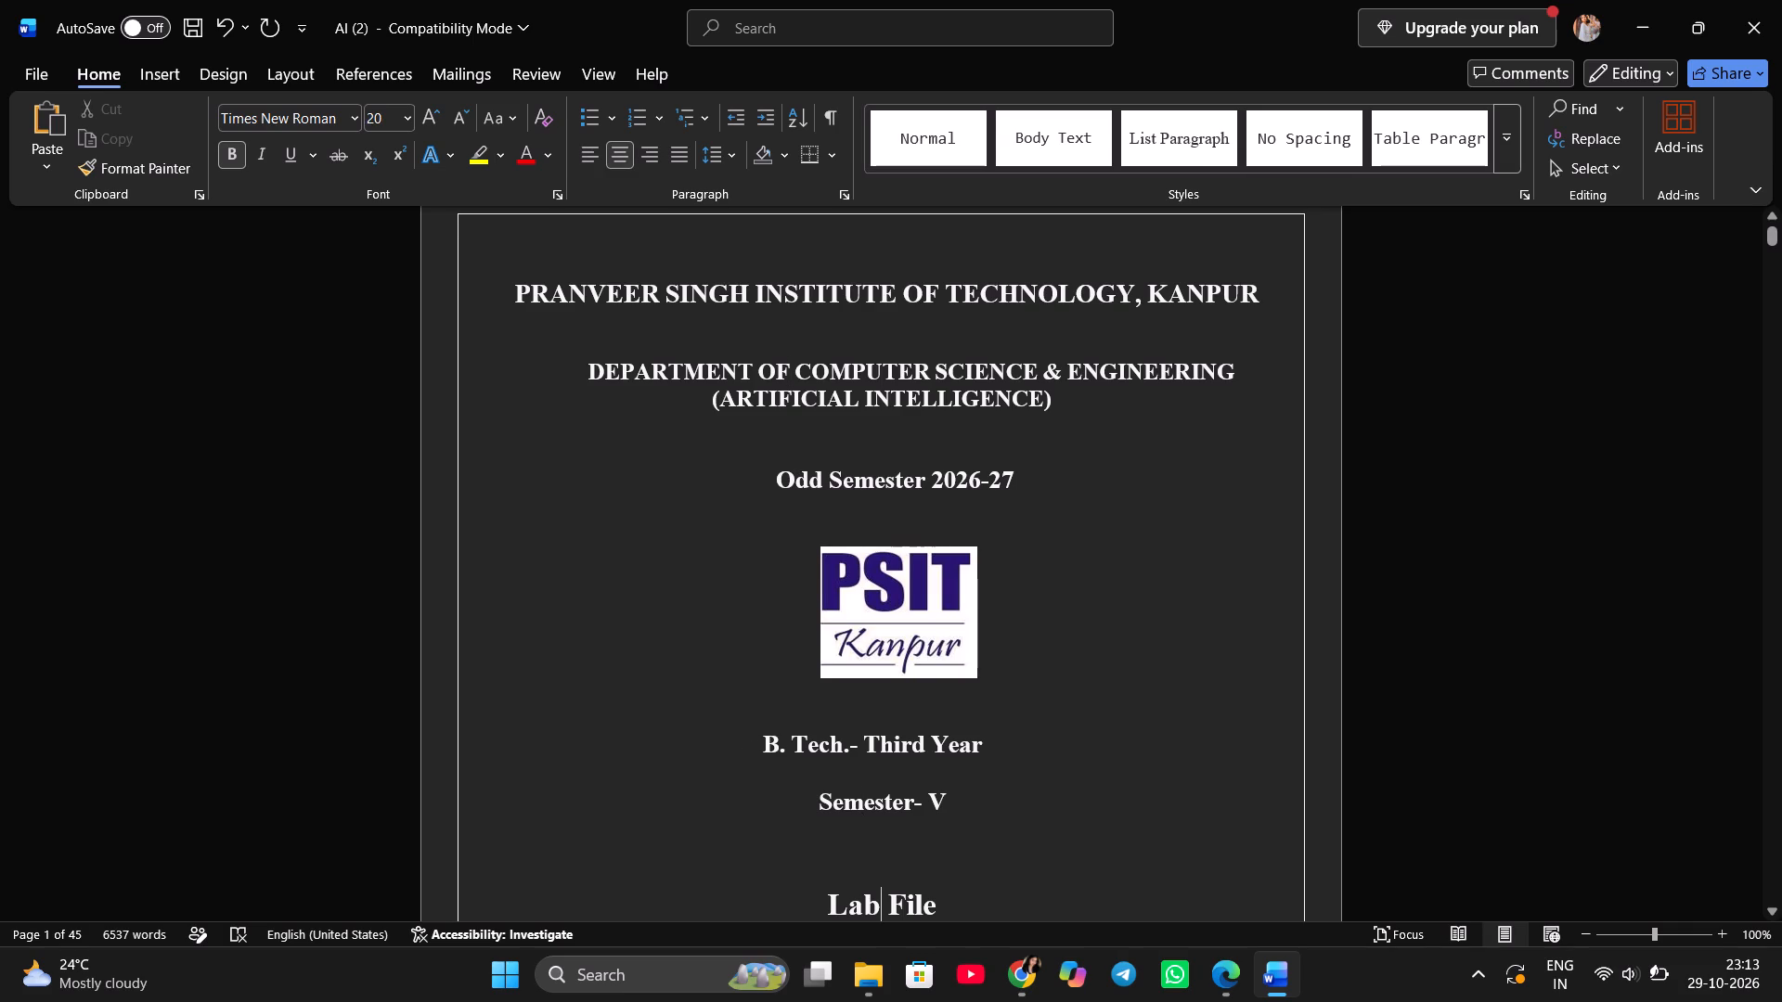
pyautogui.scroll(-2, 873, 918)
pyautogui.scroll(-2, 834, 696)
pyautogui.tripleClick(852, 476)
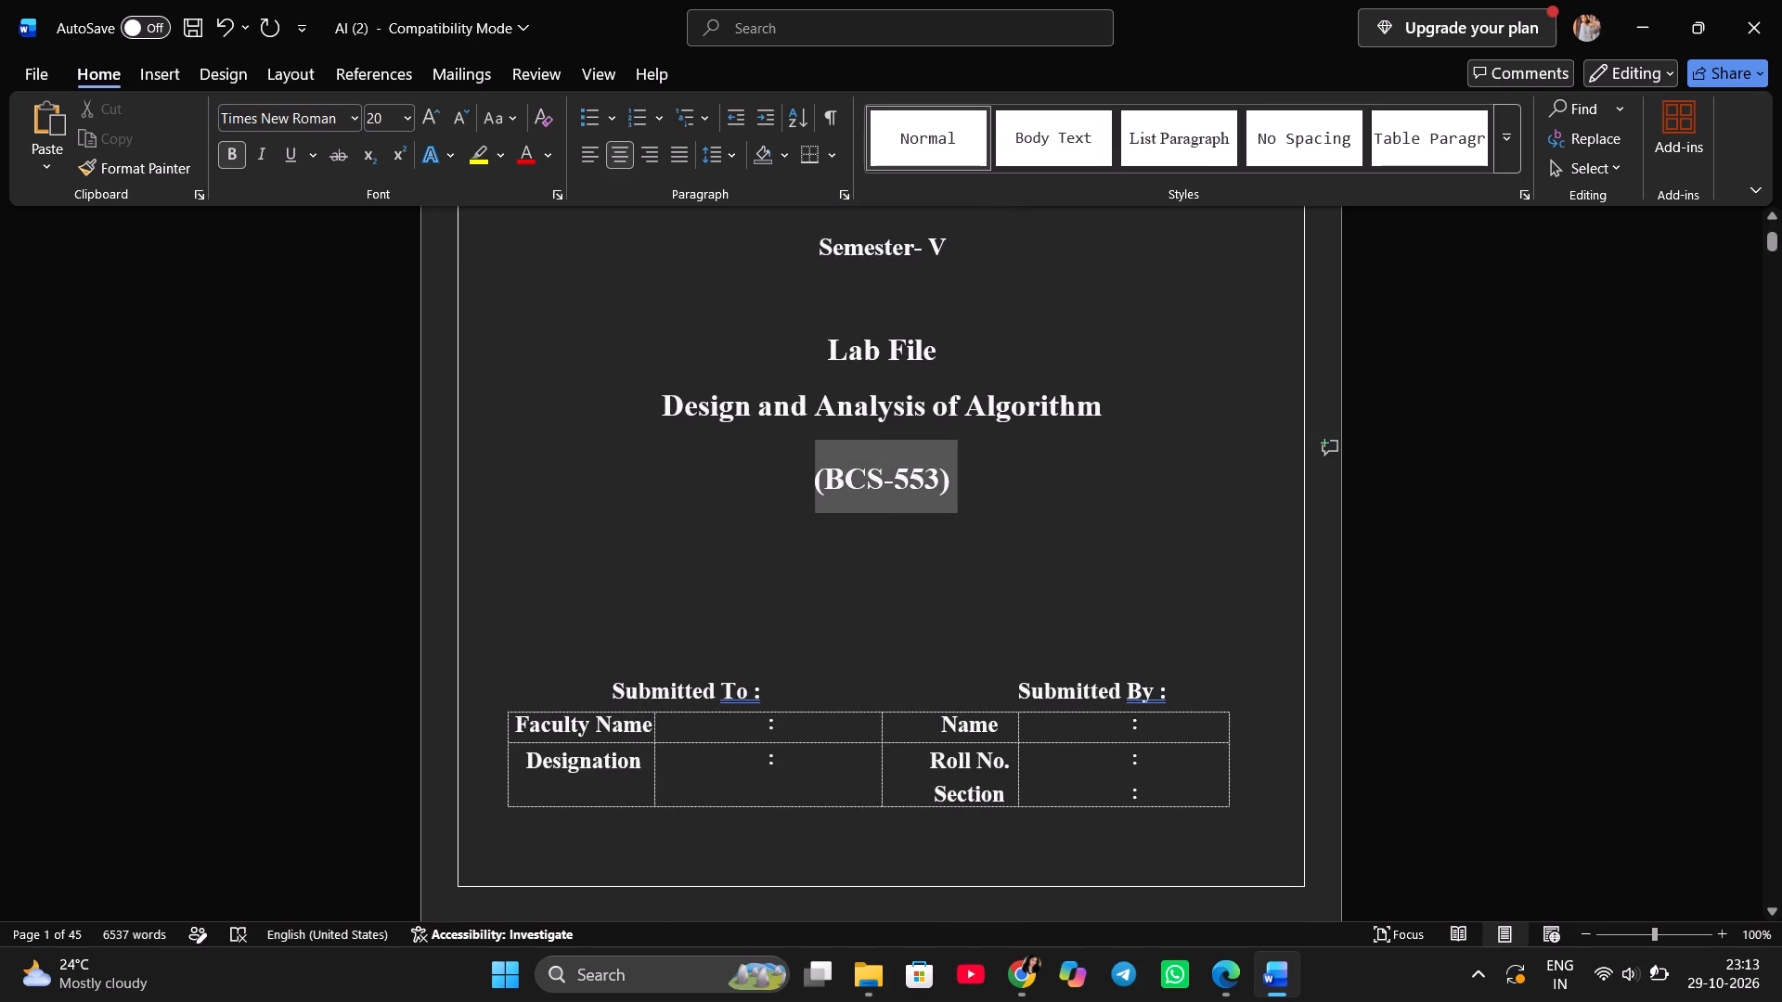
pyautogui.click(868, 590)
# Review the text alignment on the cover page, the Table of Contents page and the department mission and PEO pages.
pyautogui.scroll(2, 868, 590)
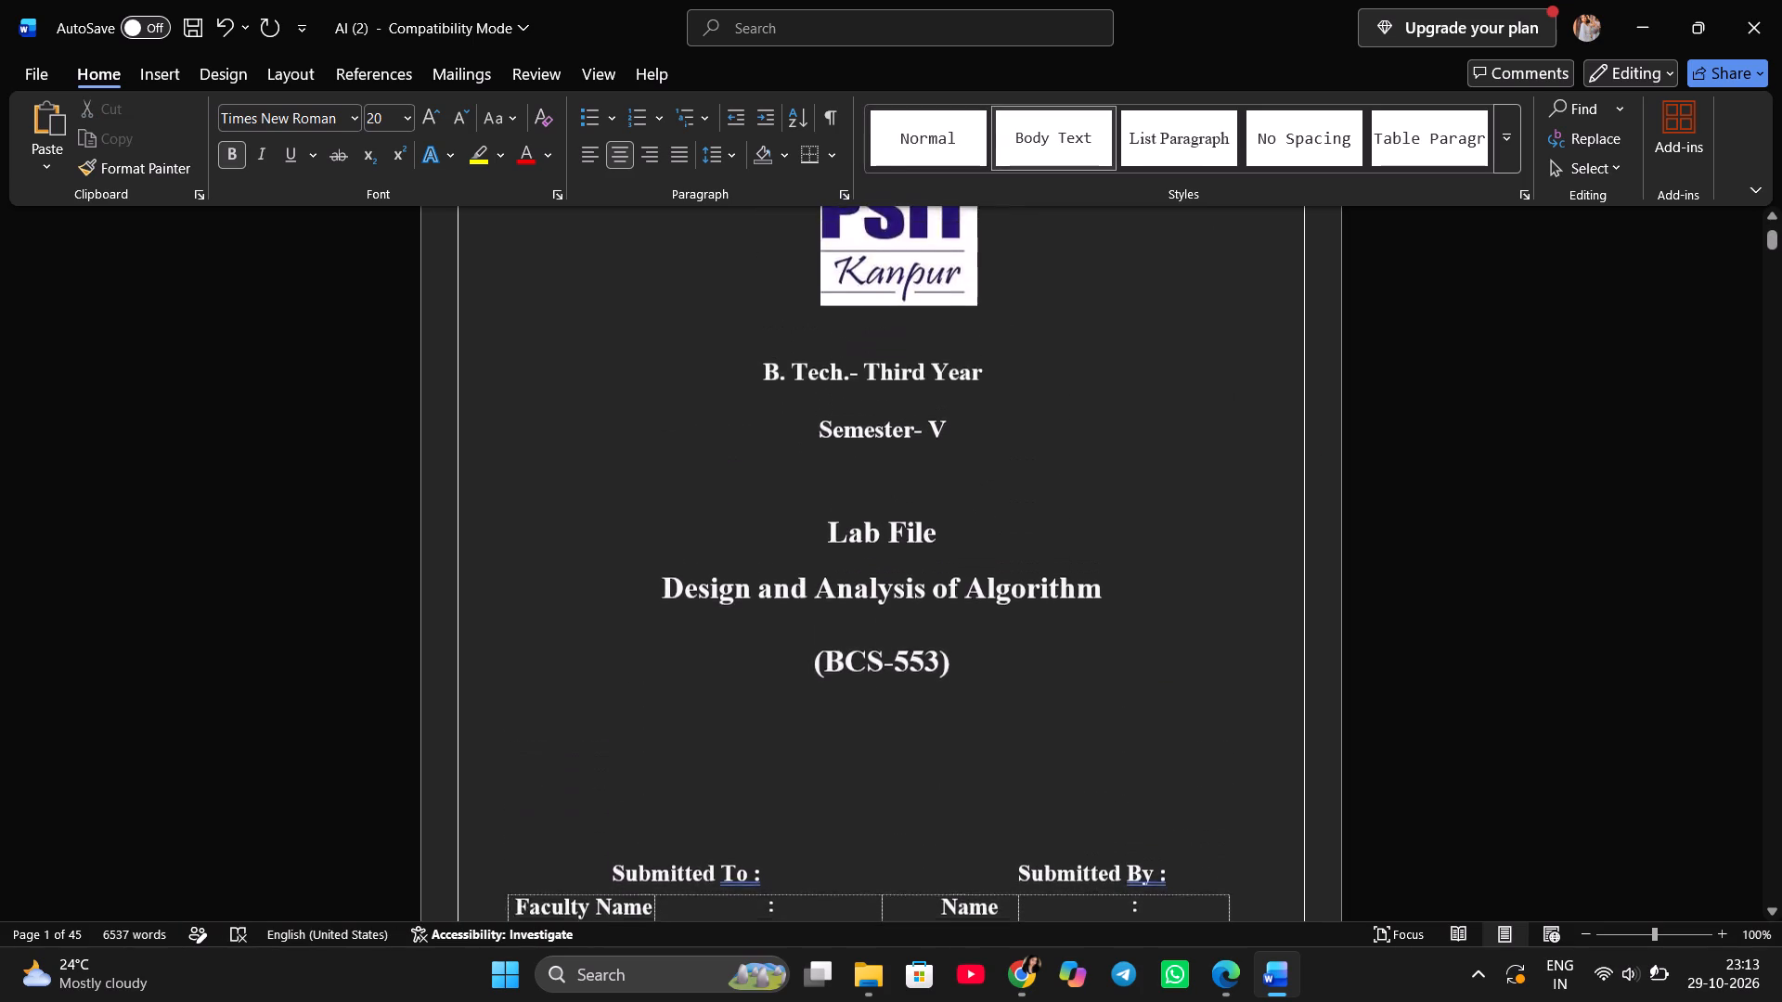
pyautogui.scroll(2, 868, 590)
pyautogui.scroll(-2, 868, 590)
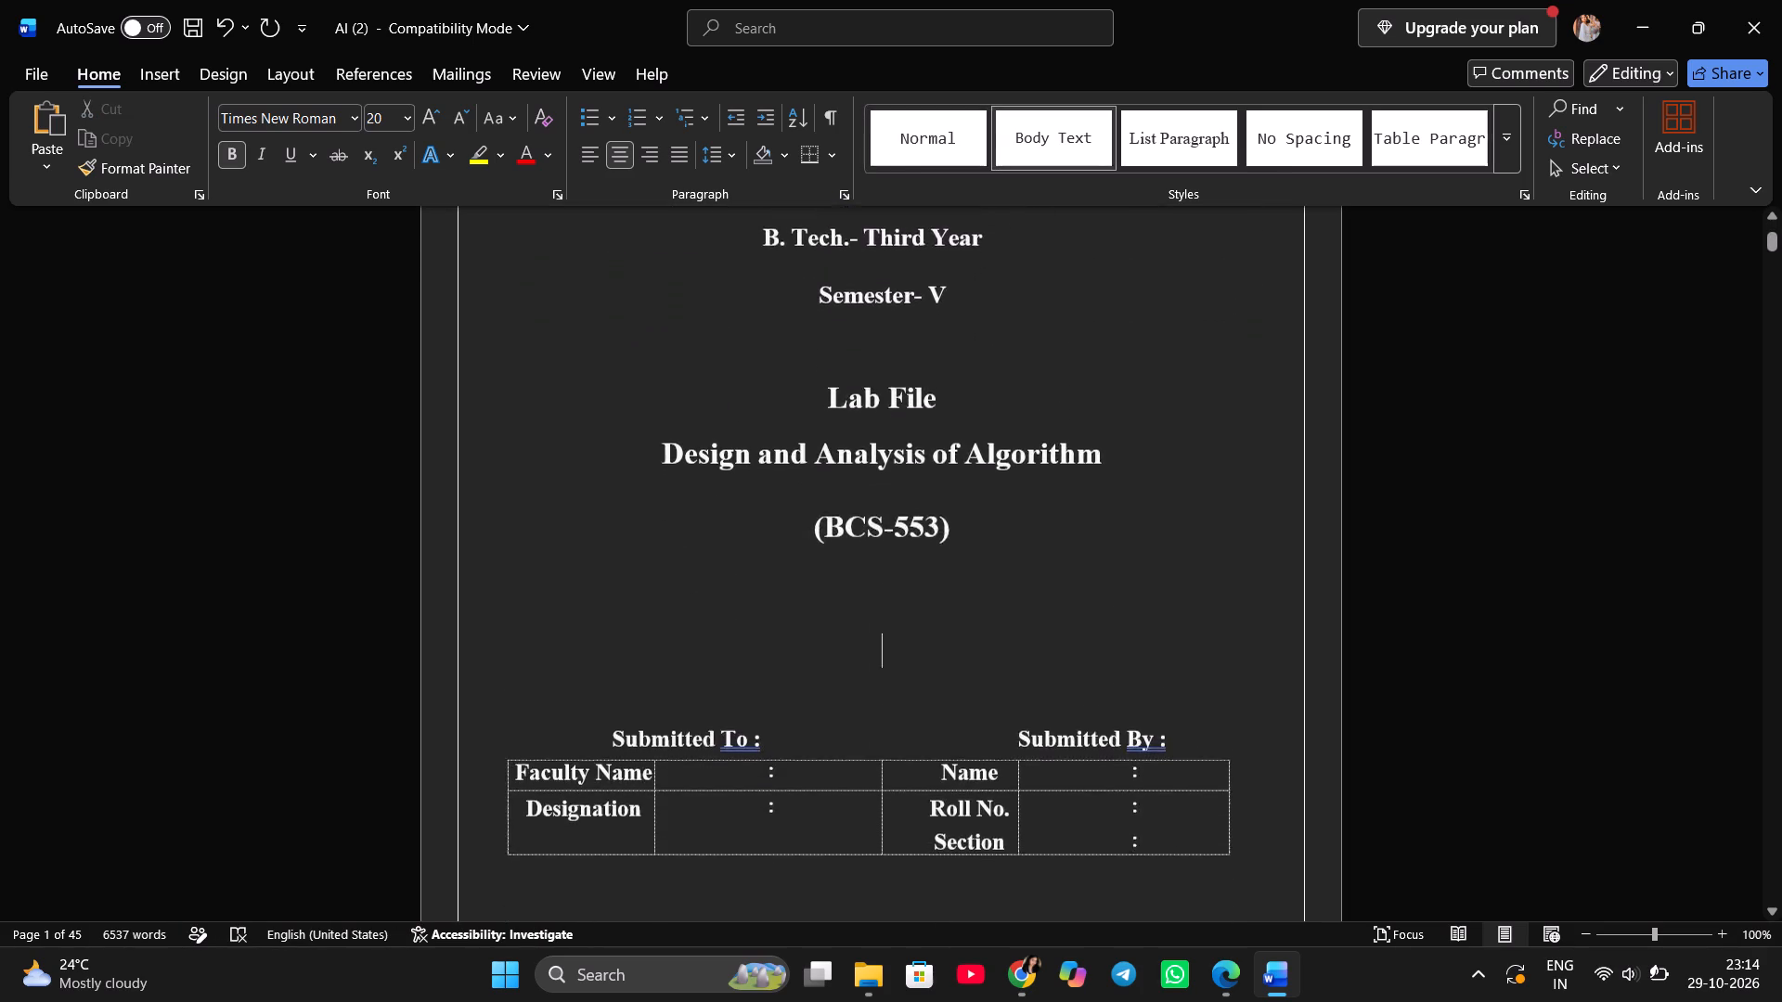
pyautogui.scroll(2, 868, 590)
pyautogui.scroll(-3, 868, 590)
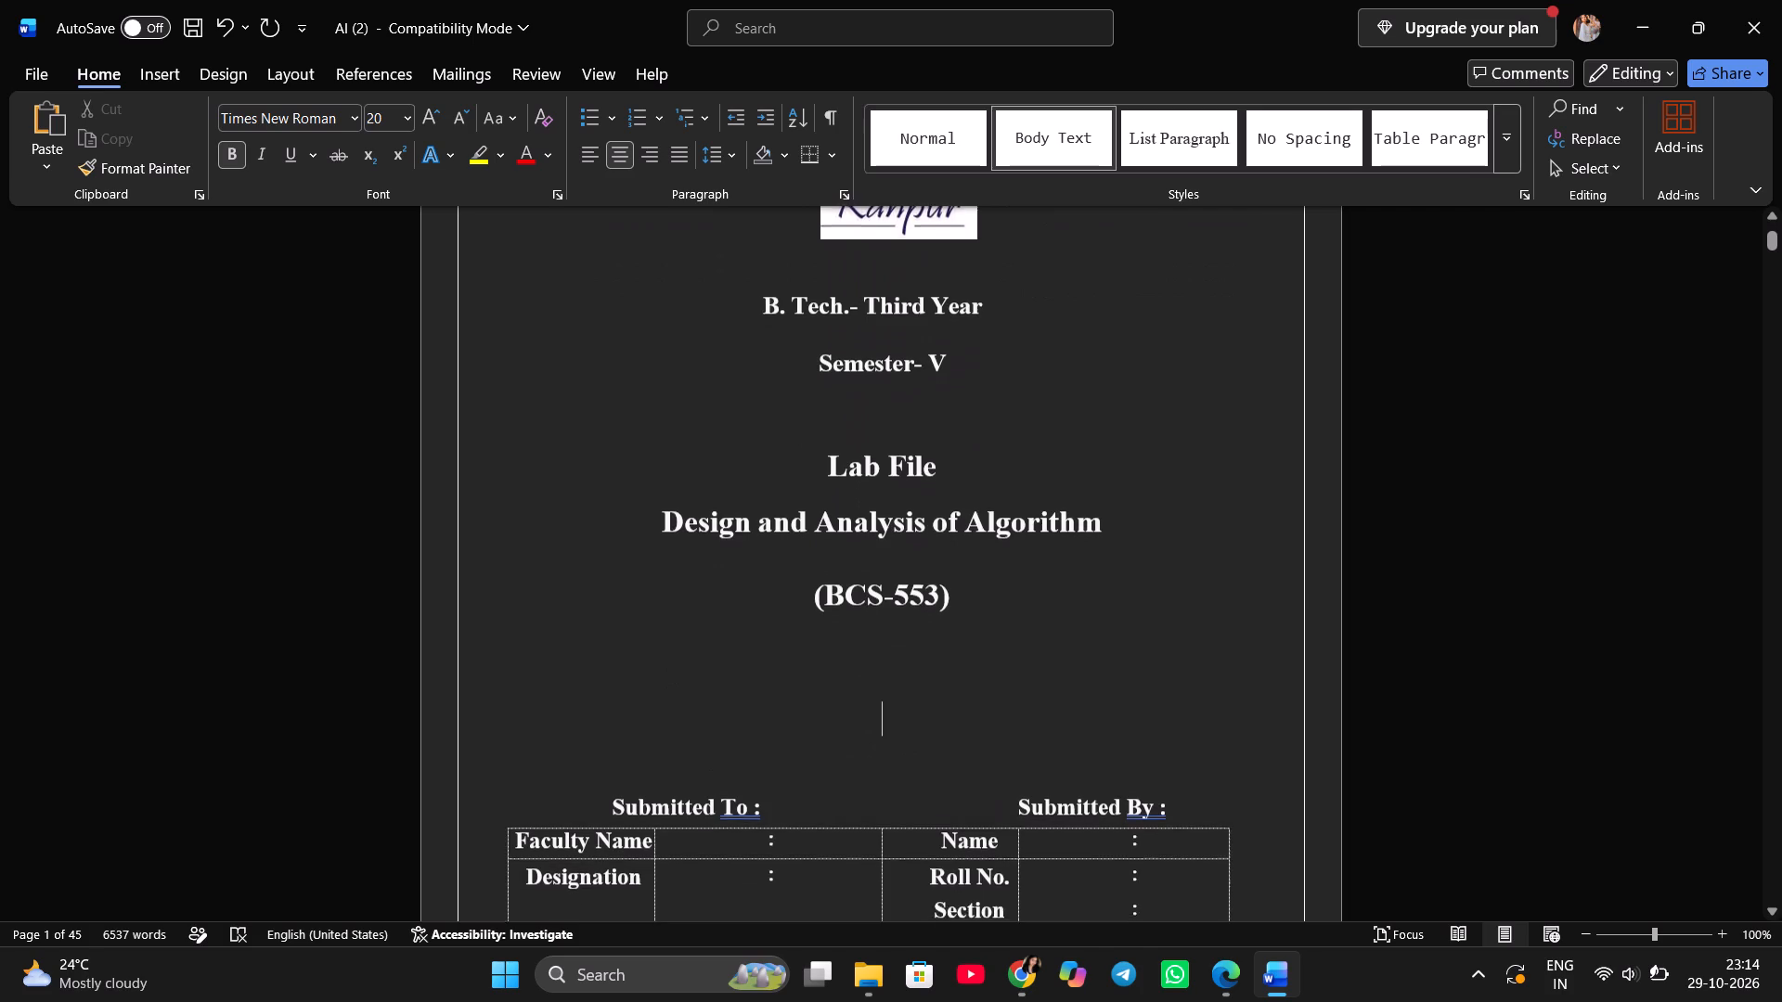
pyautogui.scroll(-4, 868, 590)
pyautogui.scroll(1, 868, 590)
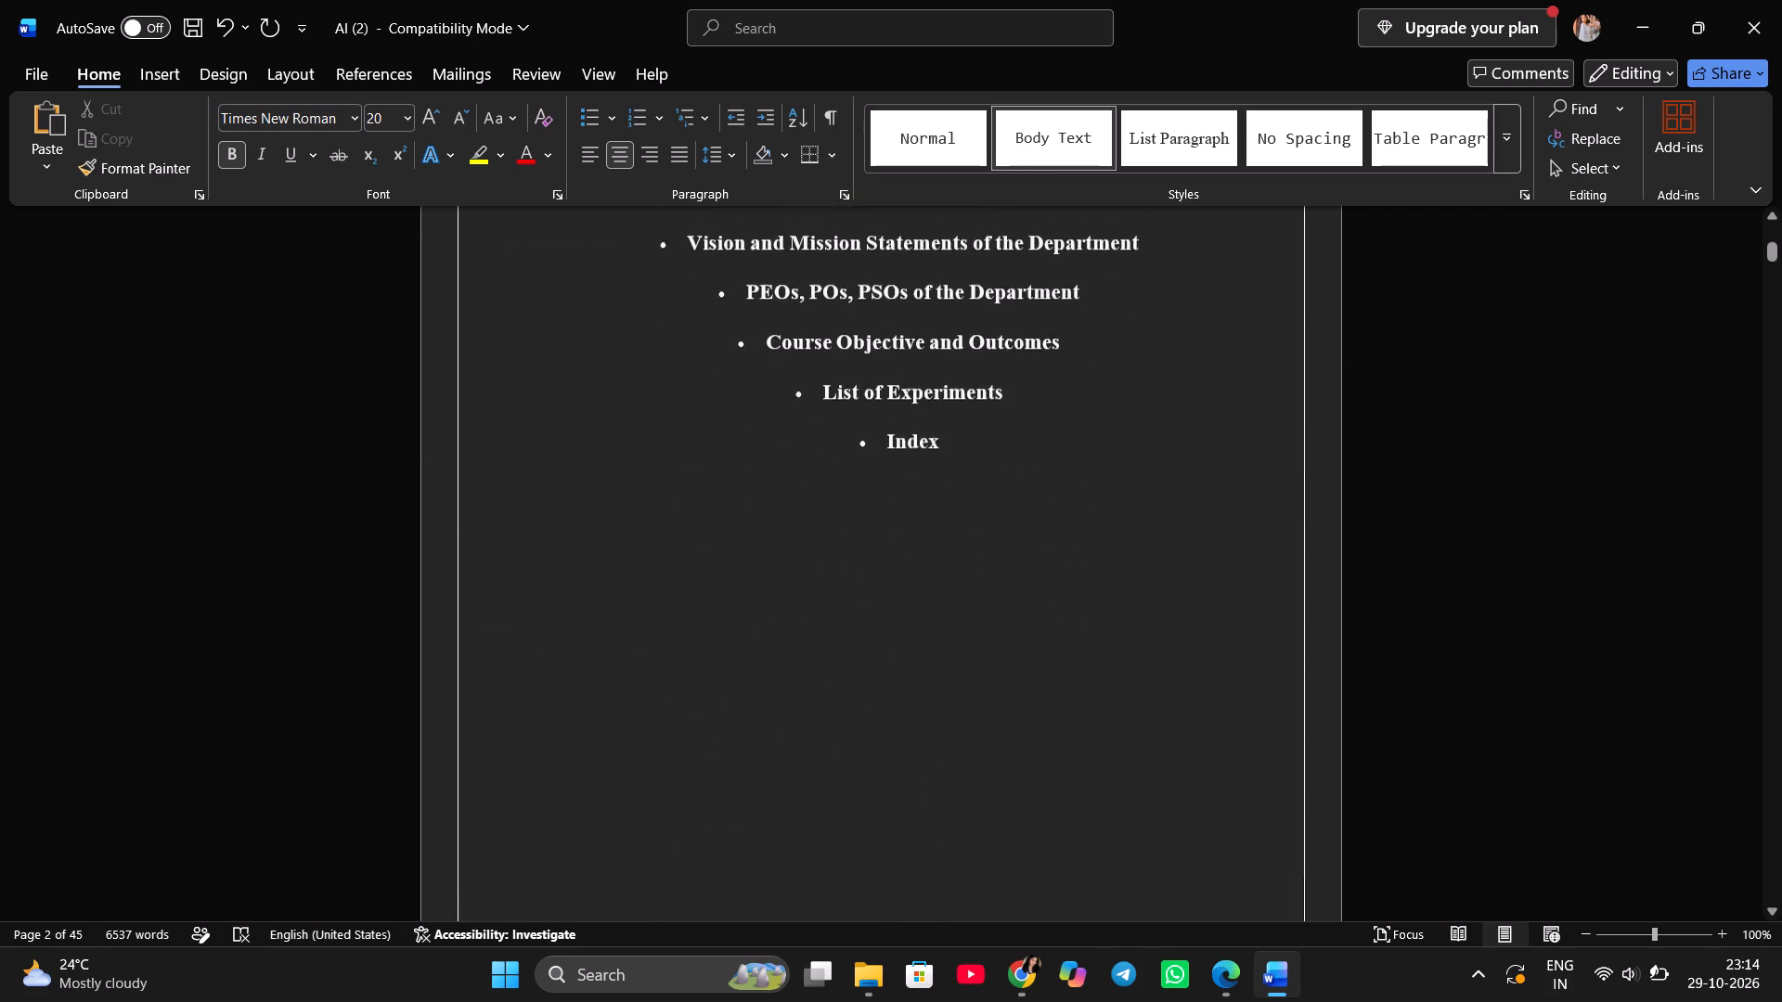
pyautogui.scroll(1, 868, 590)
pyautogui.scroll(-7, 868, 590)
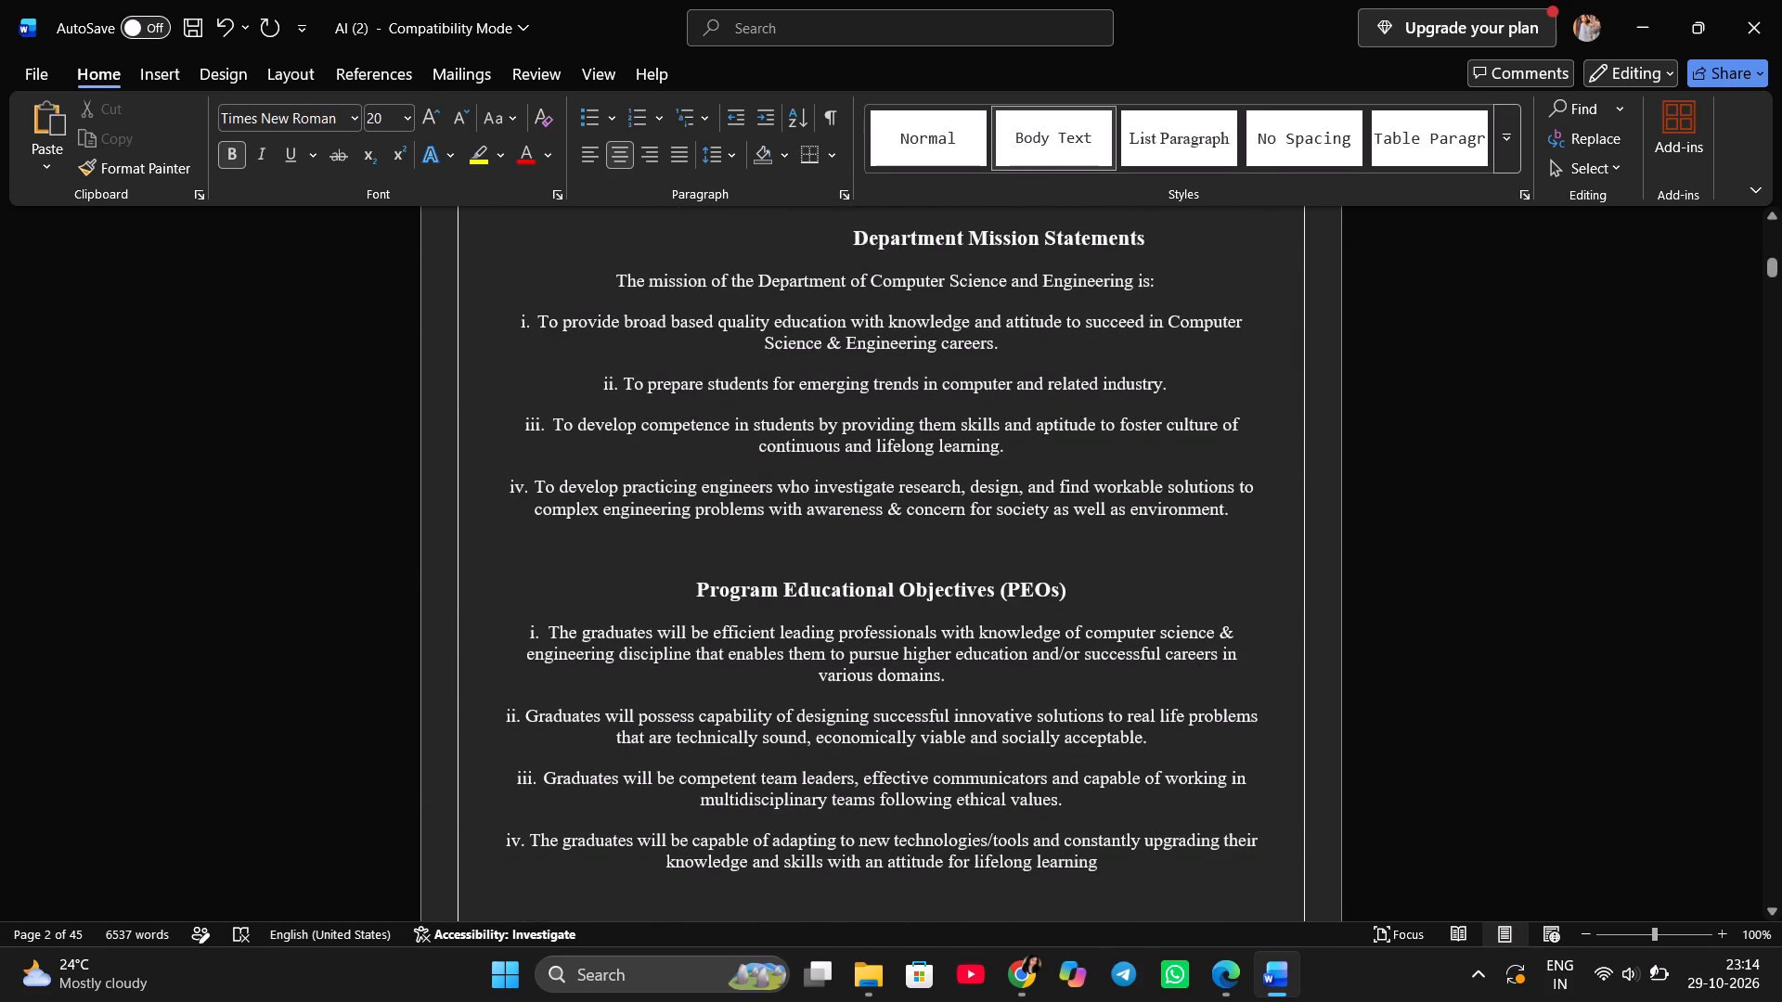
pyautogui.scroll(-2, 868, 590)
pyautogui.scroll(10, 868, 590)
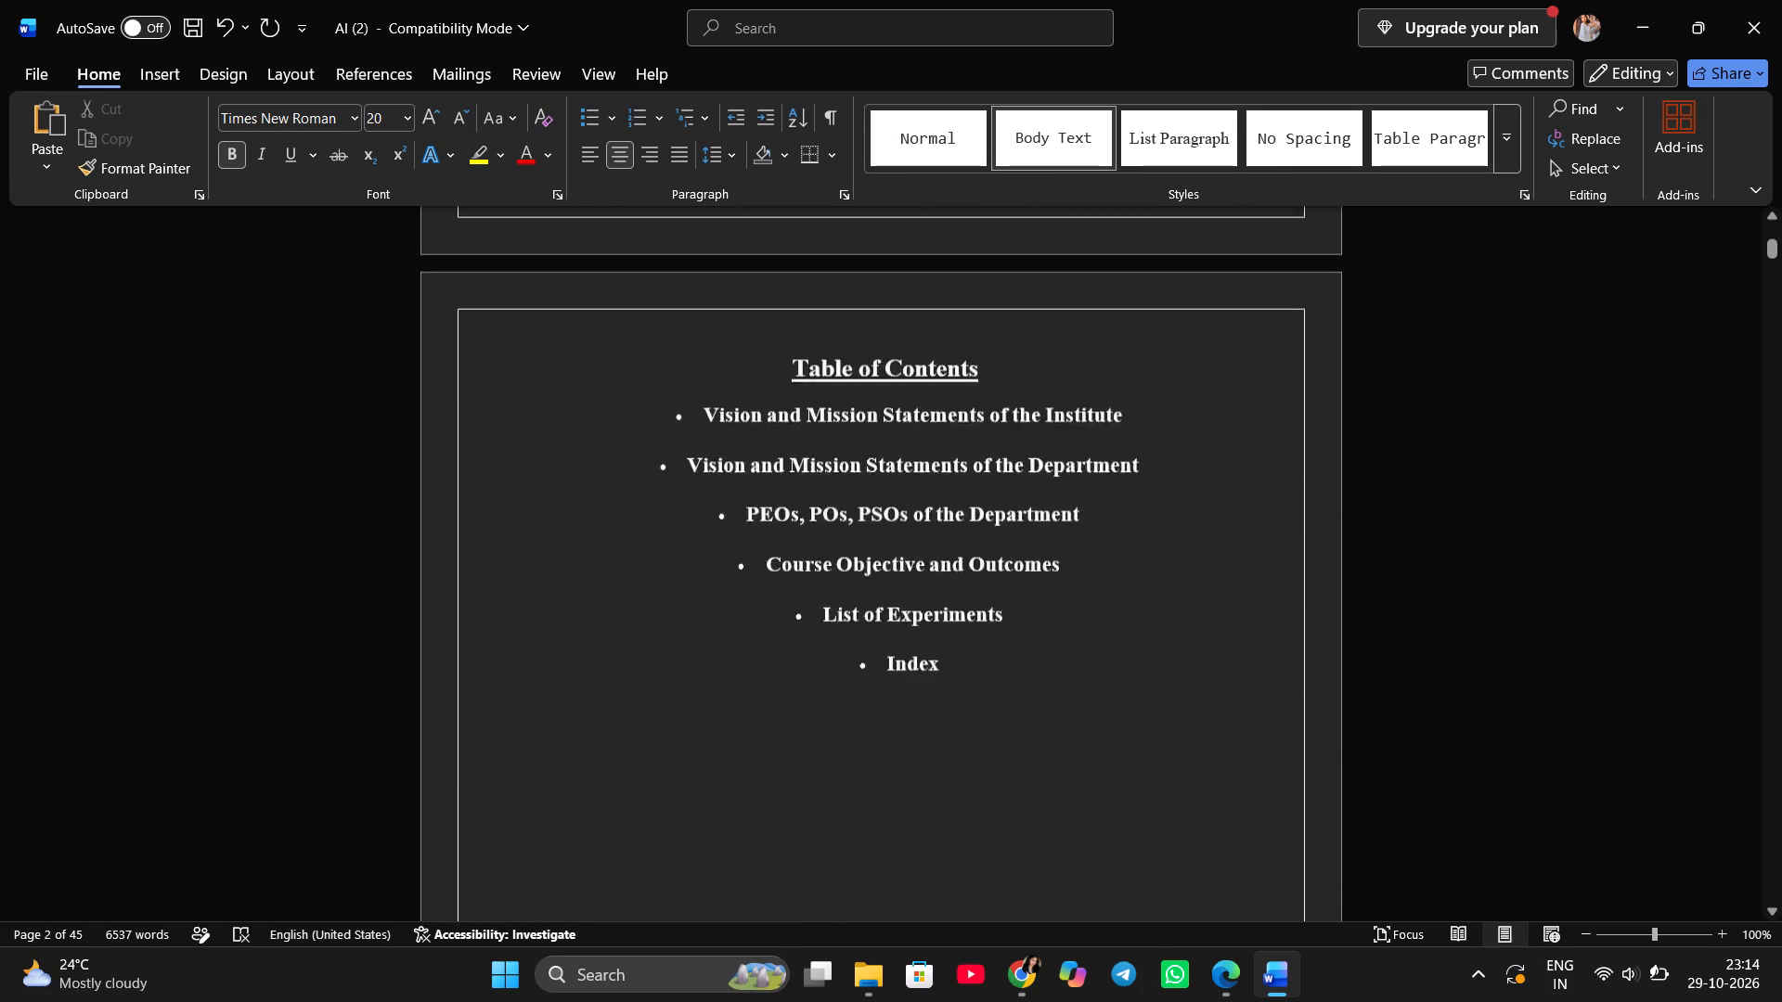
pyautogui.scroll(2, 868, 590)
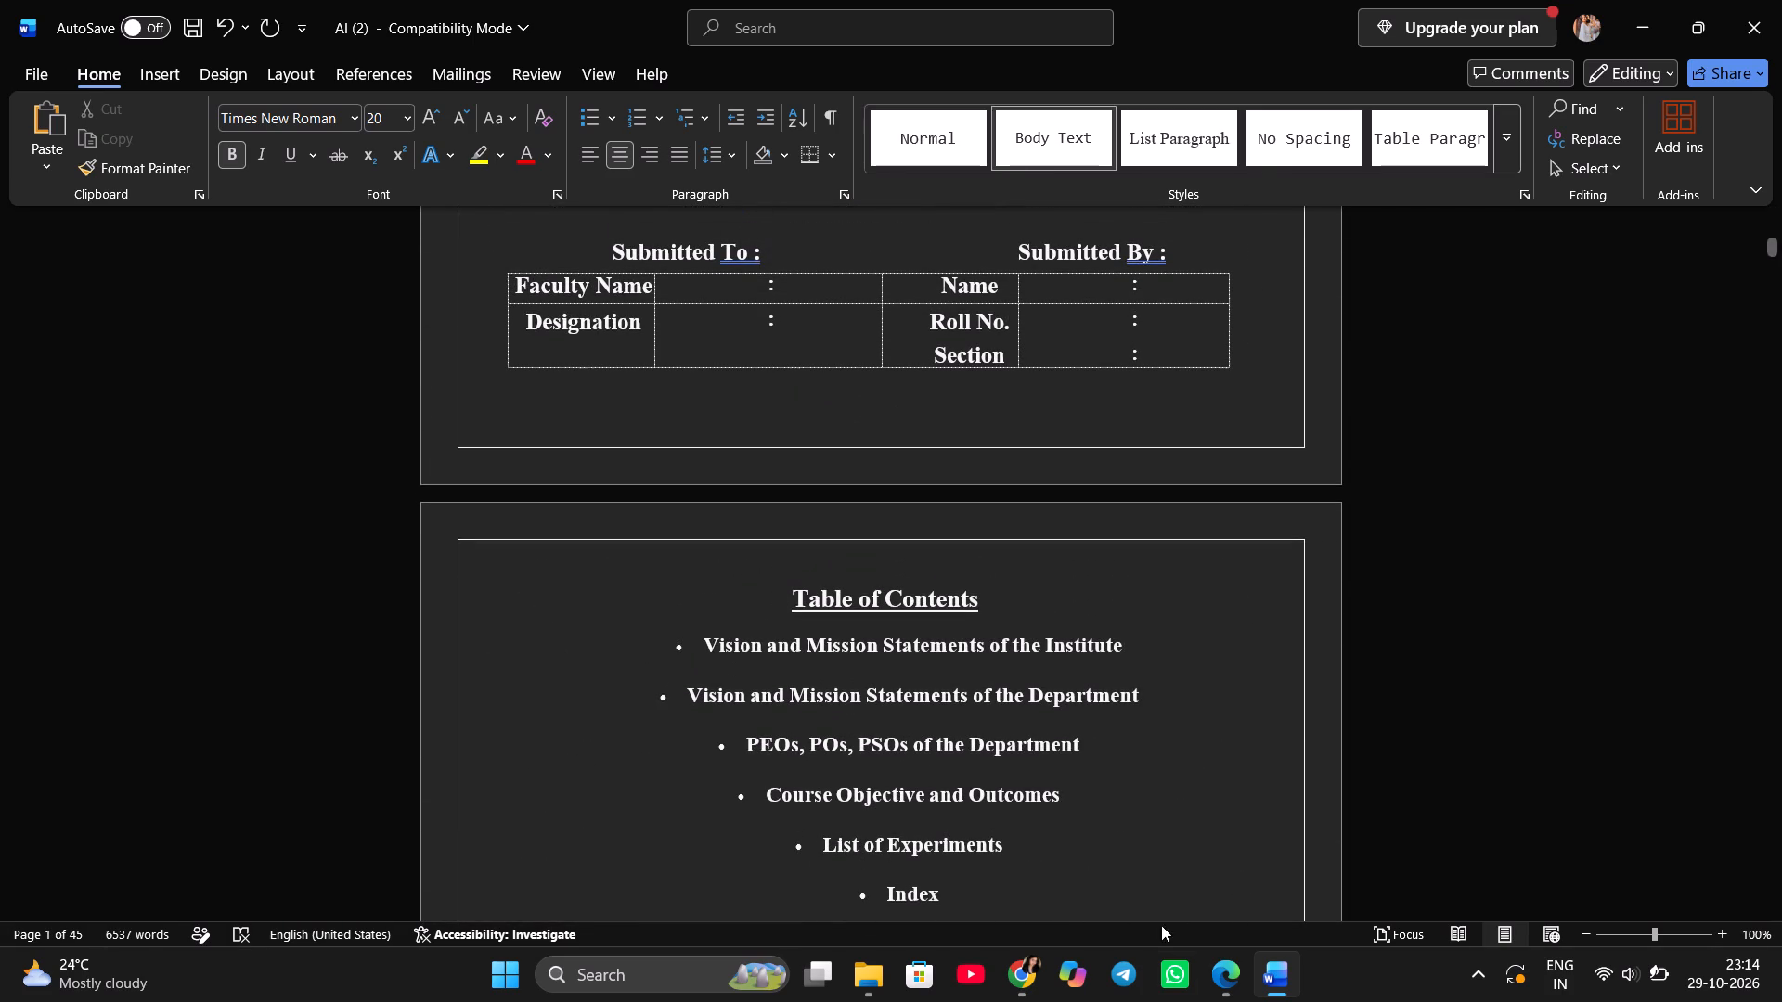
# Open the AI PDF from the Downloads folder and examine the text alignment of its Table of Contents and department statement pages.
pyautogui.click(885, 979)
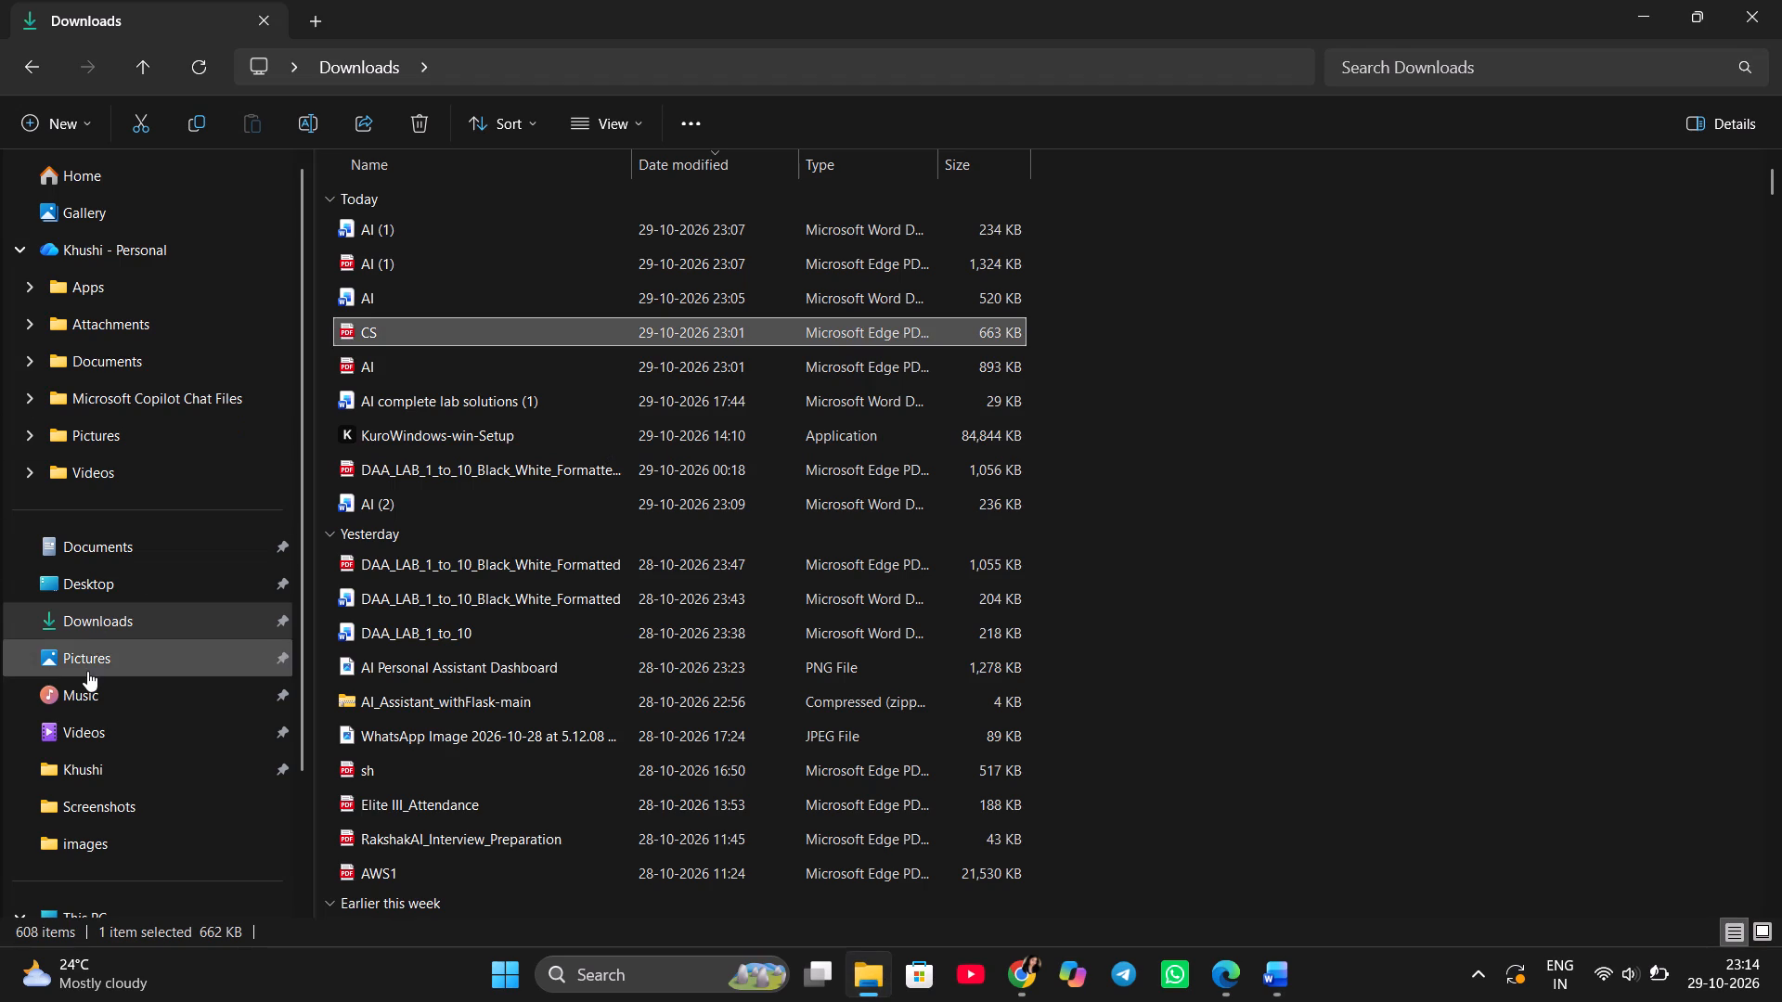
pyautogui.doubleClick(390, 360)
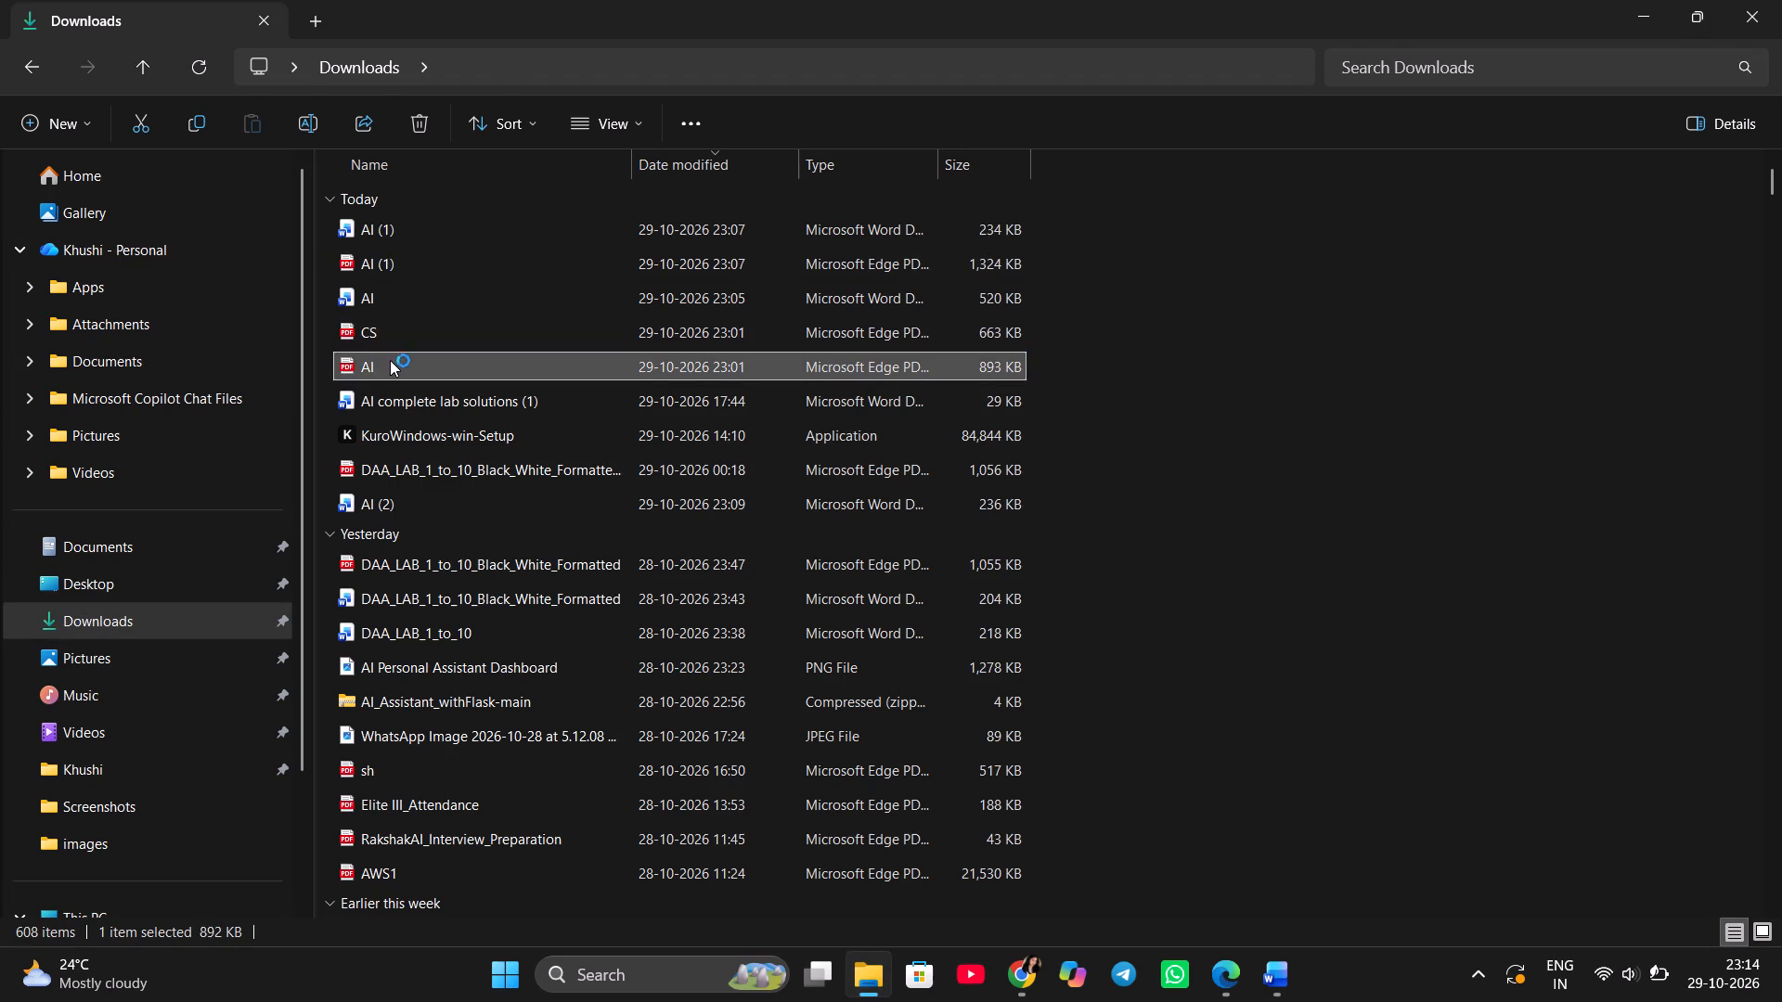
pyautogui.scroll(-7, 596, 595)
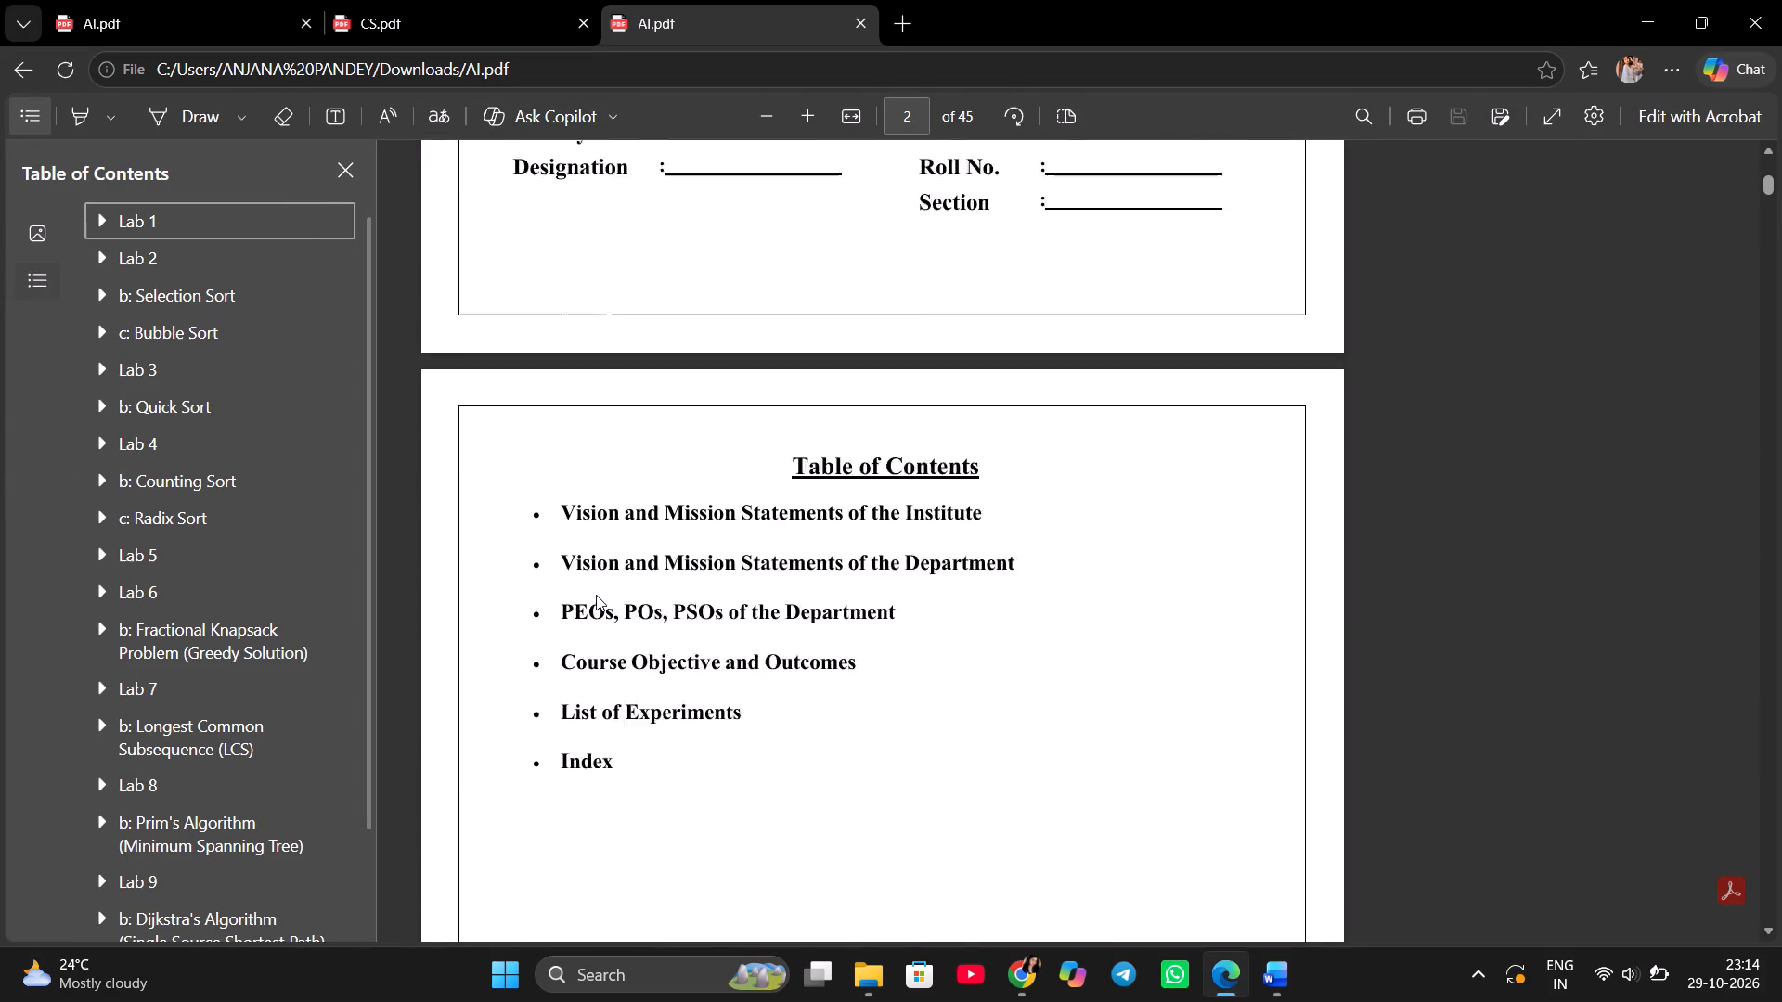
pyautogui.scroll(-4, 807, 754)
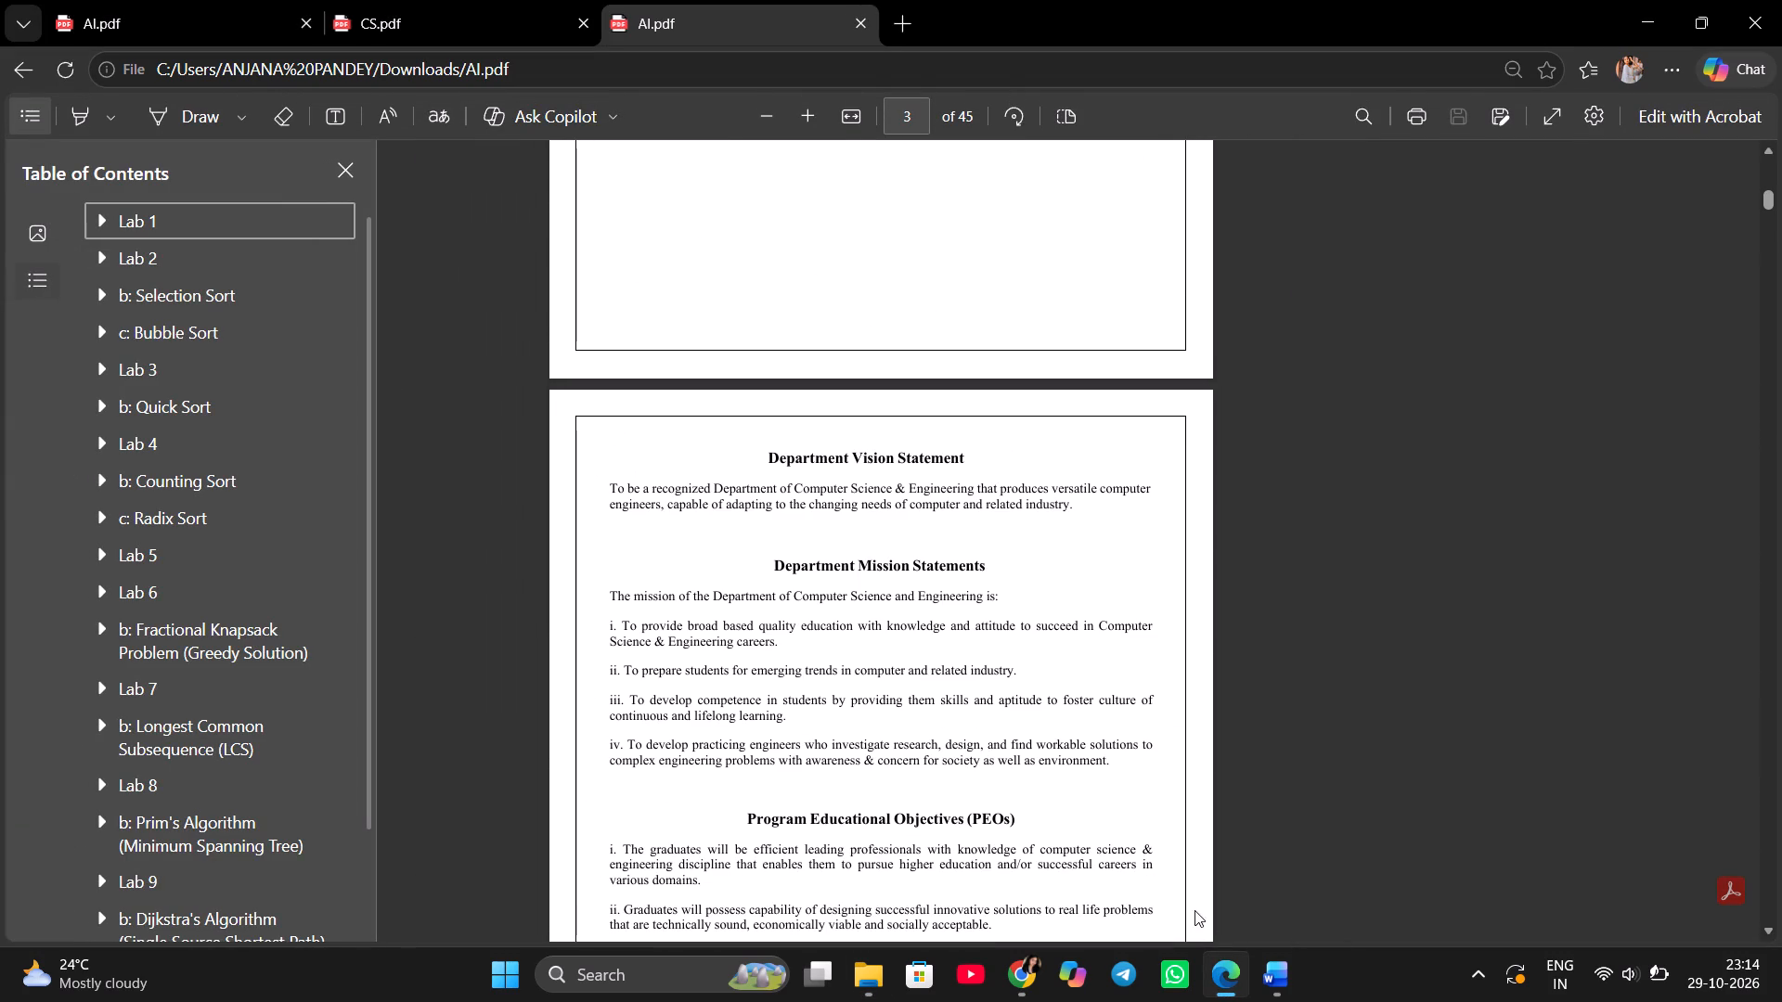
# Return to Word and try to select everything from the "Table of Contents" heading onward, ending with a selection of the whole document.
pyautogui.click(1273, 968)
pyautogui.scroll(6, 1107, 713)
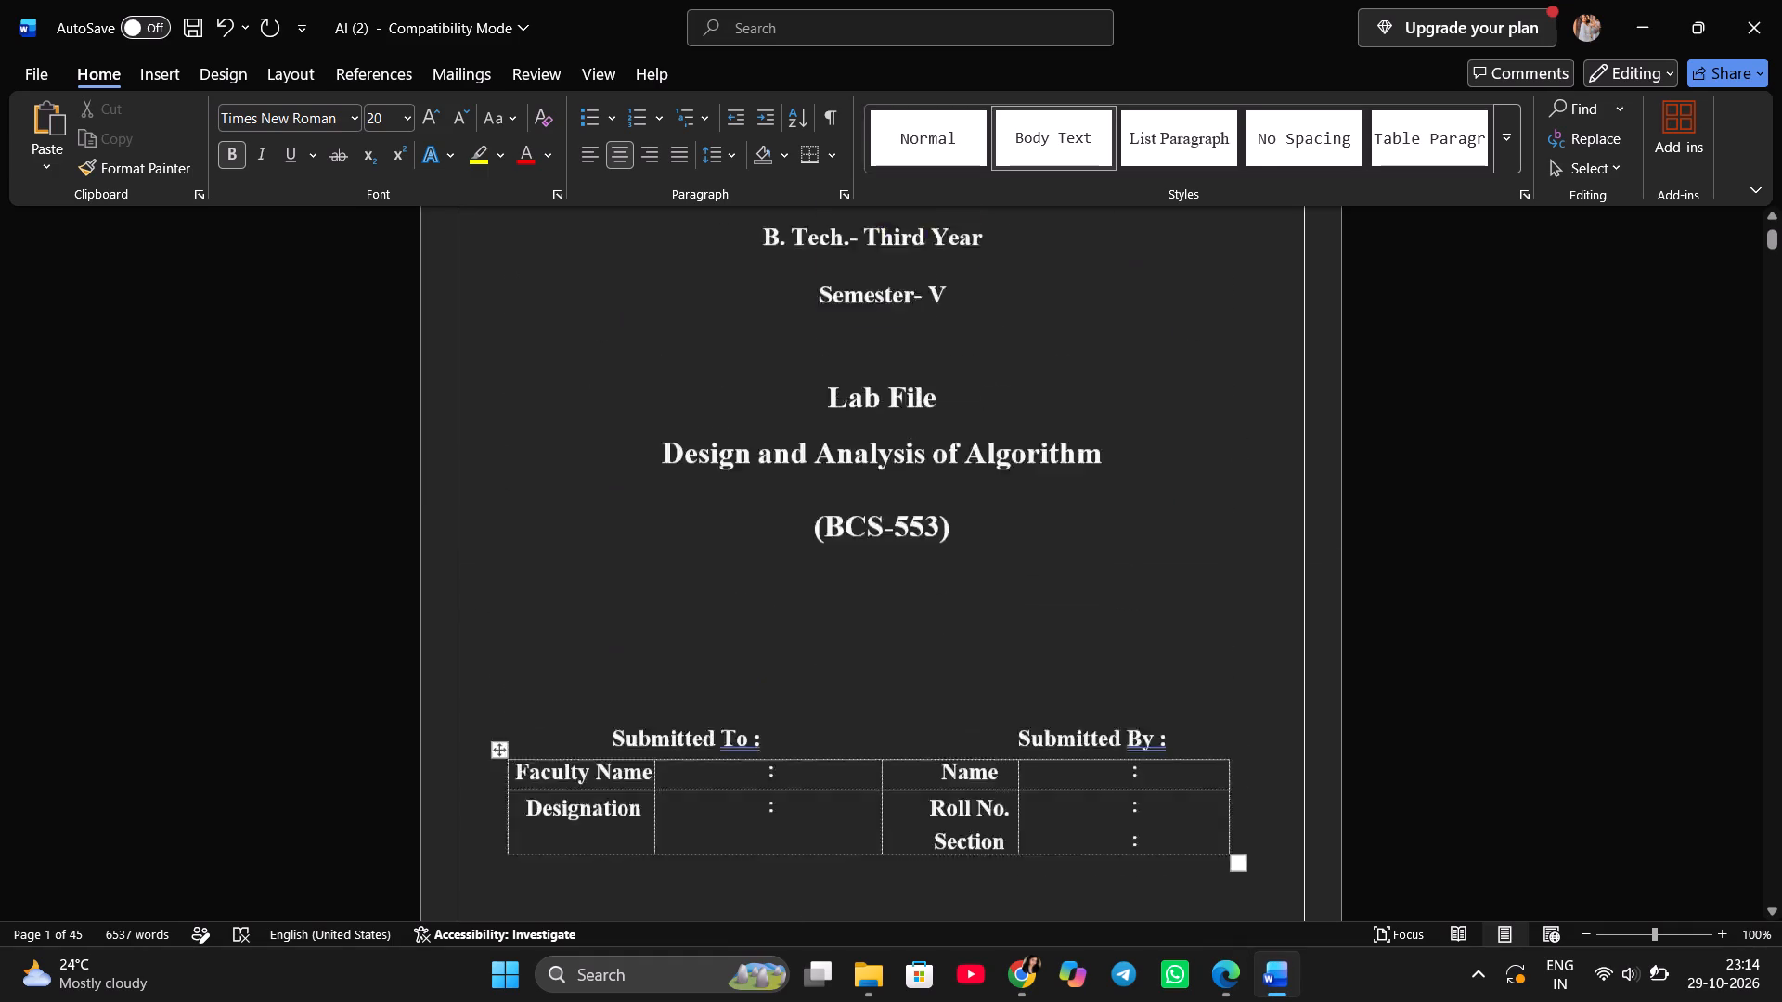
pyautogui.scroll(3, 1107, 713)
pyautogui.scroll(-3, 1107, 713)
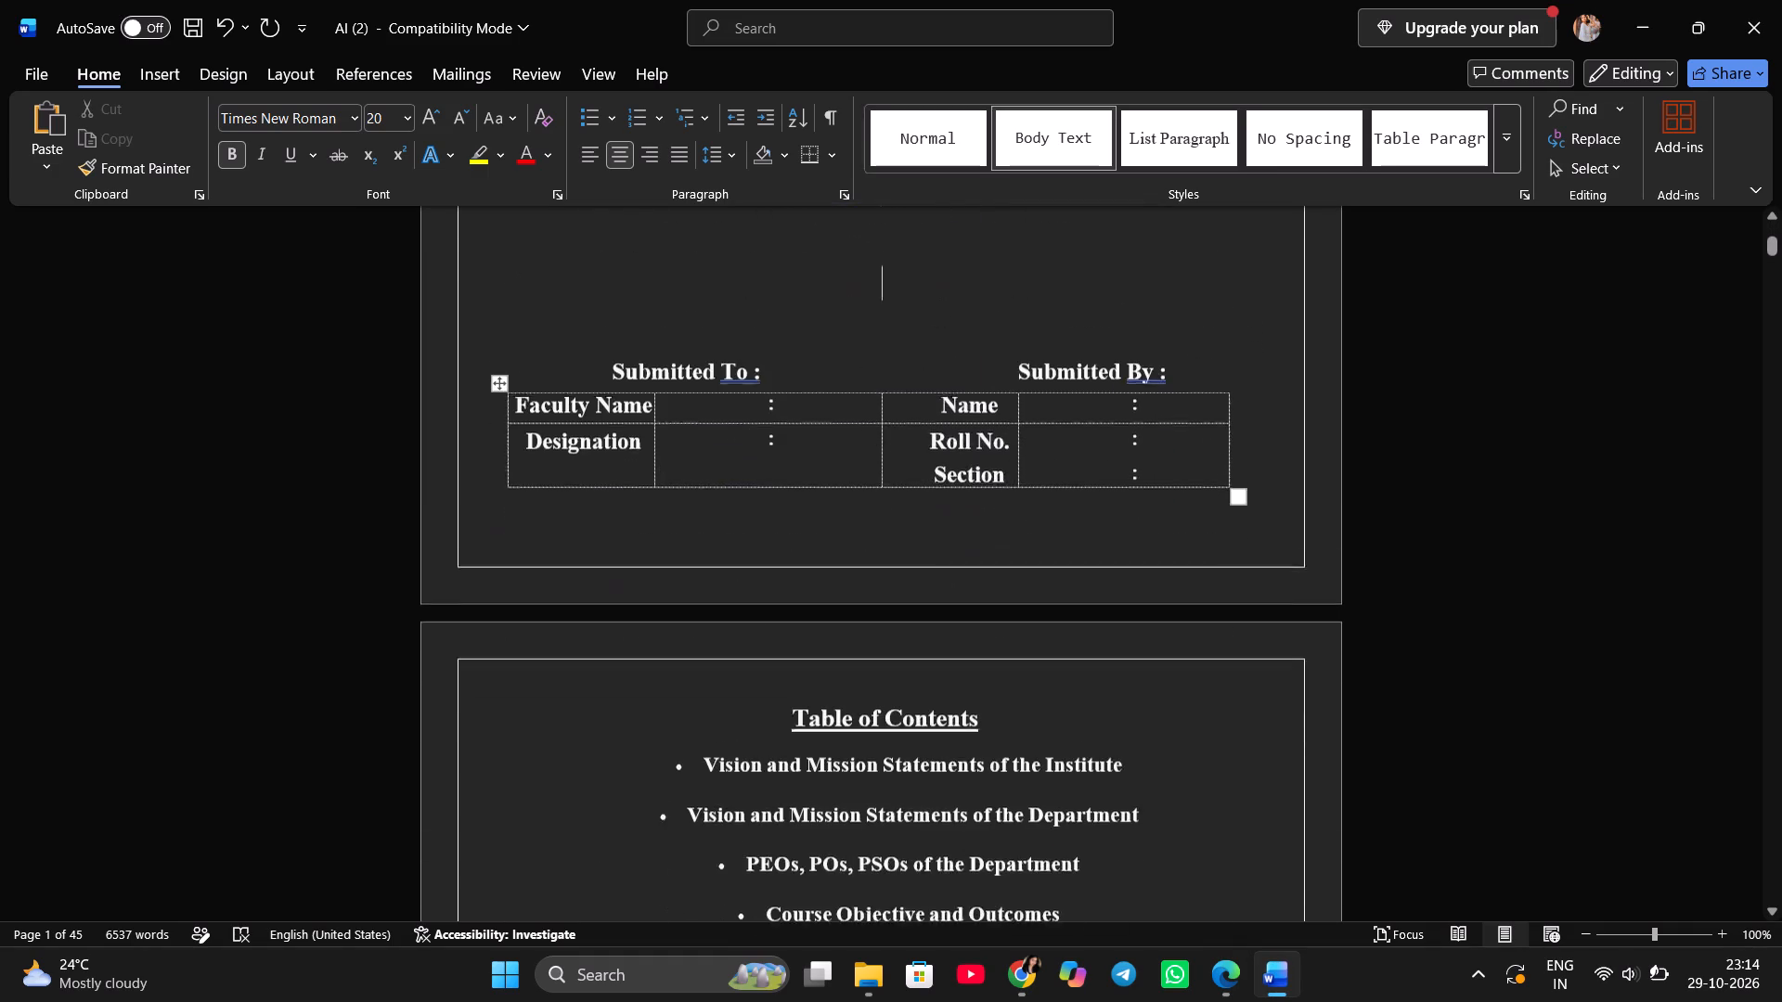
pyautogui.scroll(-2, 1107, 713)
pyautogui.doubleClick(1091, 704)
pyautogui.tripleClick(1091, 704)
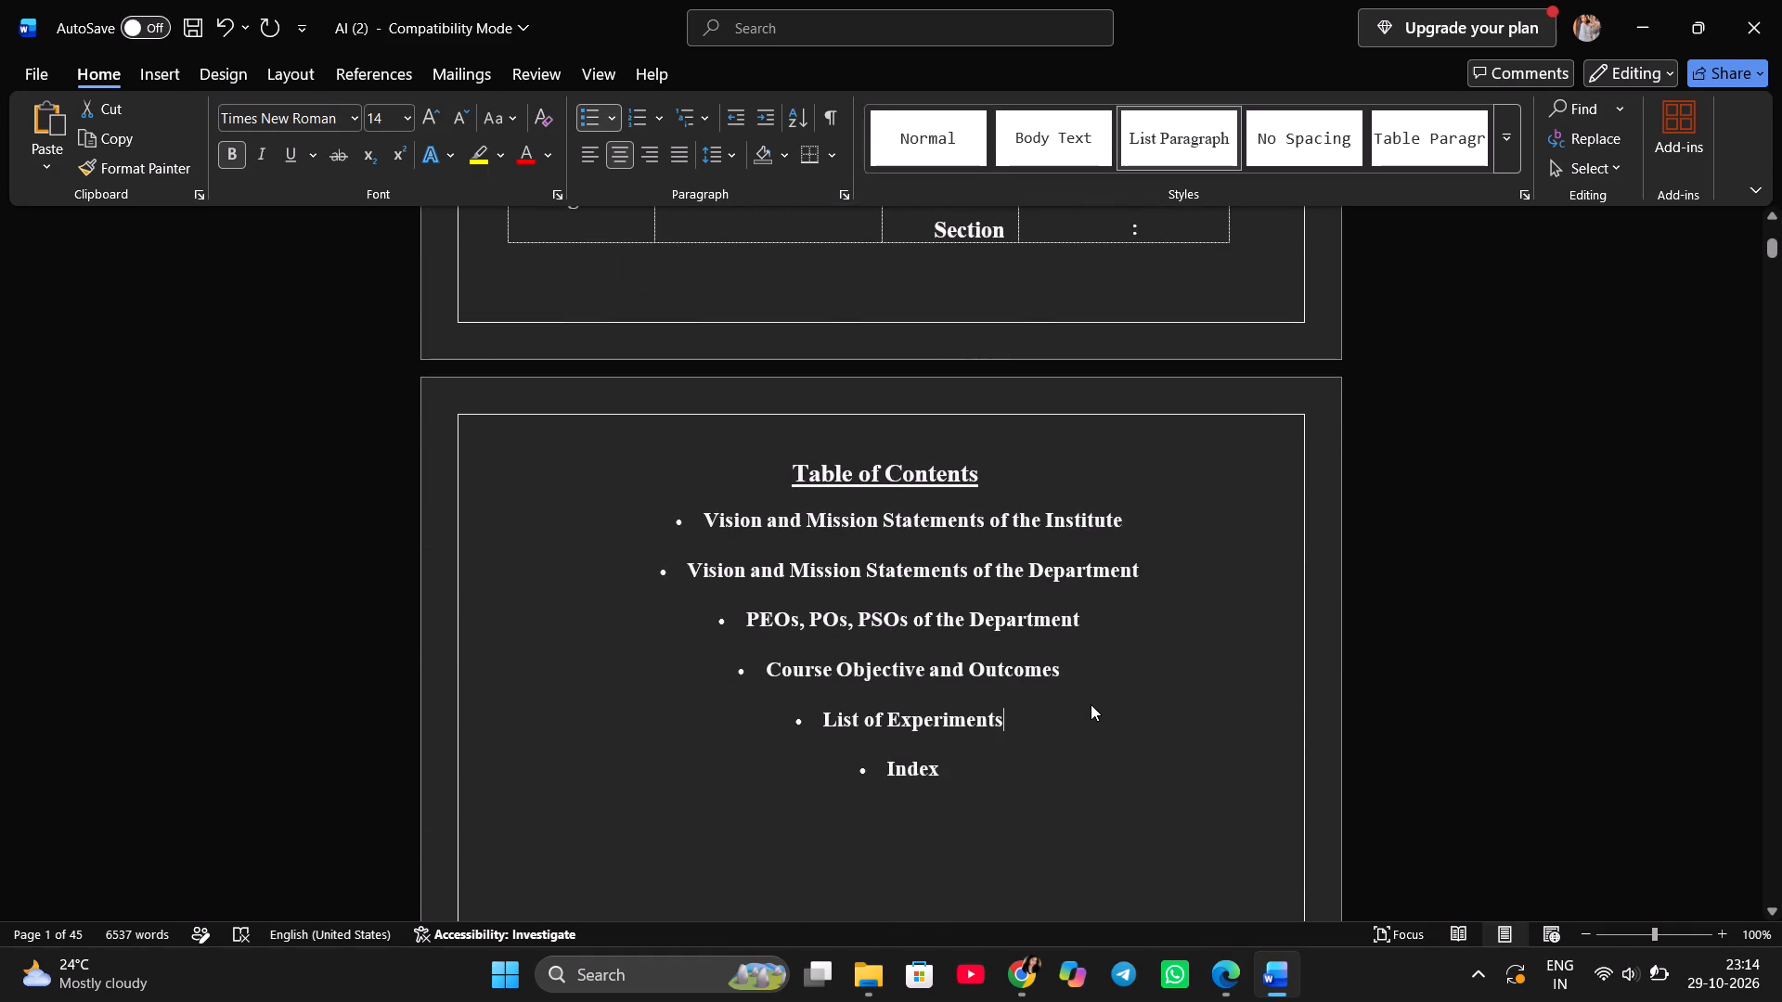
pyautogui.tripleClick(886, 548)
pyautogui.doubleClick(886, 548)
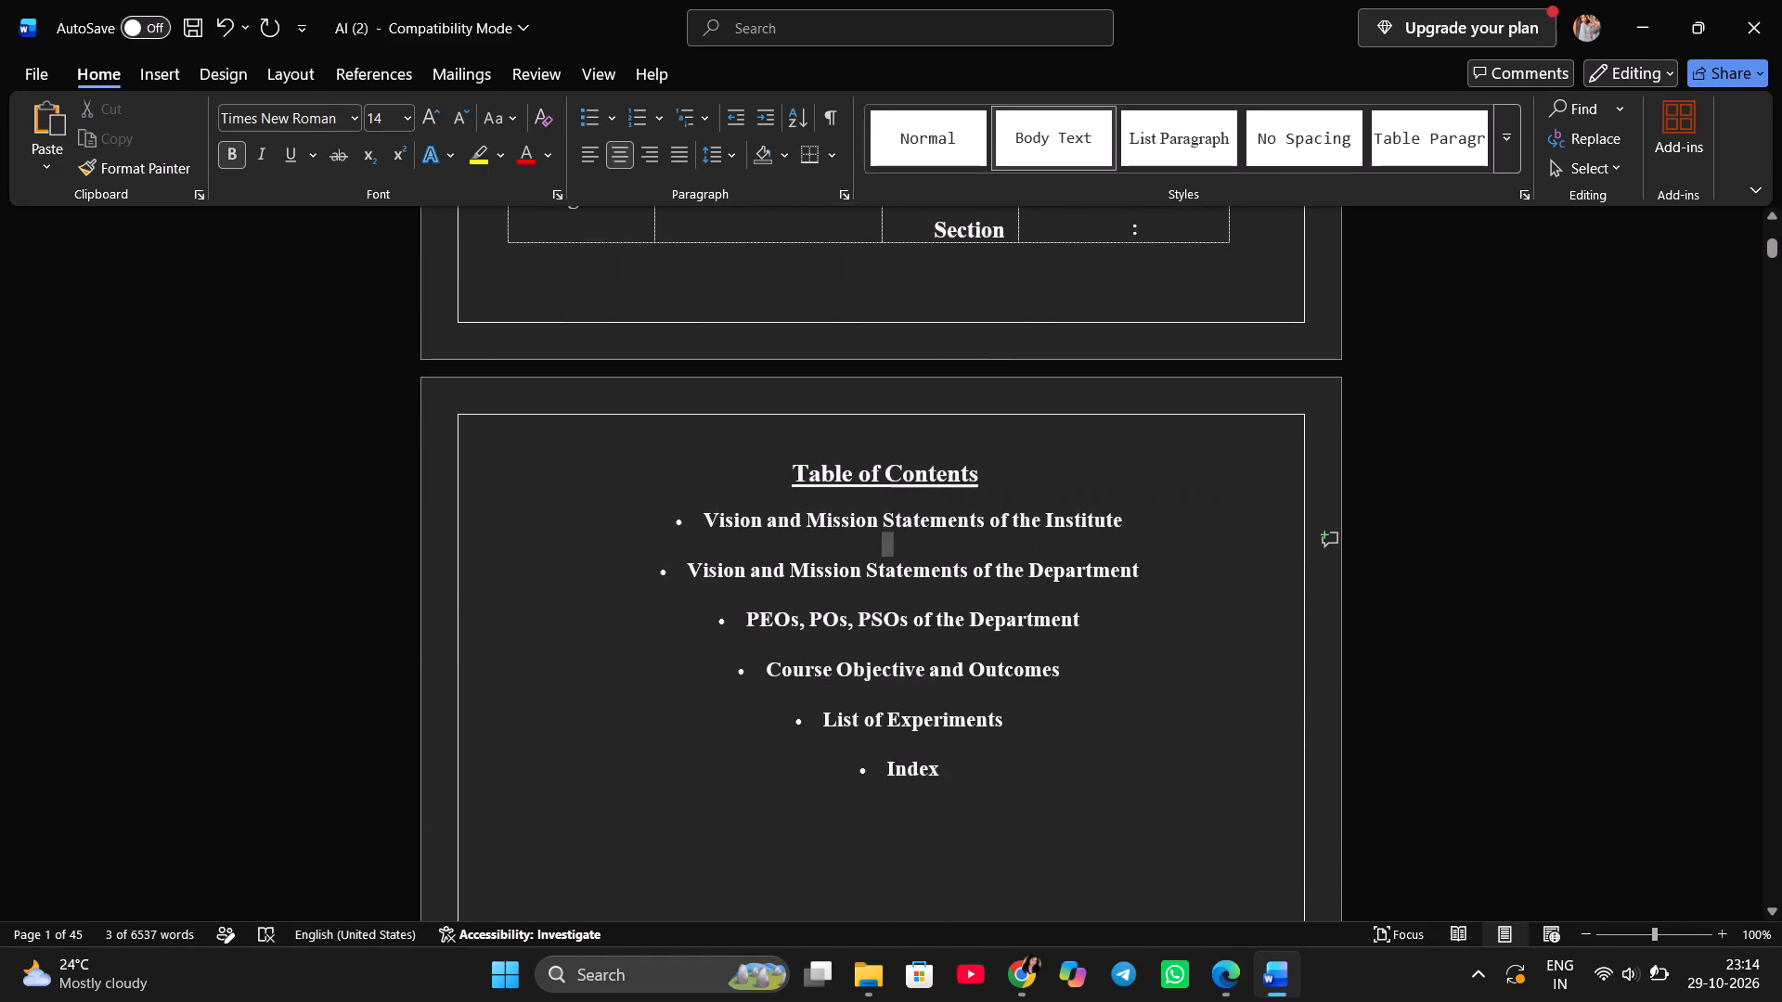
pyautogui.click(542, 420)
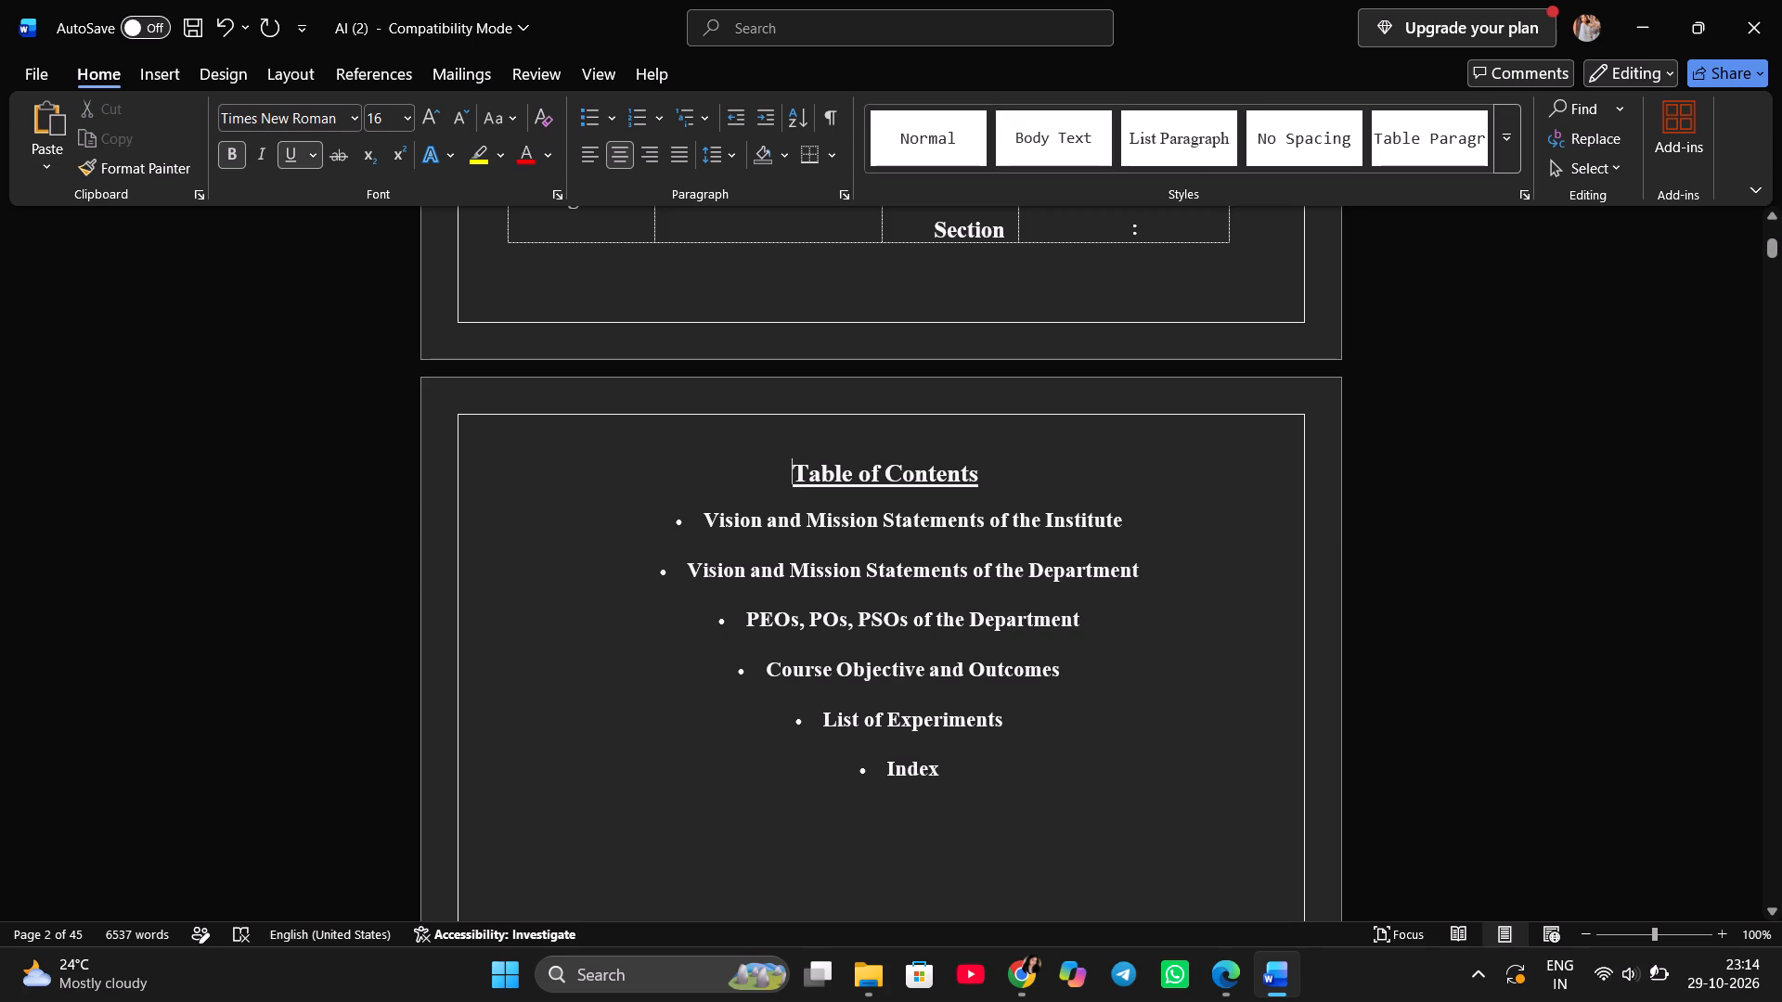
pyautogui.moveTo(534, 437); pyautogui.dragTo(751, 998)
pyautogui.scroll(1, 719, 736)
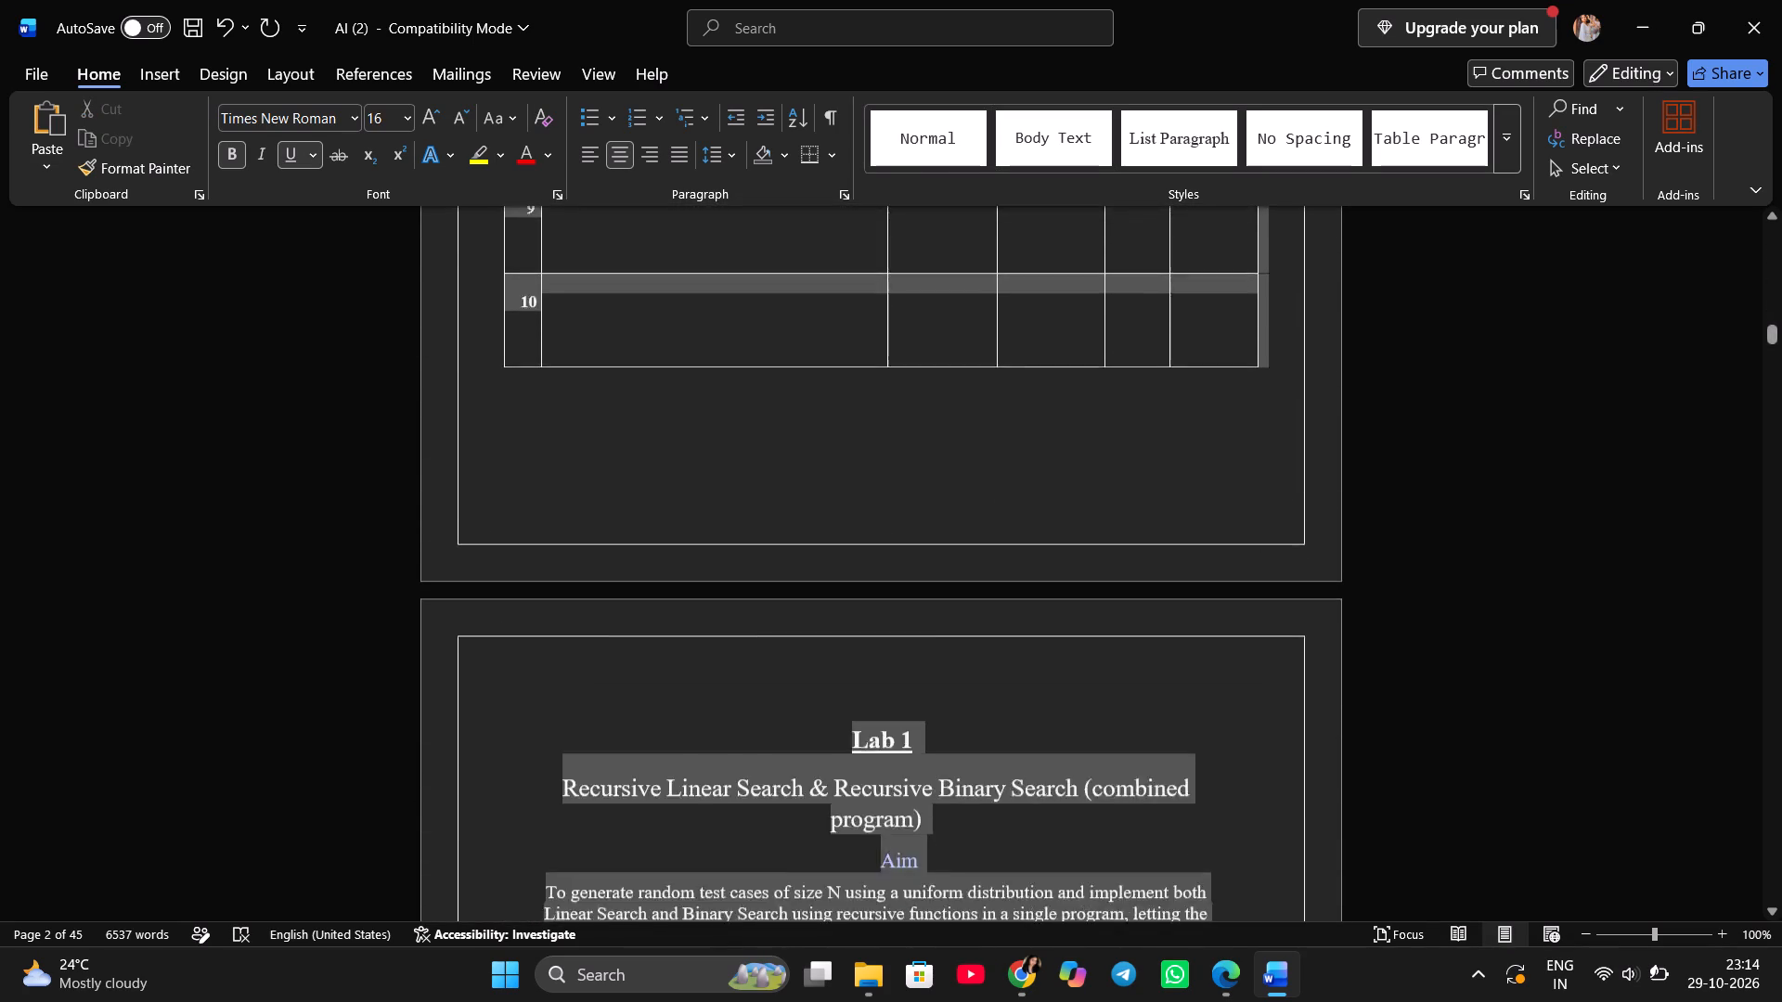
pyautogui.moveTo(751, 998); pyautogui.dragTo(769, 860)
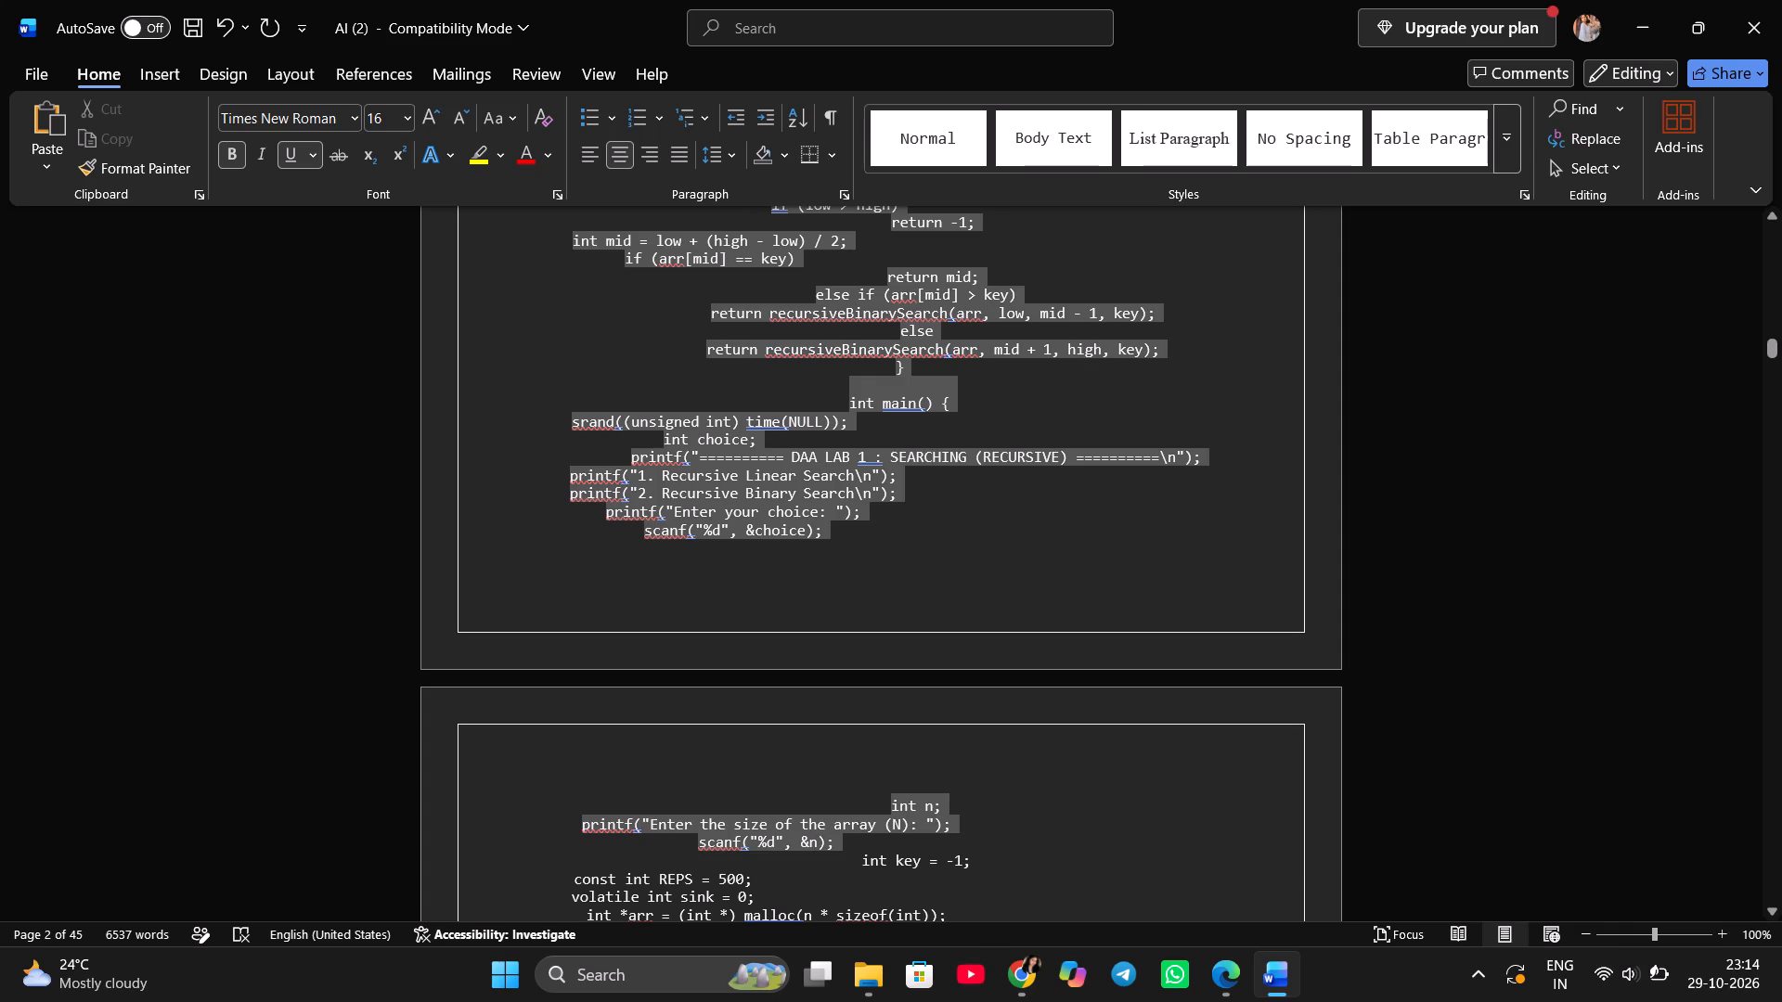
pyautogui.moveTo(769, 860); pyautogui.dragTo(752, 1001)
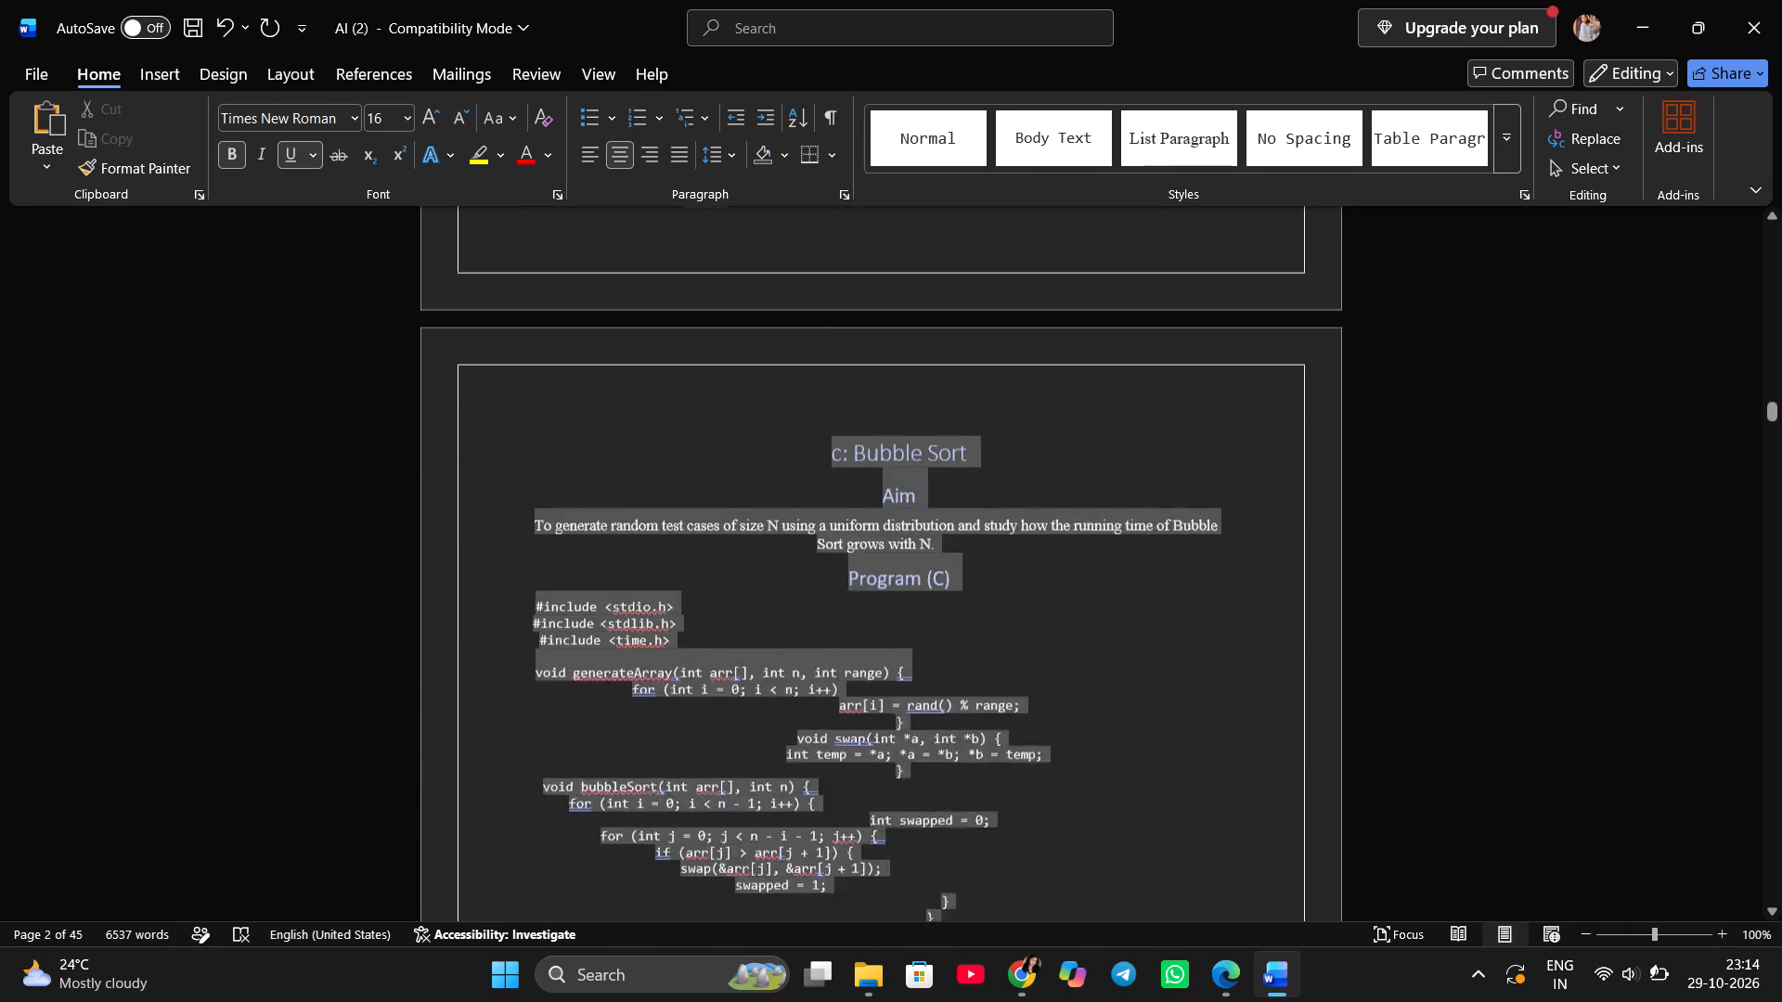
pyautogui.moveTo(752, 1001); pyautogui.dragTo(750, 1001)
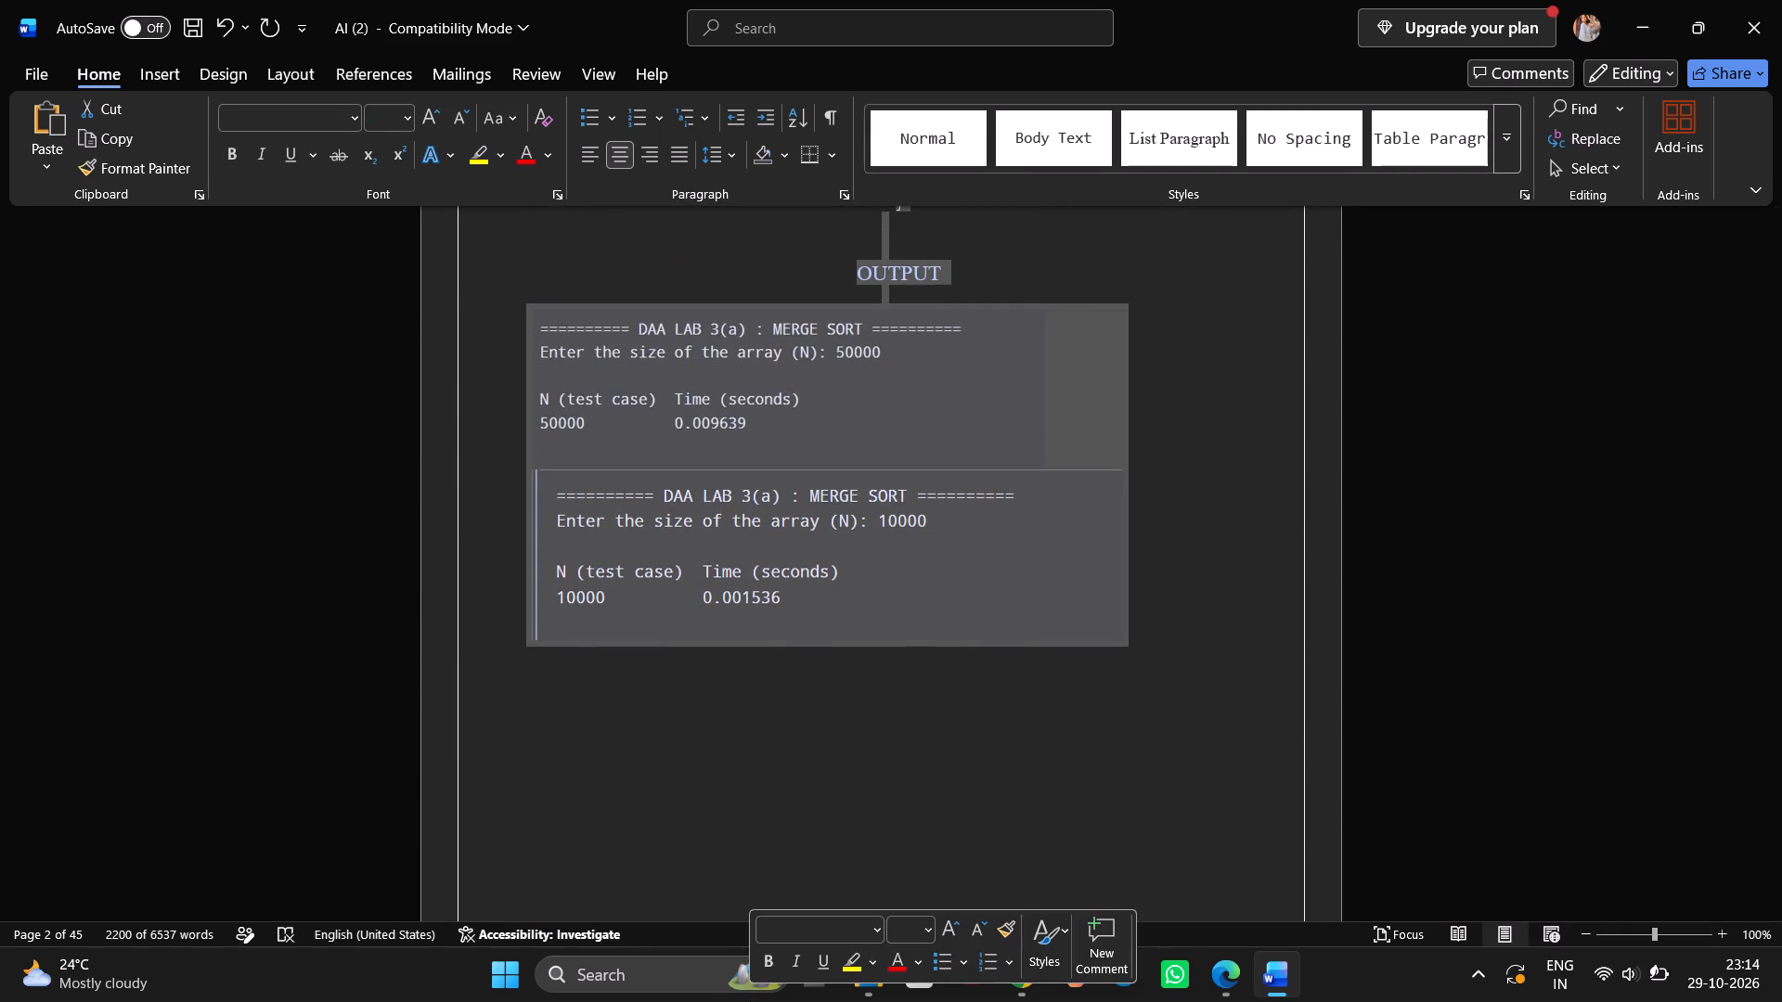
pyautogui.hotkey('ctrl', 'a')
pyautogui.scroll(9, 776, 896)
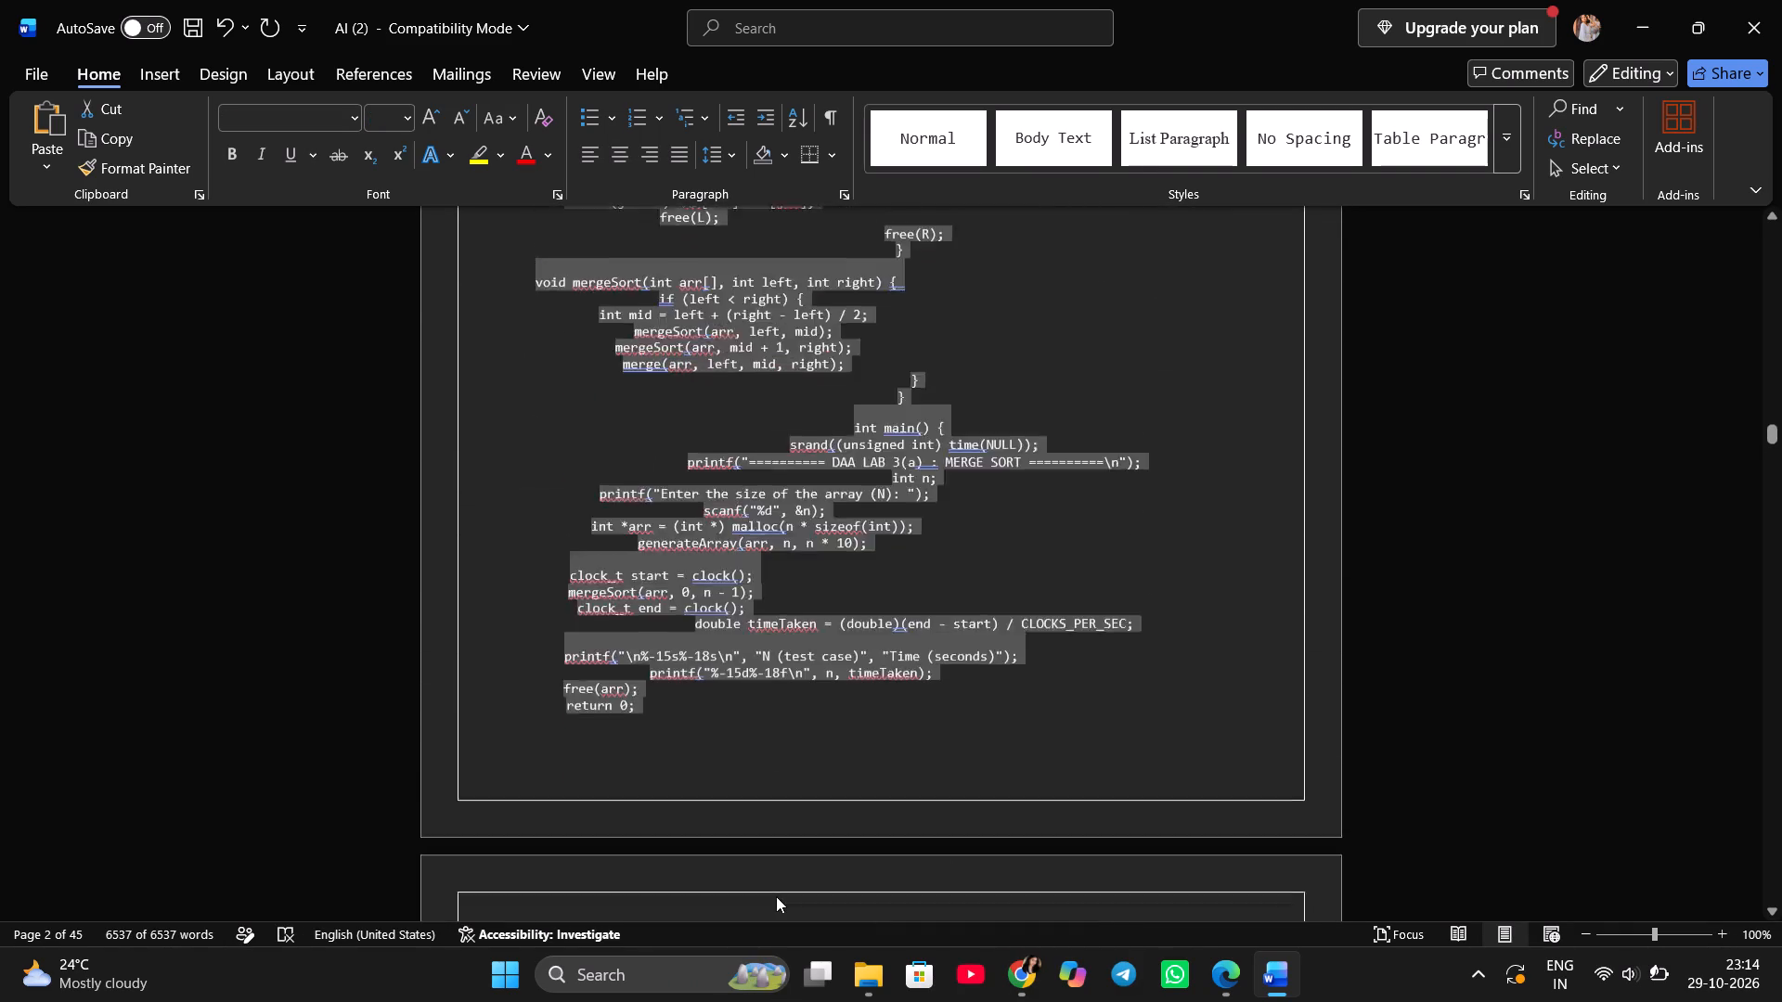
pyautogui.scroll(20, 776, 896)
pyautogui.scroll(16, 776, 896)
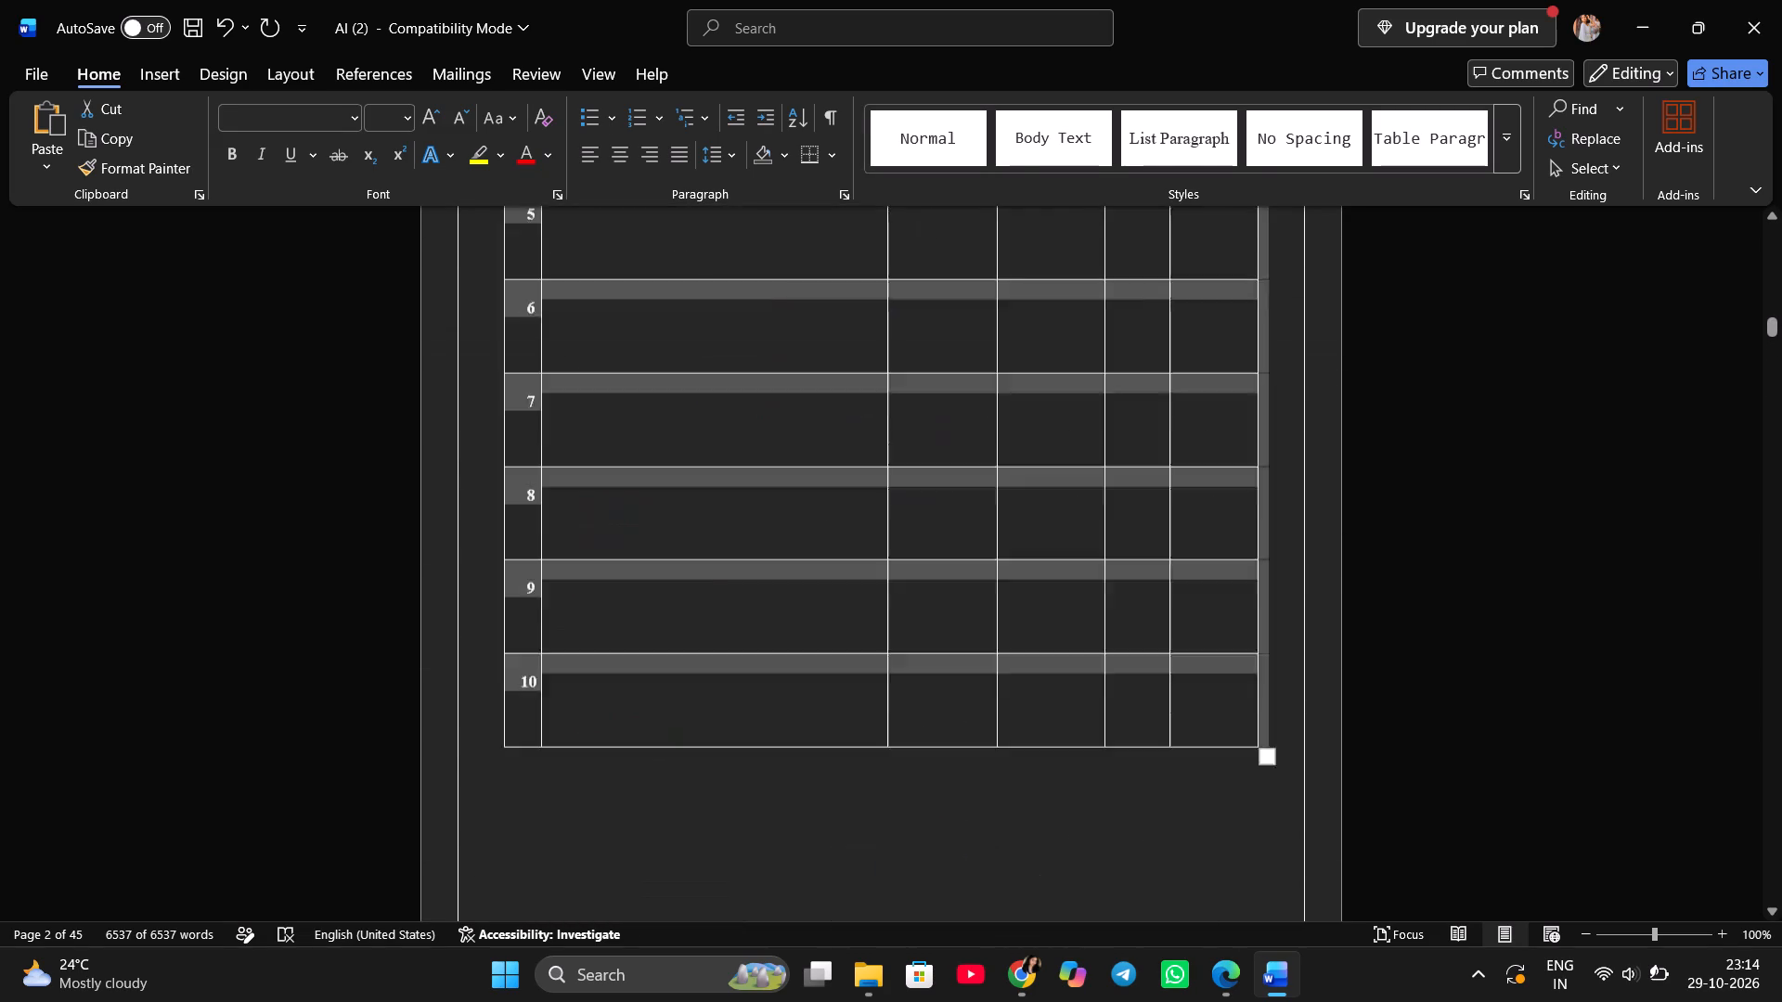
# Undo the recent edits to the "Semester- V" size, "B. Tech.- Third Year" indents, logo size and the last indent of the "Odd Semester 2026-27" line.
pyautogui.hotkey('ctrl', 'z')
pyautogui.hotkey('ctrl', 'z')
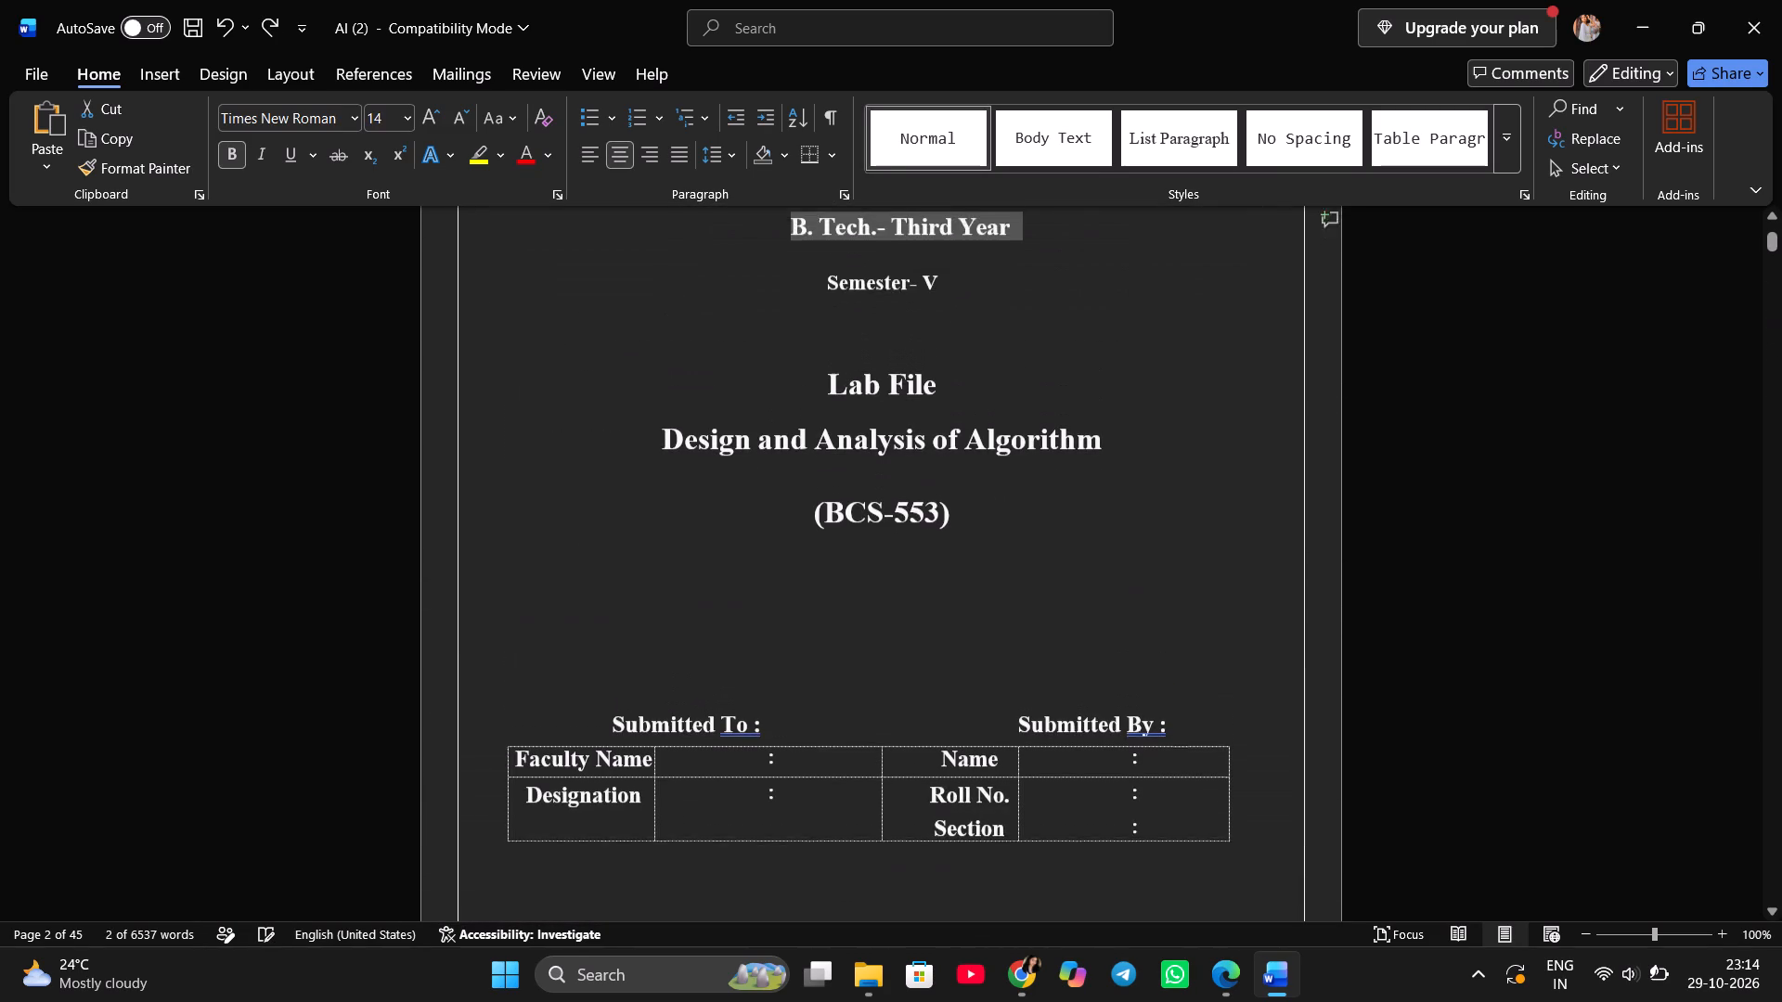
pyautogui.hotkey('ctrl', 'z')
pyautogui.hotkey('ctrl', 'z')
pyautogui.hotkey('ctrl', 'z')
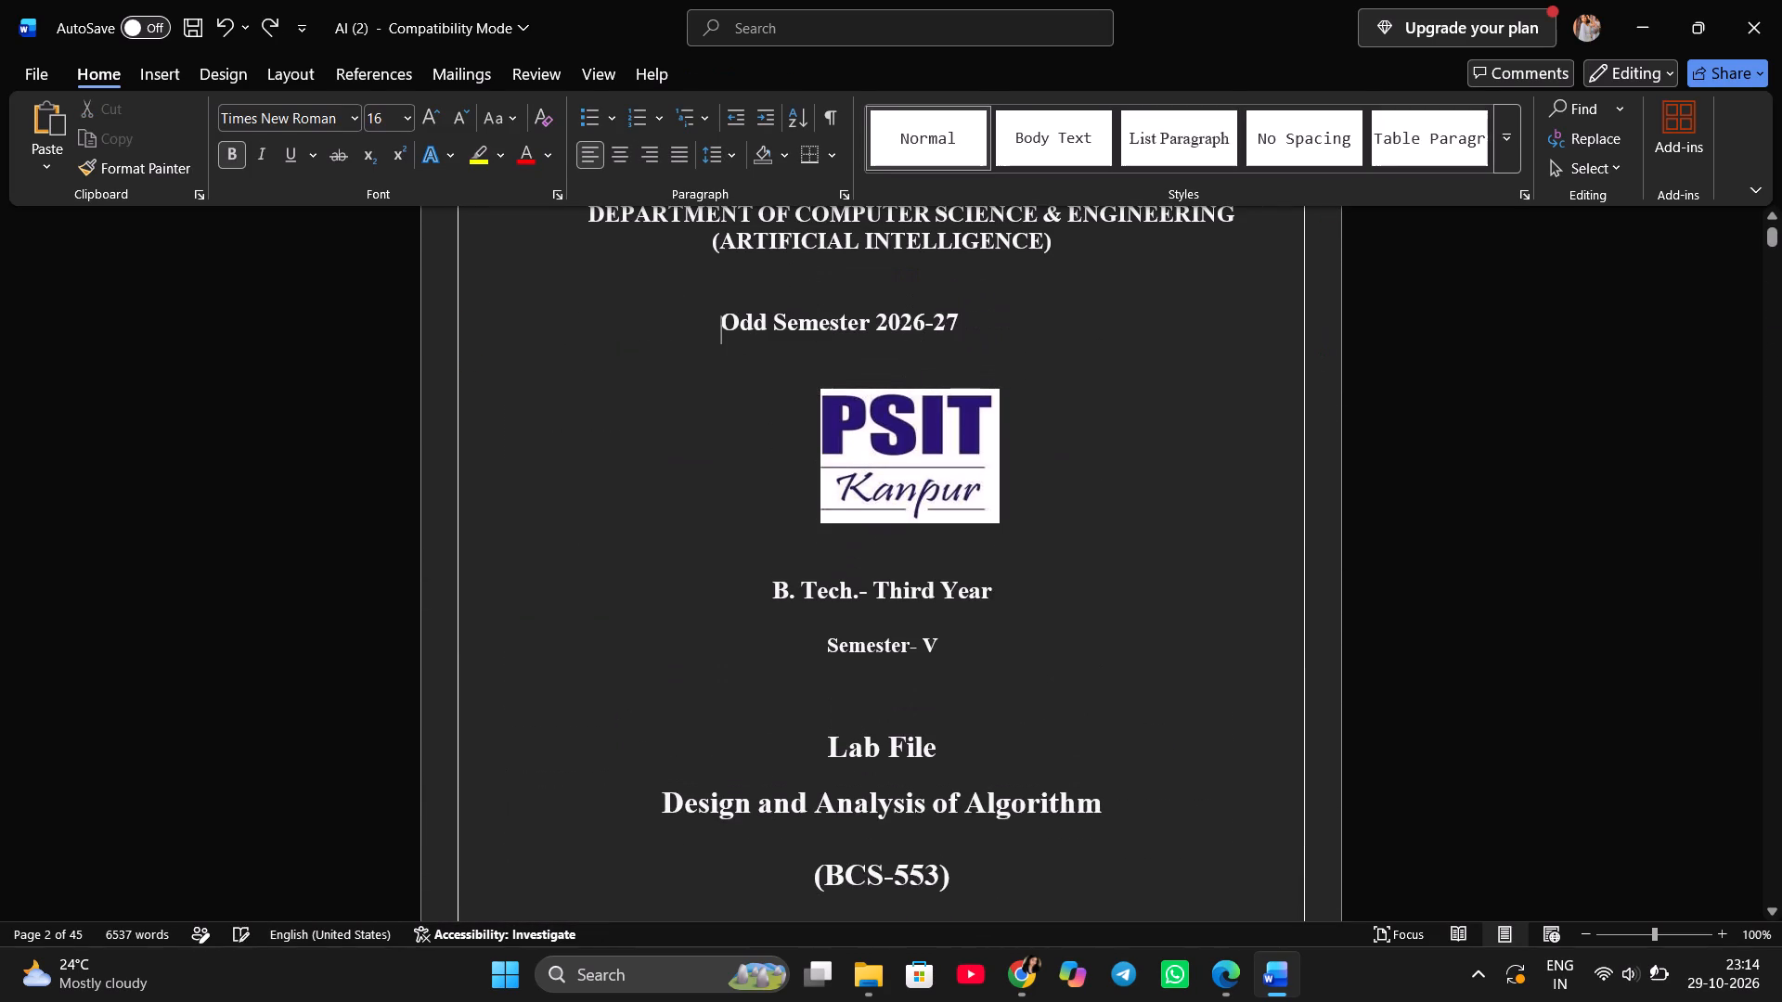
pyautogui.scroll(-6, 776, 896)
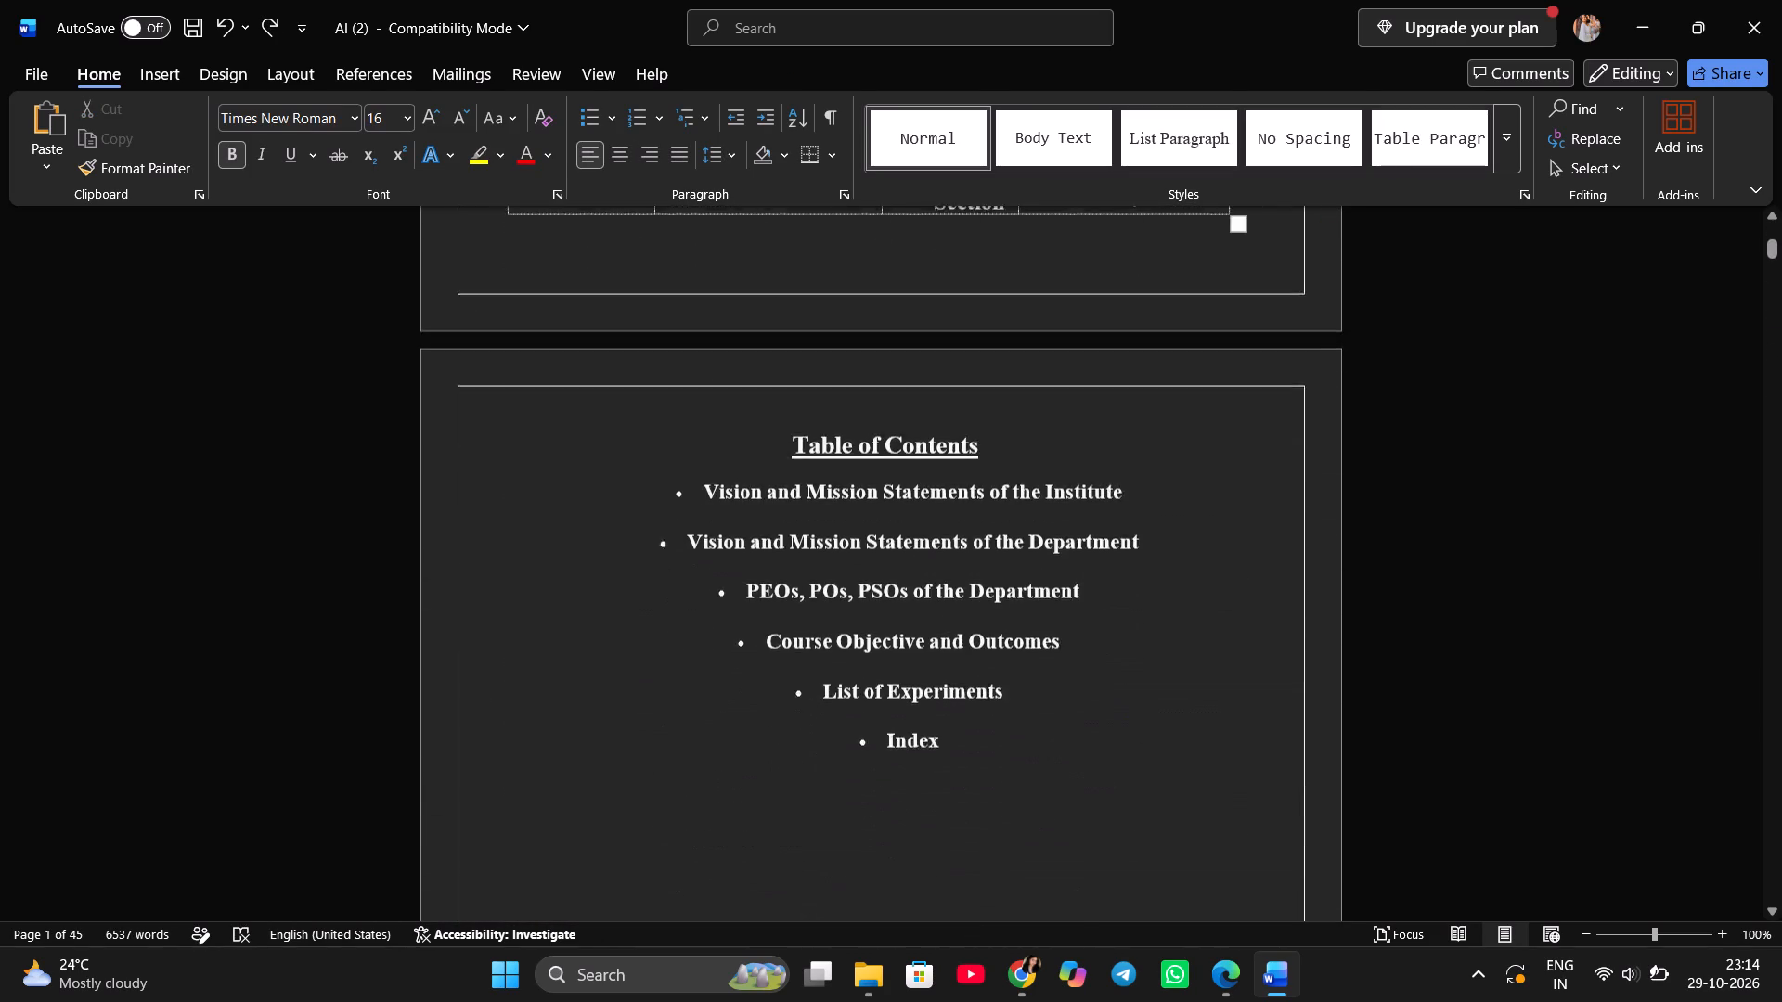
# Undo the successive indent changes made to the "Odd Semester 2026-27" line on the cover page.
pyautogui.hotkey('ctrl', 'z')
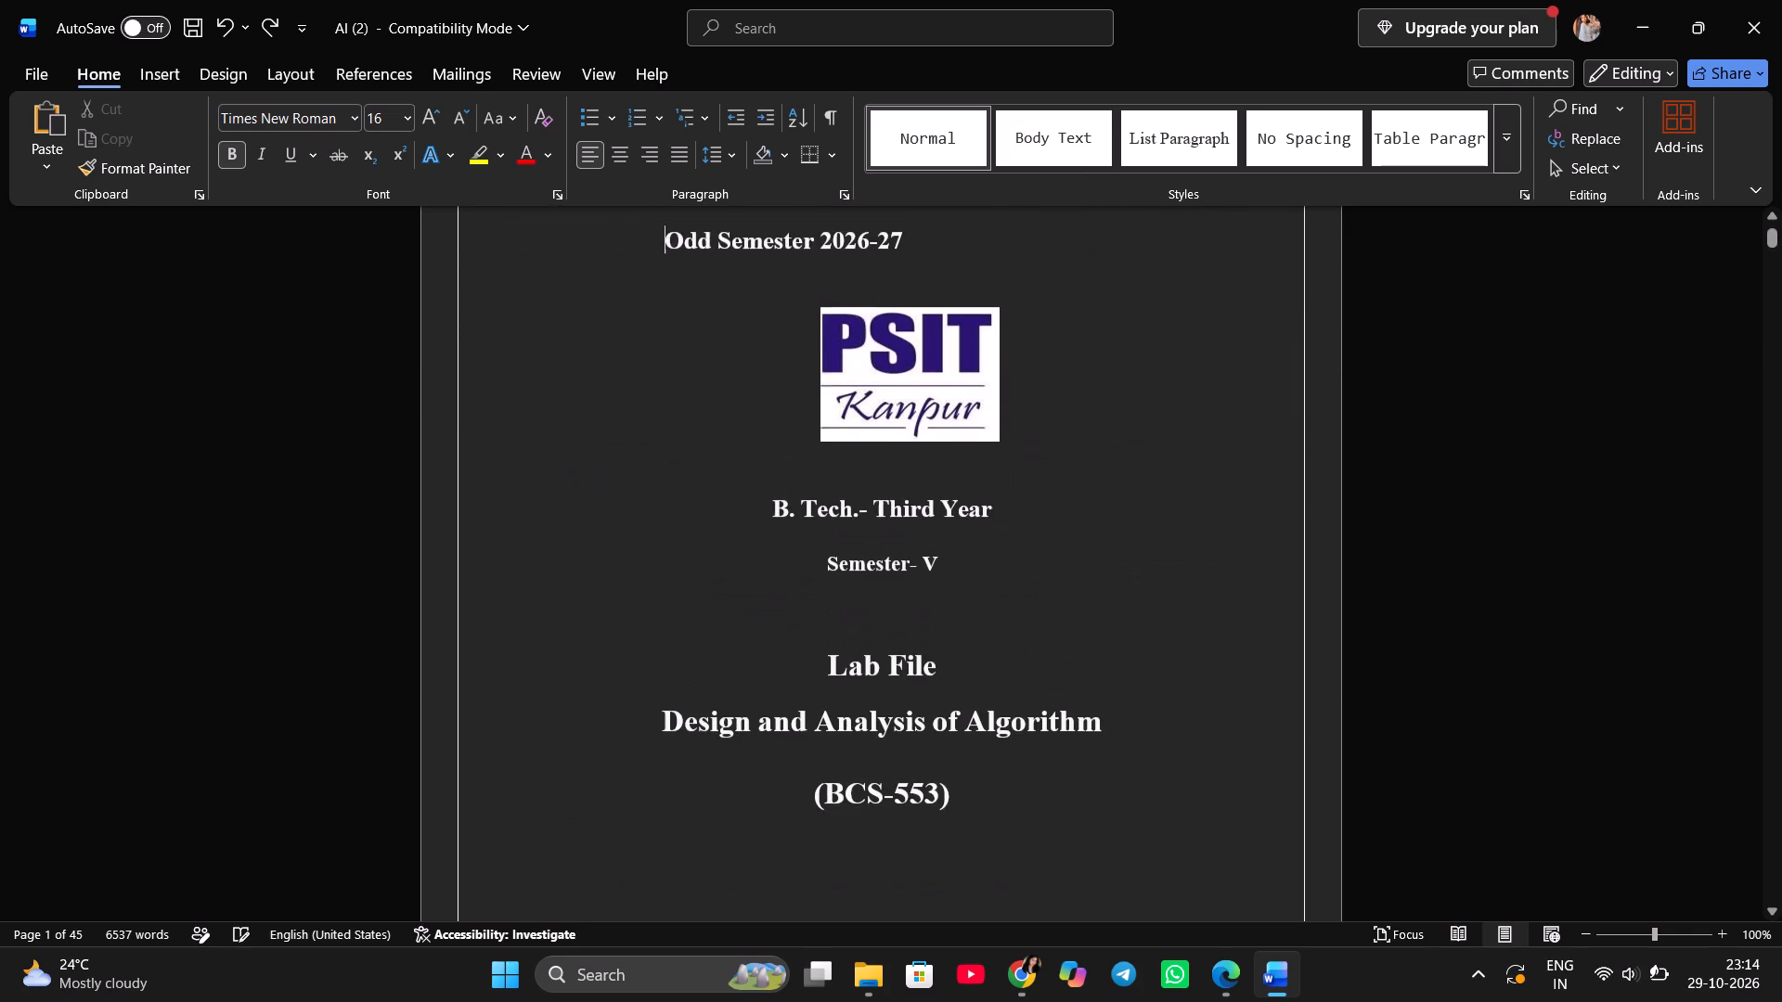
pyautogui.hotkey('ctrl', 'z')
pyautogui.hotkey('ctrl', 'z')
pyautogui.scroll(-4, 776, 896)
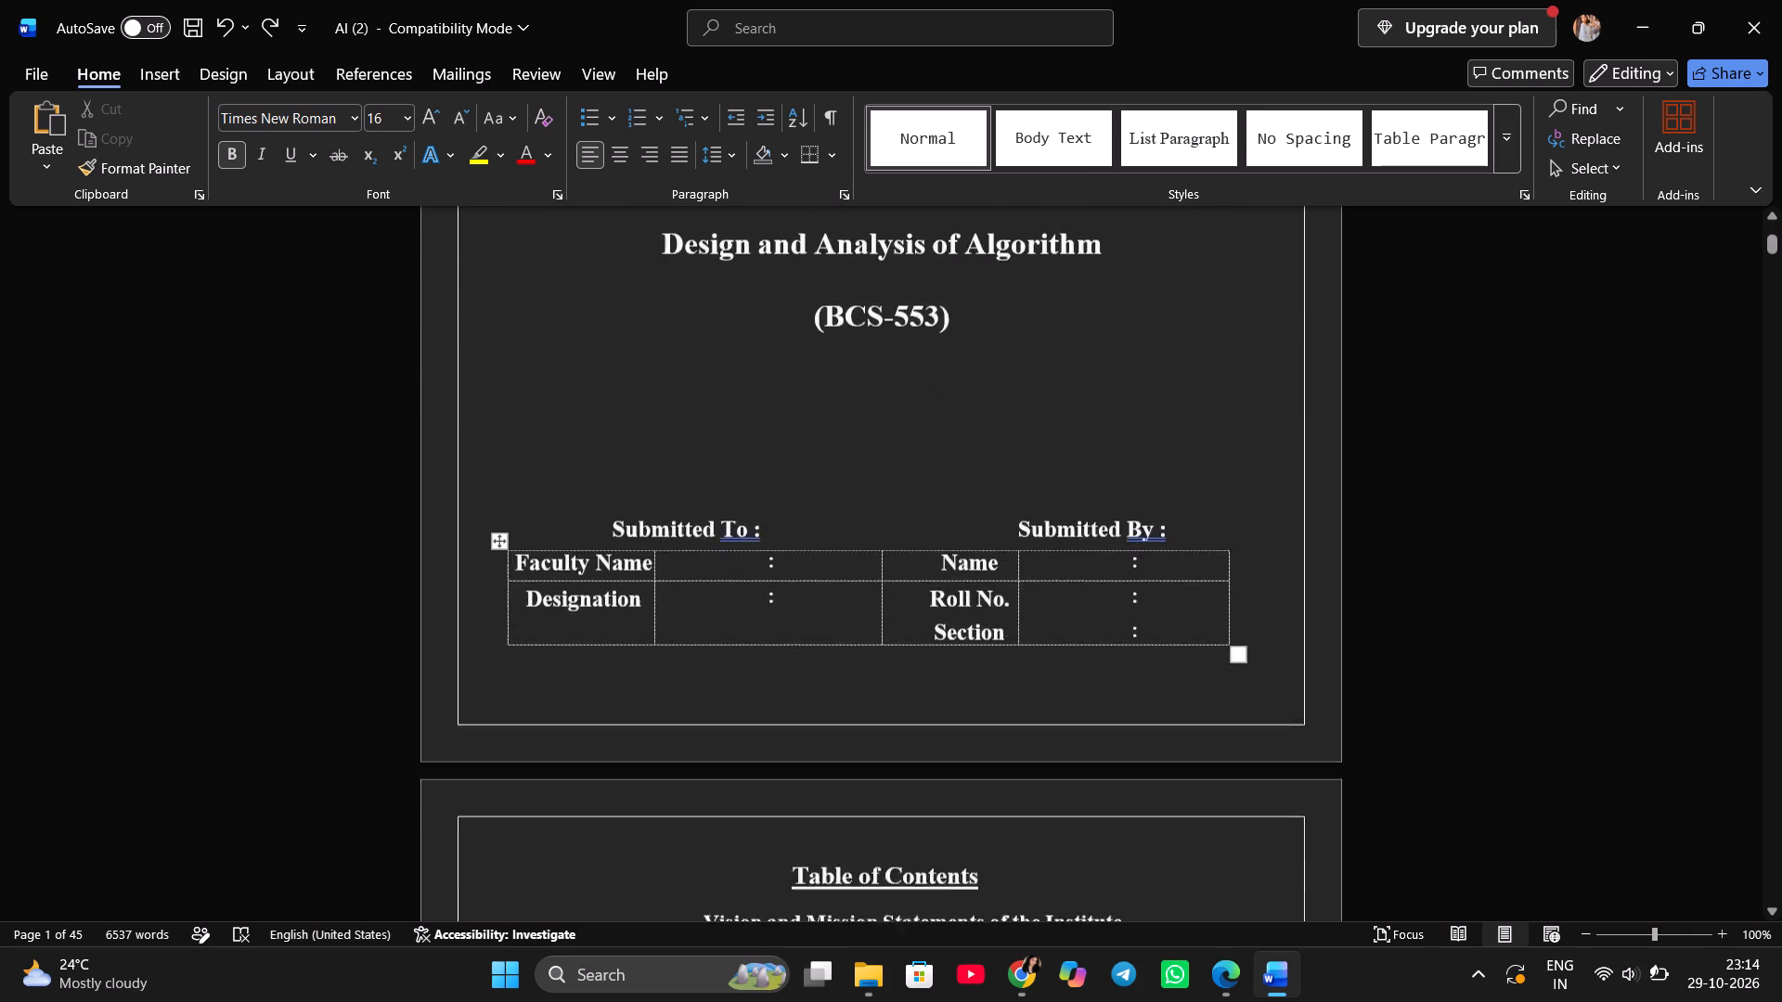
pyautogui.scroll(-2, 776, 896)
pyautogui.hotkey('ctrl', 'z')
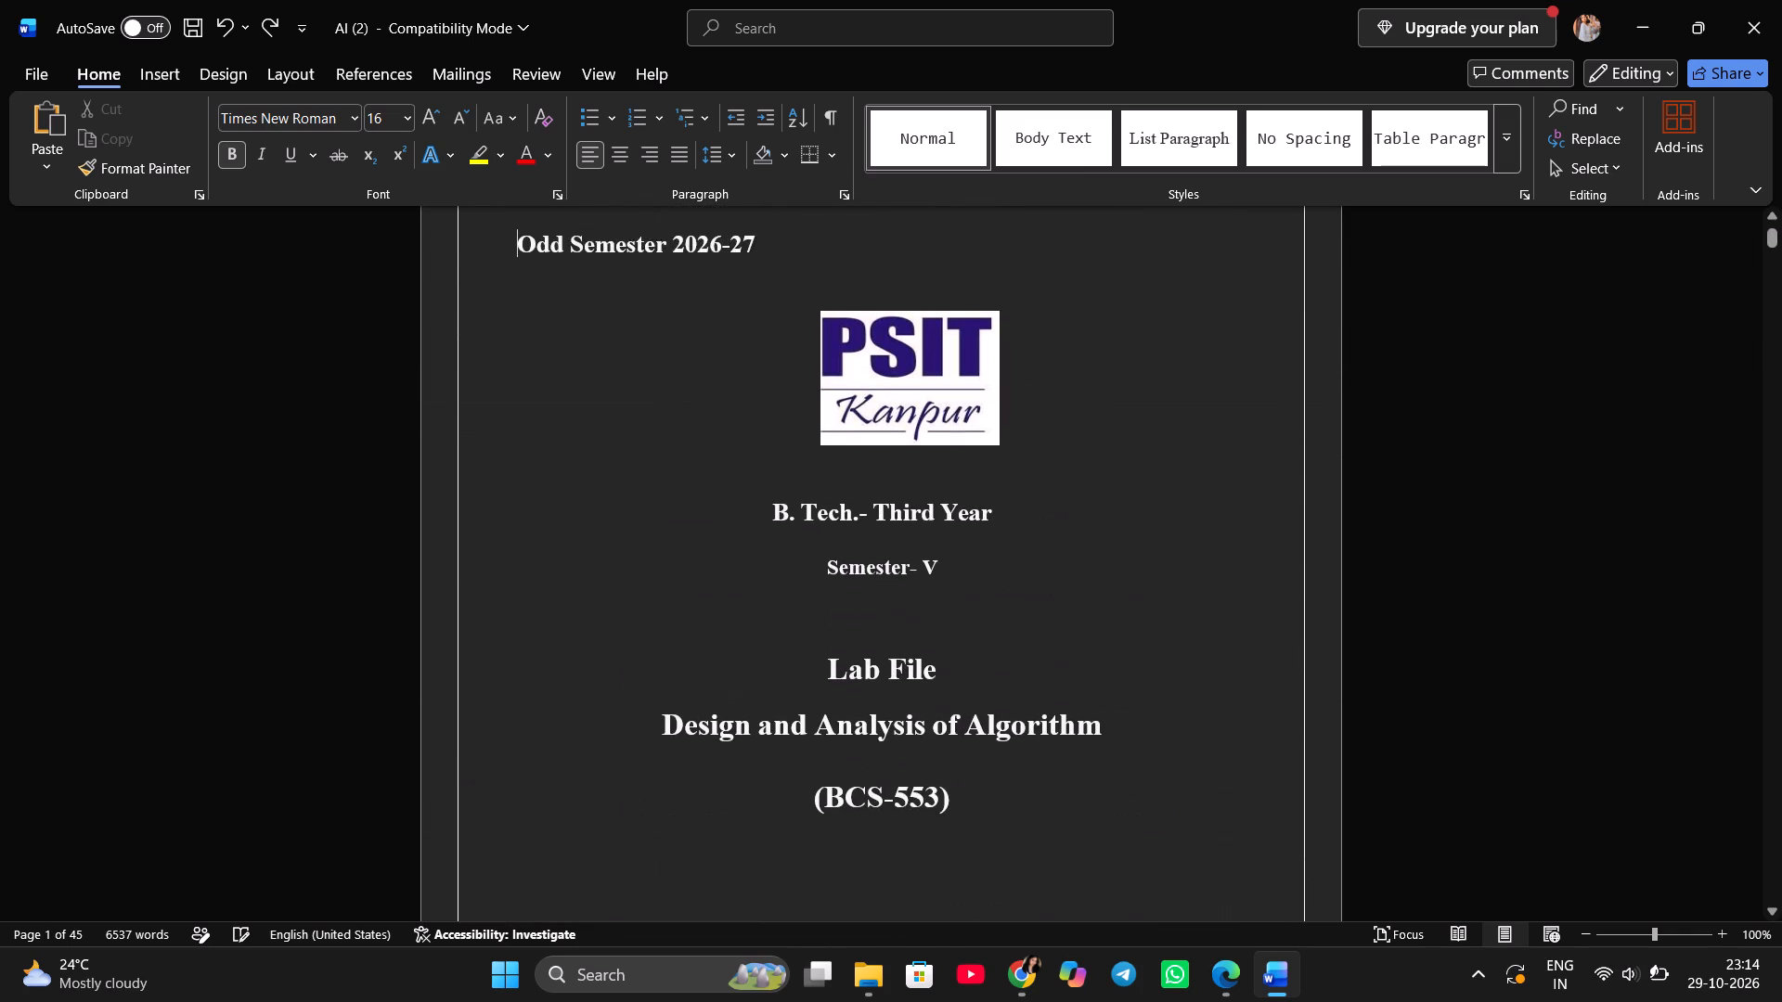
pyautogui.hotkey('ctrl', 'z')
pyautogui.hotkey('ctrl', 'z')
pyautogui.hotkey('ctrl', 'z')
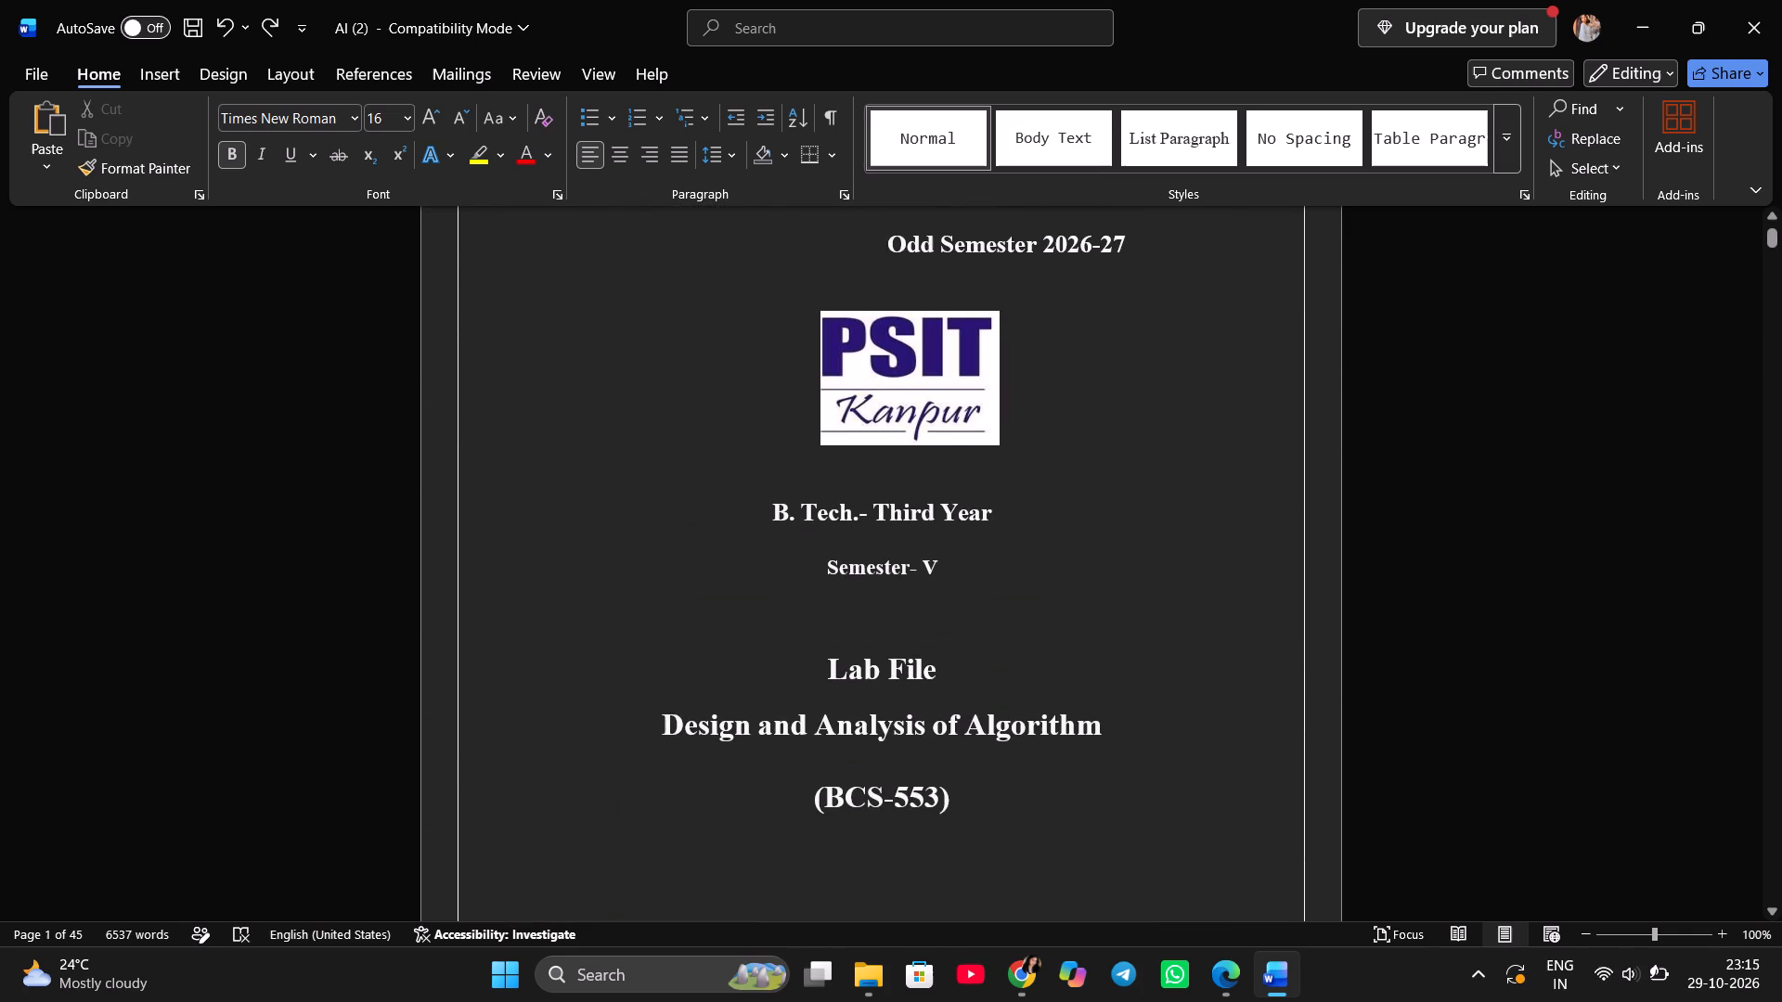
pyautogui.scroll(-5, 776, 896)
pyautogui.hotkey('ctrl', 'z')
pyautogui.hotkey('ctrl', 'z')
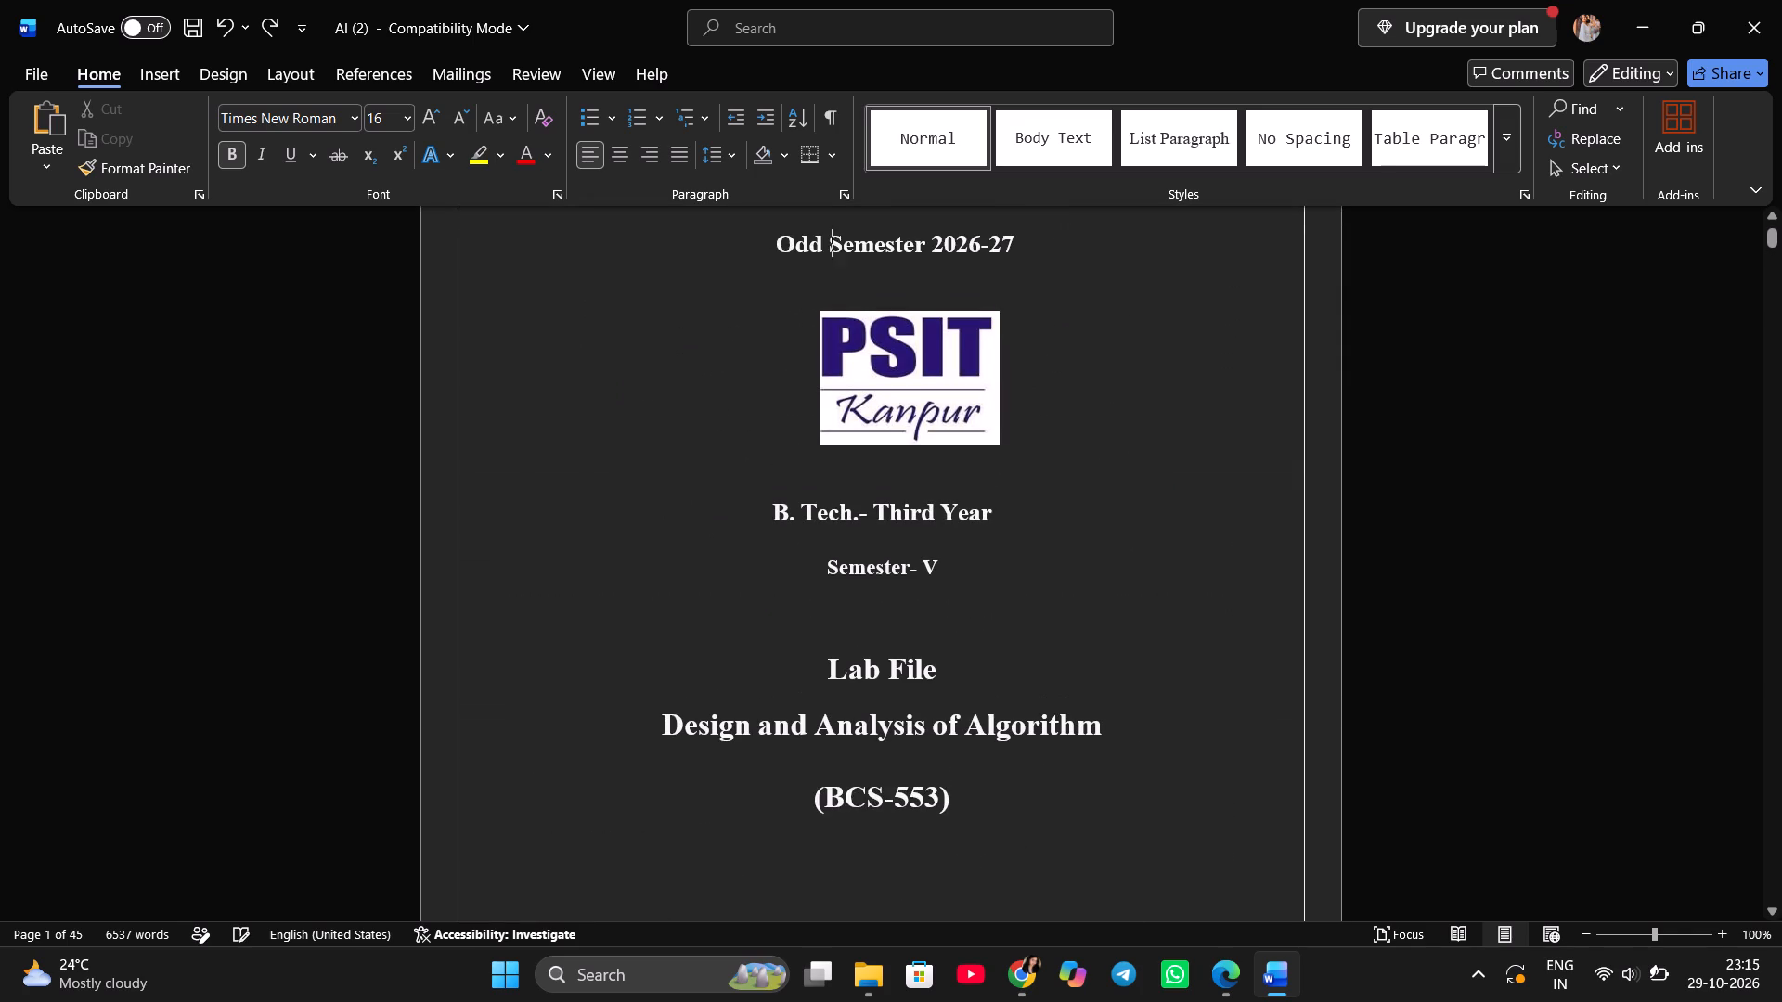
# Keep undoing the earlier edits, including the logo move and the centring of the whole document's text.
pyautogui.hotkey('ctrl', 'z')
pyautogui.hotkey('ctrl', 'z')
pyautogui.hotkey('ctrl', 'z')
pyautogui.hotkey('ctrl', 'z')
pyautogui.hotkey('ctrl', 'z')
pyautogui.hotkey('ctrl', 'z')
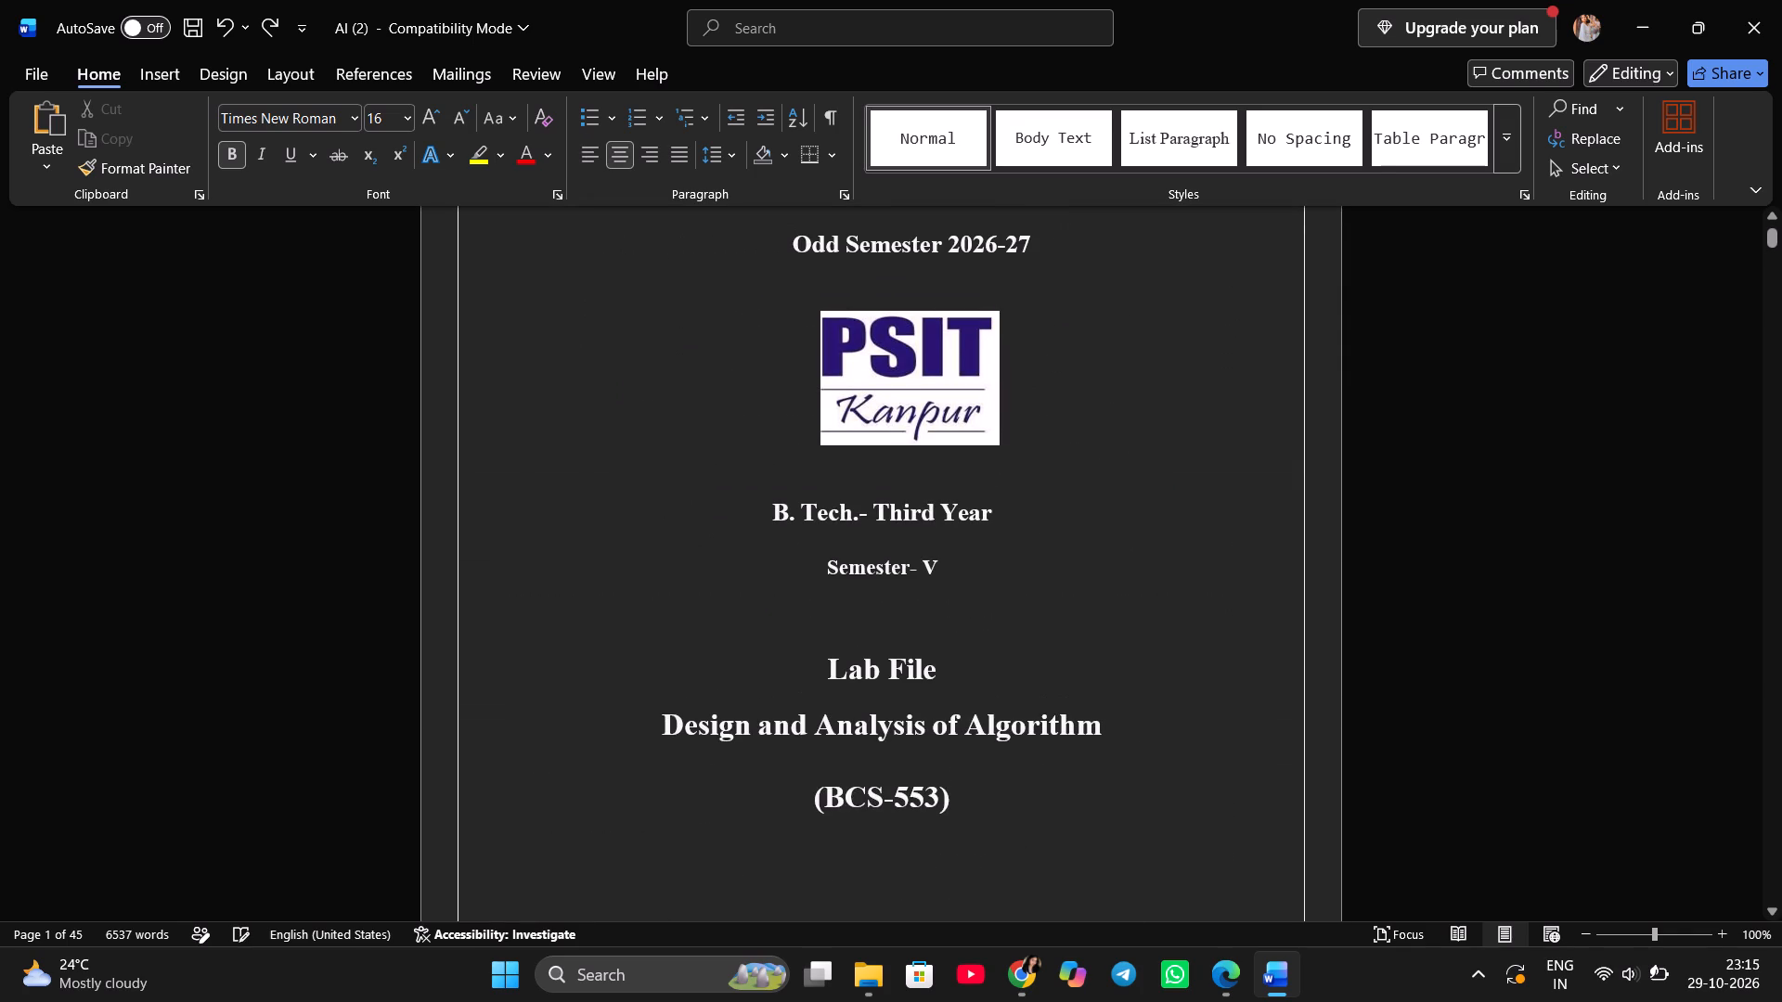
pyautogui.hotkey('ctrl', 'z')
pyautogui.hotkey('ctrl', 'z')
pyautogui.hotkey('ctrl', 'z')
pyautogui.hotkey('ctrl', 'z')
pyautogui.scroll(-4, 776, 896)
pyautogui.scroll(-12, 735, 767)
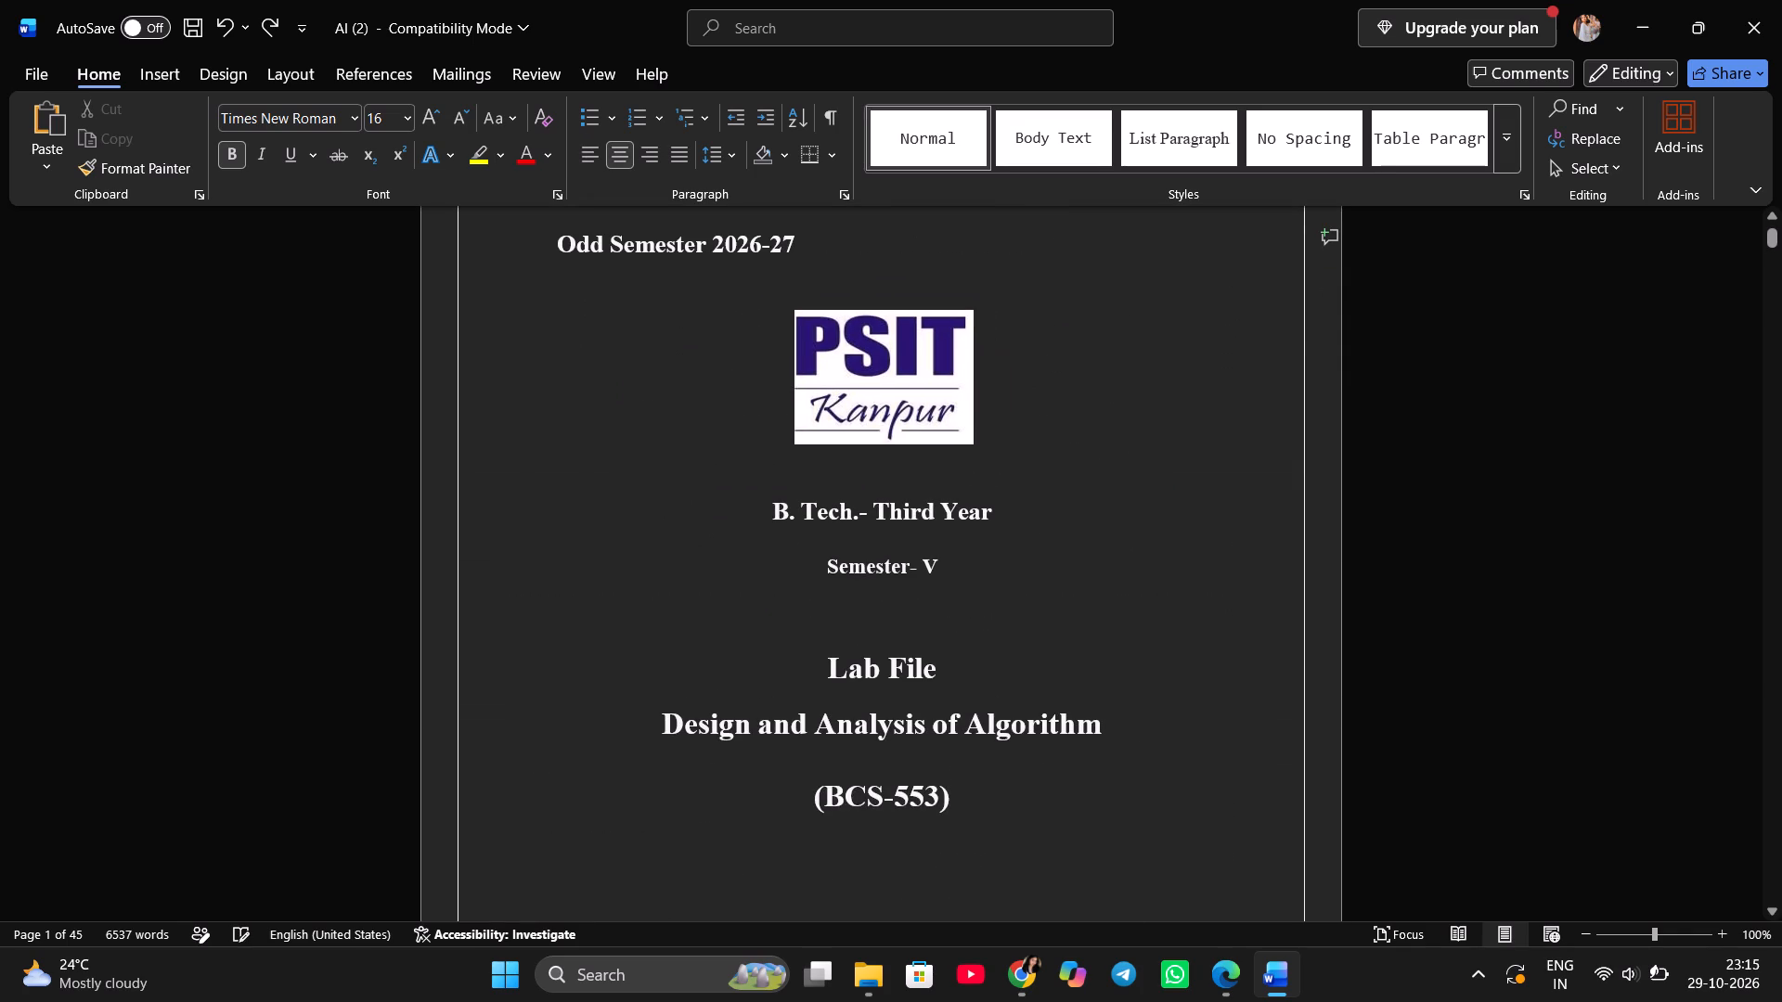
pyautogui.scroll(-8, 735, 767)
# Replace the "Odd Semester 2026-27" line with centred text reading "Odd Semester (2026-2027)".
pyautogui.press('z')
pyautogui.press('BackSpace')
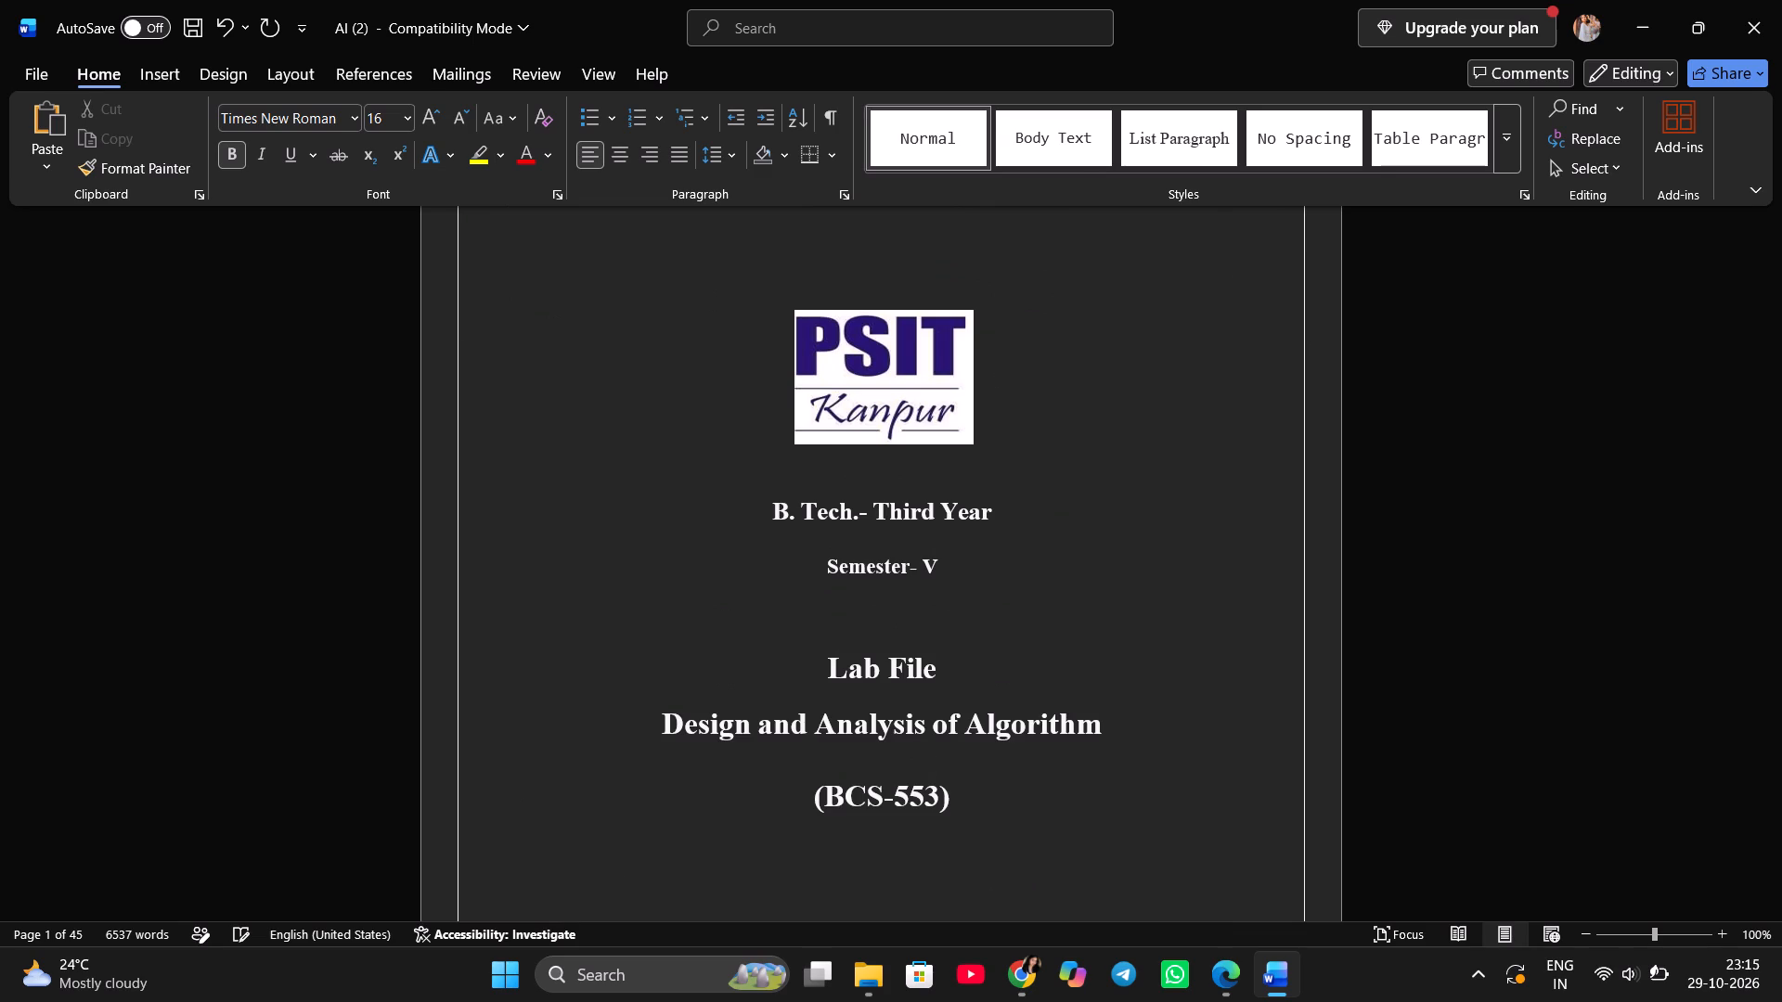
pyautogui.scroll(3, 735, 767)
pyautogui.scroll(-7, 735, 767)
pyautogui.scroll(4, 735, 767)
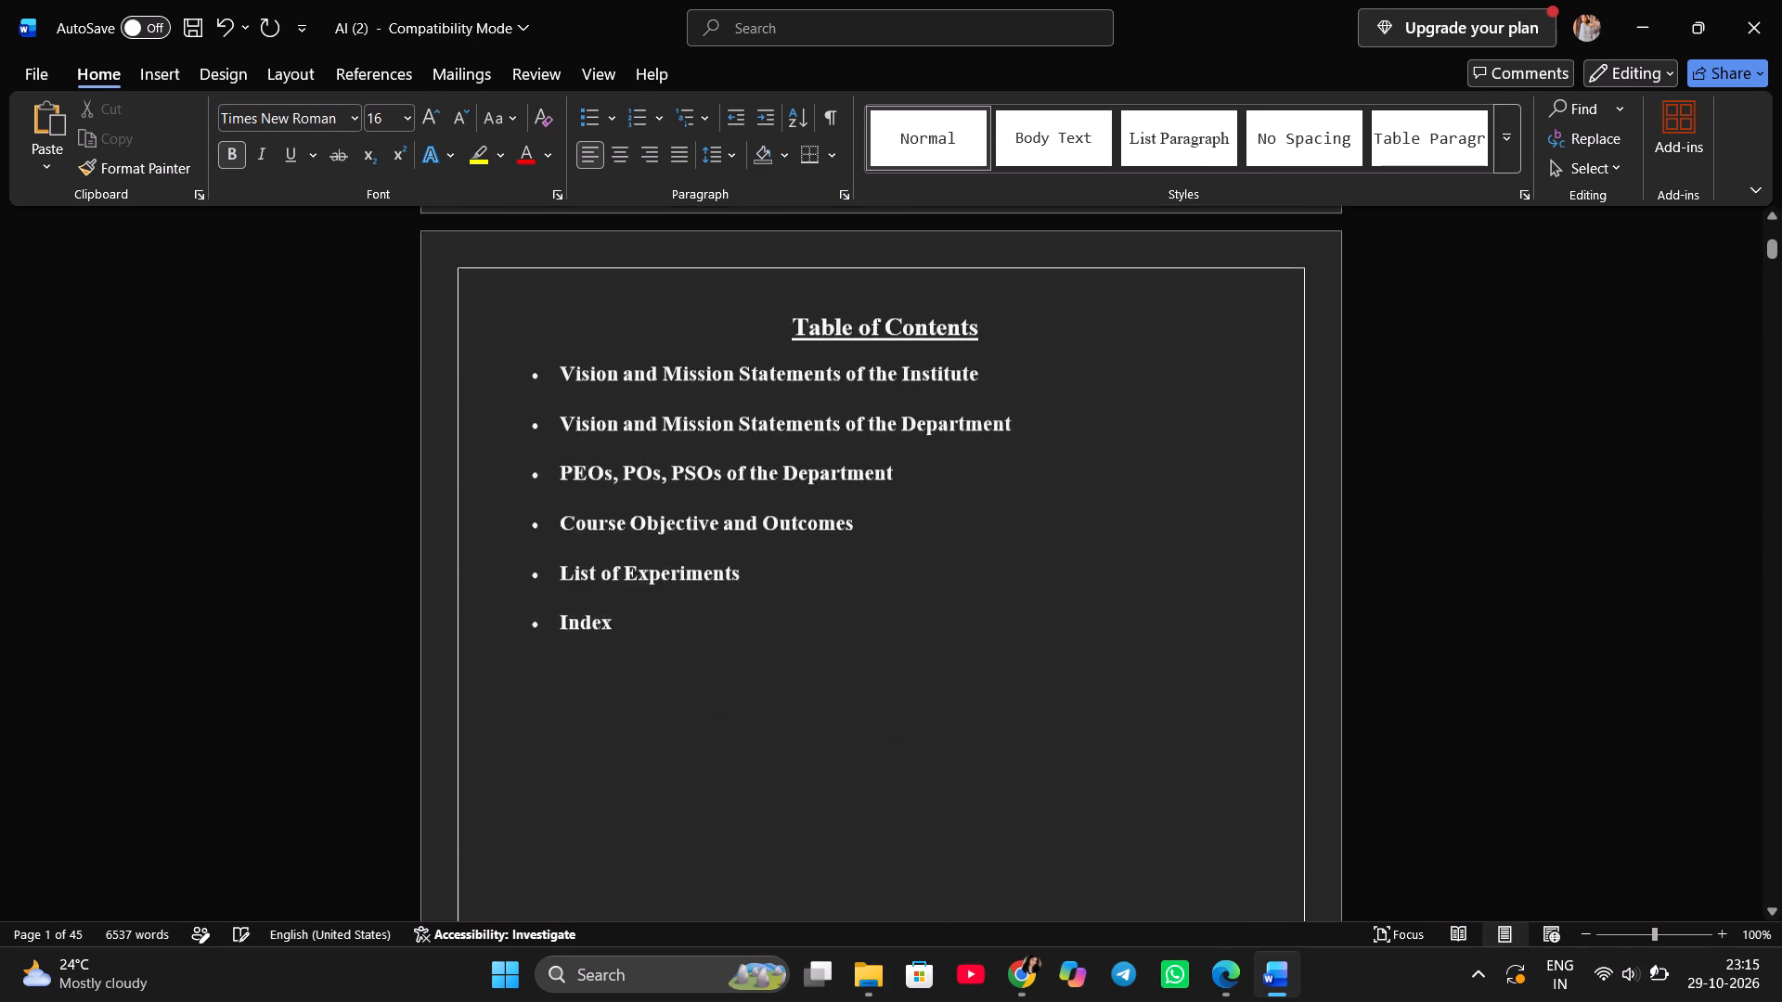
pyautogui.scroll(7, 735, 767)
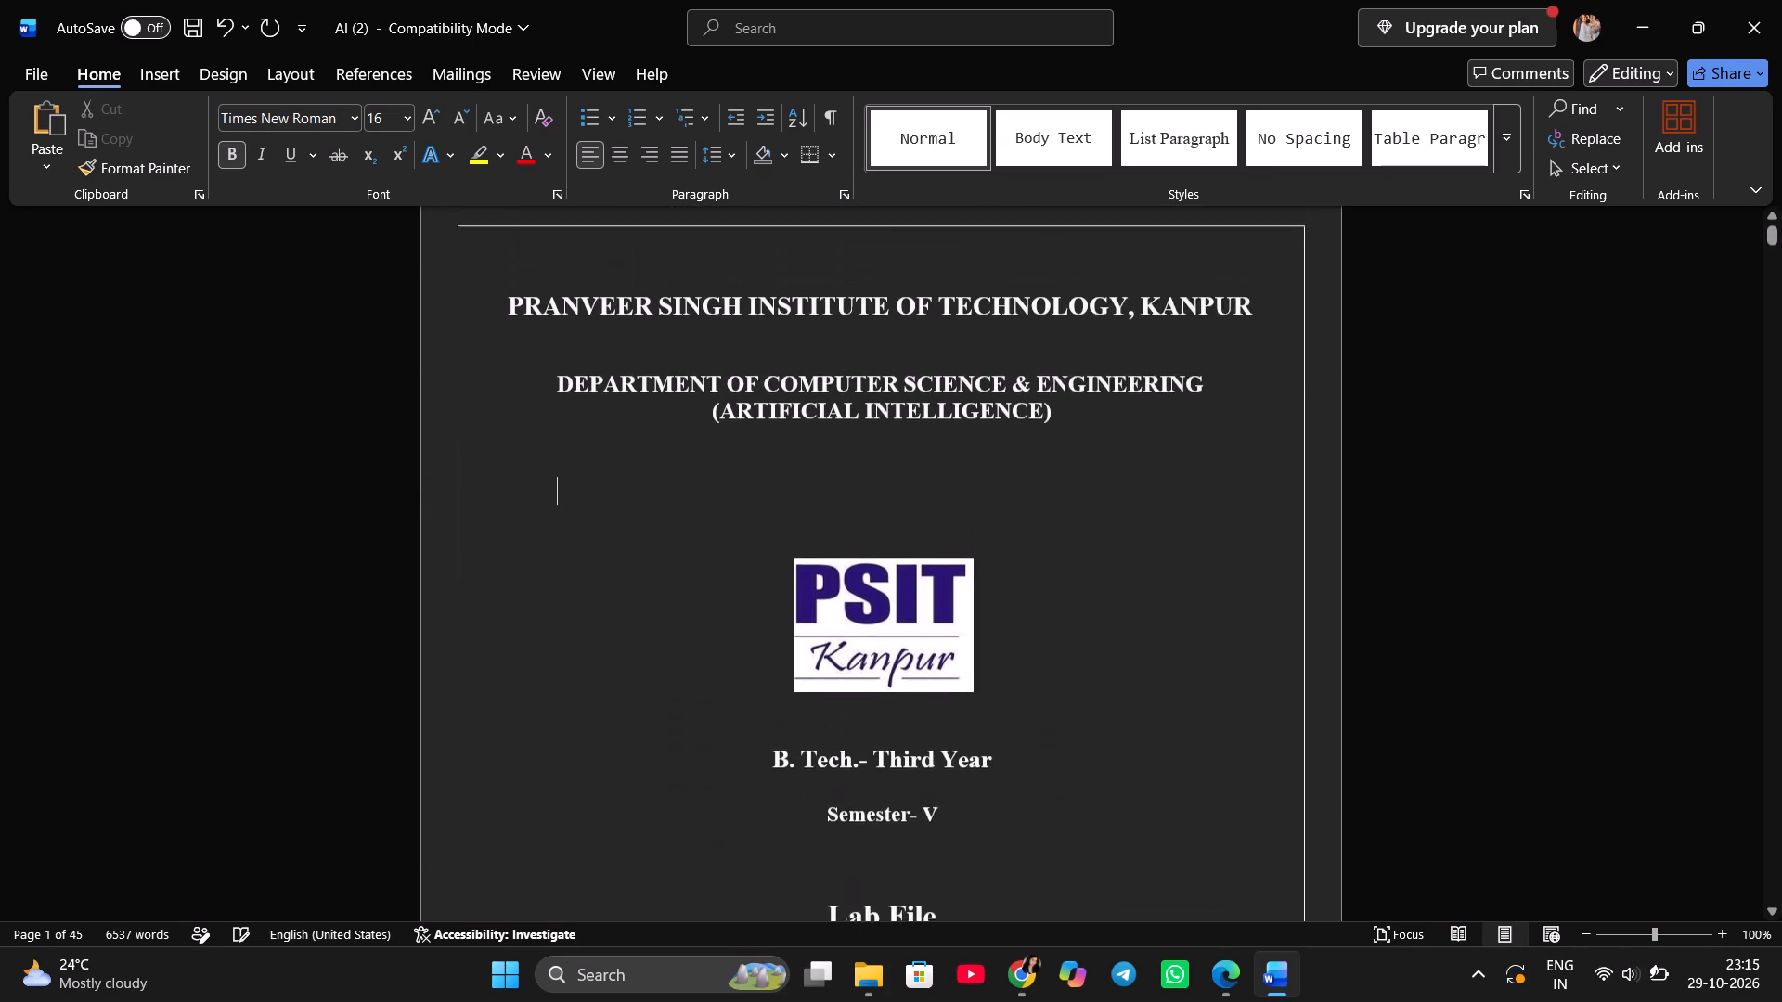
pyautogui.scroll(1, 735, 767)
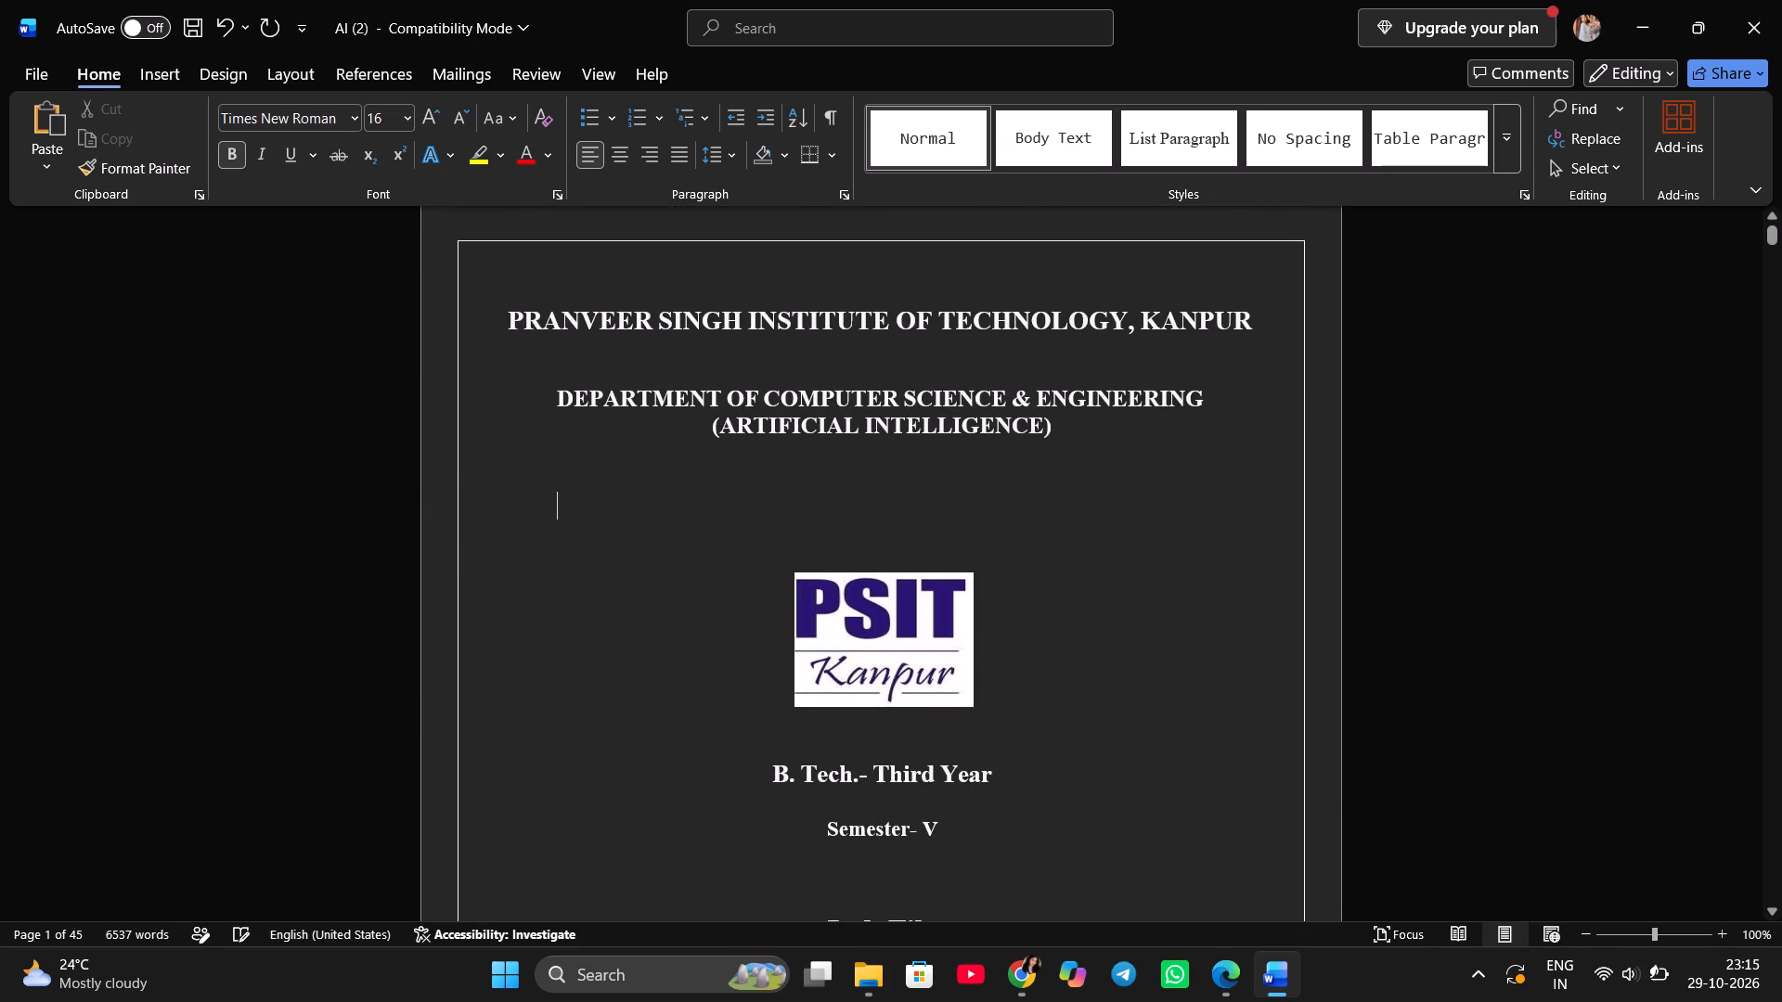
pyautogui.click(618, 138)
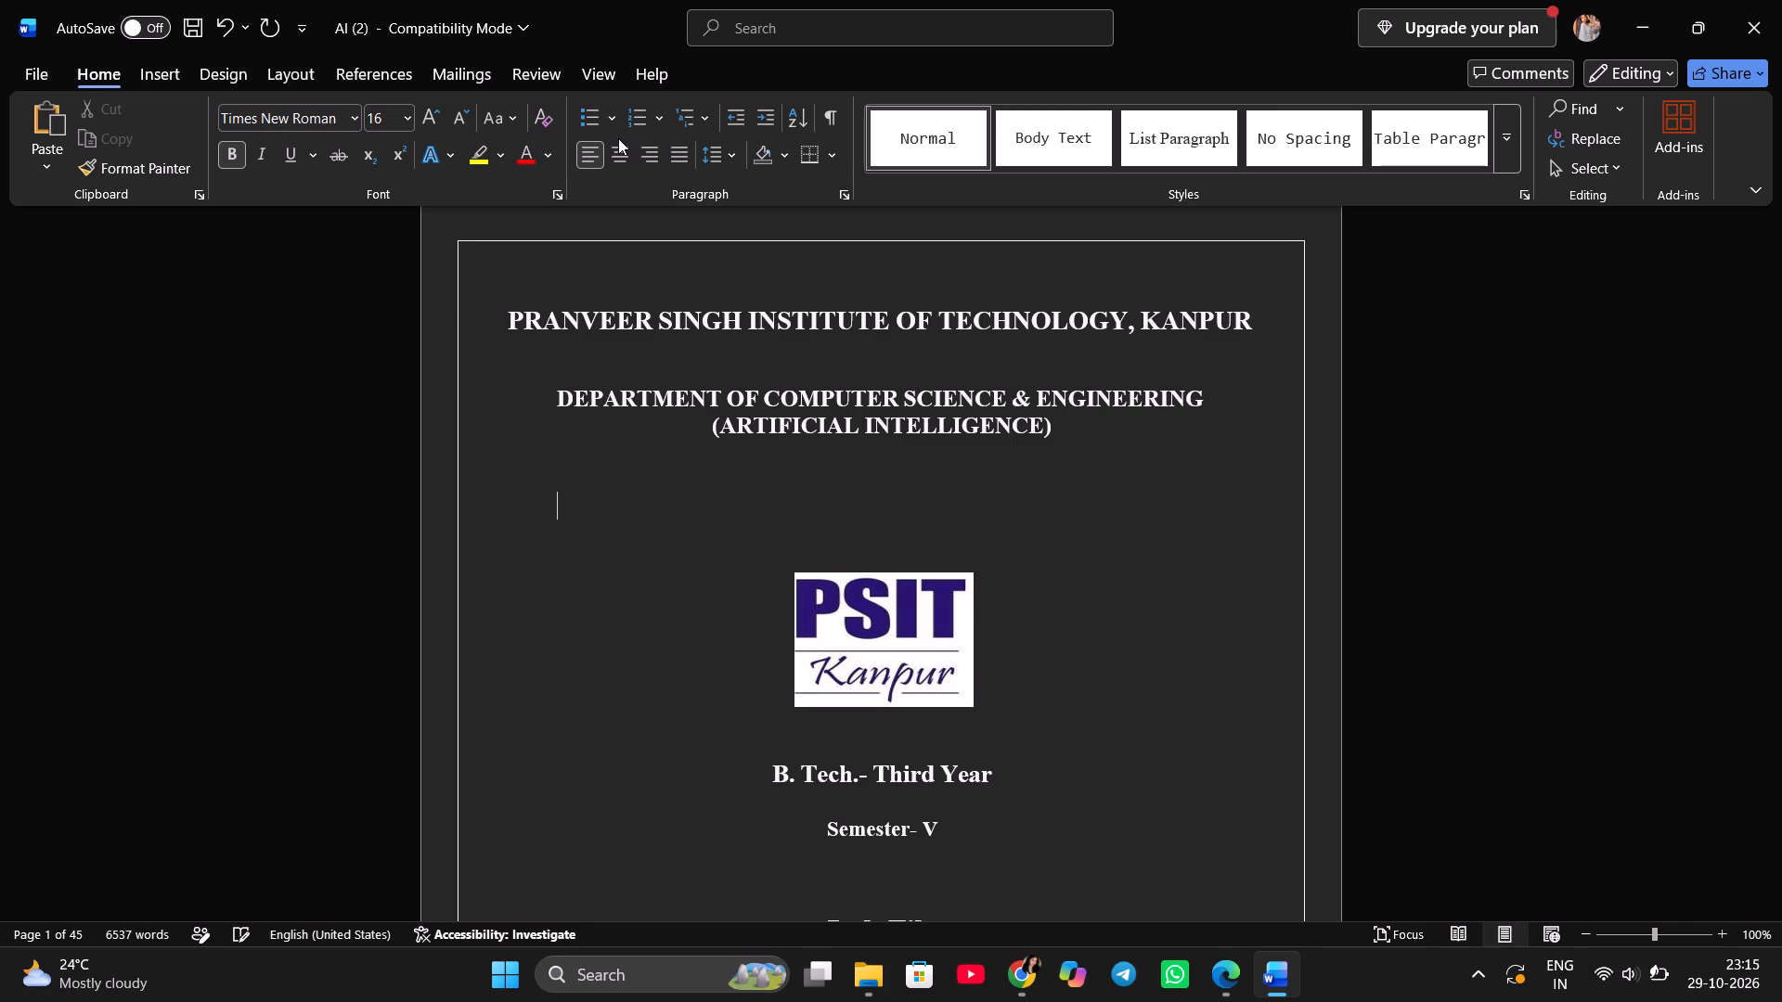
pyautogui.click(616, 153)
pyautogui.press('o')
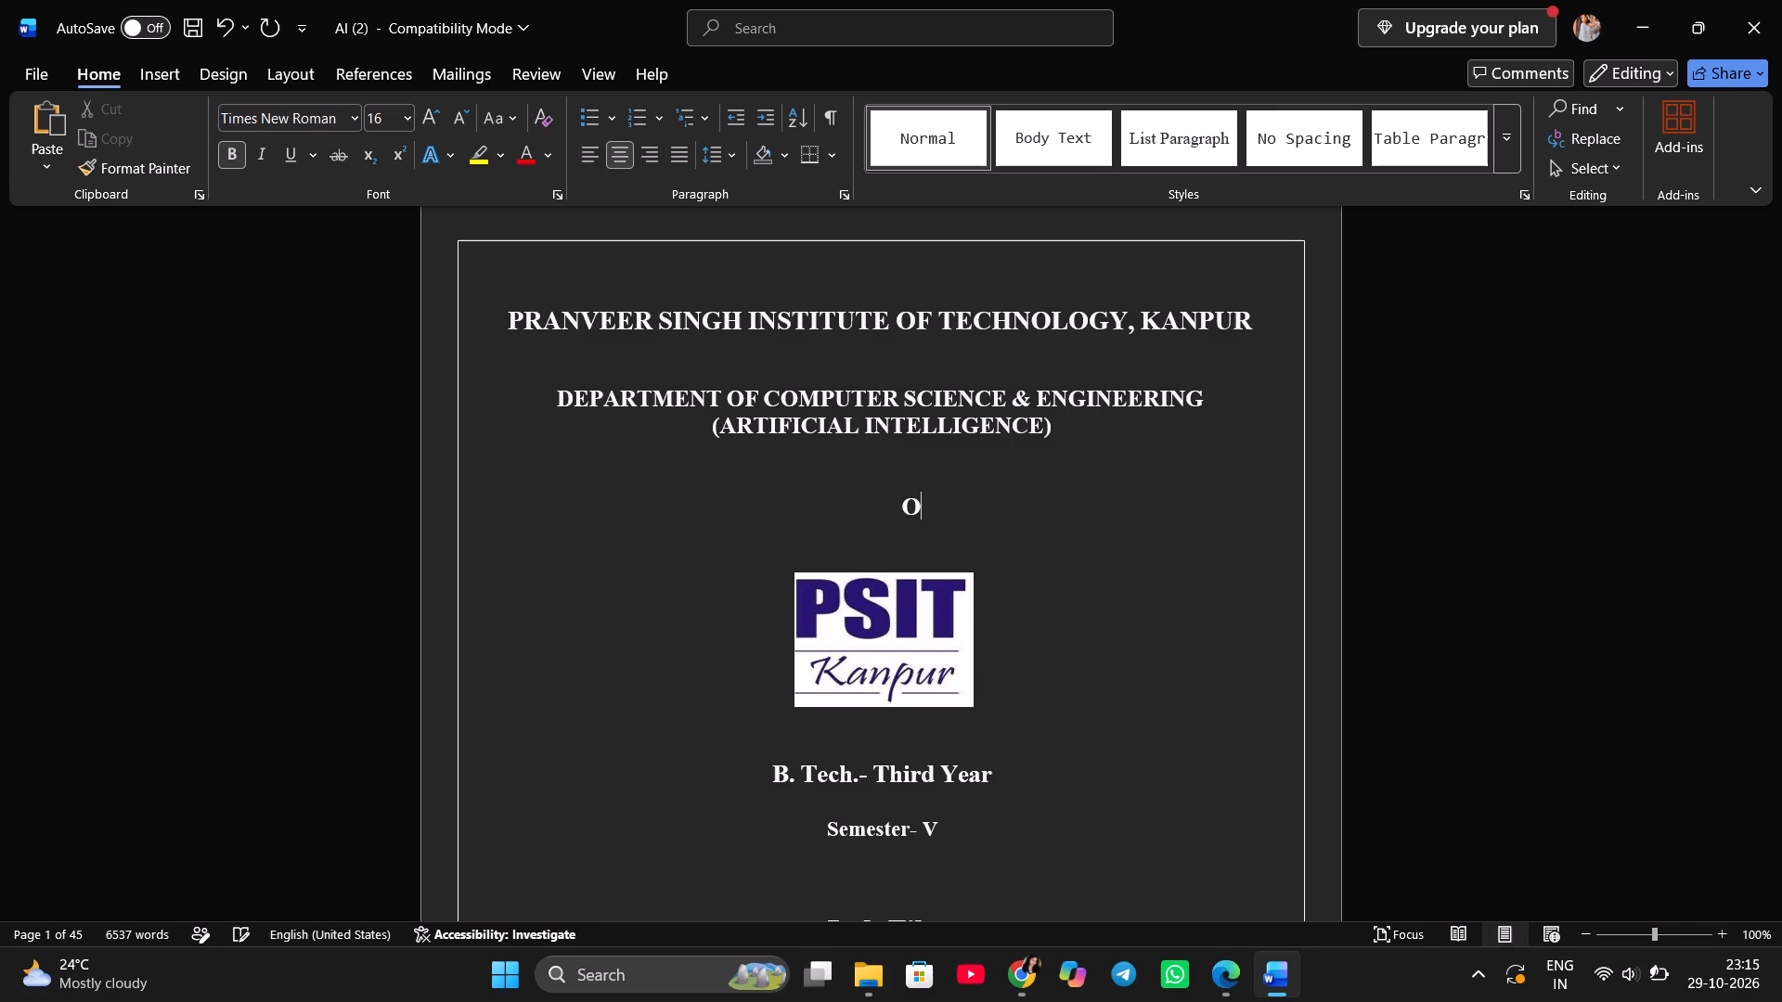
pyautogui.write('dd')
pyautogui.press('space')
pyautogui.write('emester (2026-2027)')
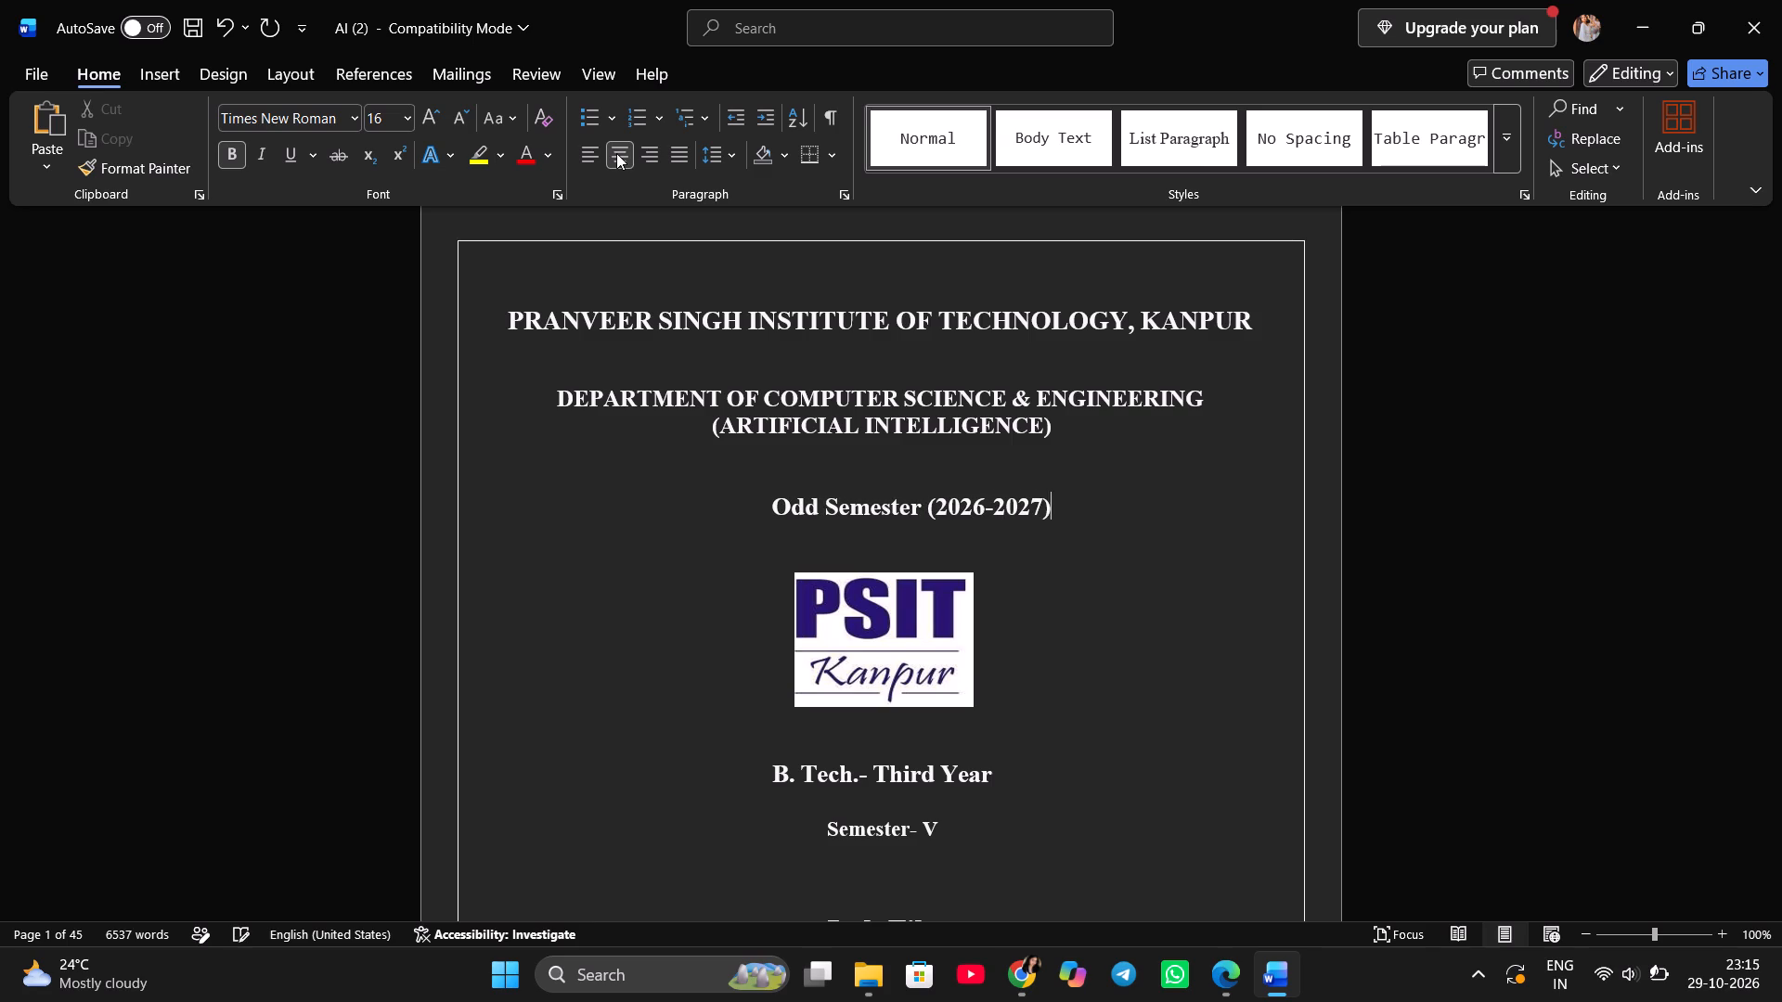
# Set the font size of the "Odd Semester (2026-2027)" line to 15.
pyautogui.tripleClick(830, 515)
pyautogui.click(394, 115)
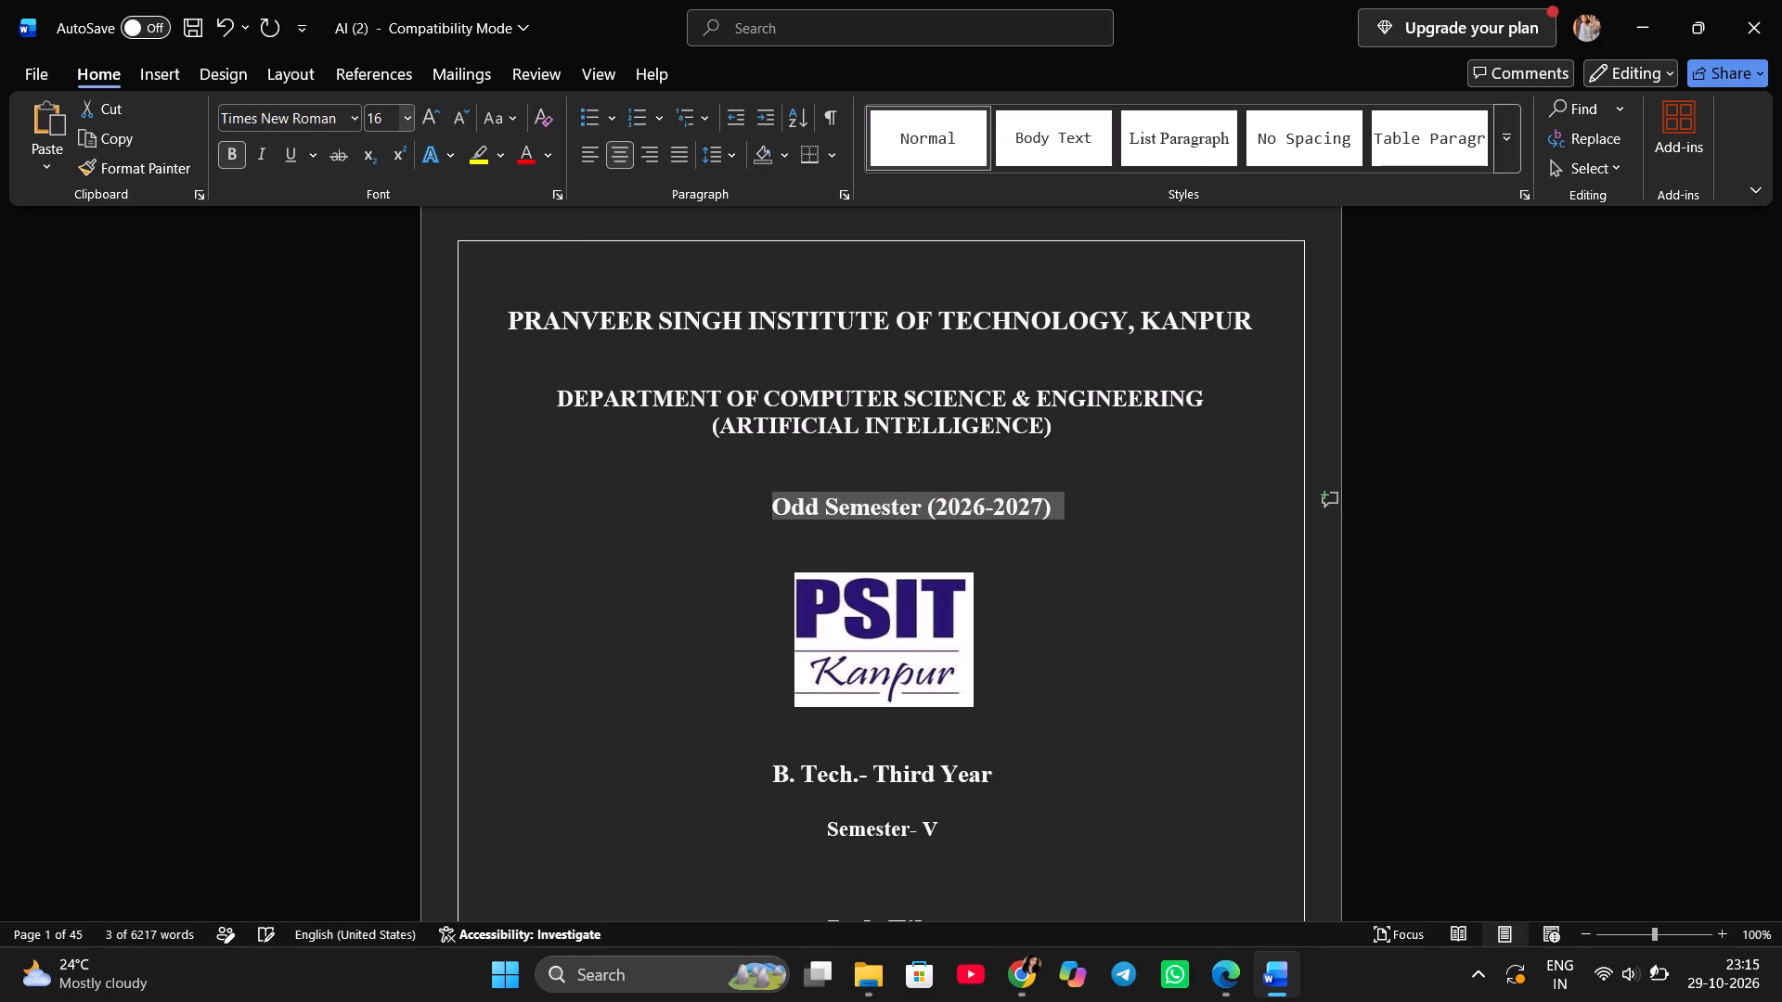
pyautogui.write('15')
pyautogui.press('Return')
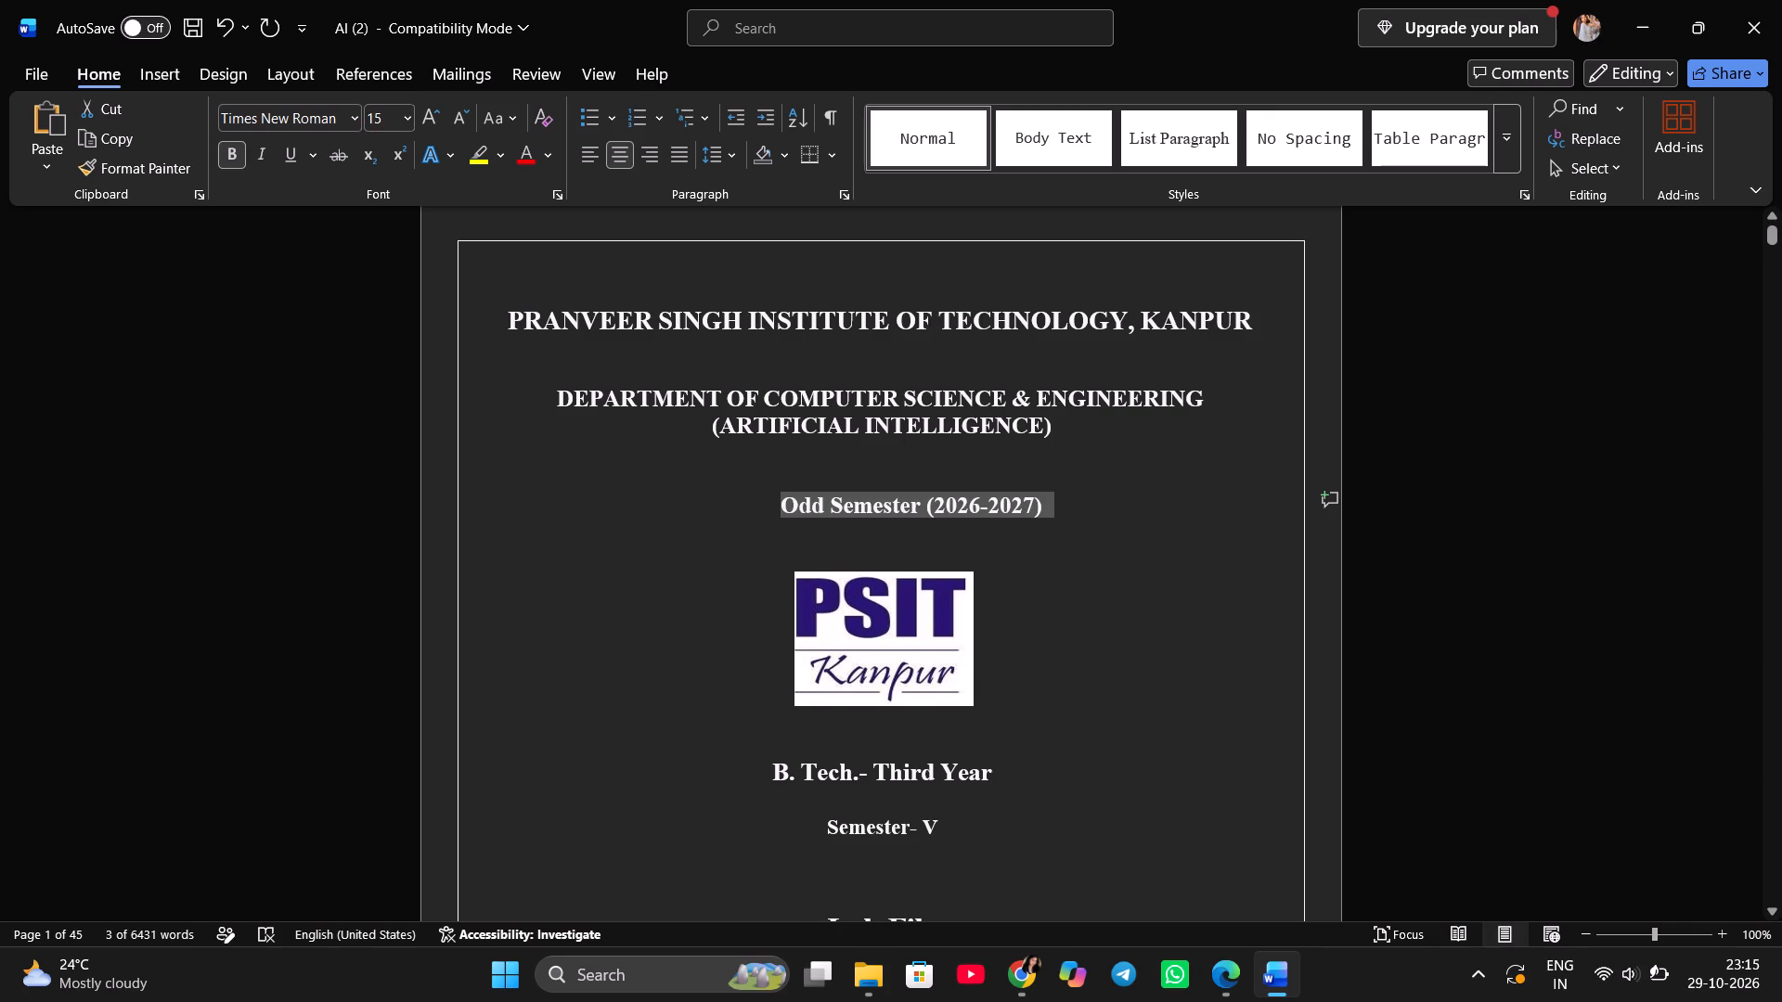
pyautogui.click(788, 525)
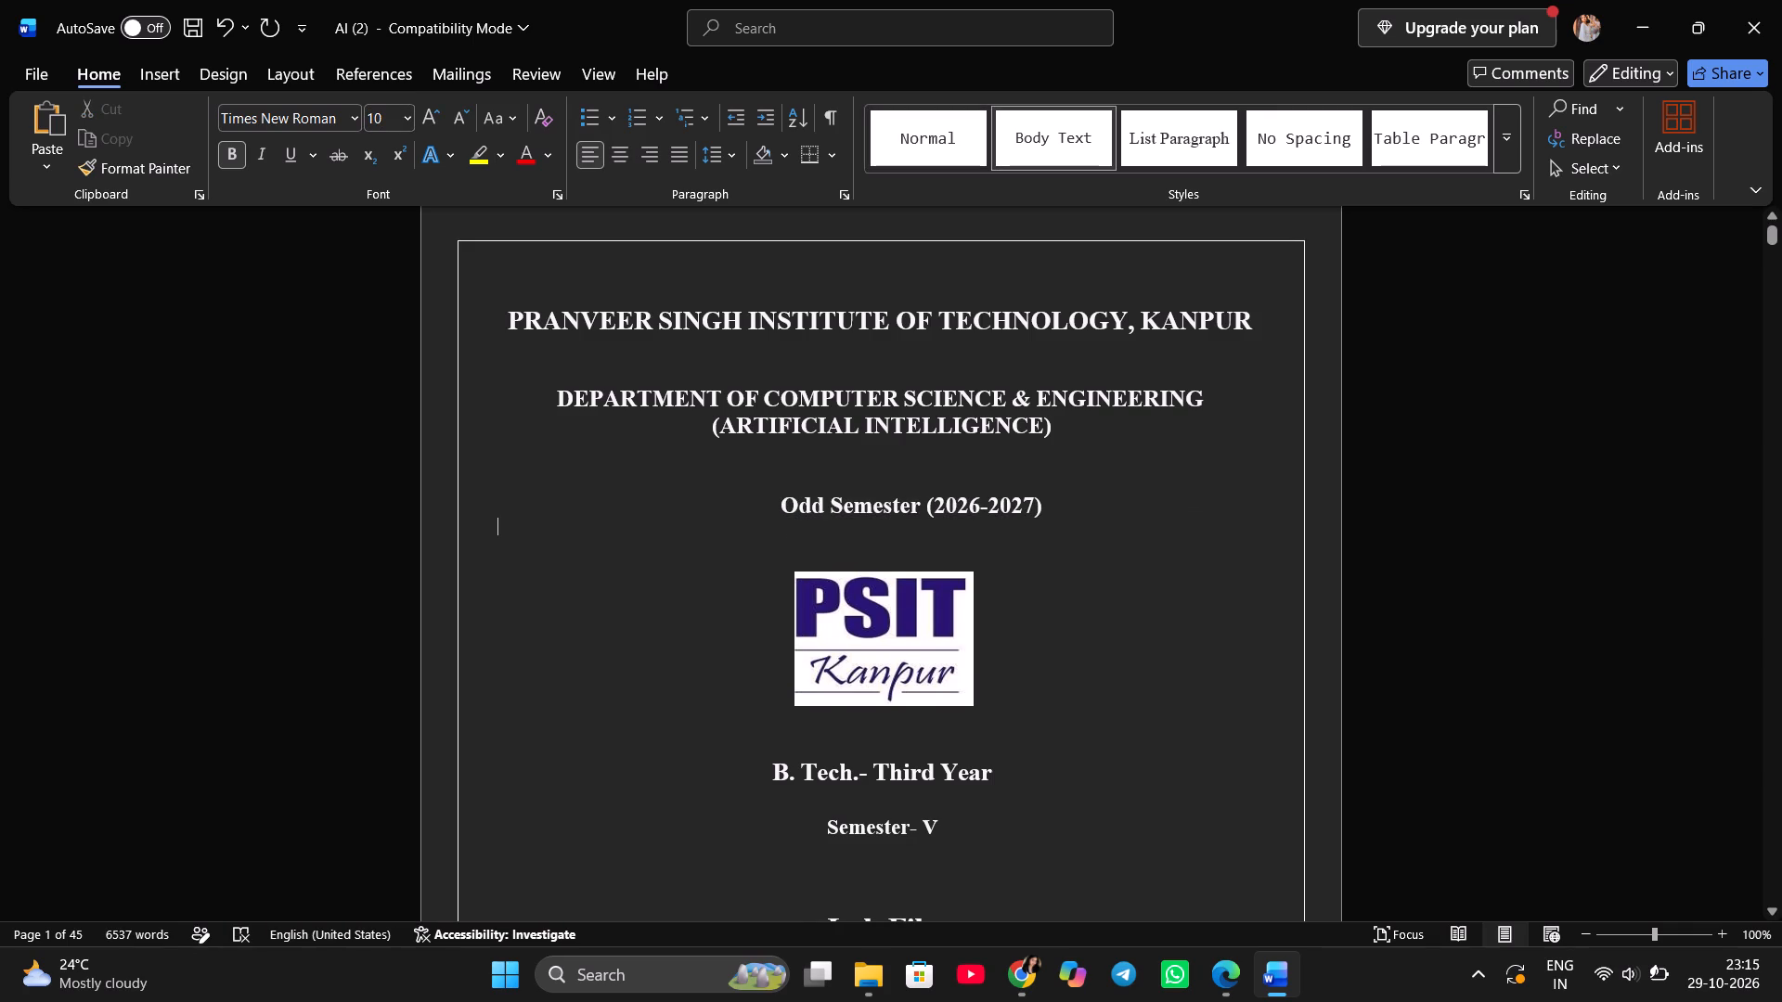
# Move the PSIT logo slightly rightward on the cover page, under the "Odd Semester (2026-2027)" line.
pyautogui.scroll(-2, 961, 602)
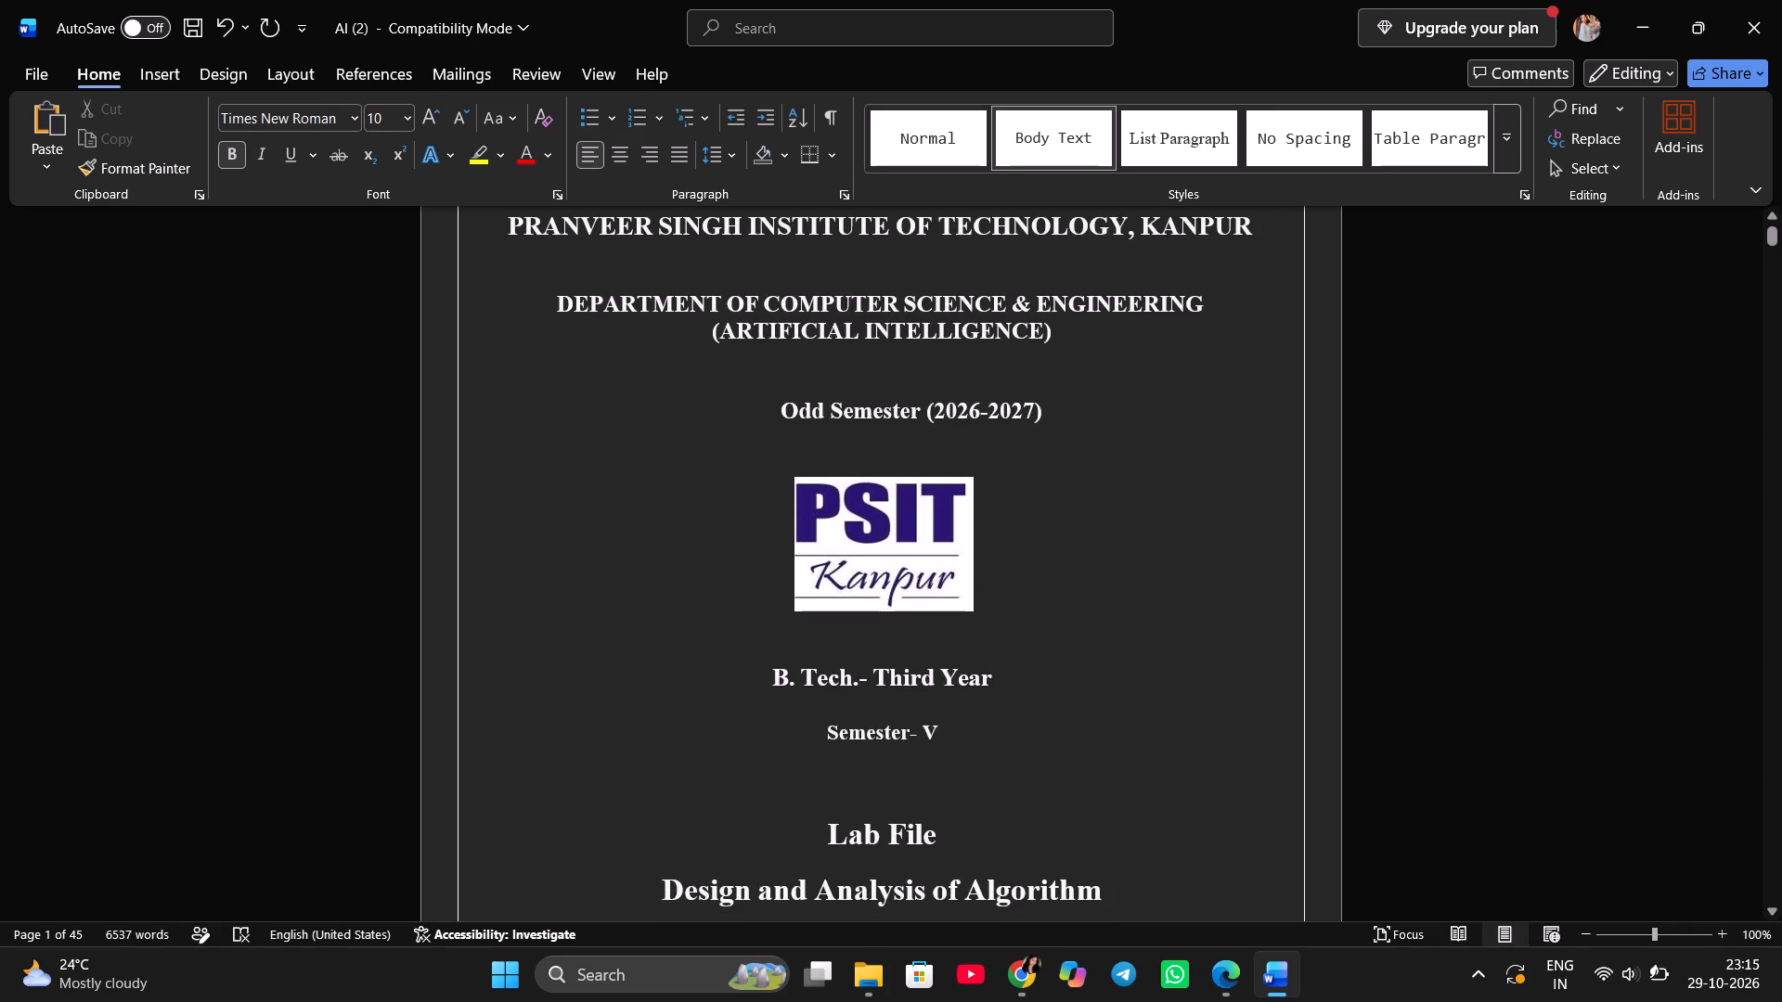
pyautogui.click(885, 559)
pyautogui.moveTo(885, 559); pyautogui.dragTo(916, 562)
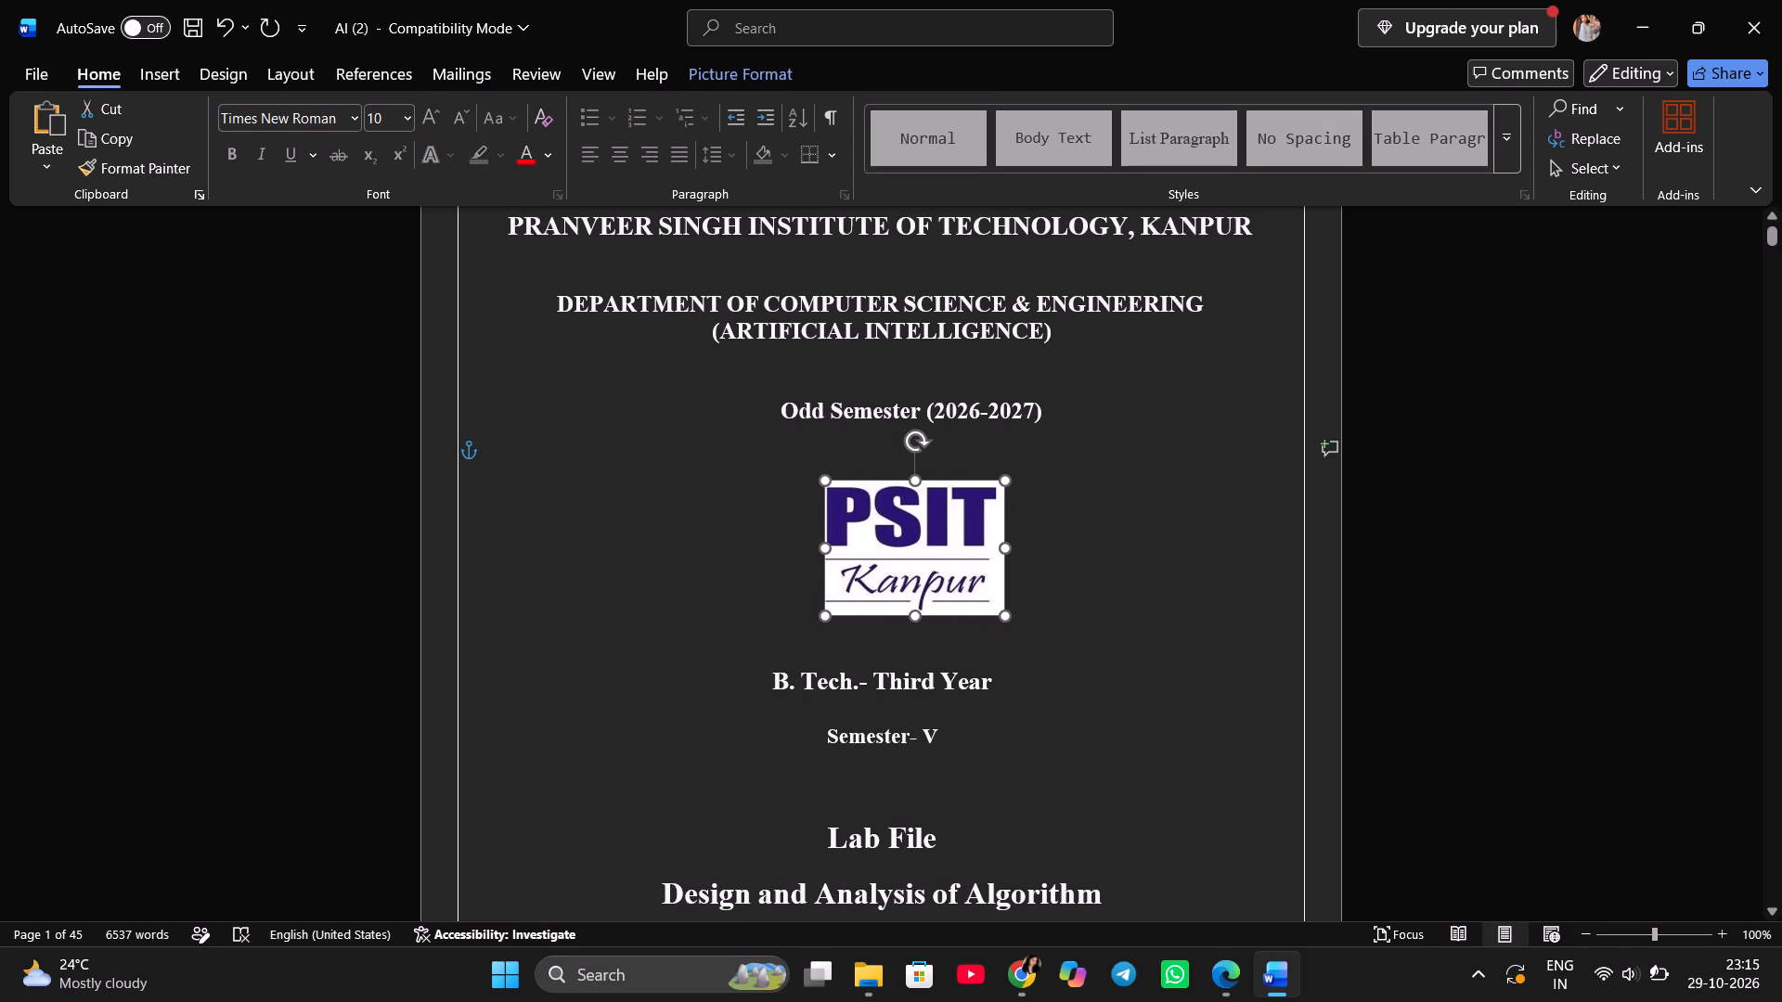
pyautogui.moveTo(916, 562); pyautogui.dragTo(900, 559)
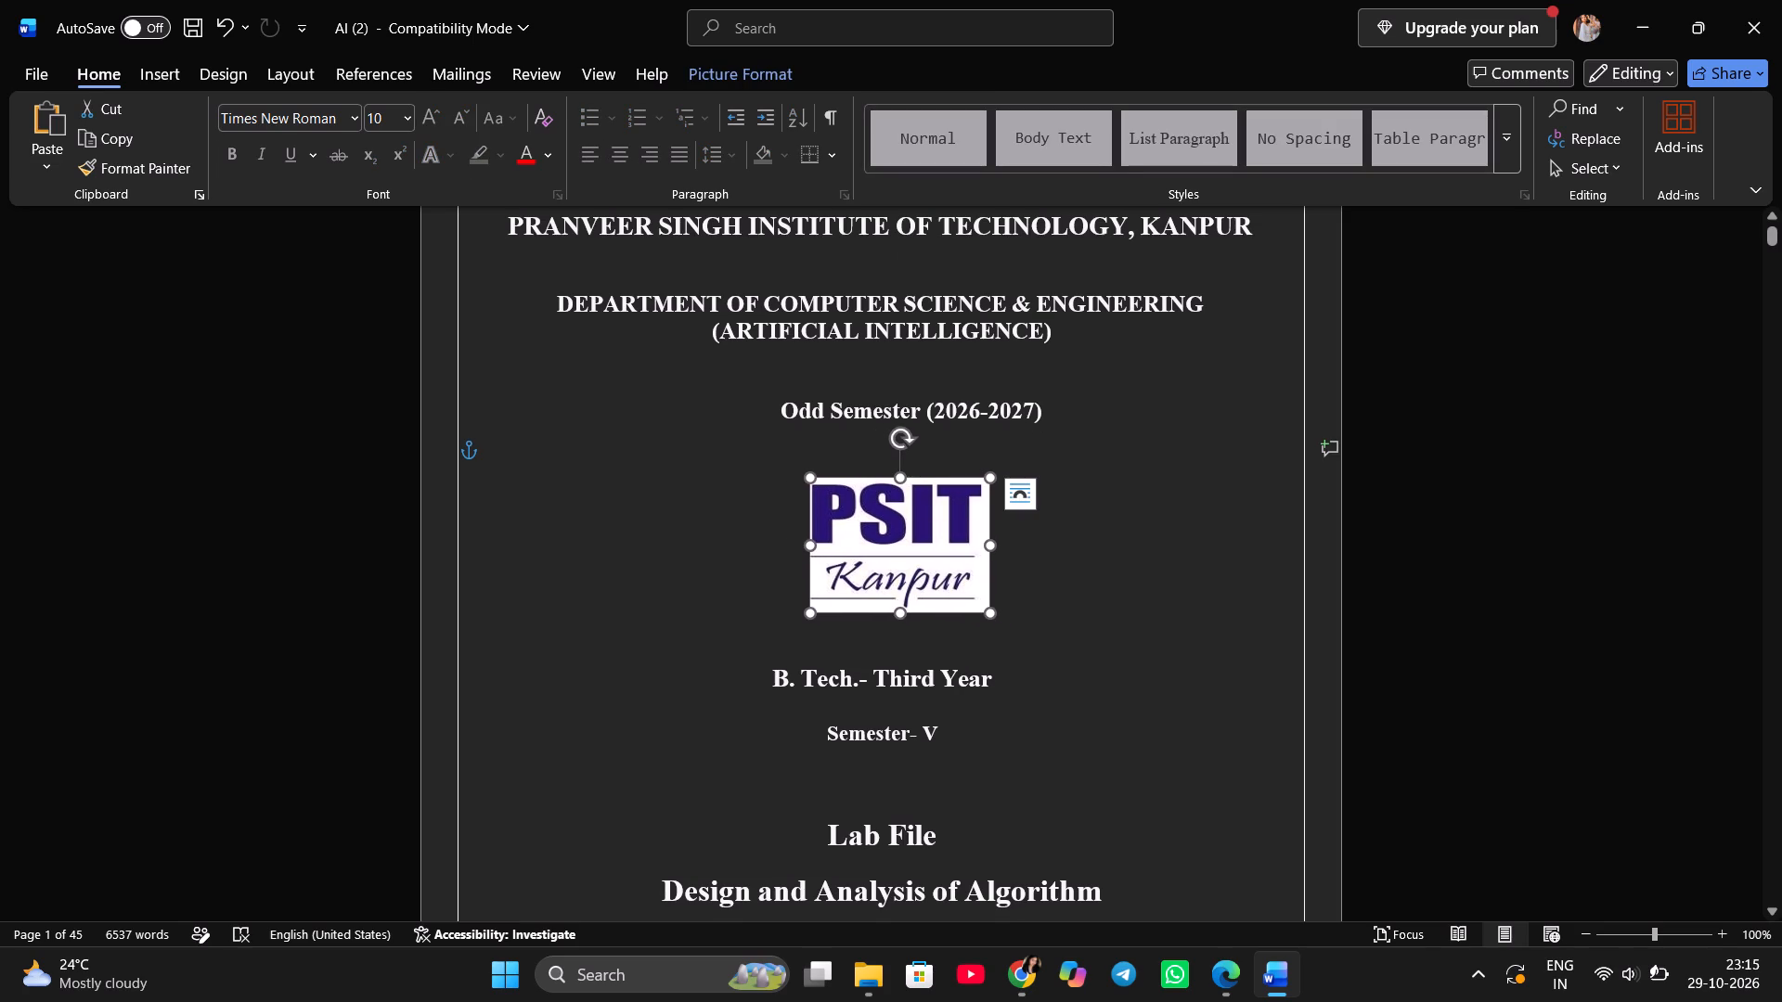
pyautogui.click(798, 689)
# Decrease the indent of the "Odd Semester (2026-2027)" line by two steps.
pyautogui.click(803, 404)
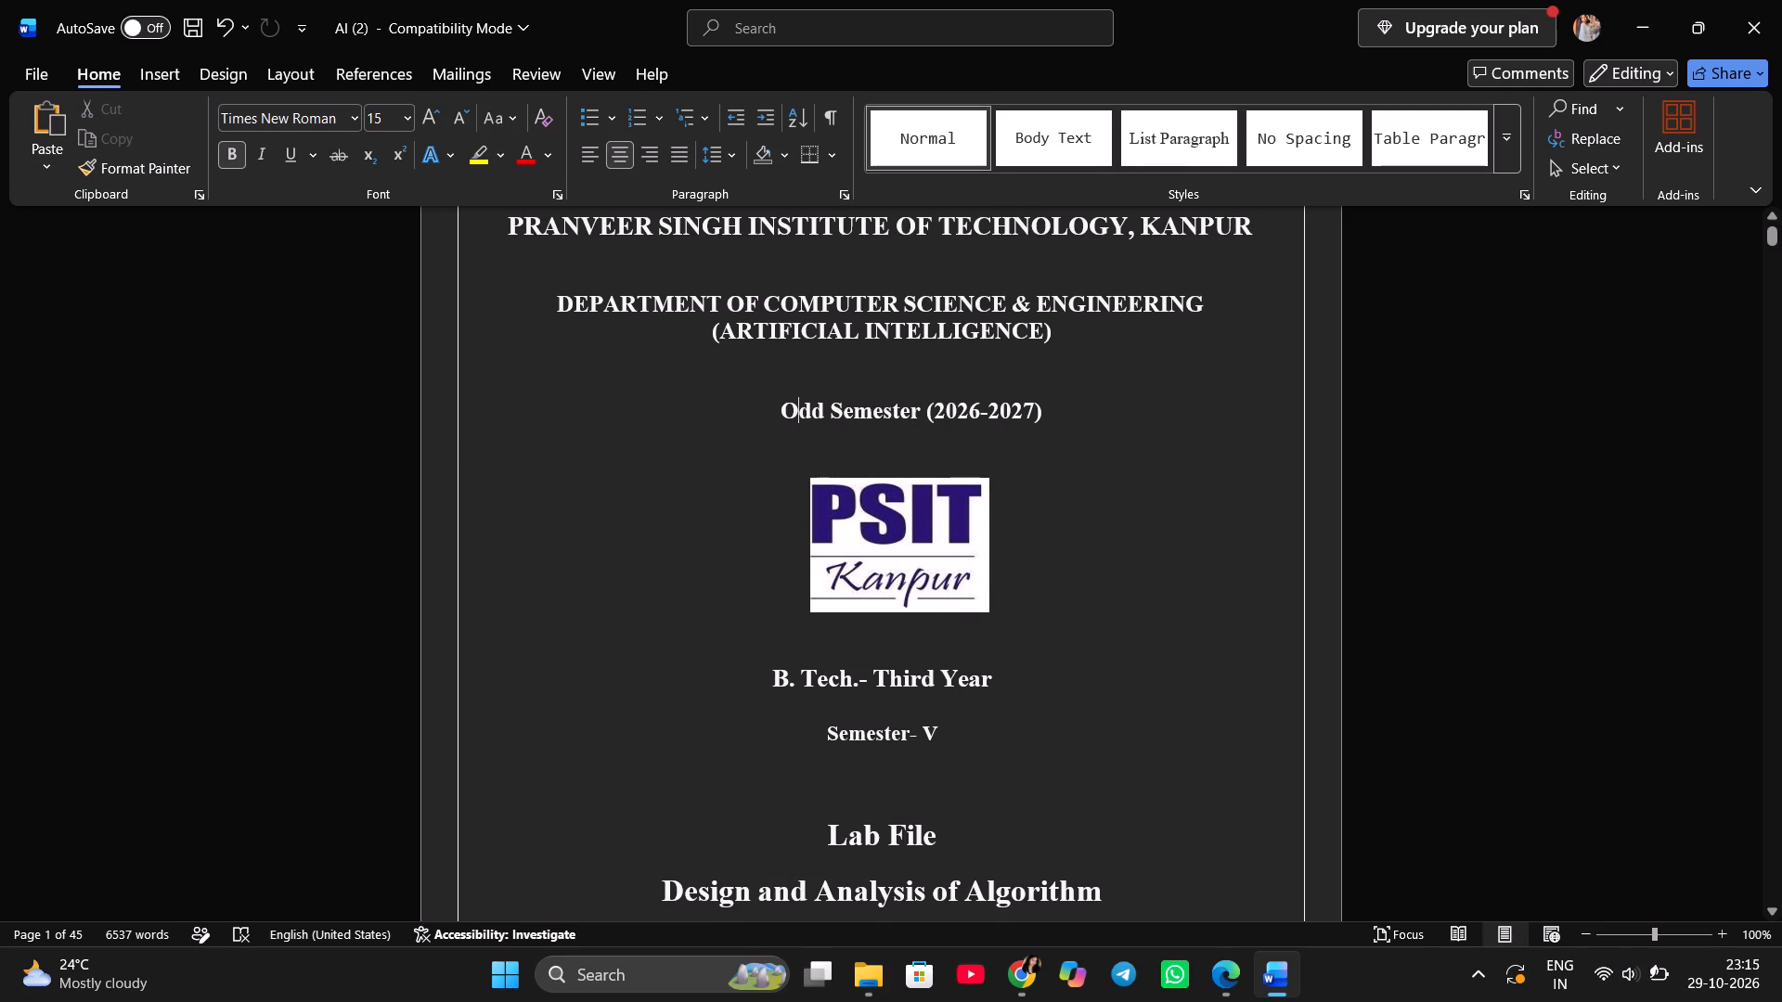
pyautogui.tripleClick(803, 404)
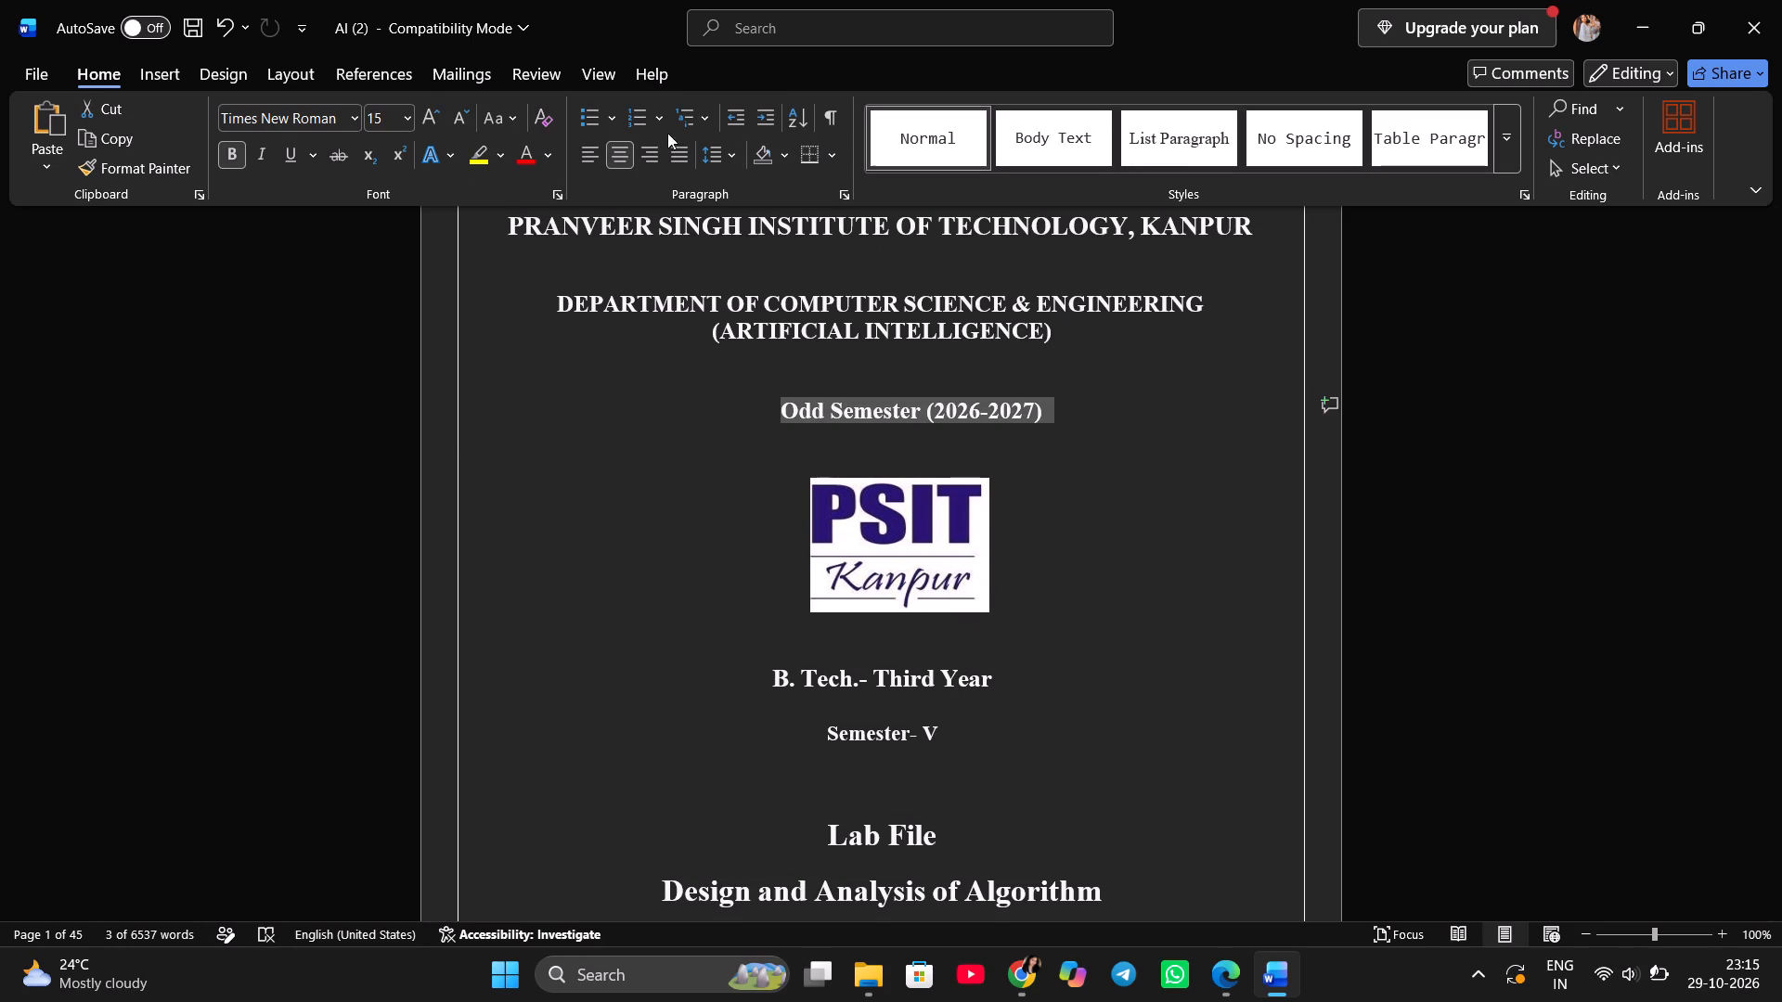
pyautogui.click(740, 115)
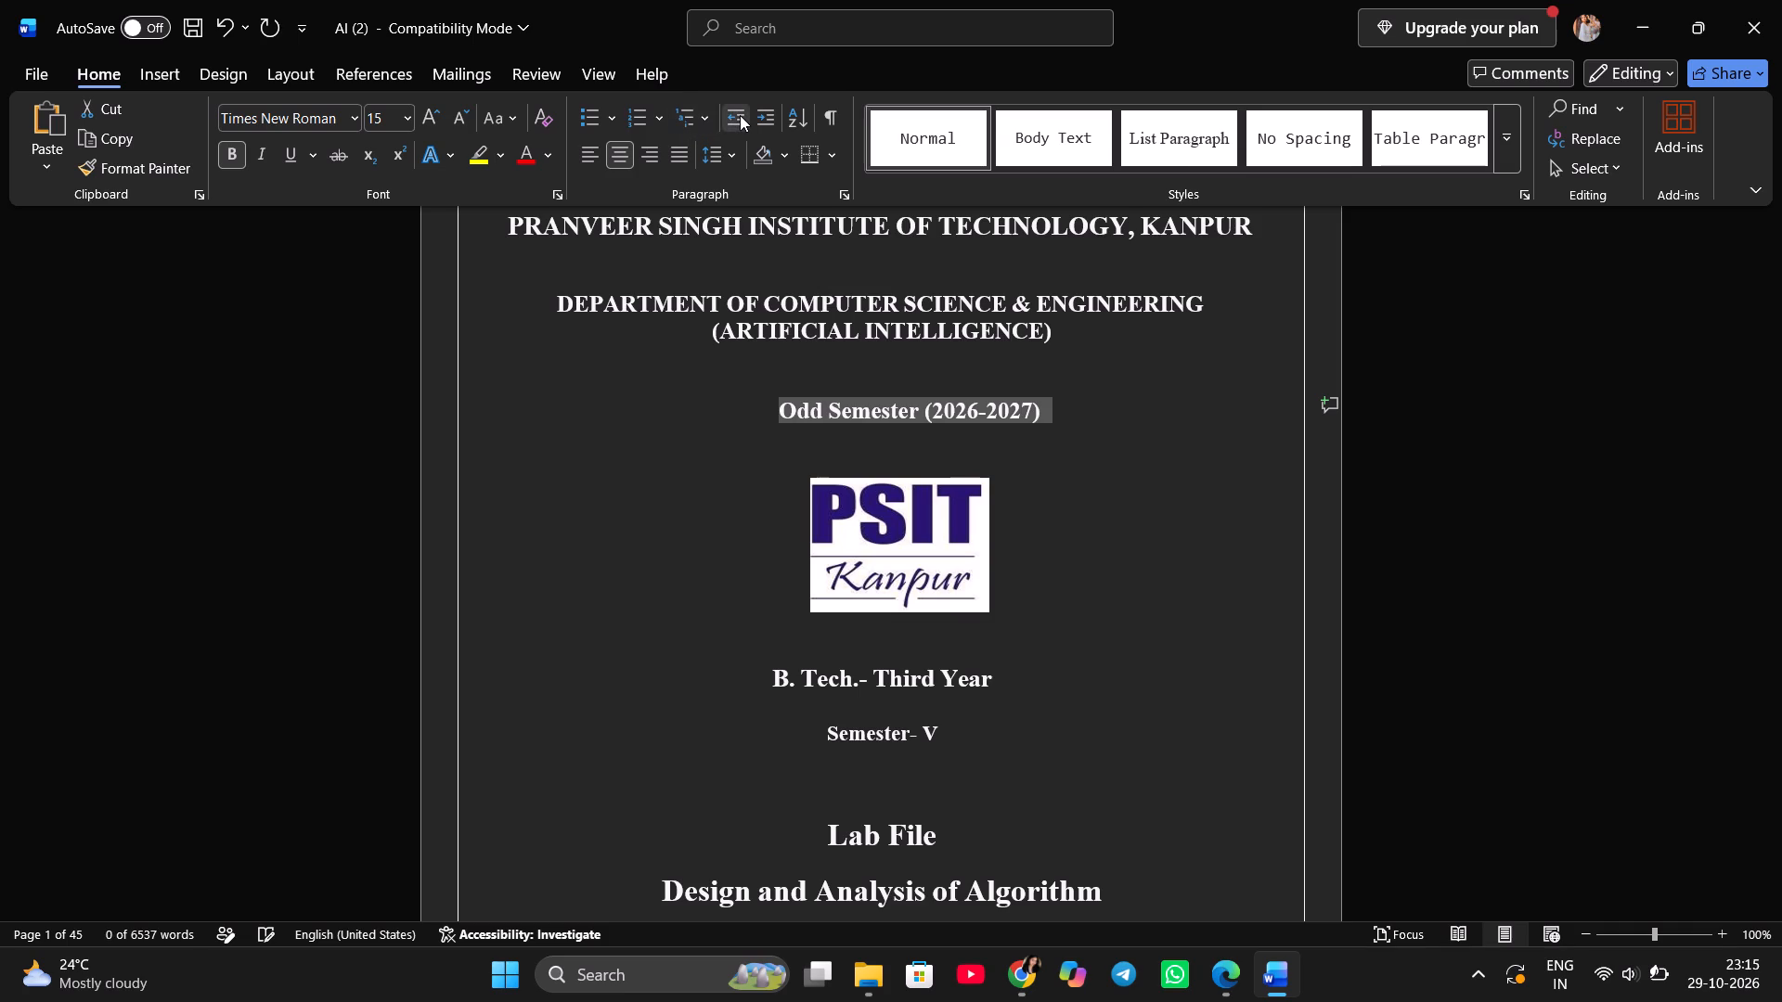
pyautogui.click(740, 115)
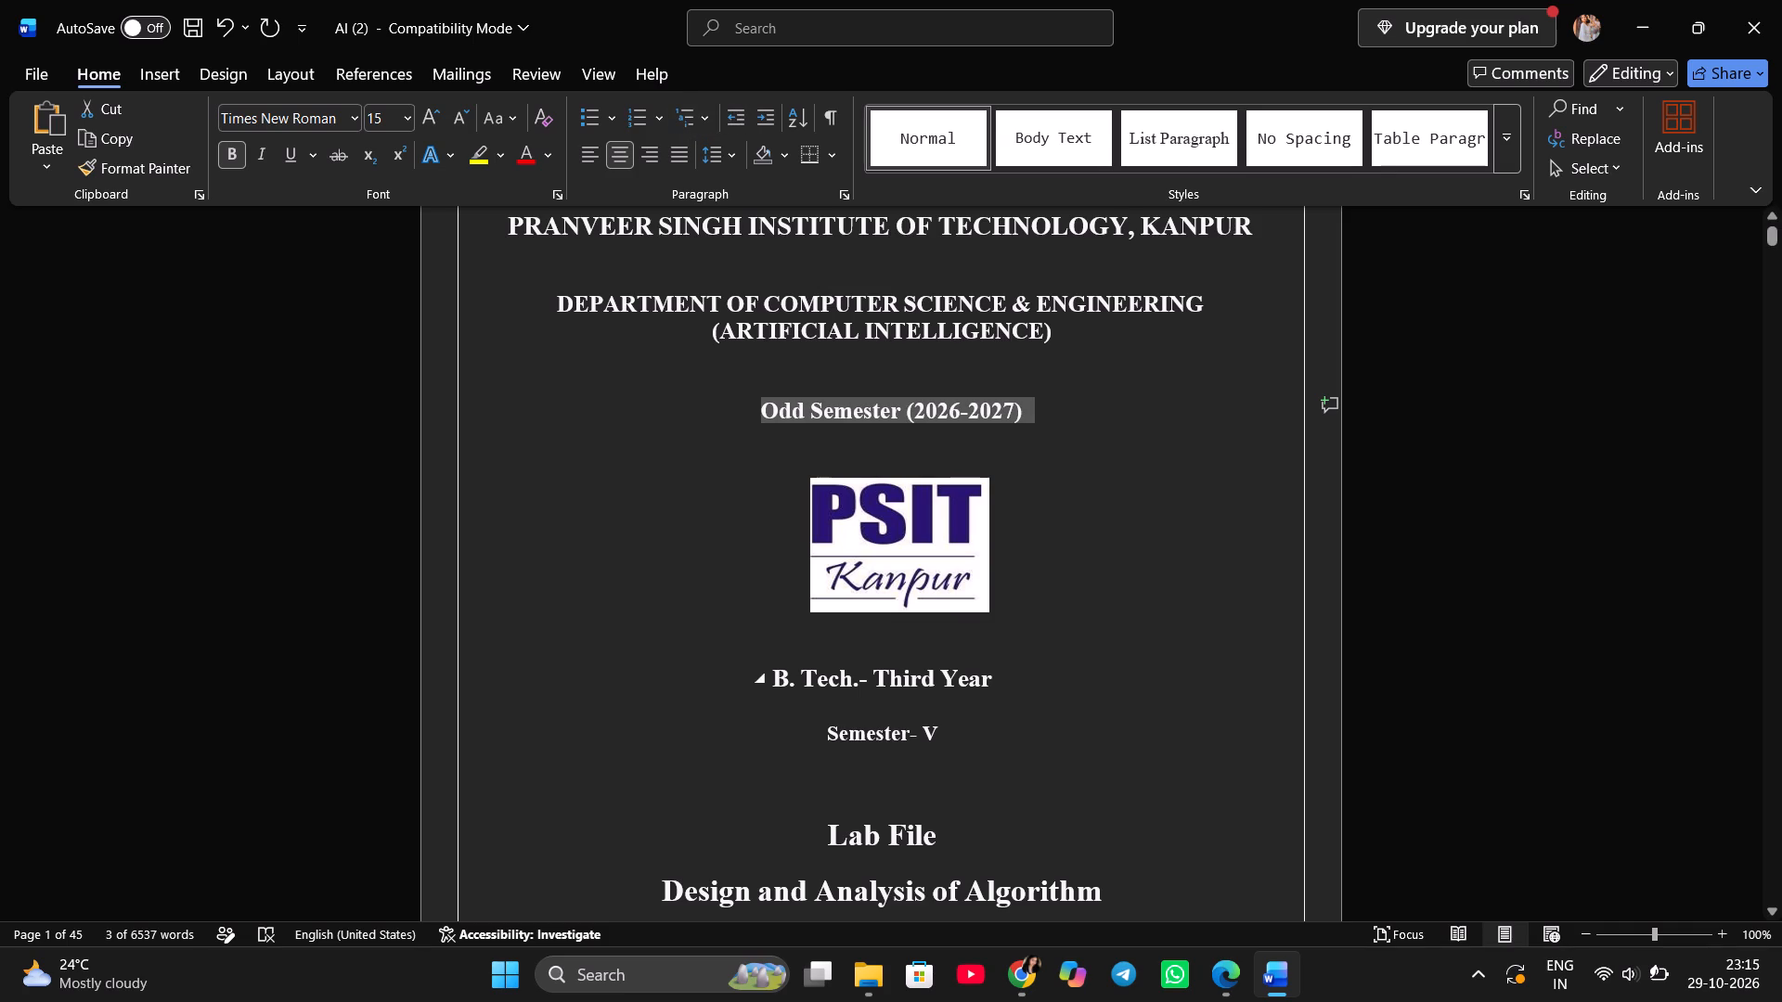
# Decrease the indent of the "B. Tech.- Third Year" line by one step.
pyautogui.tripleClick(833, 685)
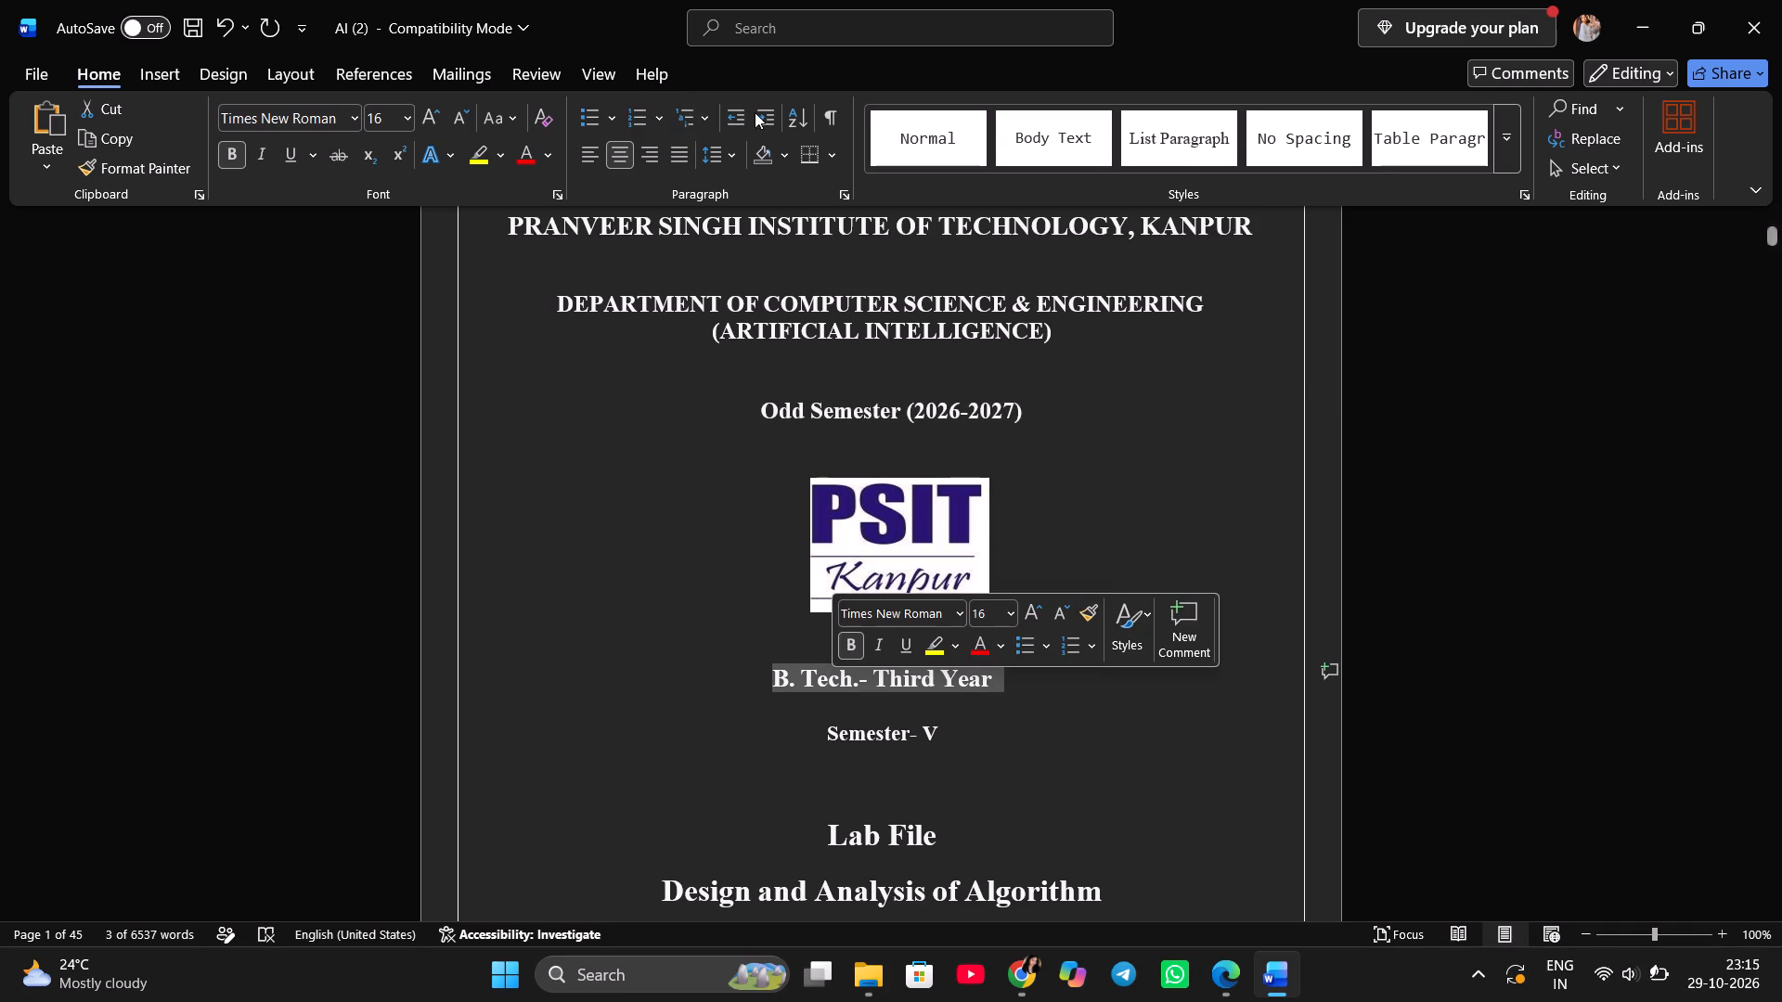
pyautogui.click(738, 115)
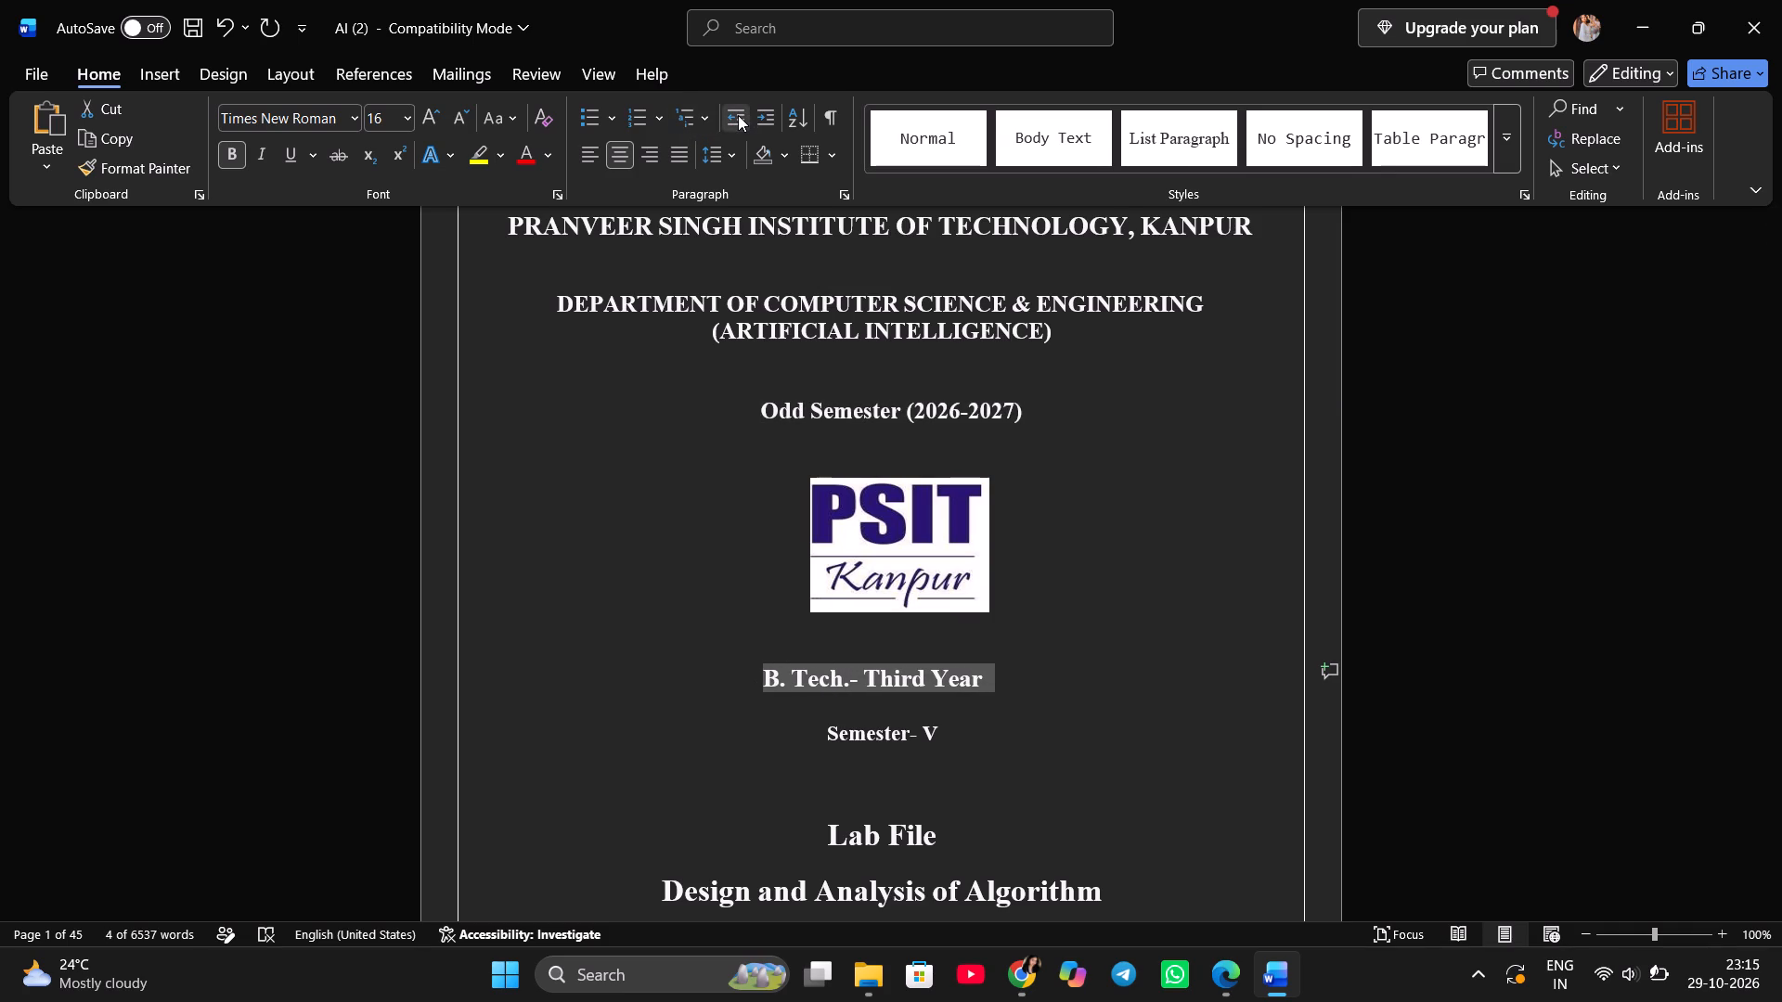
# Move the PSIT logo leftward until it sits centred horizontally on the cover page.
pyautogui.click(889, 546)
pyautogui.moveTo(889, 546); pyautogui.dragTo(879, 546)
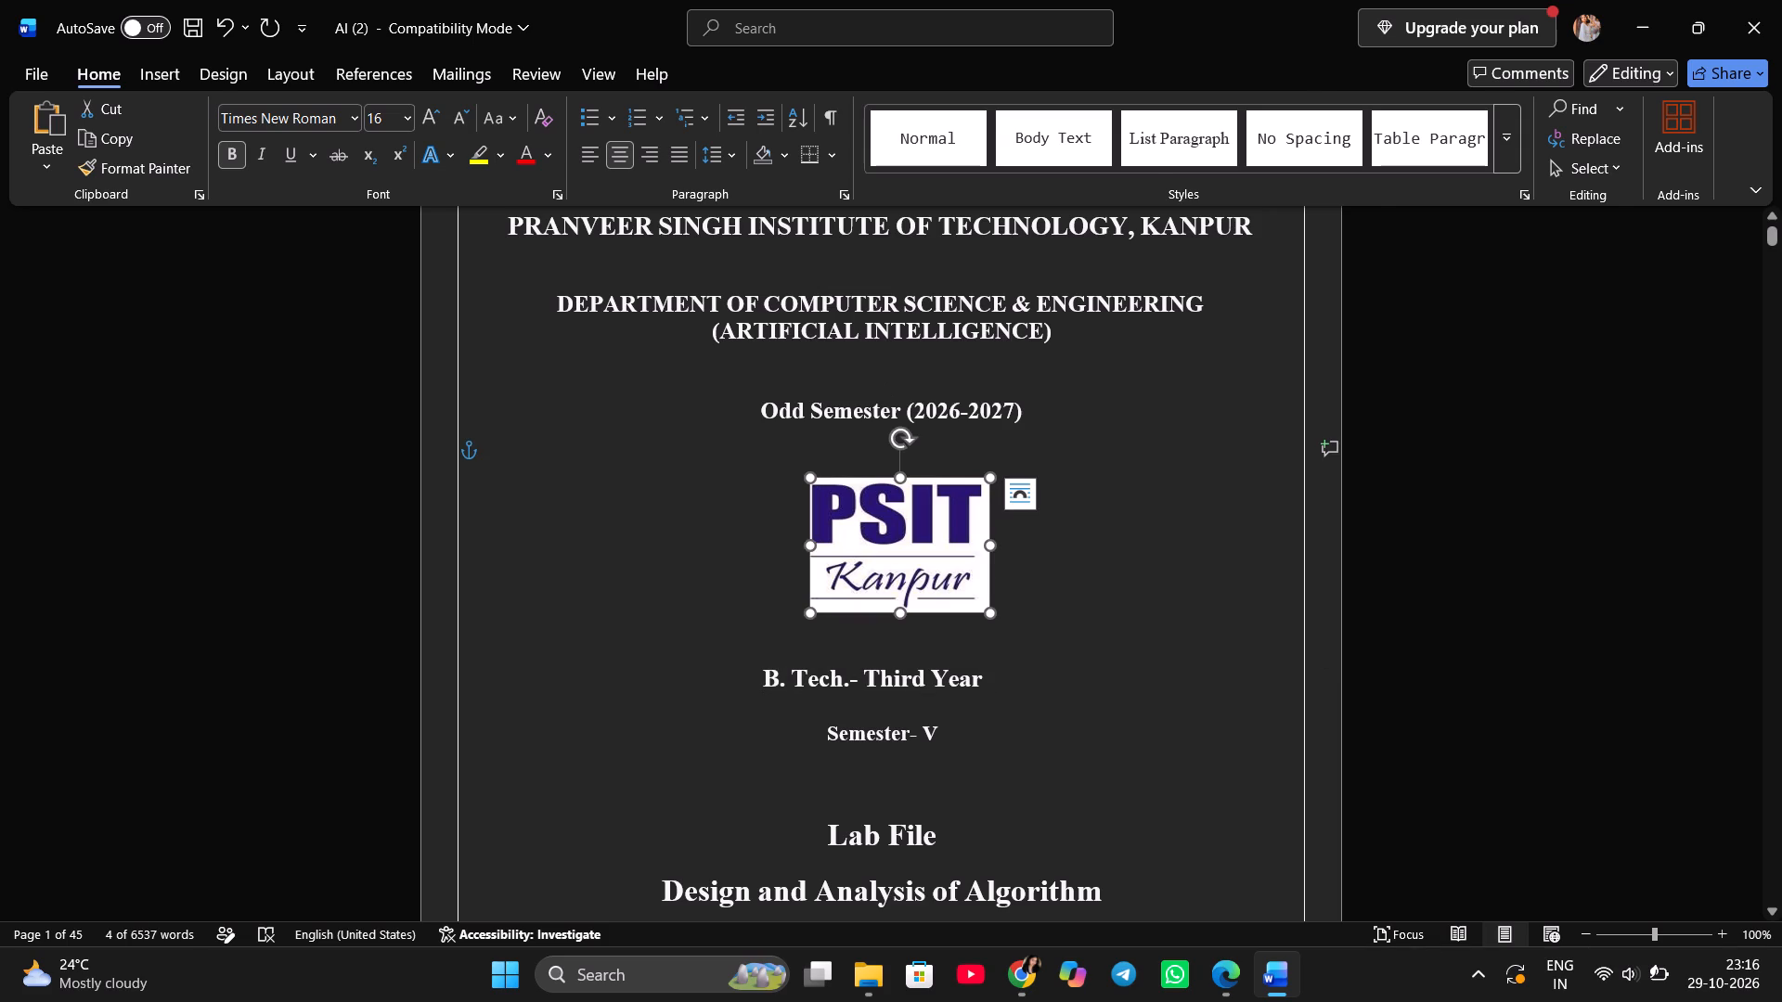
pyautogui.moveTo(879, 546); pyautogui.dragTo(870, 546)
pyautogui.moveTo(870, 546); pyautogui.dragTo(852, 547)
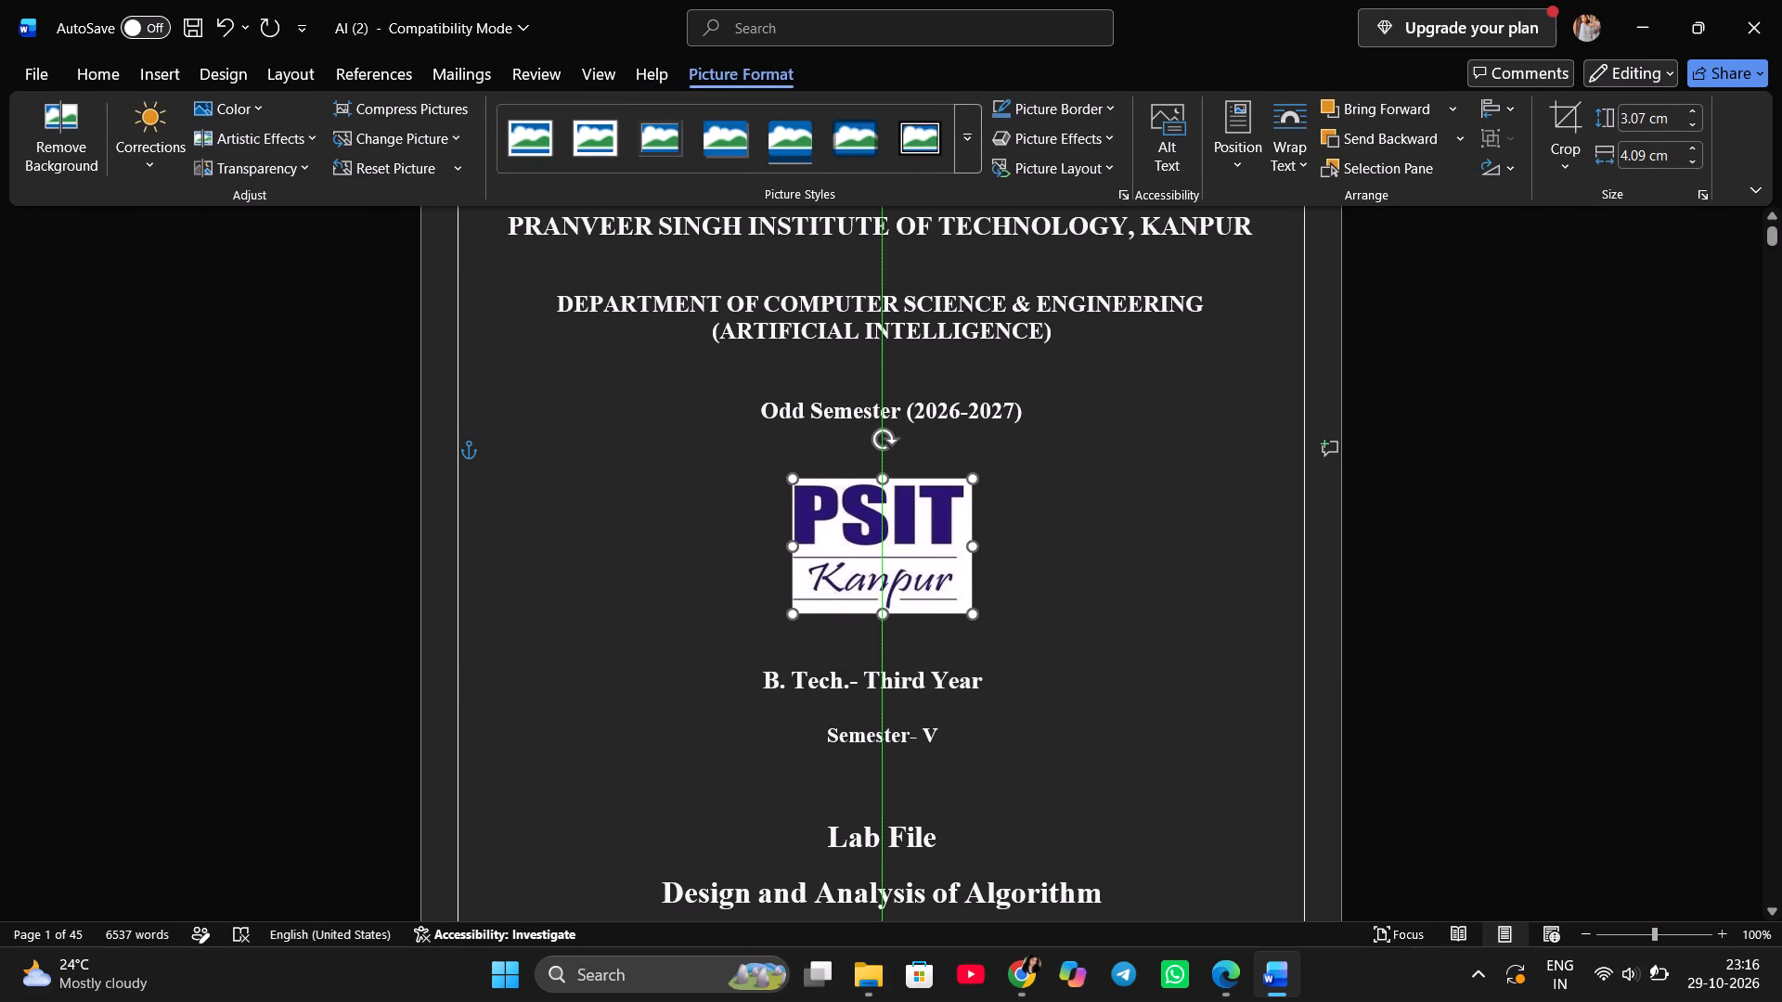
pyautogui.moveTo(852, 547); pyautogui.dragTo(847, 547)
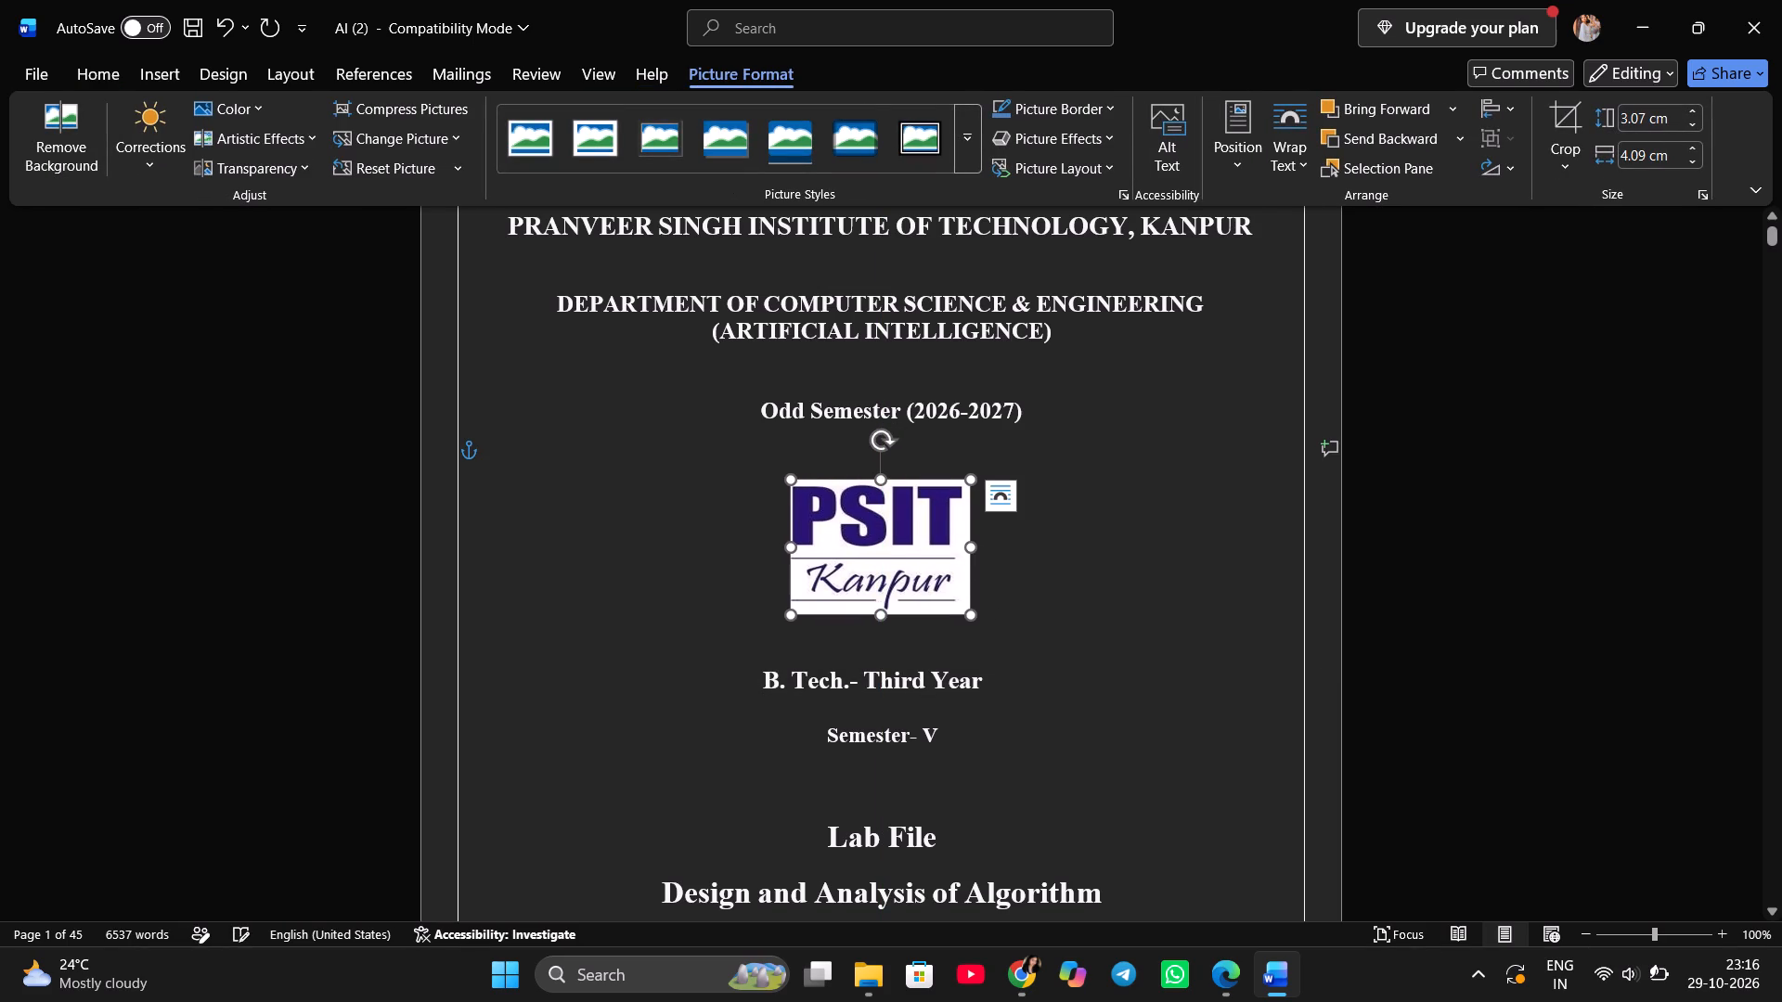
pyautogui.click(1107, 718)
# Decrease the indent of the "Semester- V" line below "B. Tech.- Third Year".
pyautogui.tripleClick(896, 727)
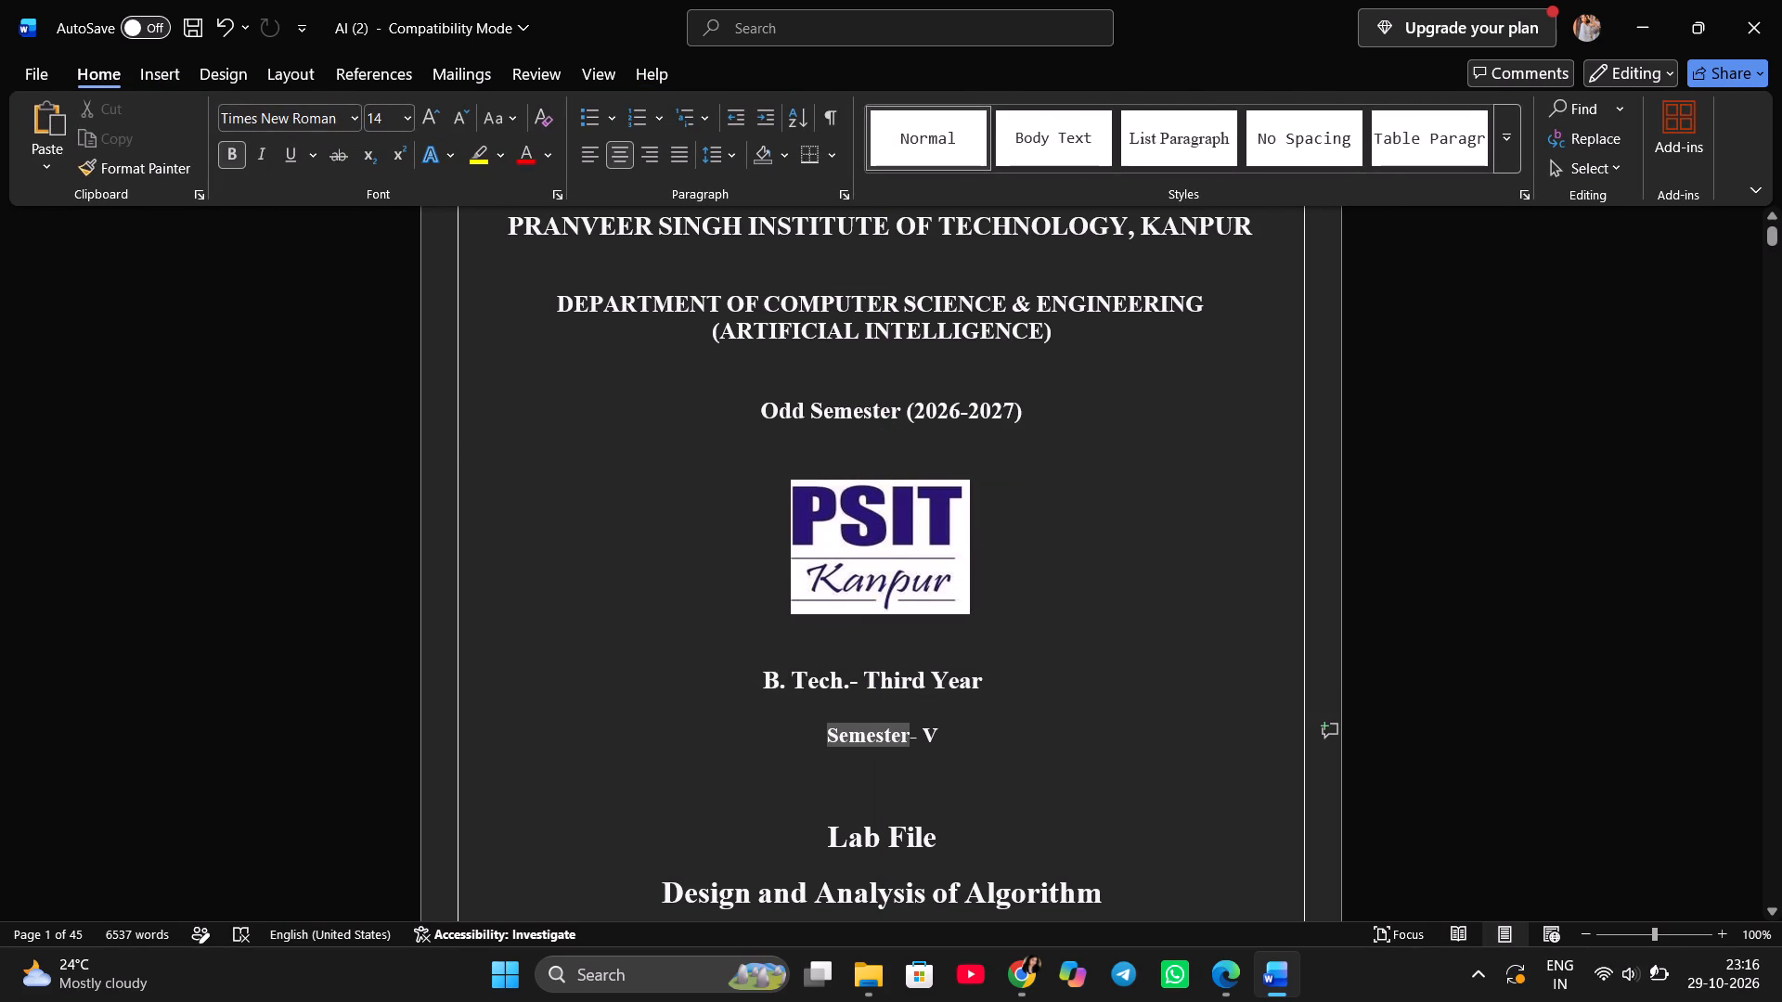
pyautogui.click(725, 124)
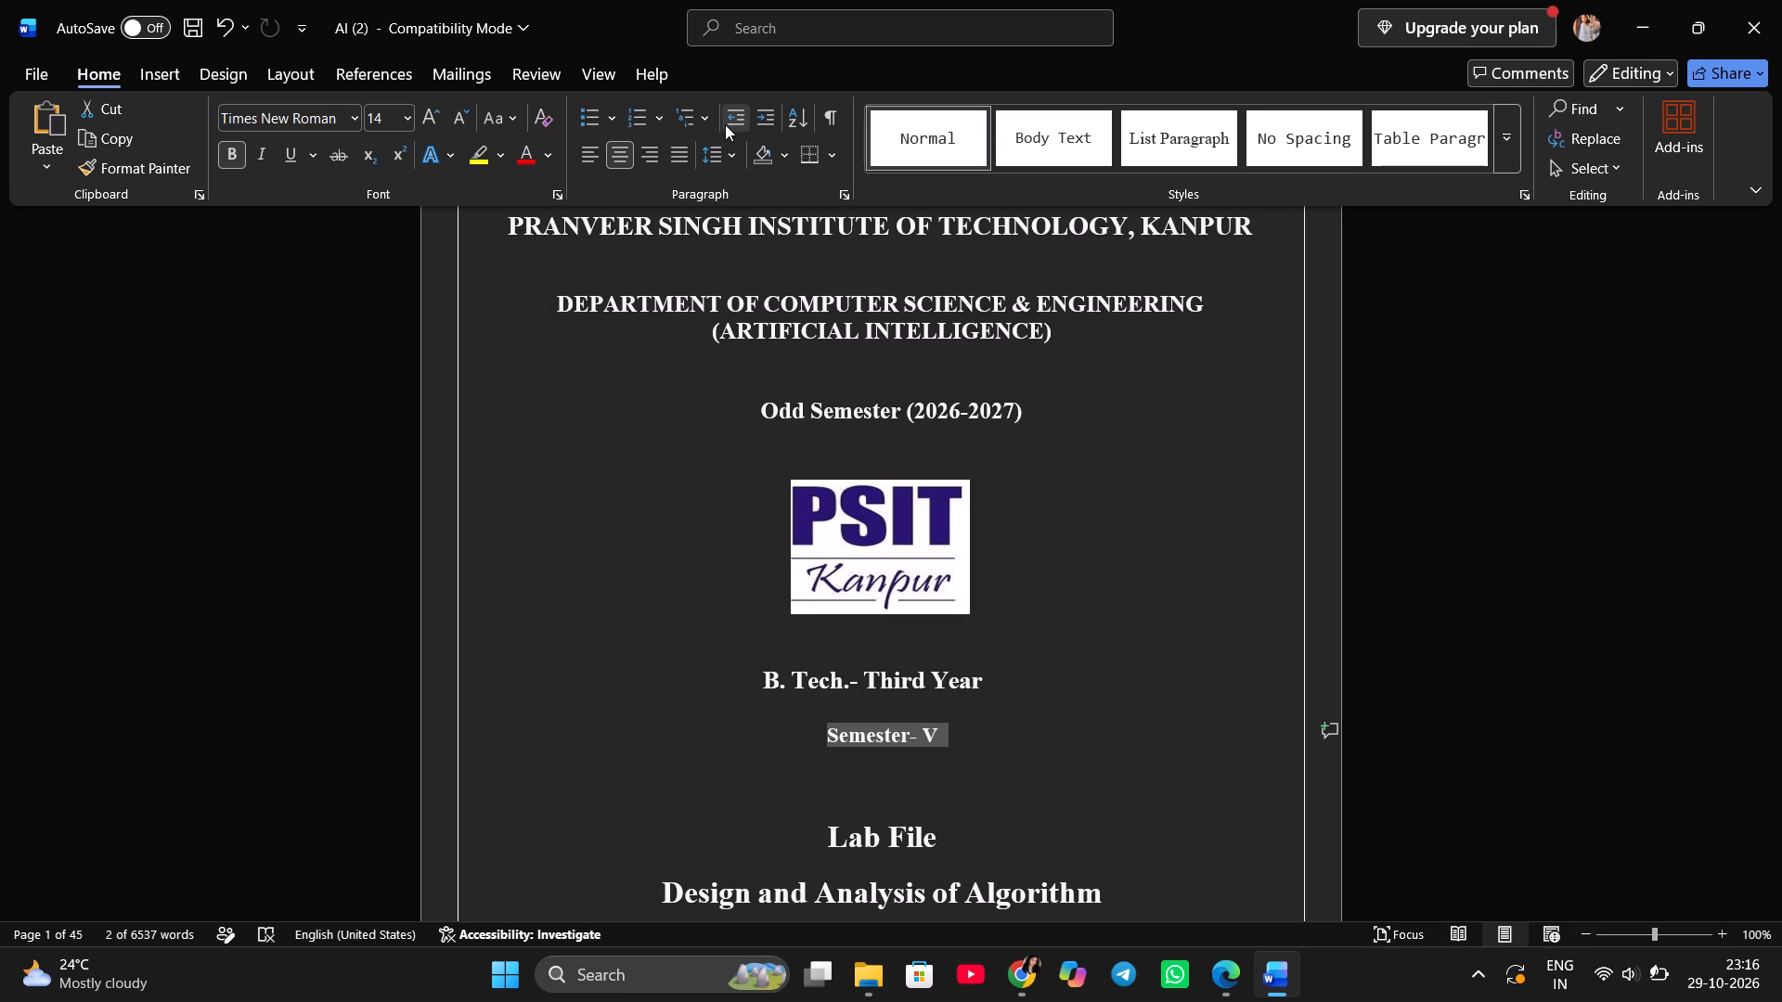
pyautogui.click(725, 124)
pyautogui.click(730, 122)
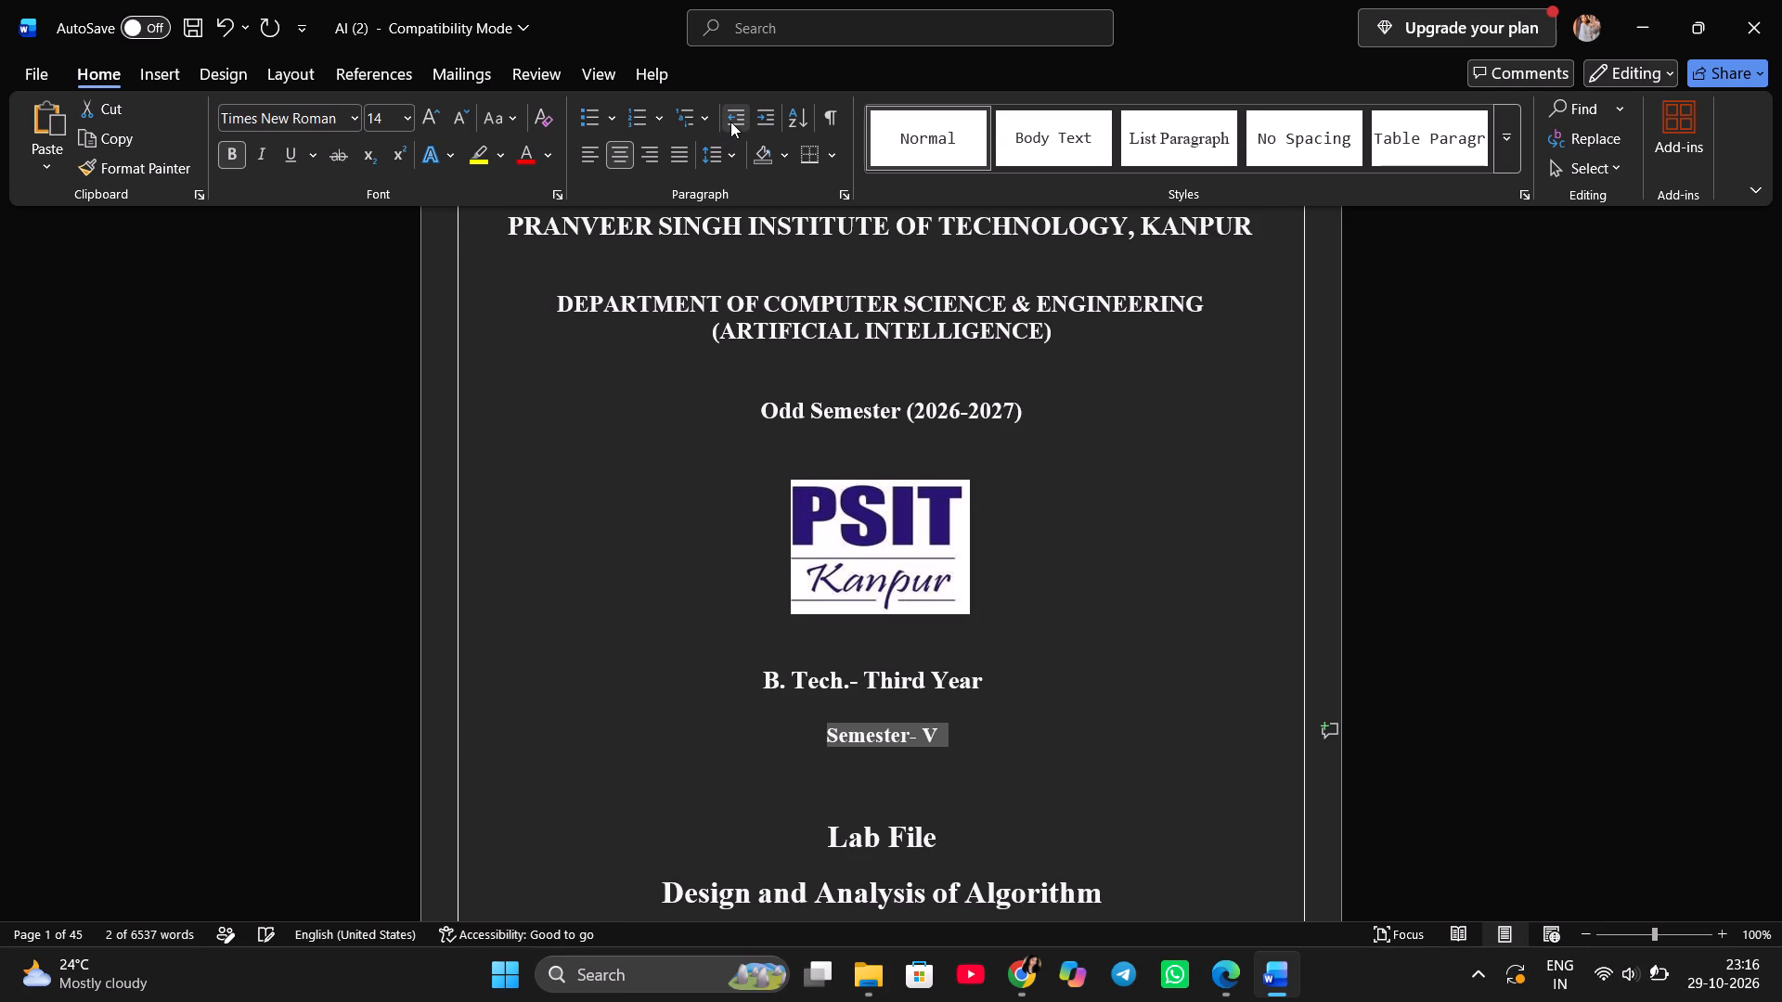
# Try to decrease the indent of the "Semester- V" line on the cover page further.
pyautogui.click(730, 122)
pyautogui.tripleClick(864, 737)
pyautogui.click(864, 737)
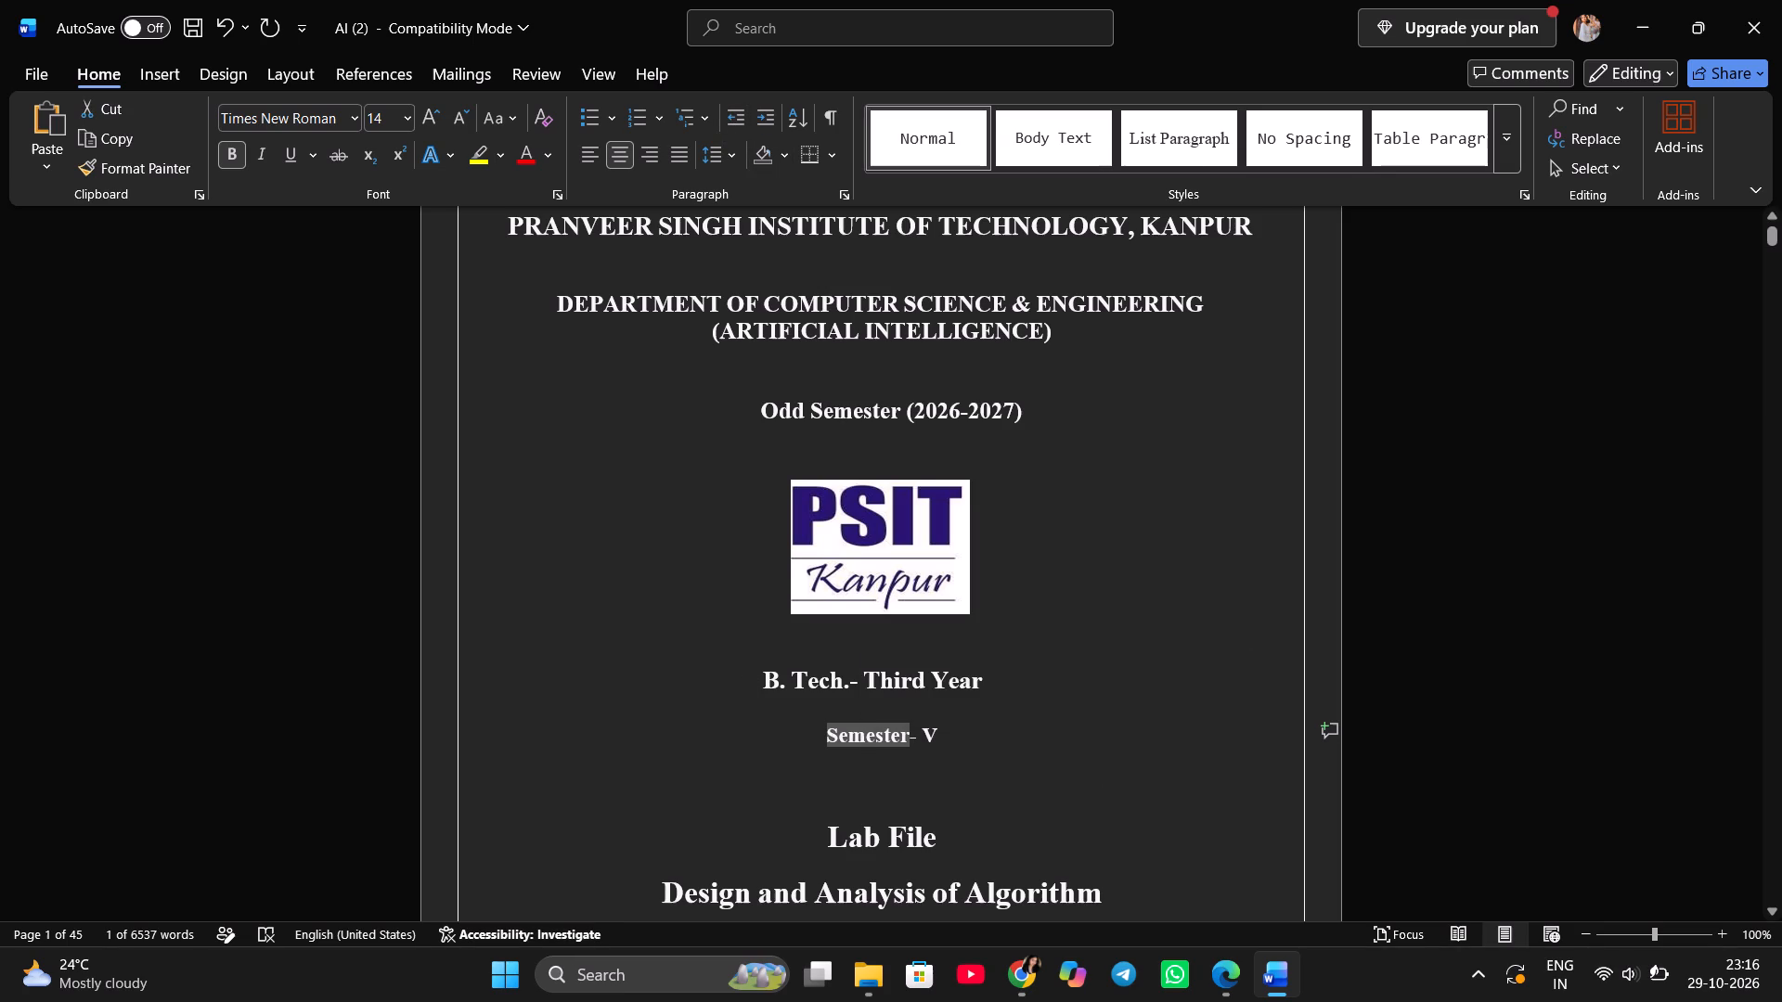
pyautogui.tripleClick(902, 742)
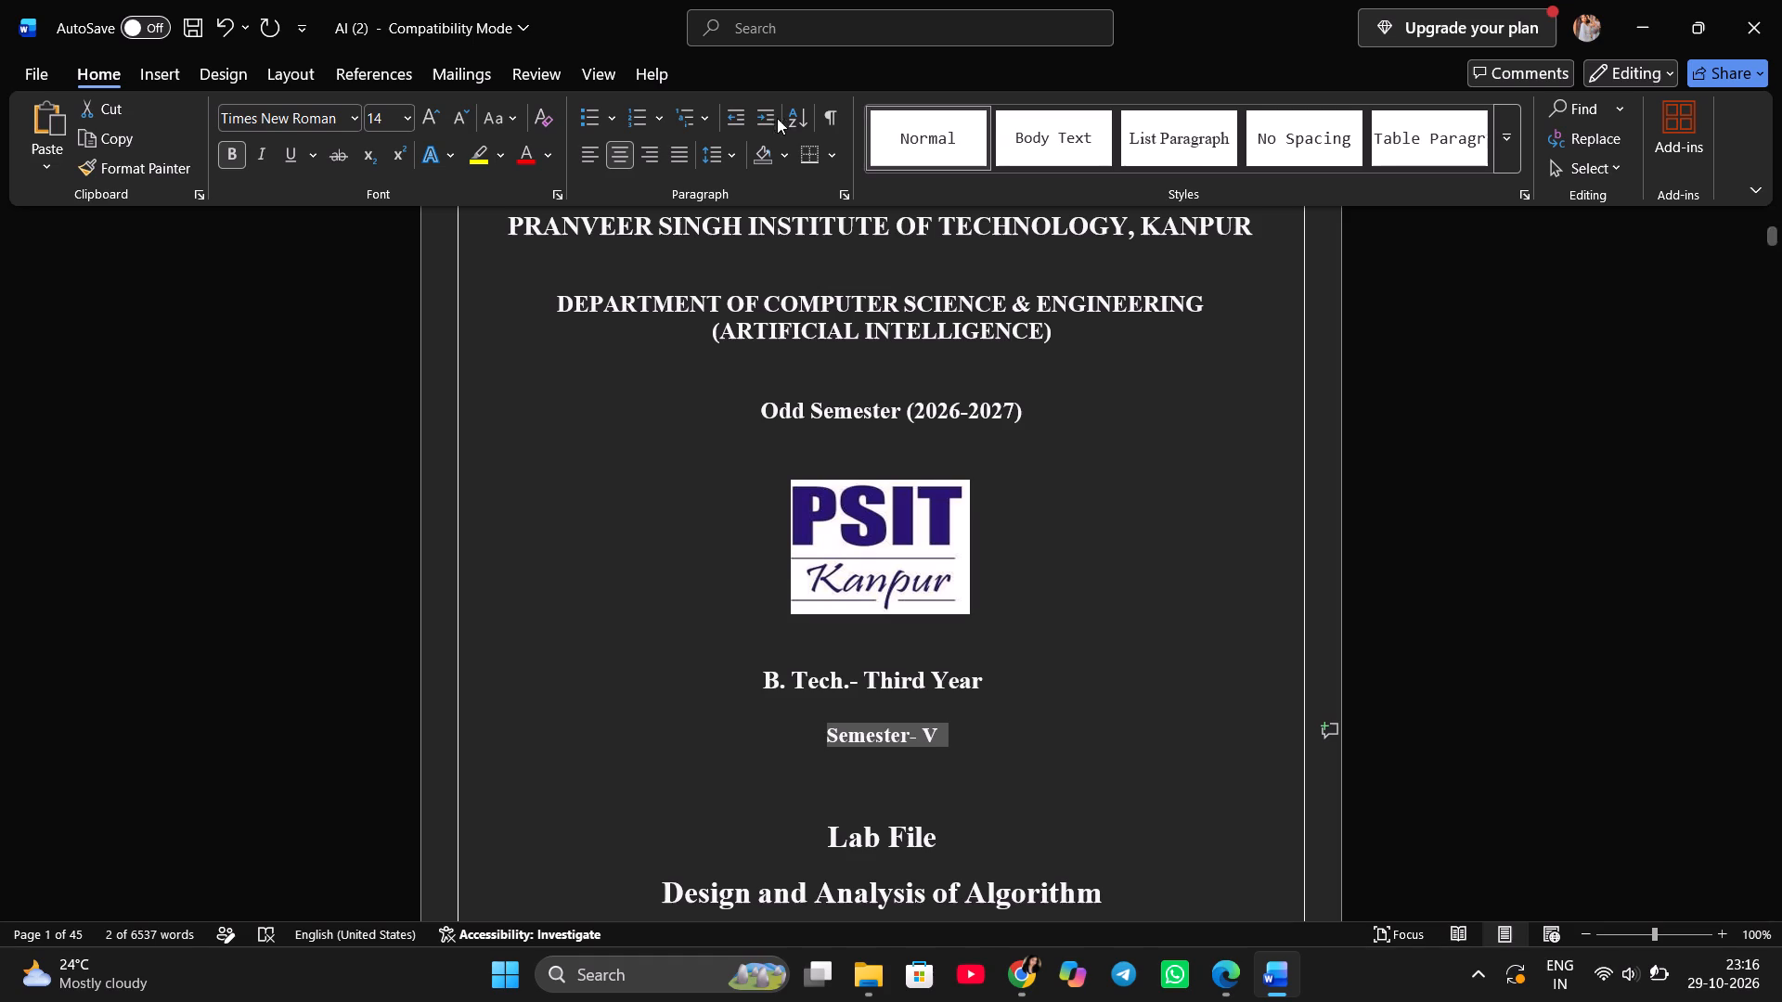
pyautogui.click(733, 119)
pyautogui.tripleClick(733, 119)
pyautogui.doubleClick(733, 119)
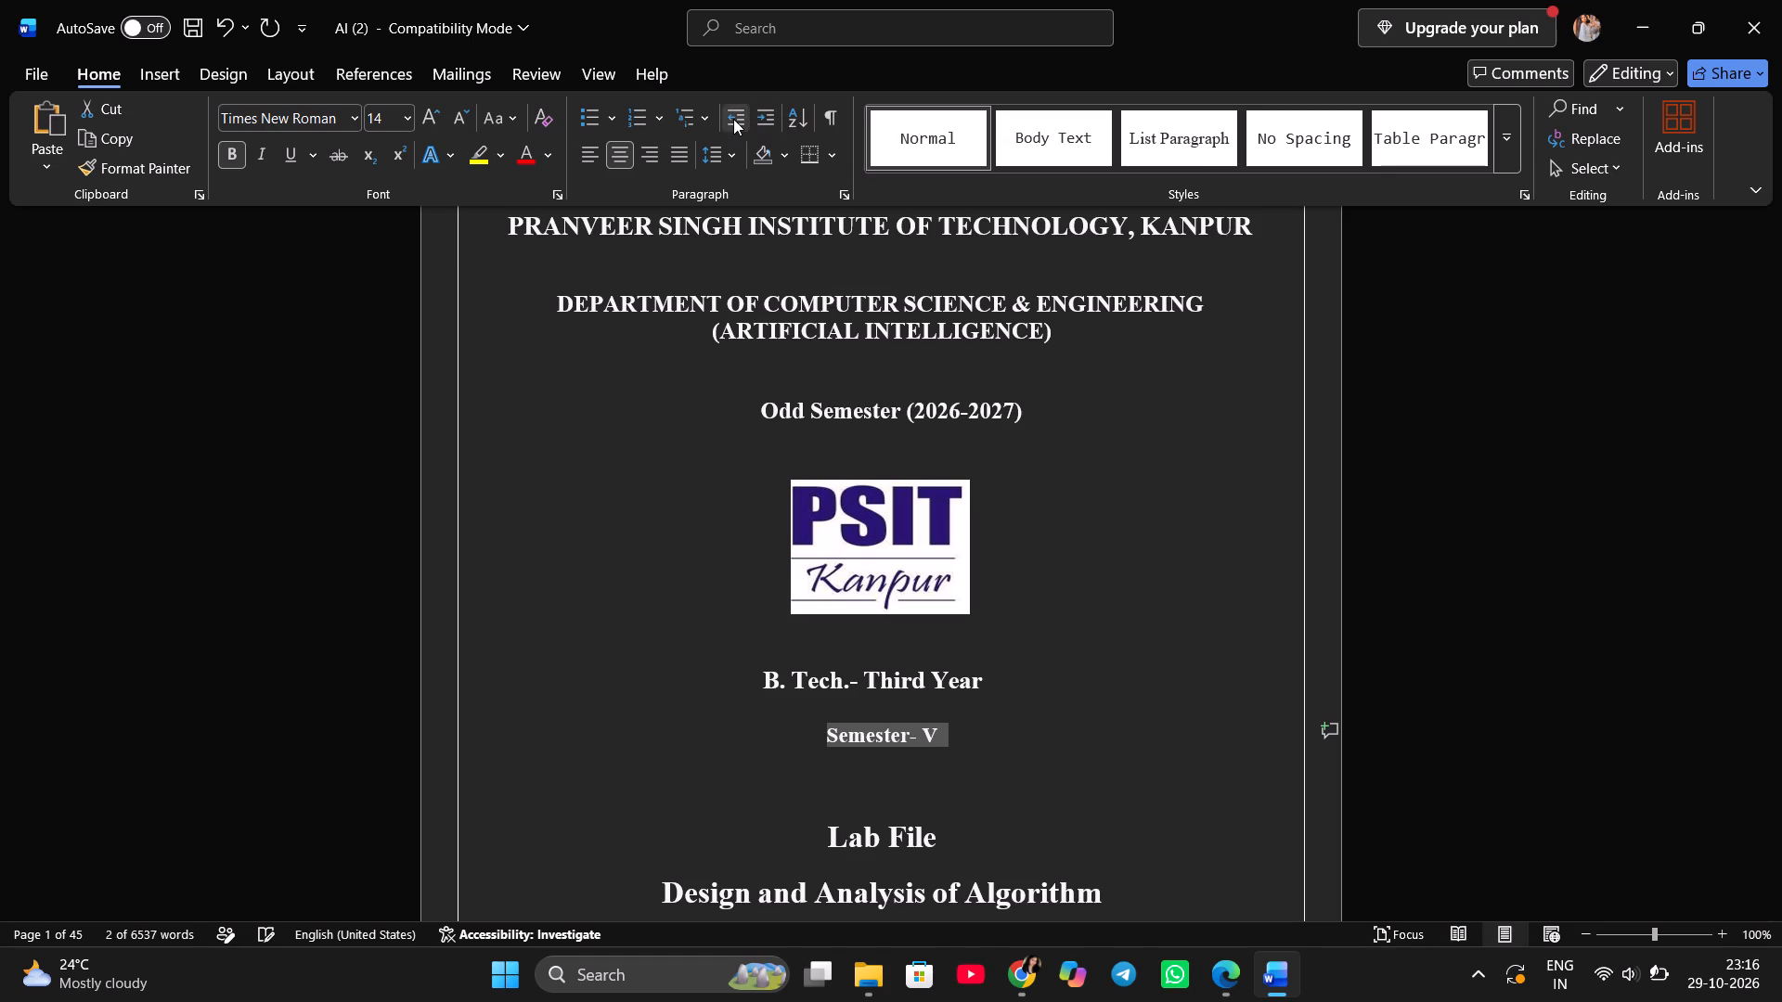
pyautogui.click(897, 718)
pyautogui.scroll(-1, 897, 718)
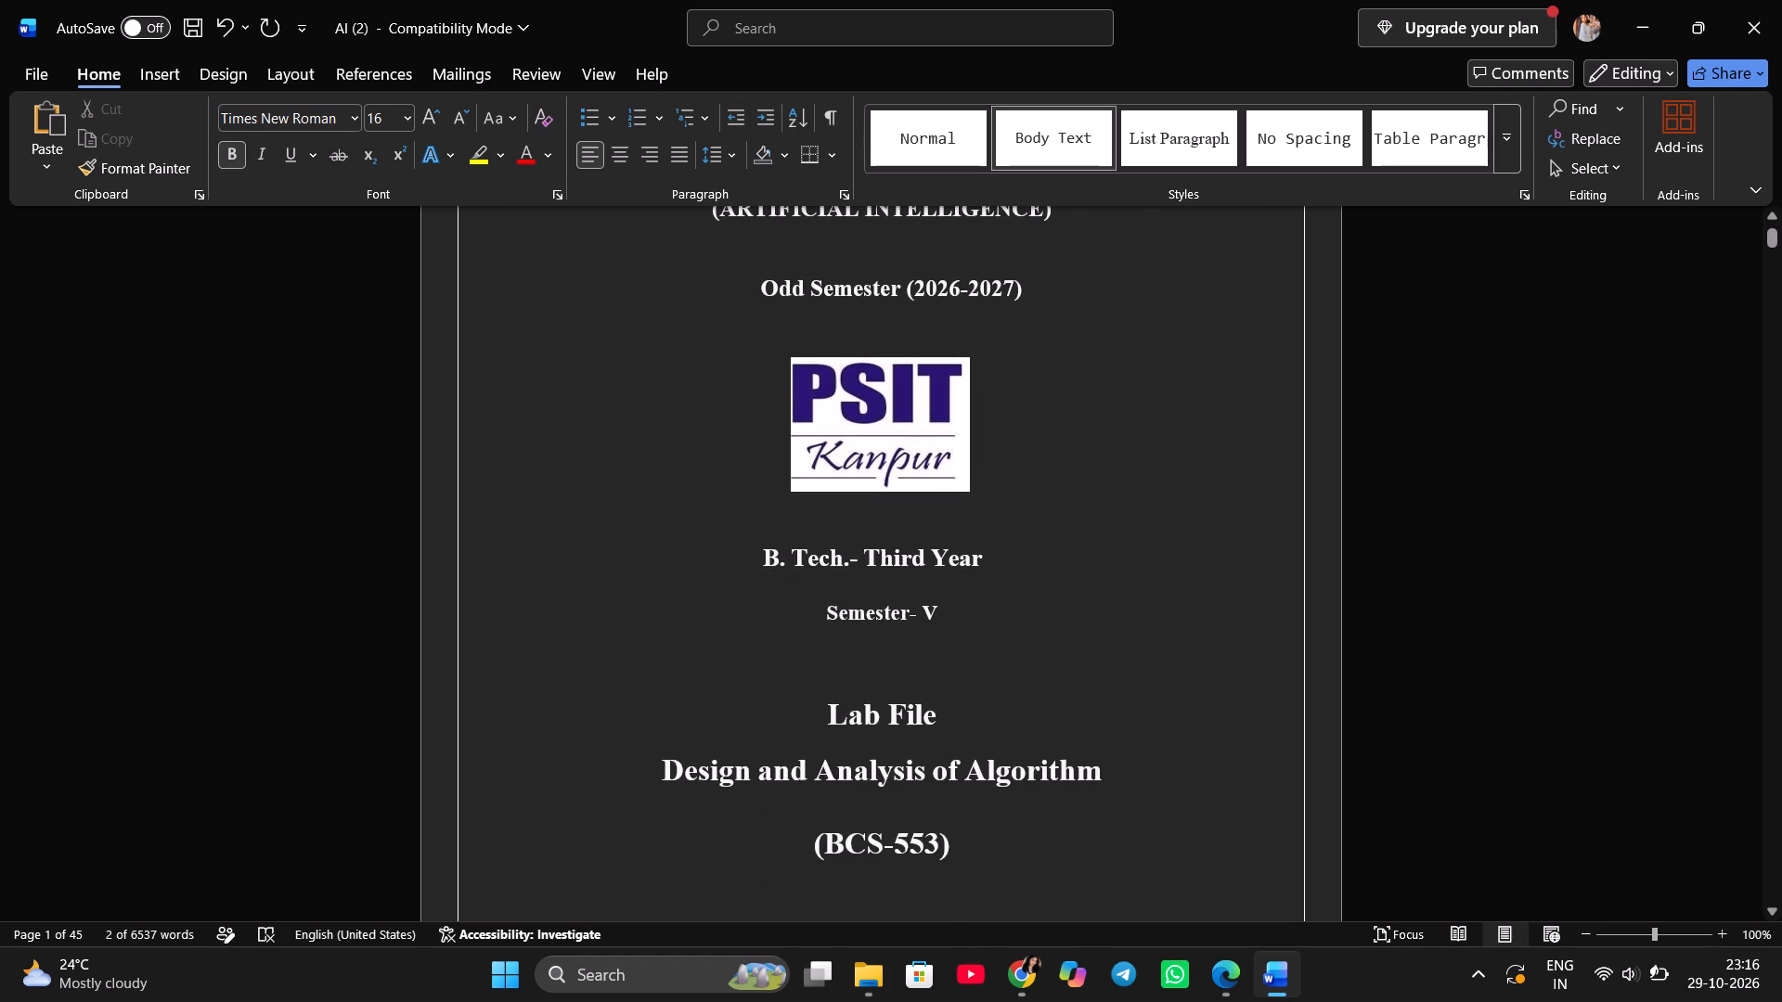
# Remove the centre alignment from the "Semester- V" line and increase its indent until it sits beneath "B. Tech.- Third Year".
pyautogui.click(828, 622)
pyautogui.press('BackSpace')
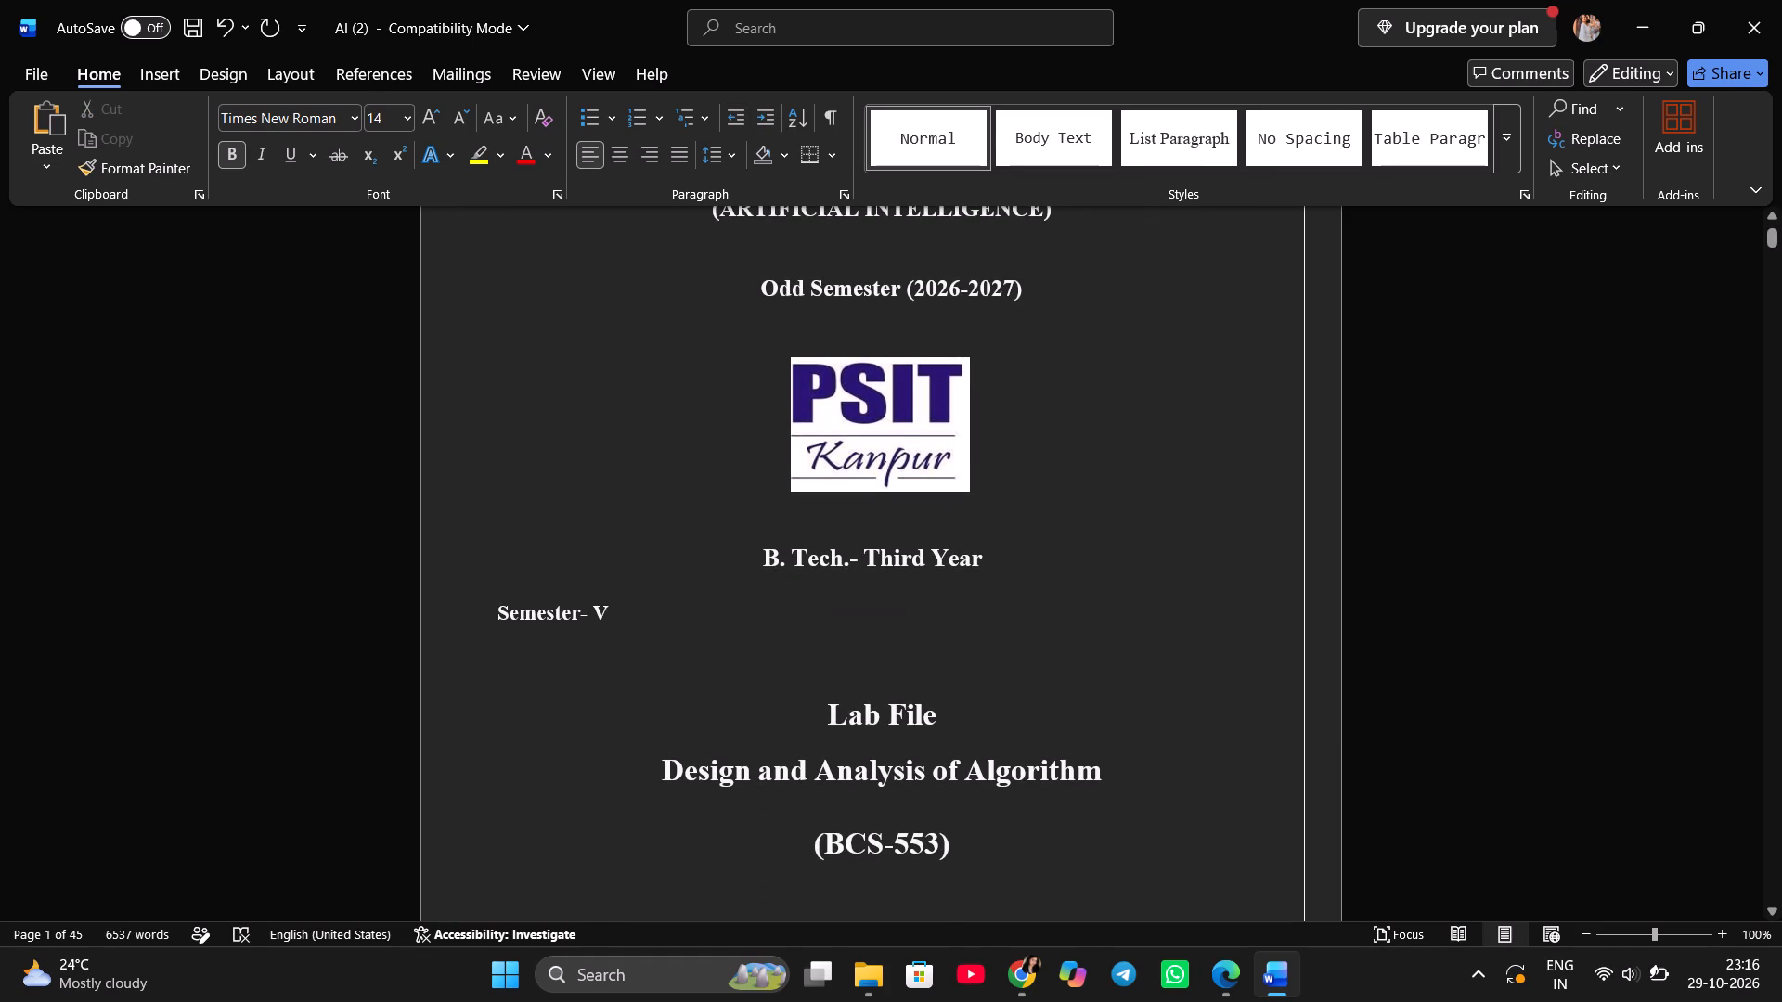
pyautogui.click(756, 118)
pyautogui.tripleClick(756, 118)
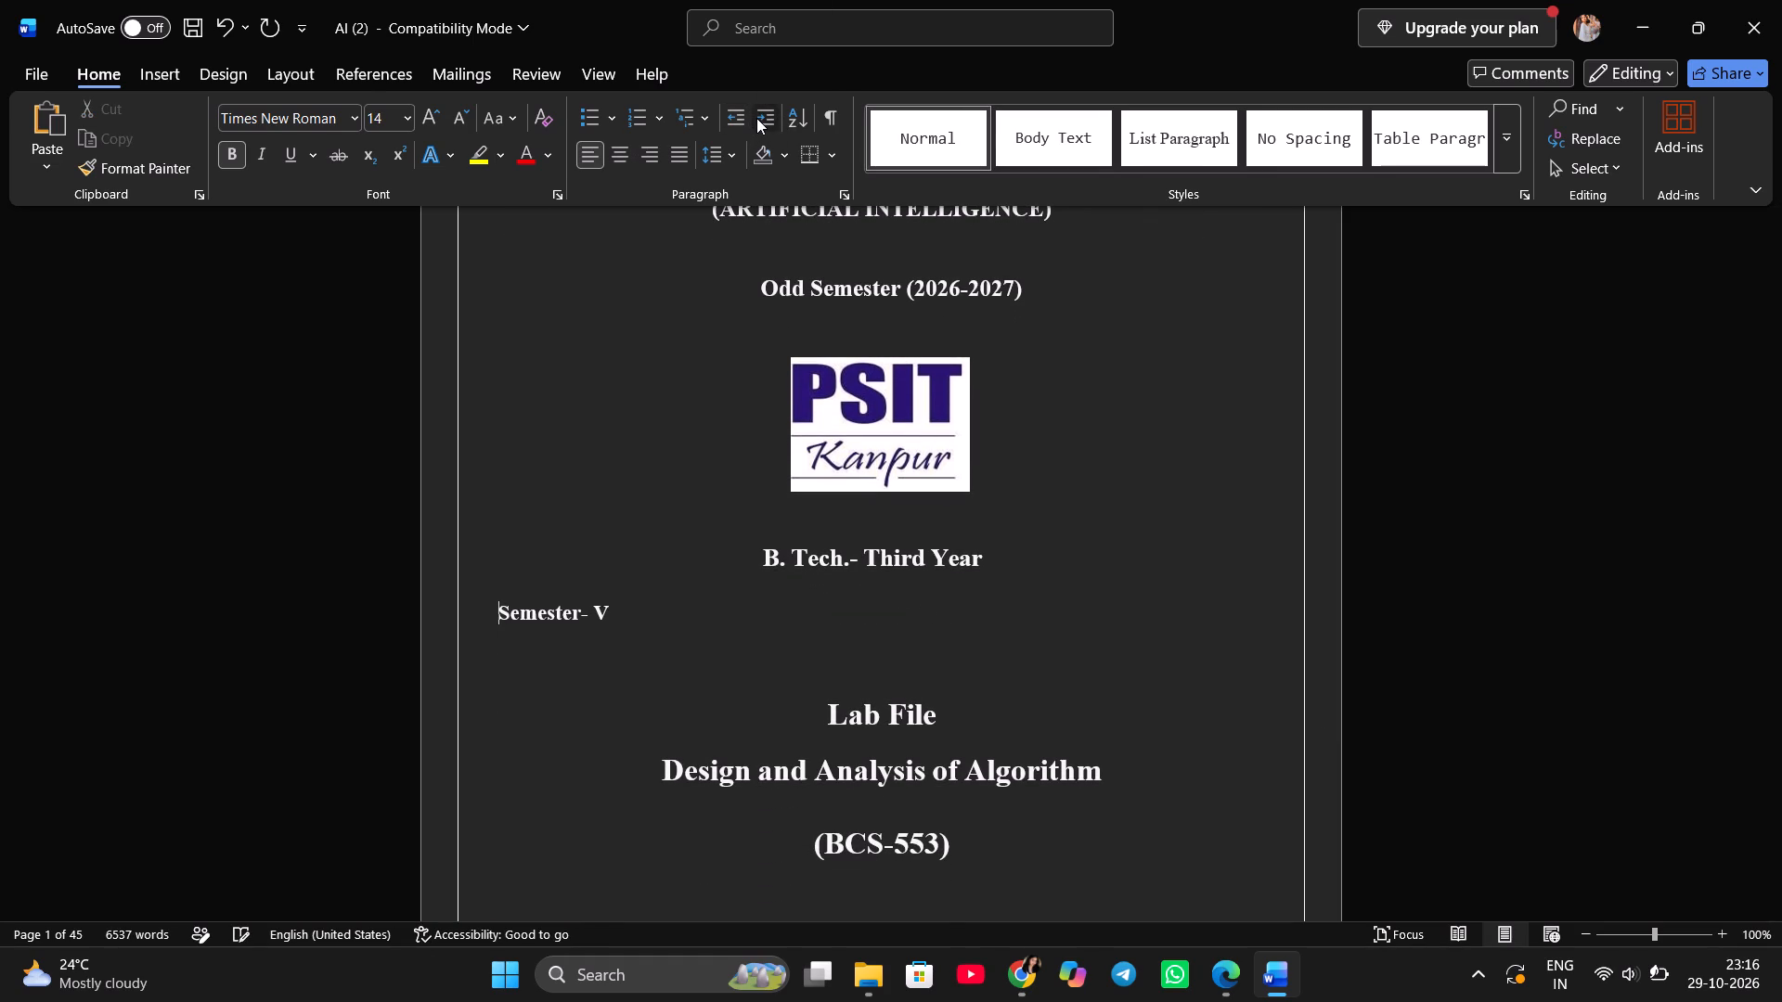
pyautogui.tripleClick(756, 118)
pyautogui.click(756, 118)
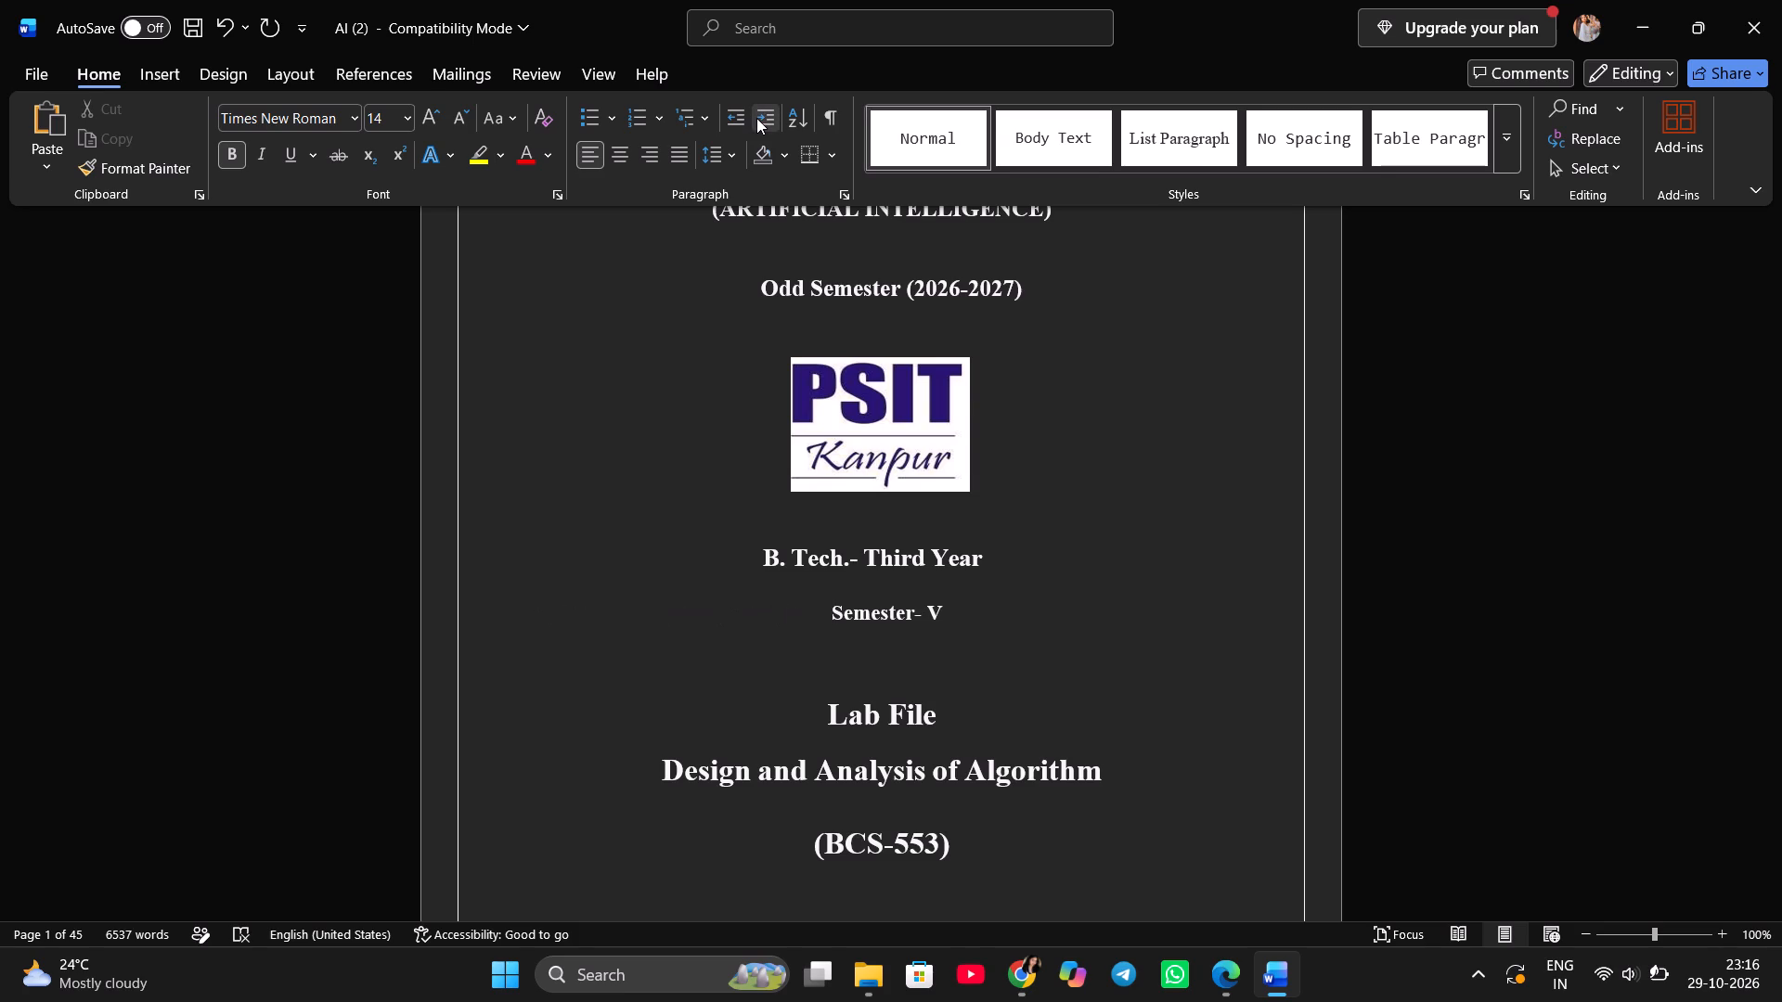
# Delete one blank line above the "Submitted To" and "Submitted By" block on the cover page.
pyautogui.scroll(-1, 837, 622)
pyautogui.scroll(-1, 852, 749)
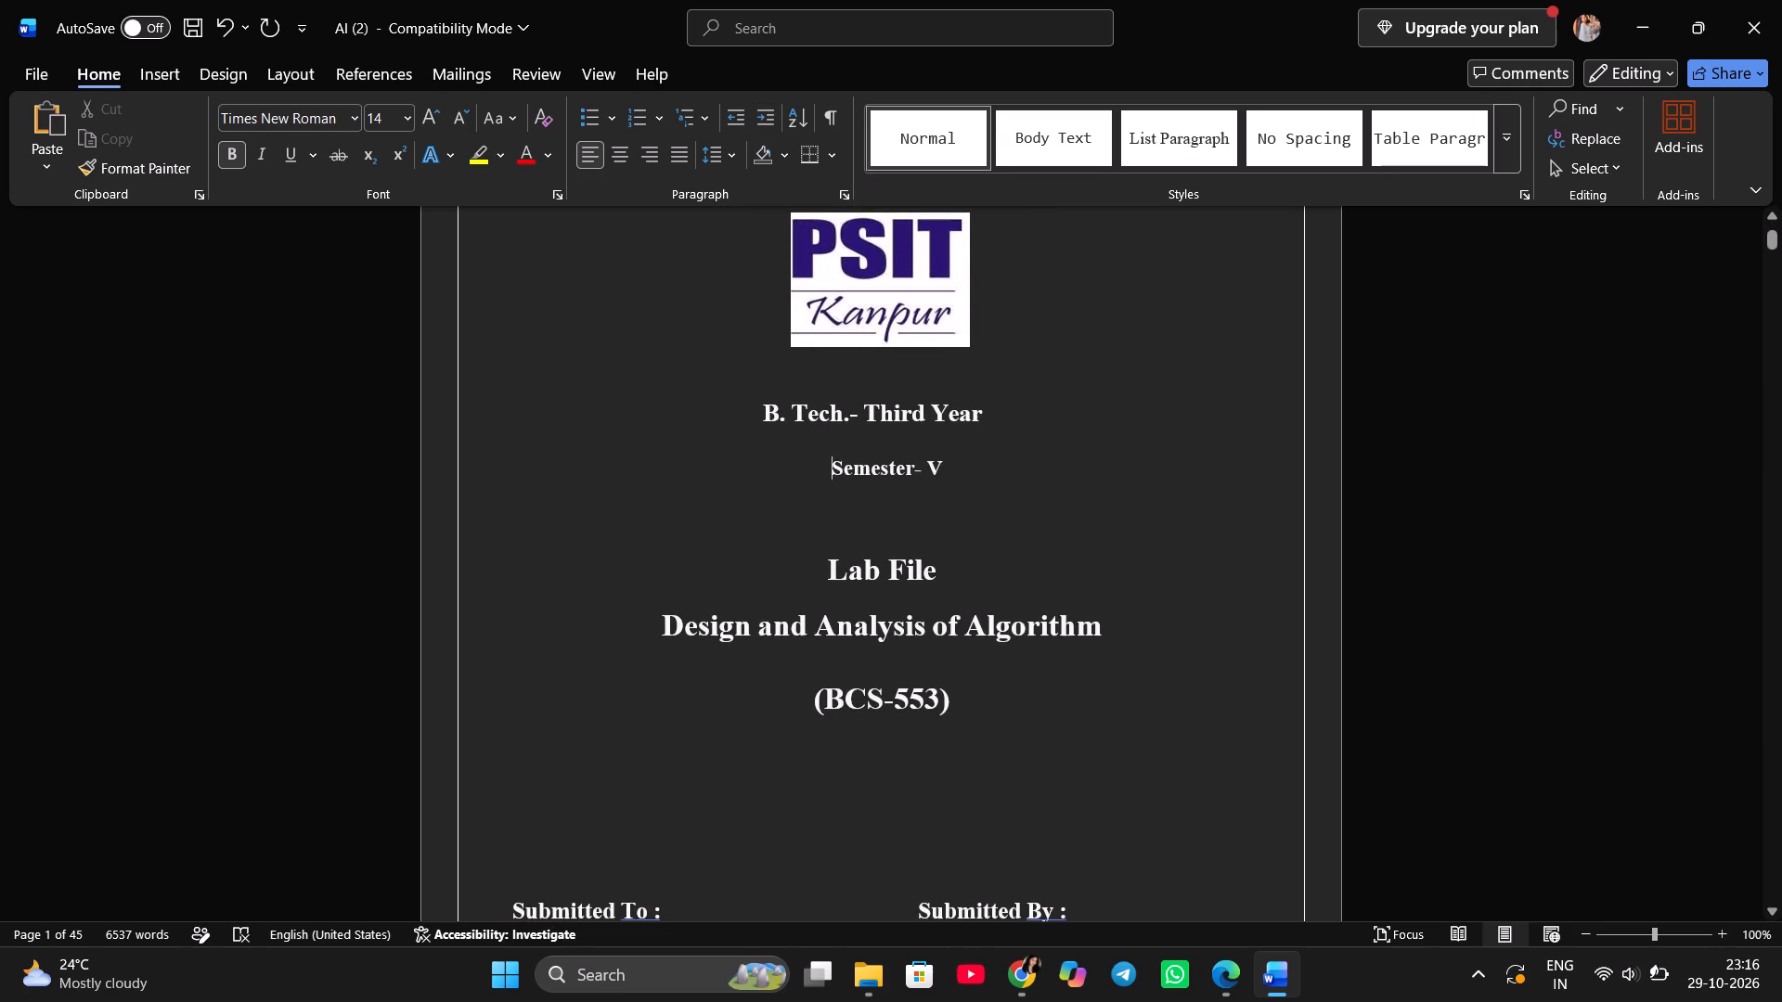
pyautogui.scroll(-1, 852, 749)
pyautogui.scroll(1, 852, 749)
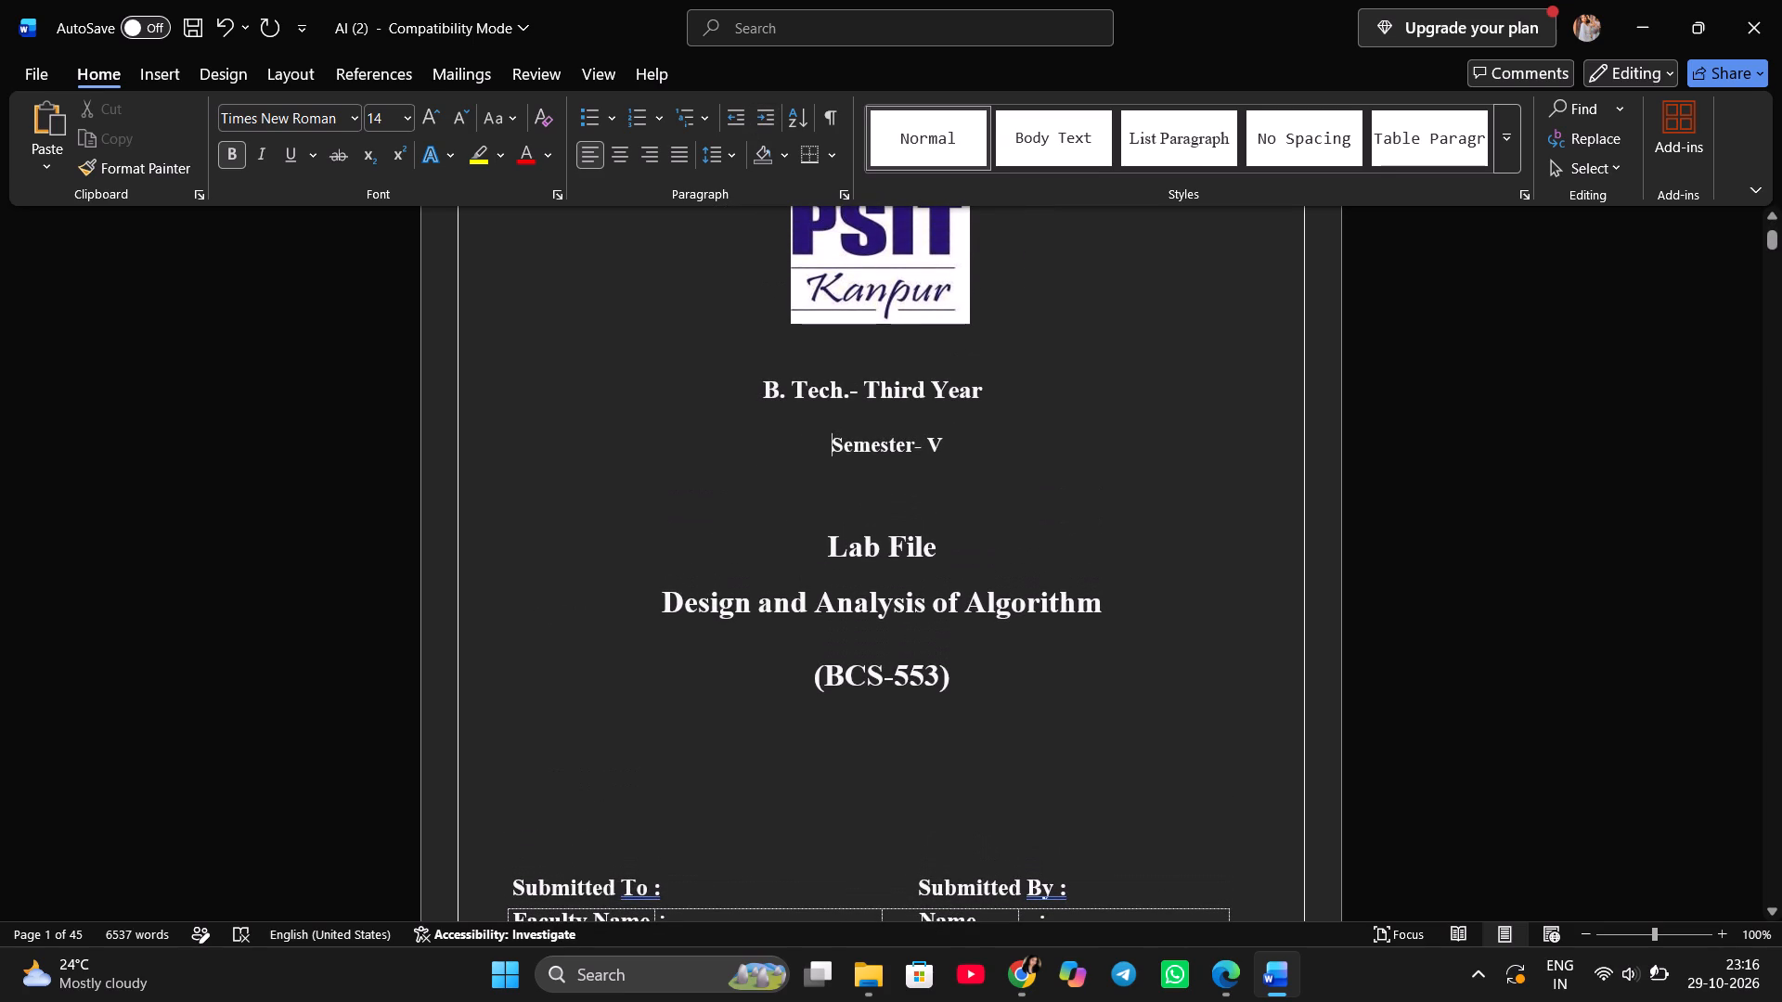
pyautogui.click(698, 831)
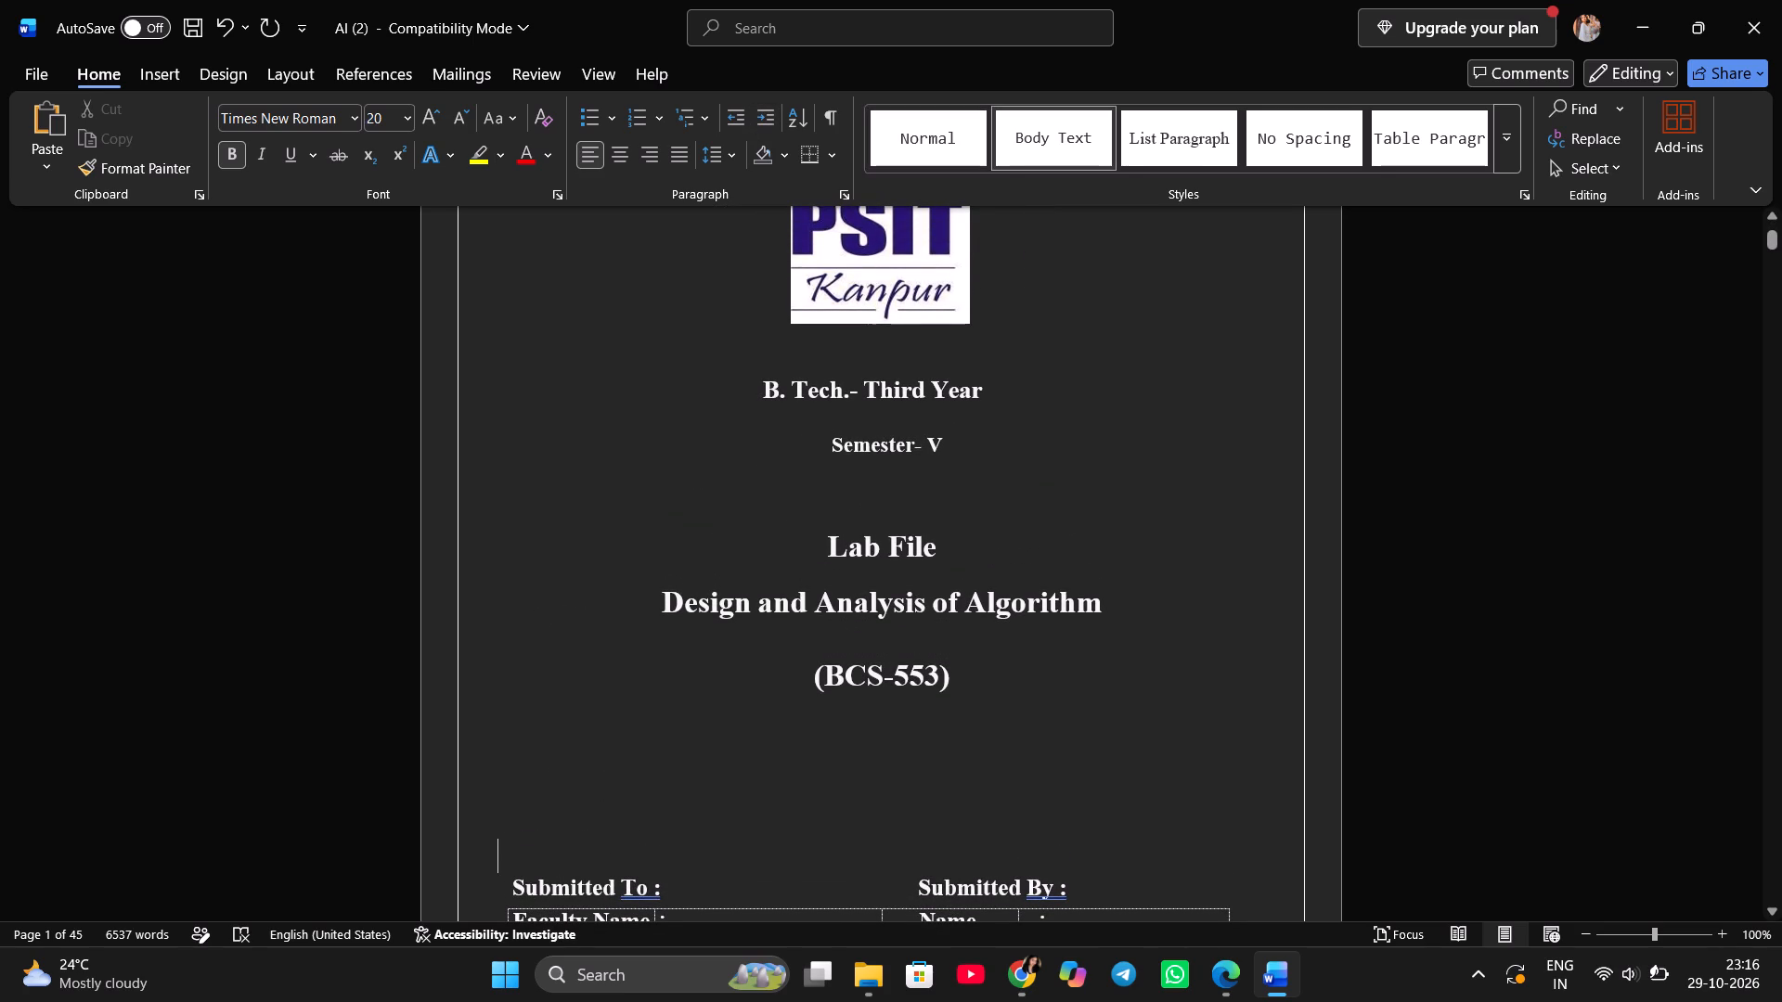
pyautogui.press('BackSpace')
# Review the cover page layout and the alignment of the remaining pages through to the last lab programs.
pyautogui.scroll(-3, 698, 831)
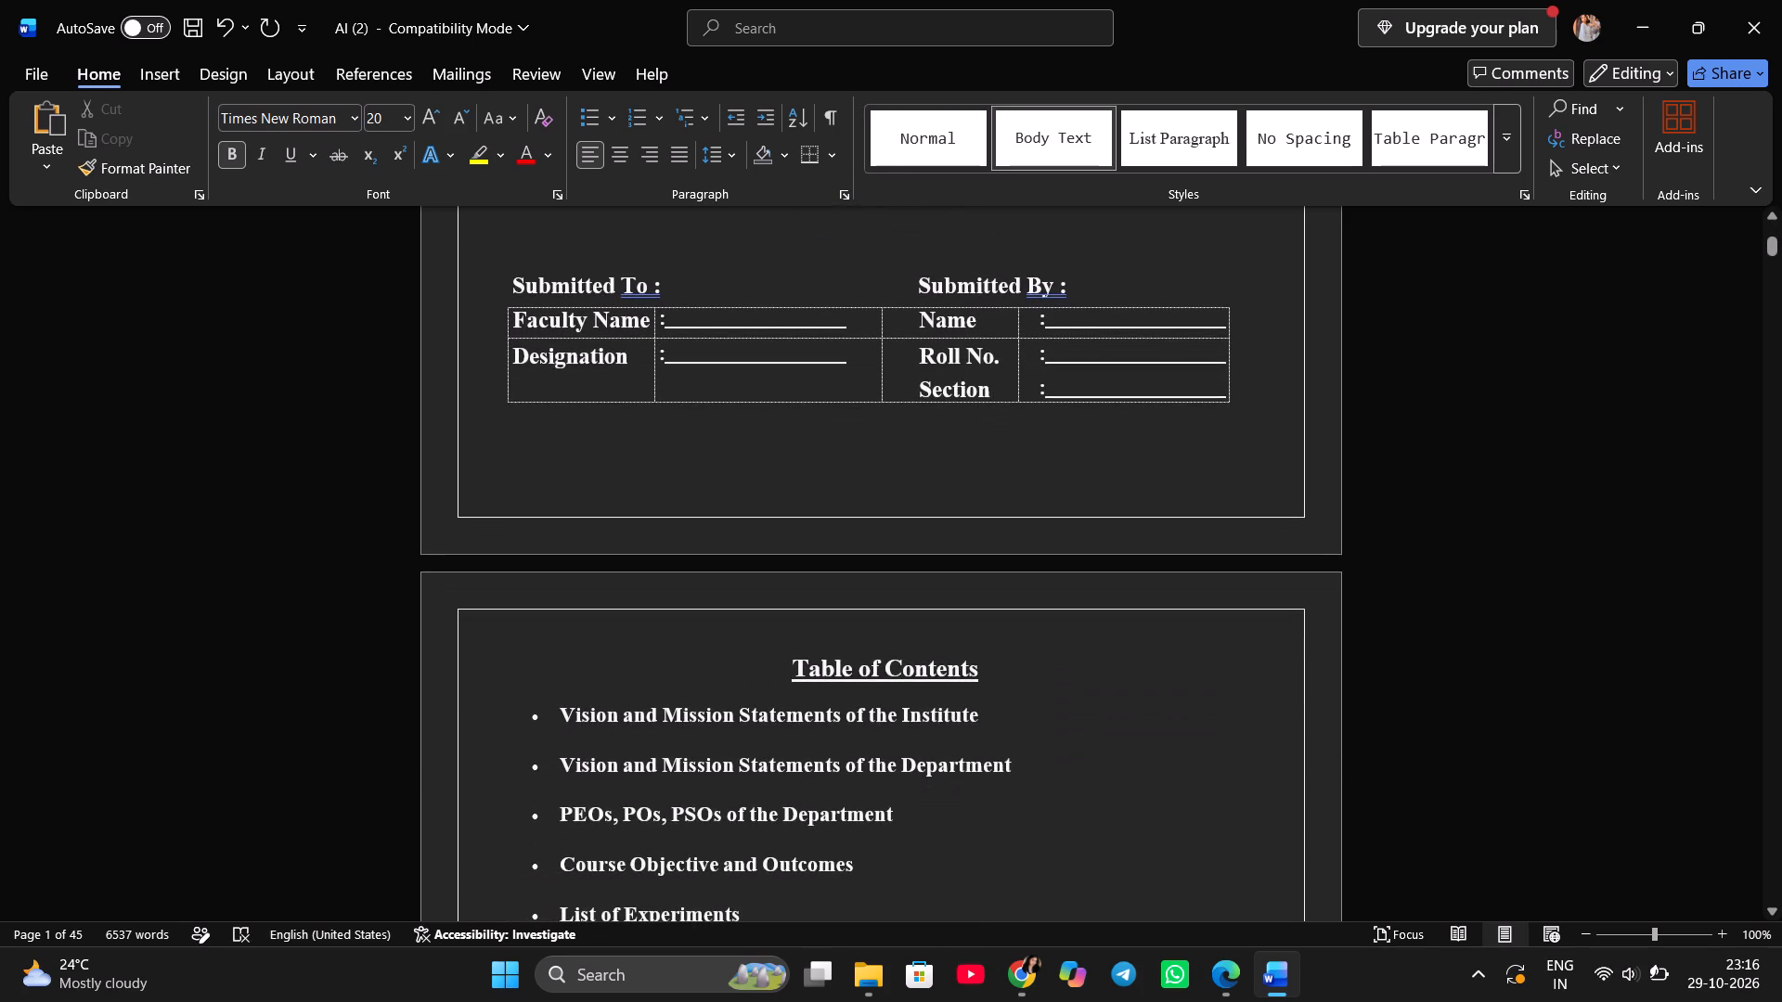
pyautogui.scroll(1, 698, 831)
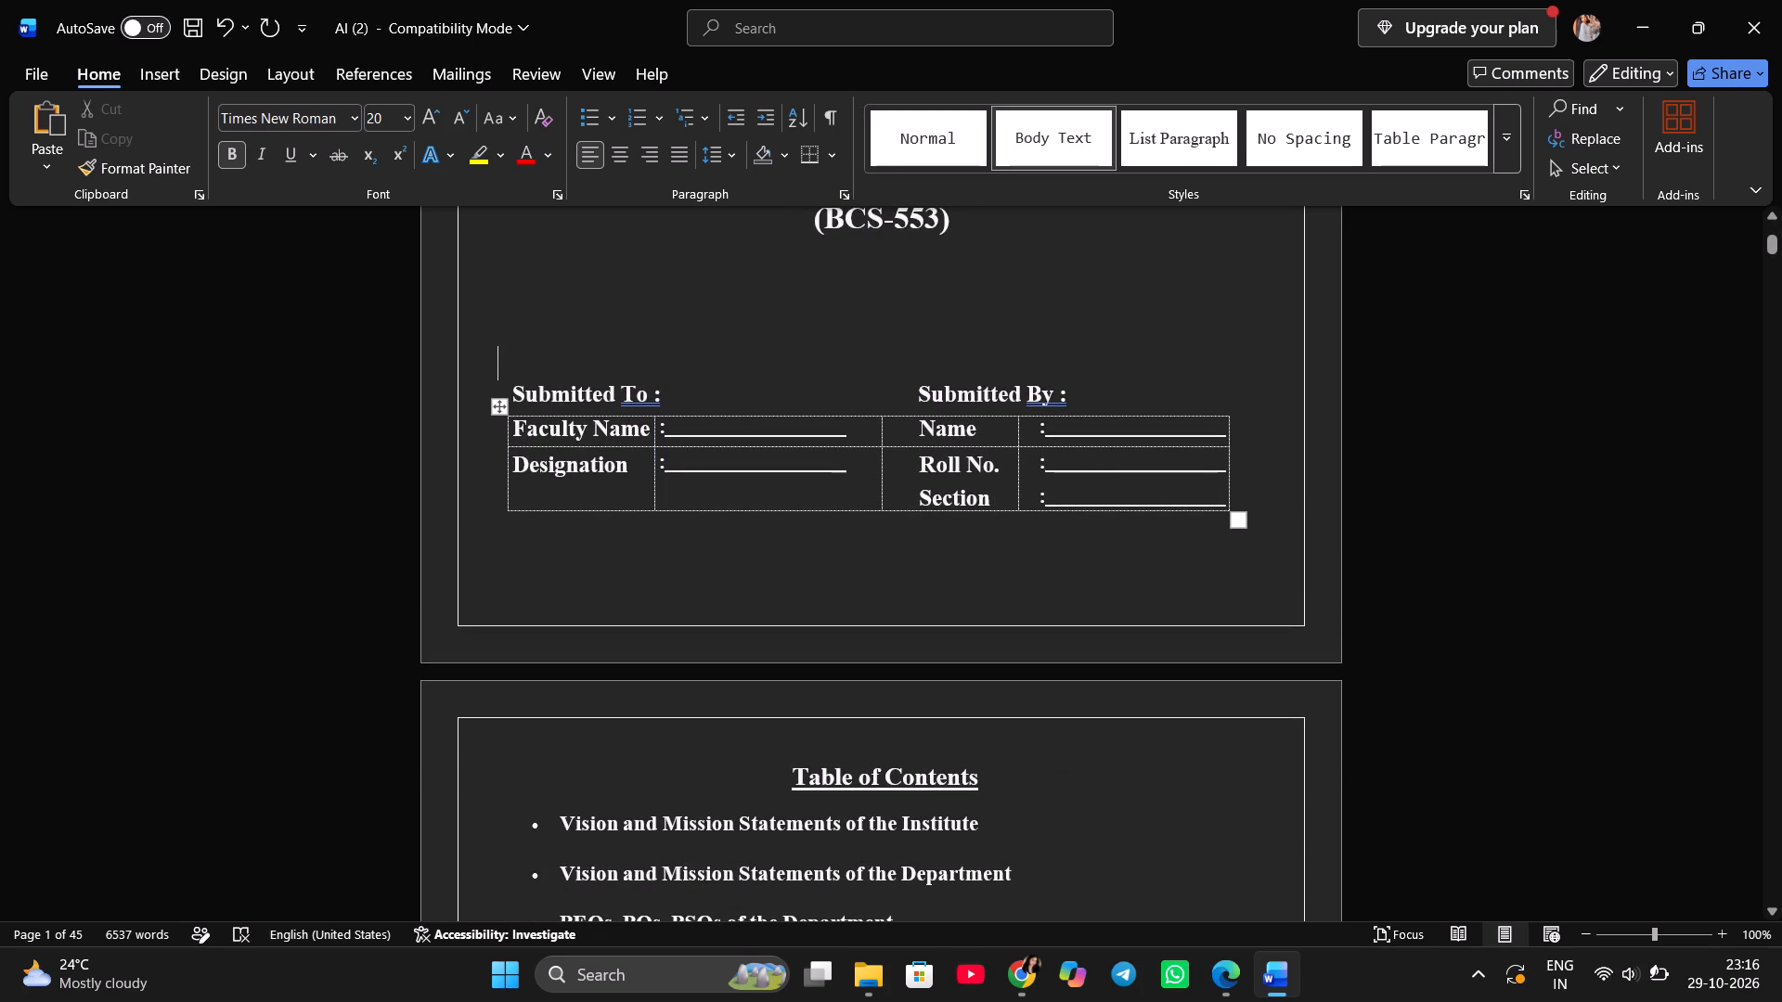
pyautogui.scroll(8, 665, 344)
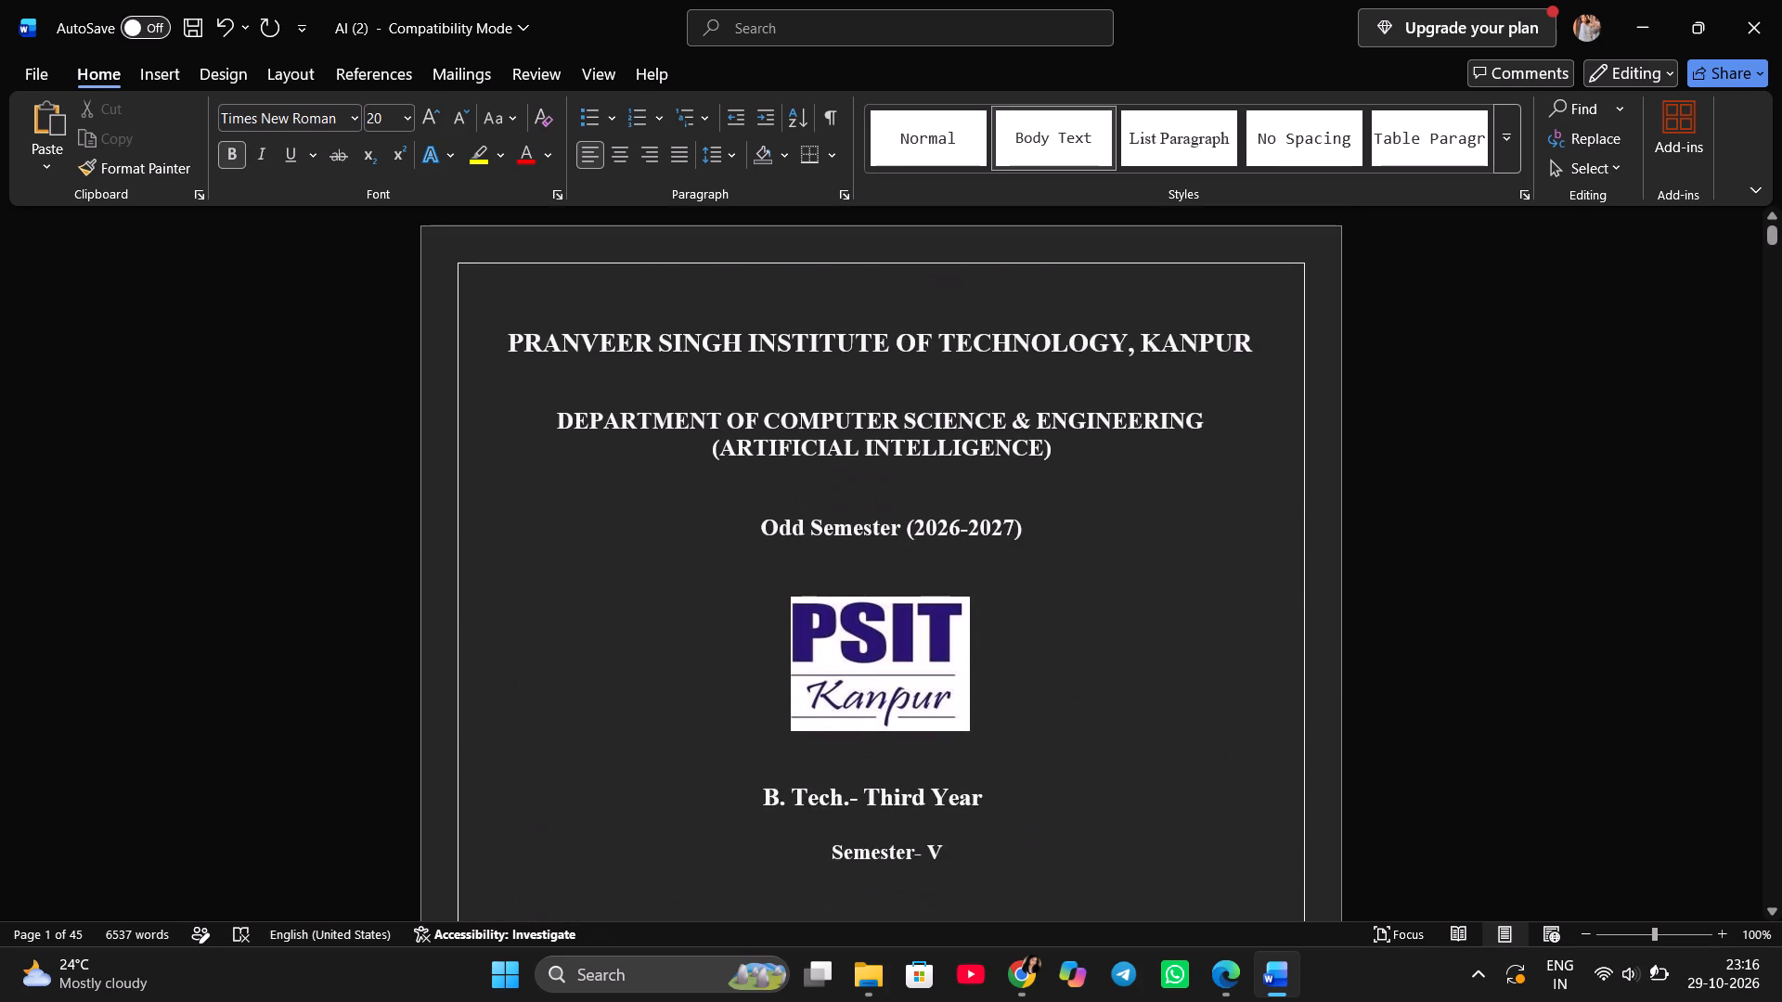
pyautogui.scroll(-1, 665, 344)
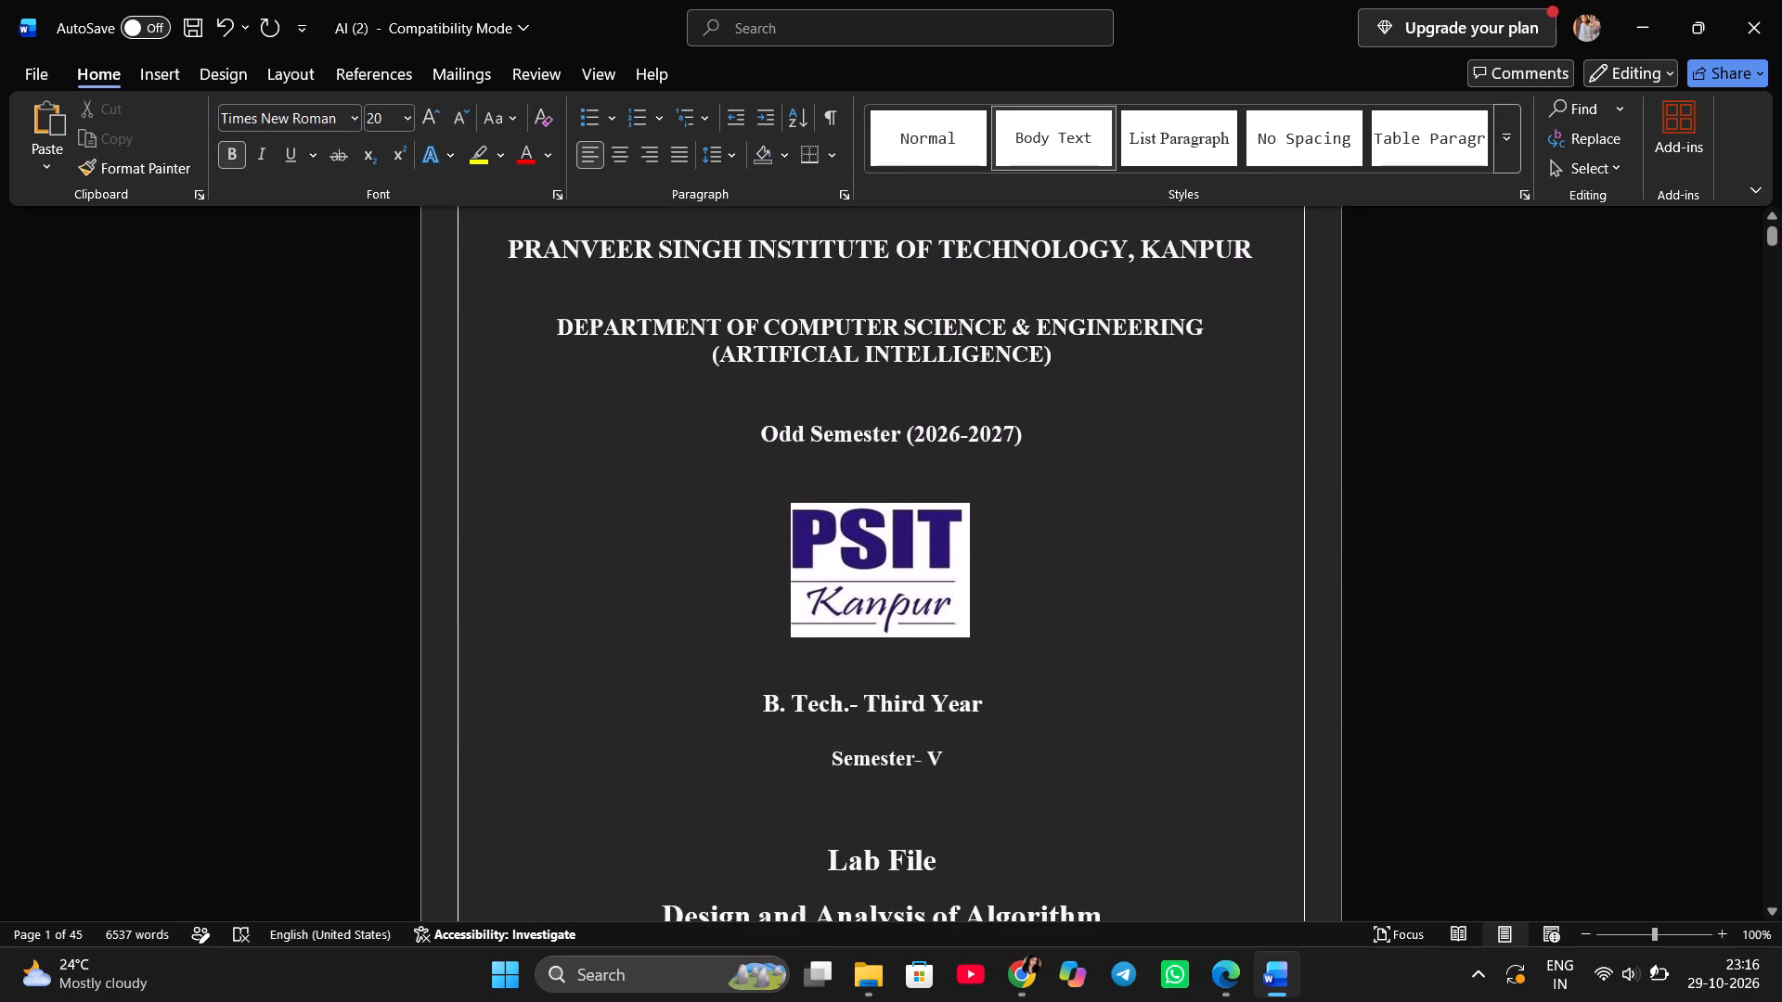
pyautogui.scroll(-5, 665, 344)
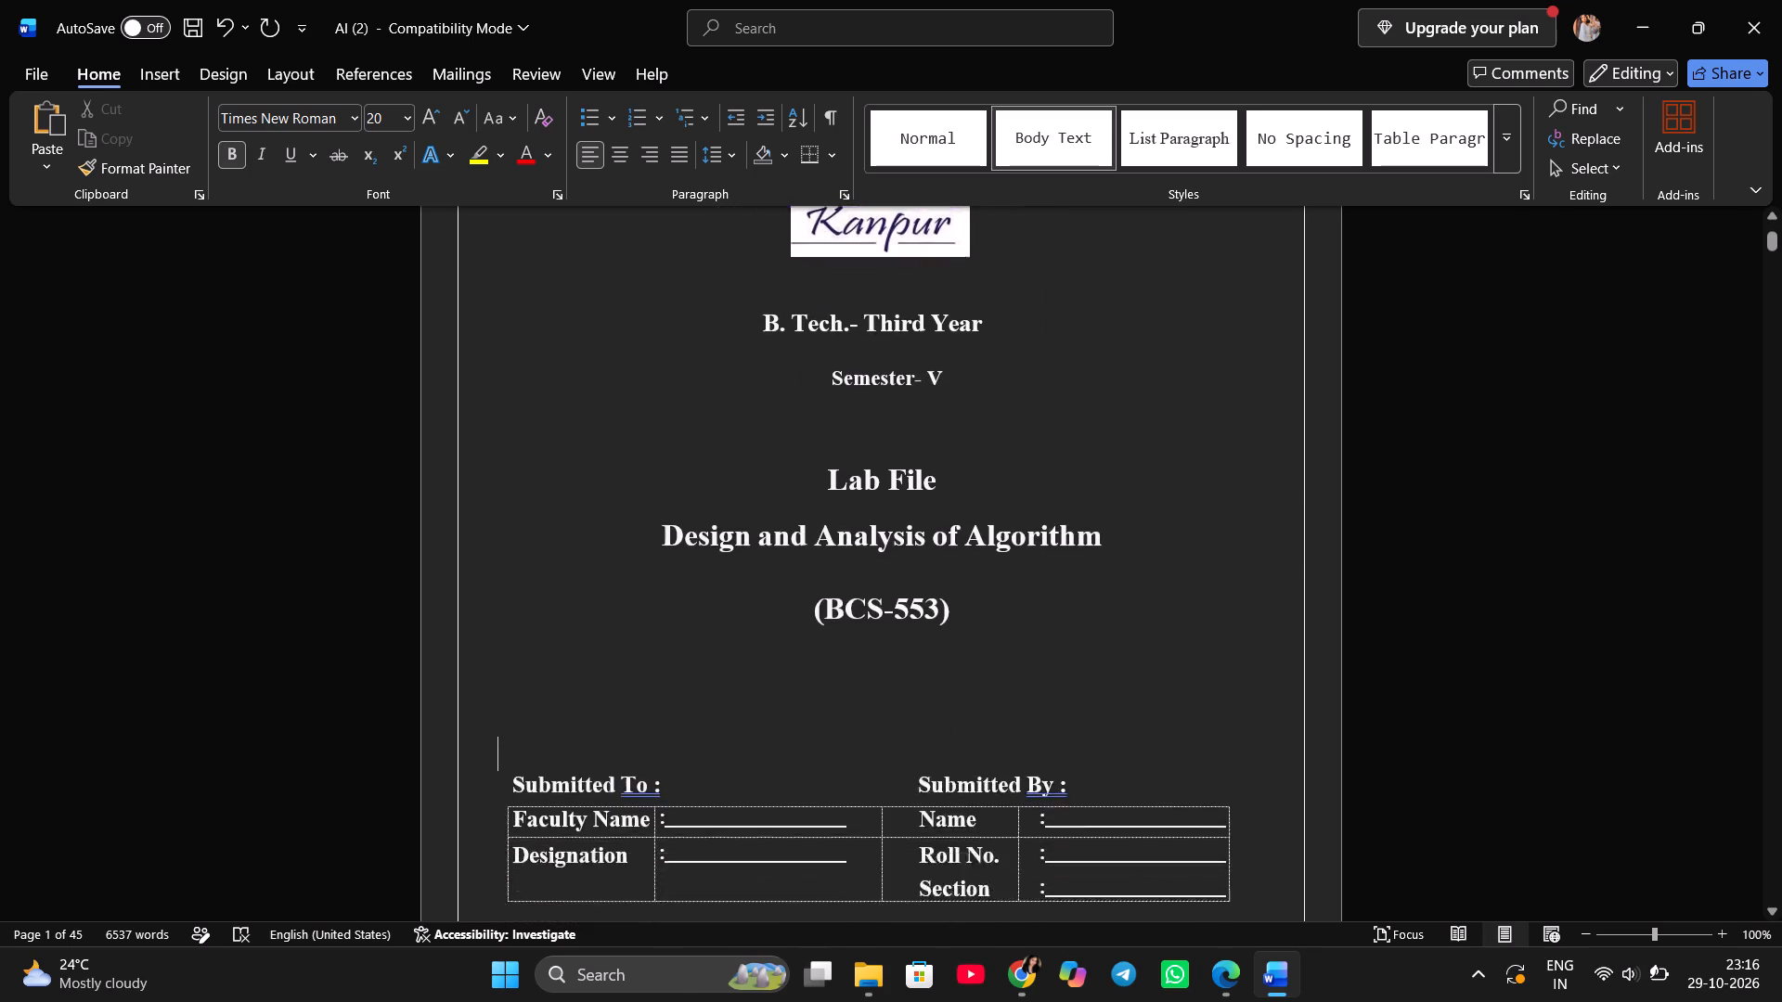
pyautogui.scroll(-3, 665, 344)
pyautogui.scroll(-3, 693, 499)
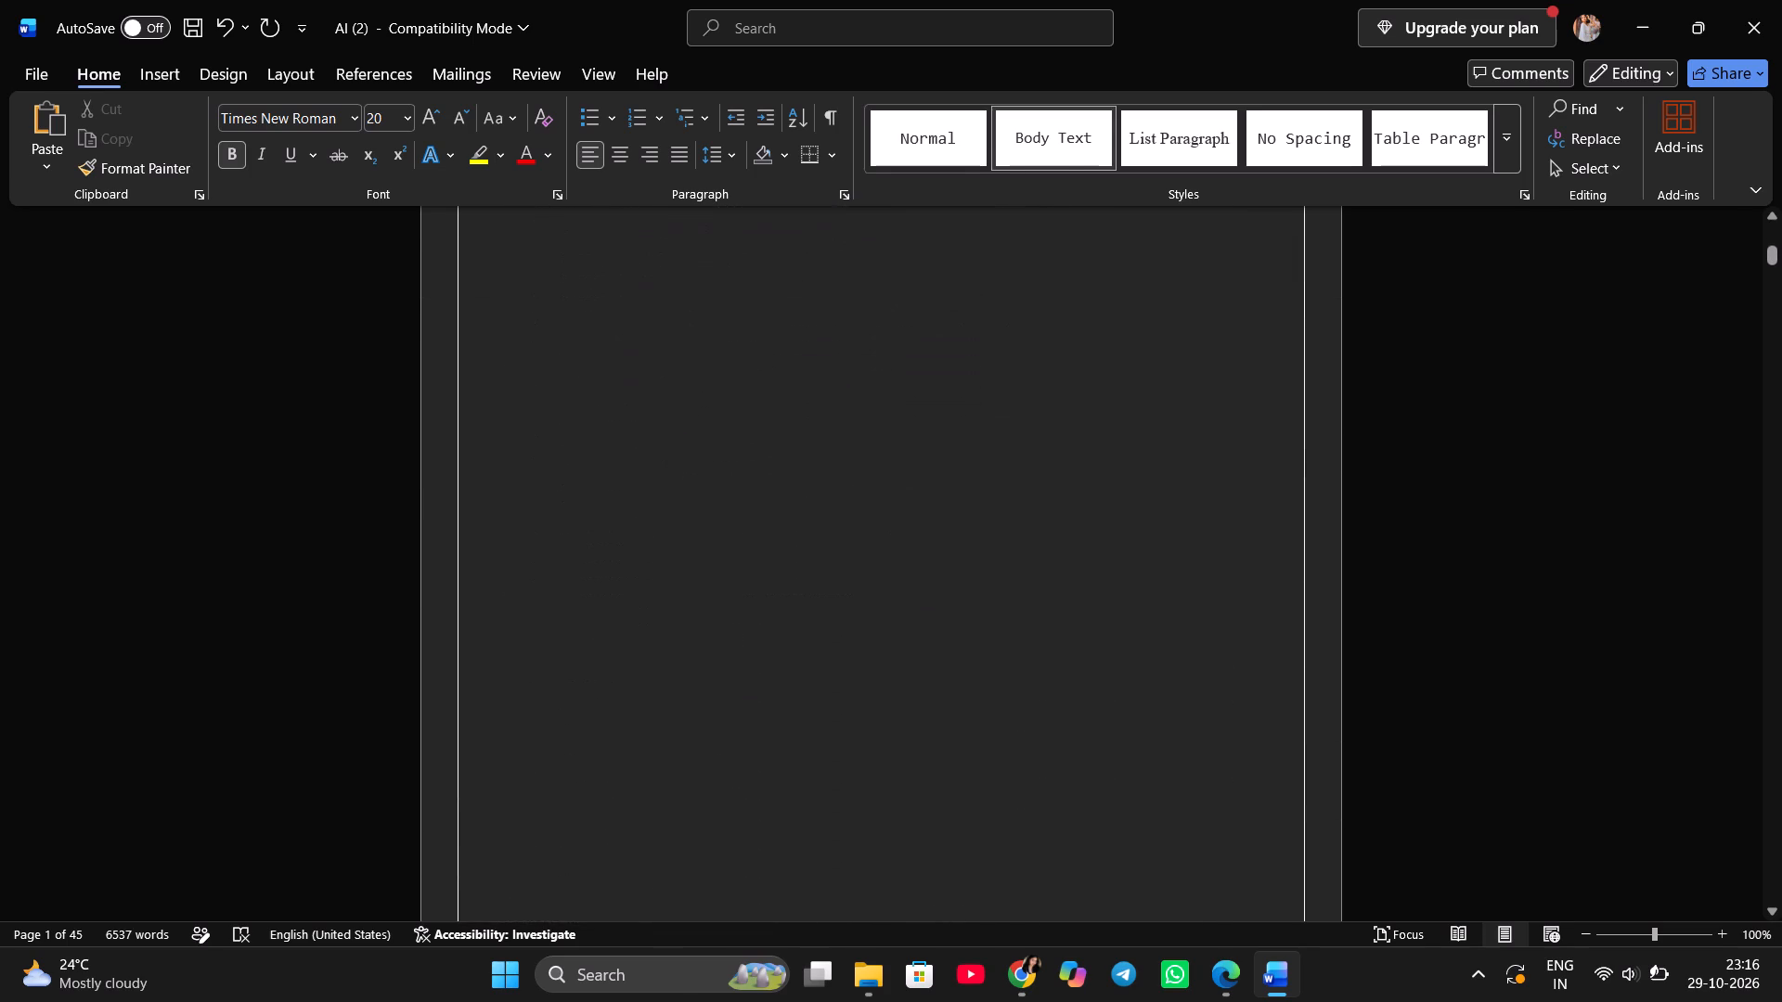
pyautogui.scroll(-9, 693, 499)
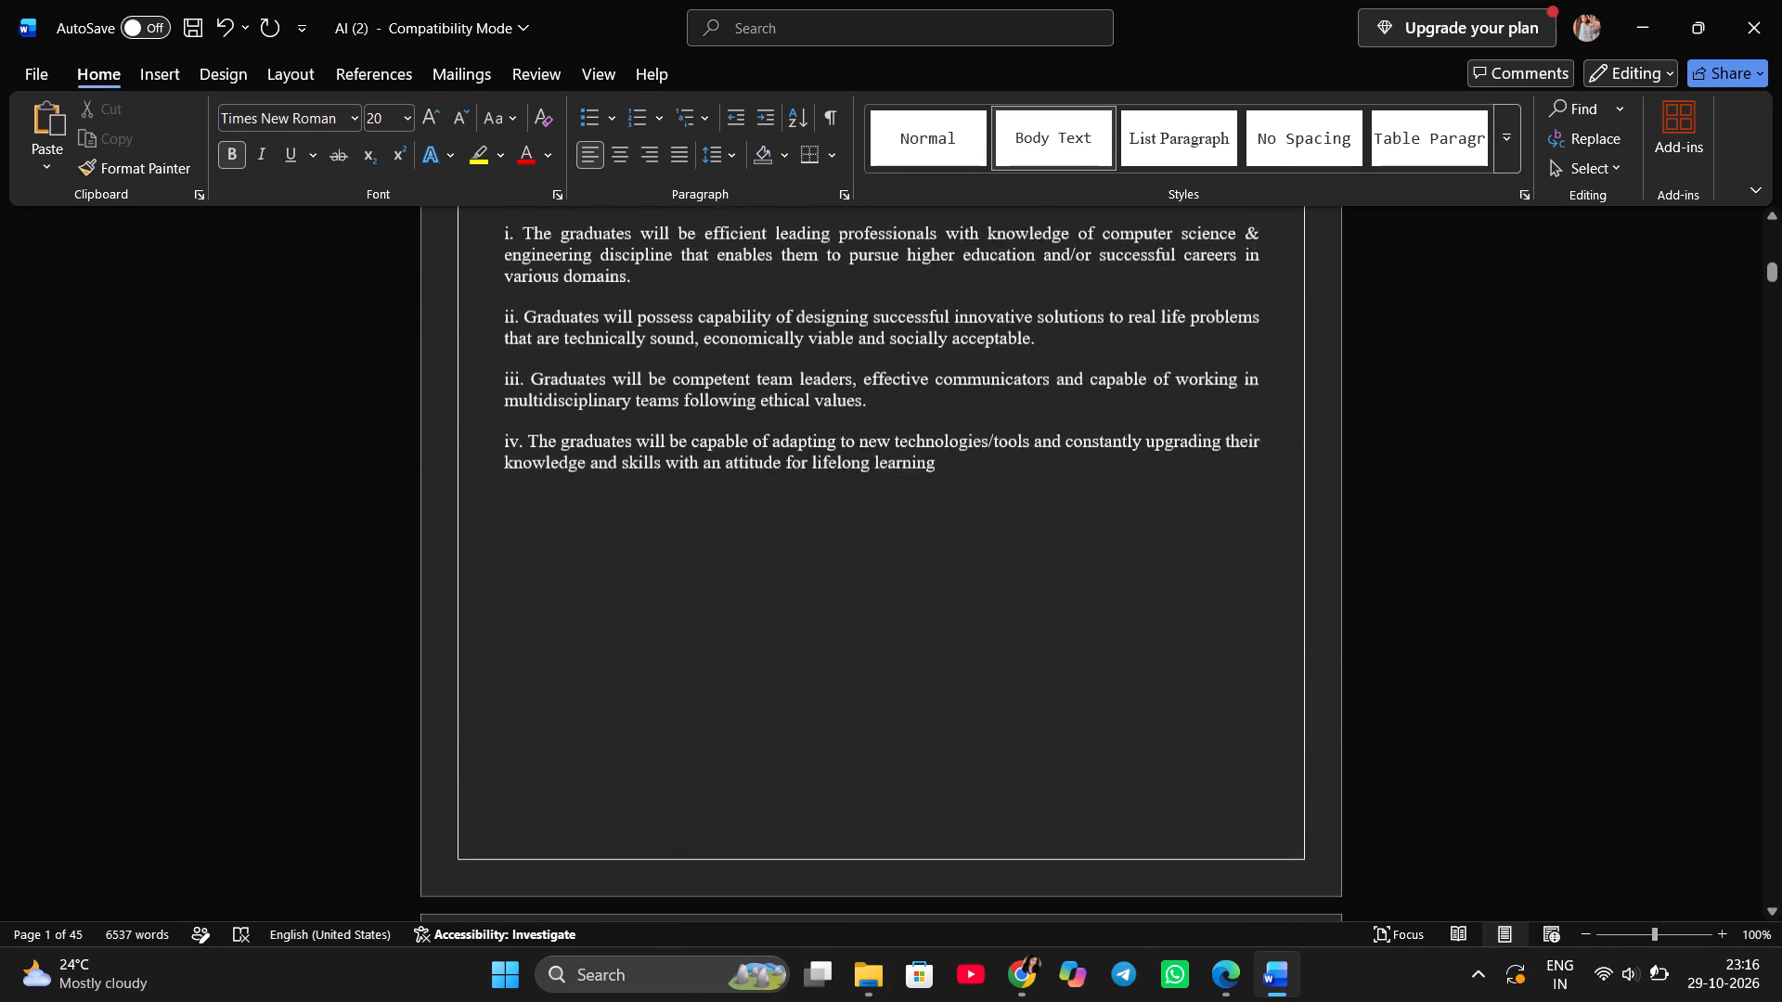
pyautogui.scroll(-3, 693, 499)
pyautogui.scroll(-20, 693, 499)
pyautogui.scroll(-7, 693, 499)
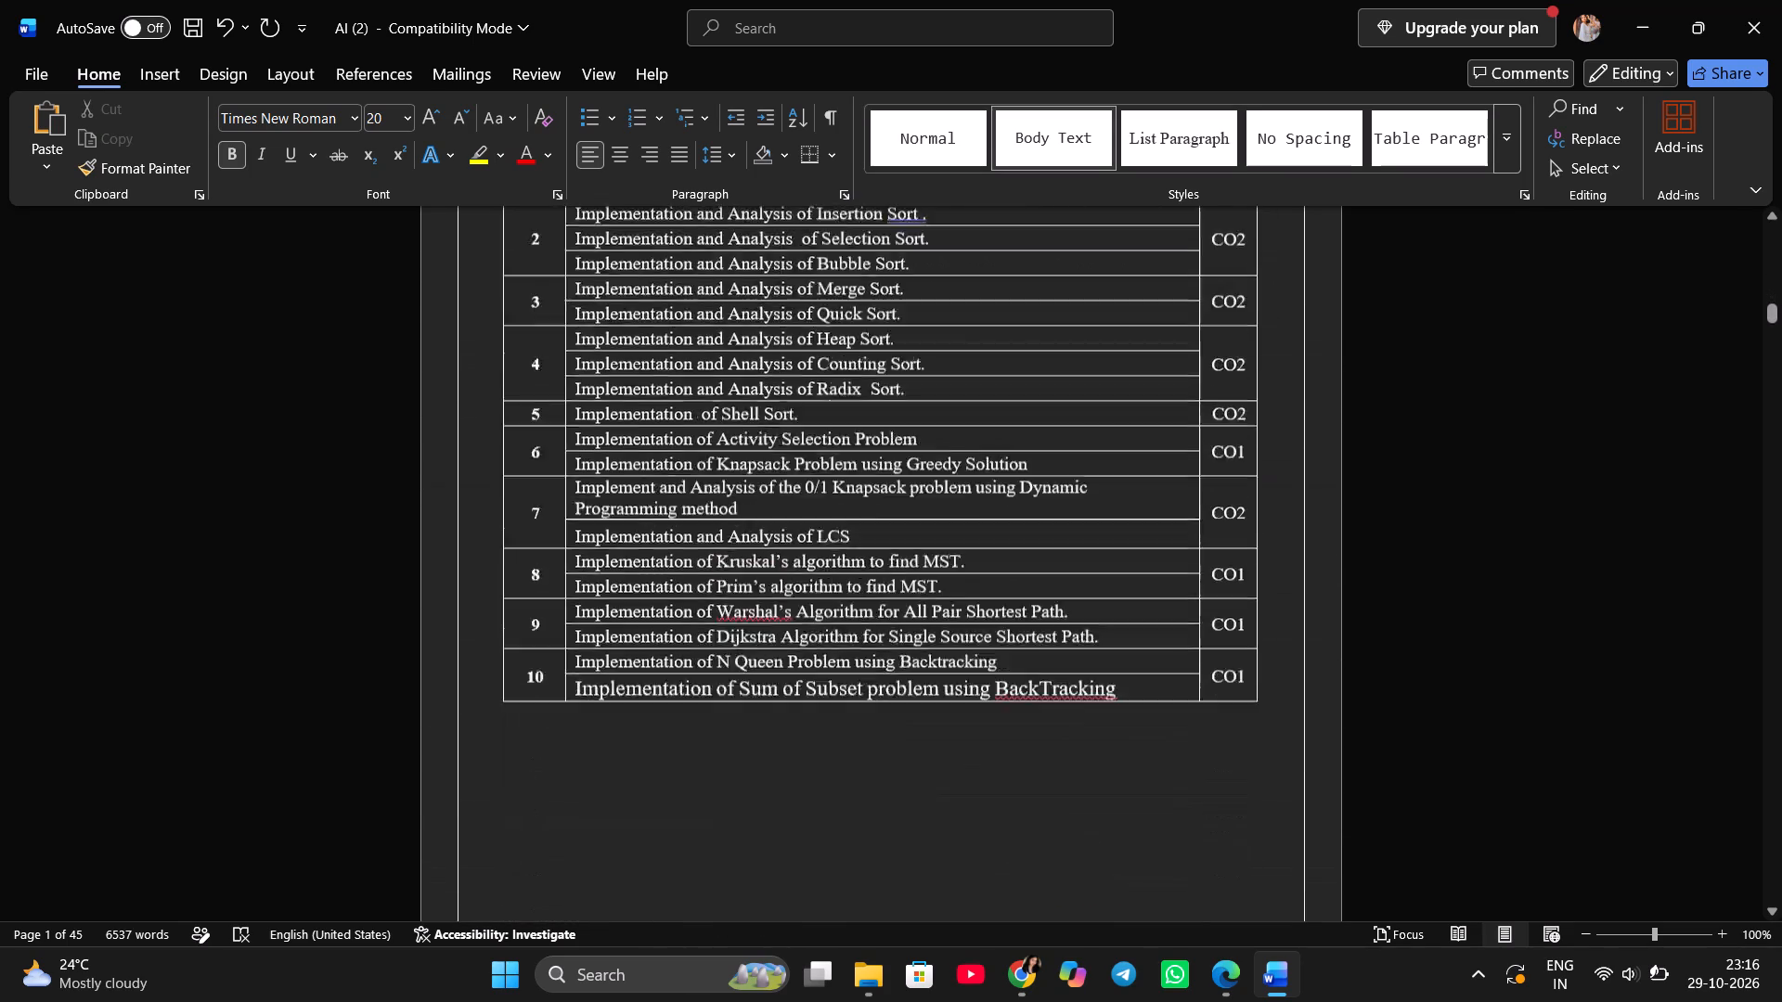
pyautogui.scroll(-20, 693, 499)
pyautogui.scroll(-20, 693, 499)
pyautogui.scroll(-13, 693, 499)
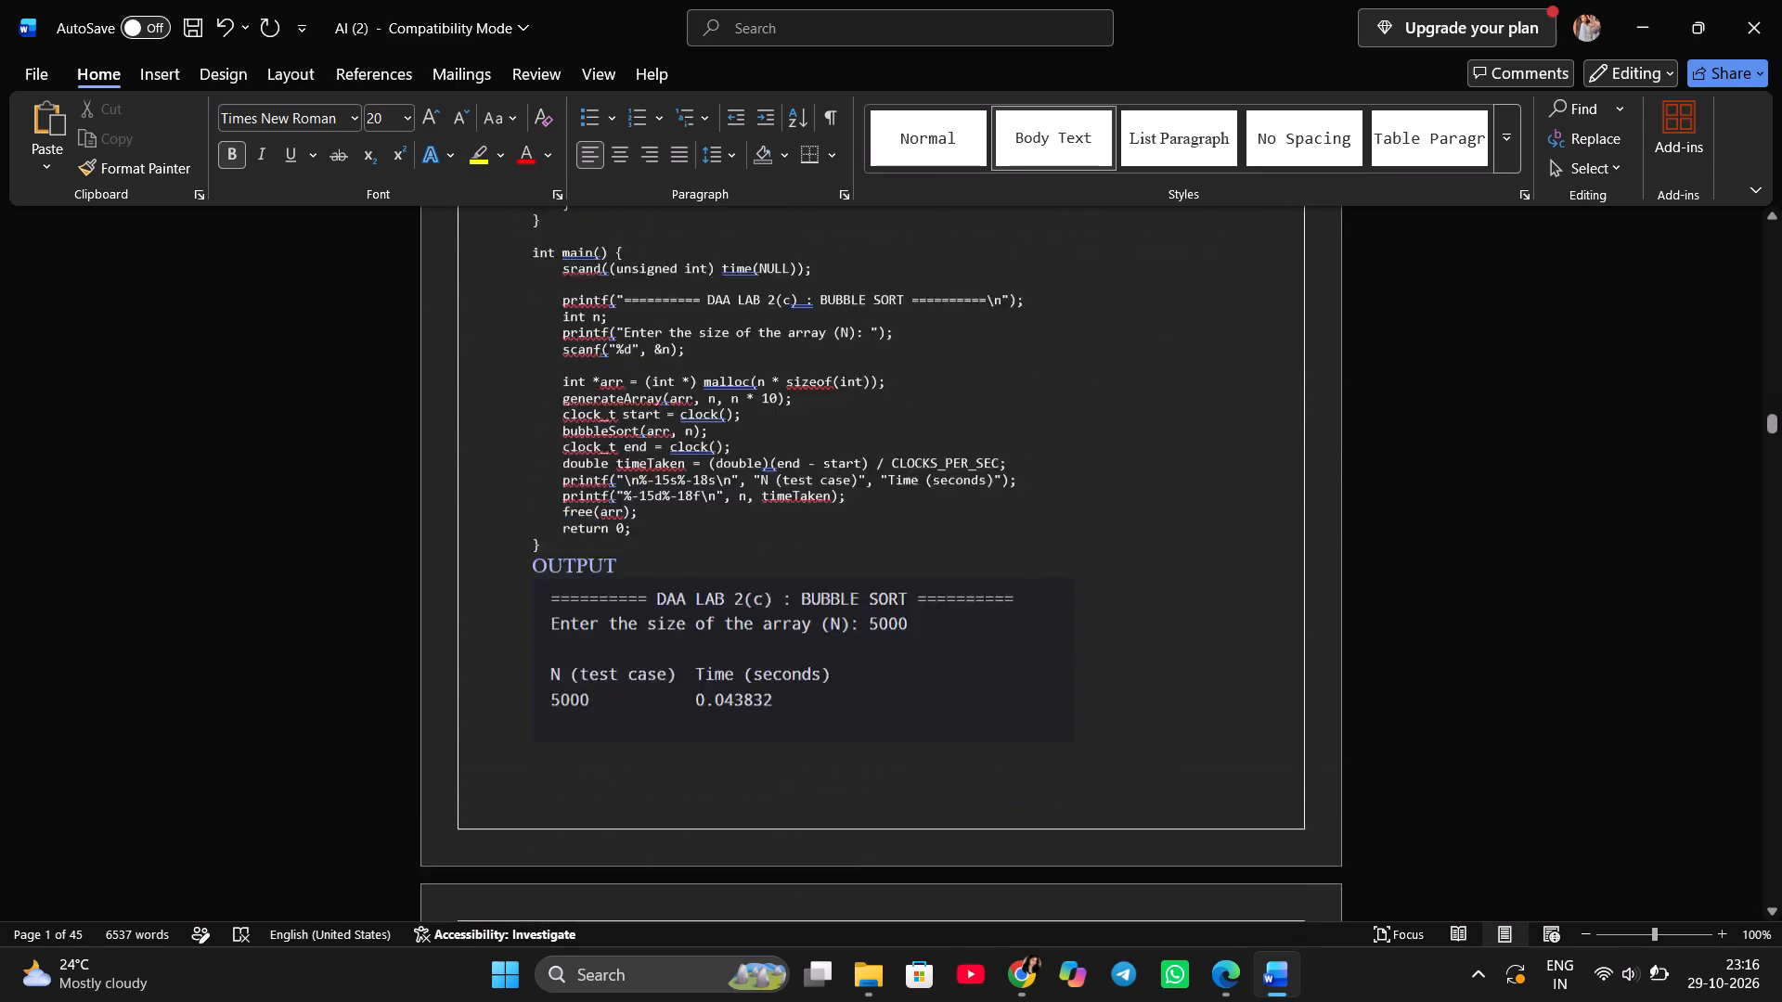
pyautogui.scroll(-20, 693, 499)
pyautogui.scroll(-20, 693, 499)
pyautogui.scroll(-13, 693, 499)
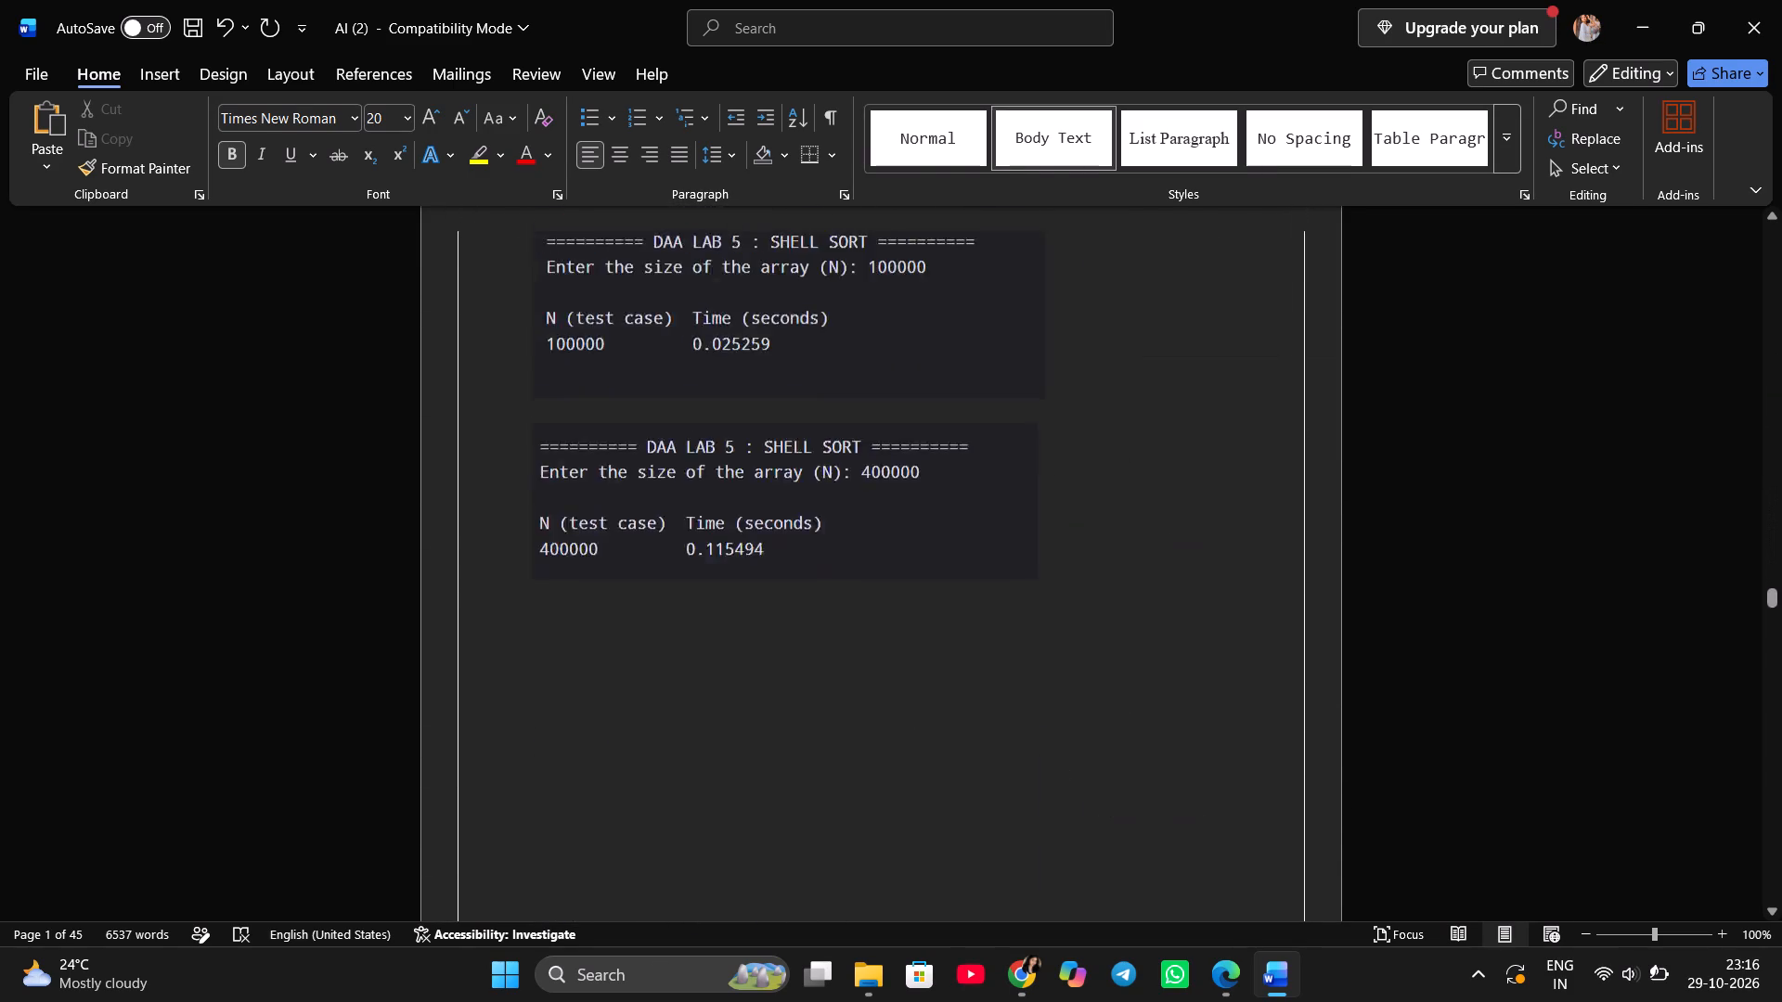
pyautogui.scroll(-20, 693, 499)
pyautogui.scroll(-20, 693, 499)
pyautogui.scroll(-12, 693, 499)
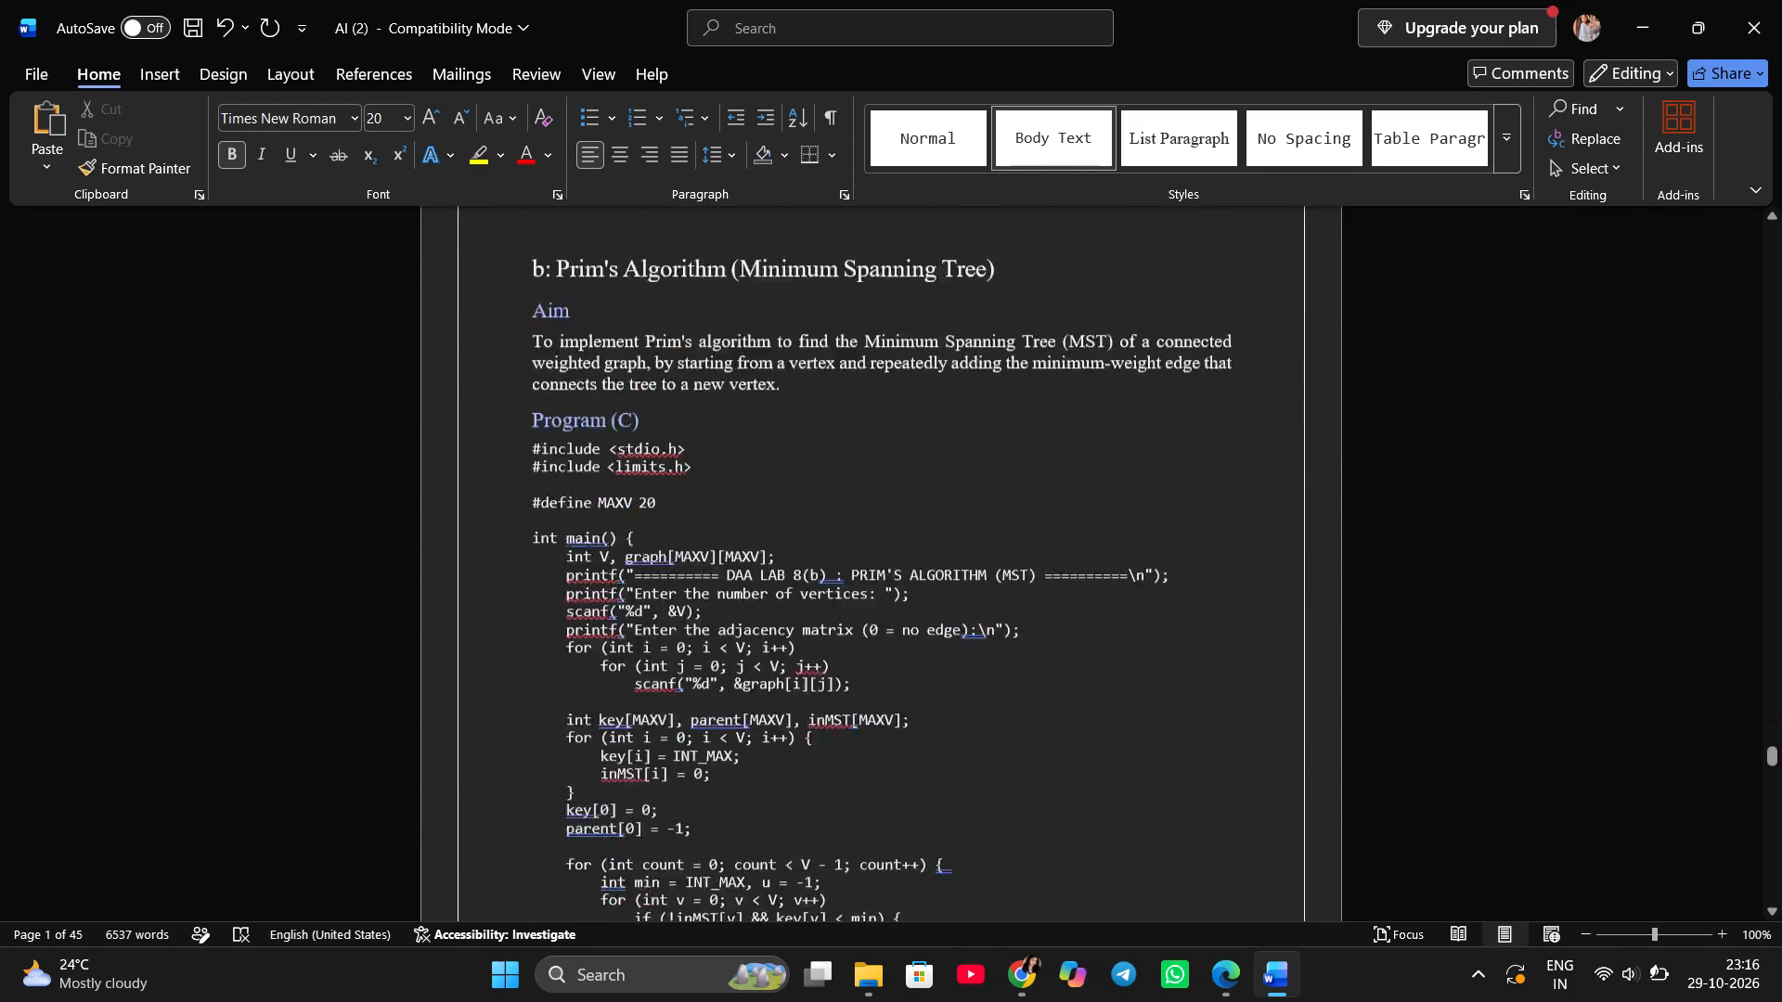
pyautogui.scroll(-20, 693, 499)
pyautogui.scroll(-11, 693, 499)
# Save the edited AI (2) document.
pyautogui.hotkey('ctrl', 's')
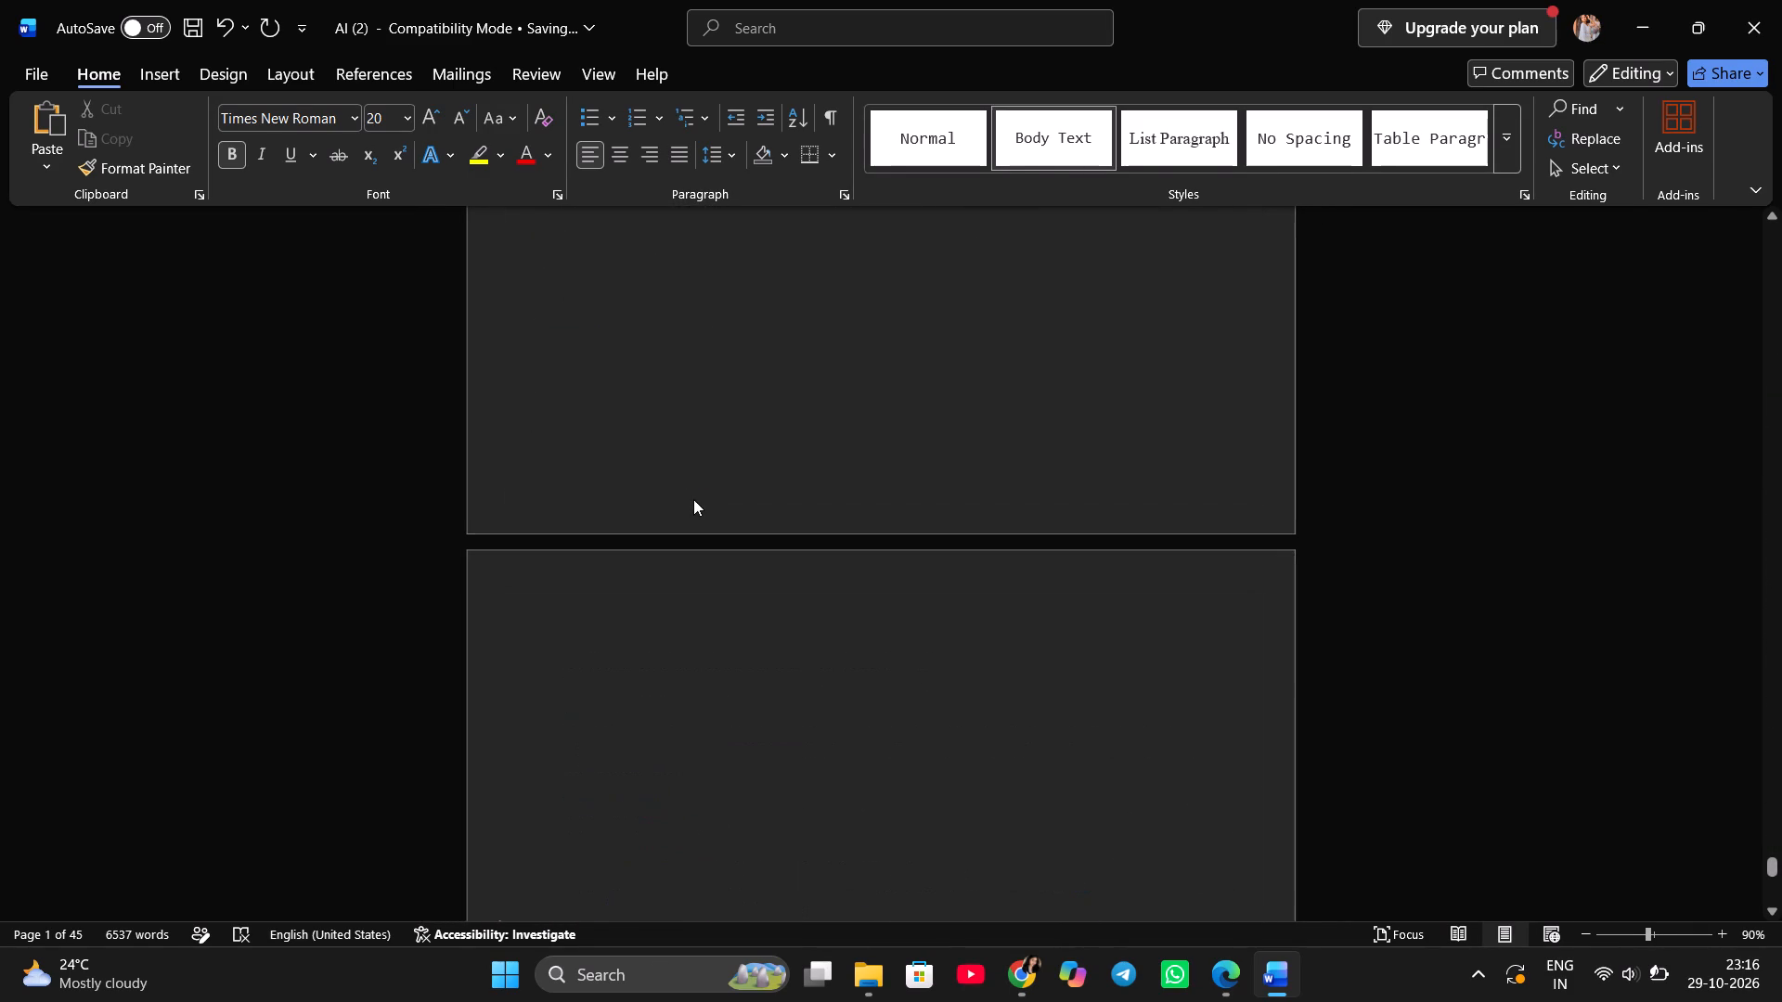
pyautogui.hotkey('ctrl', 's')
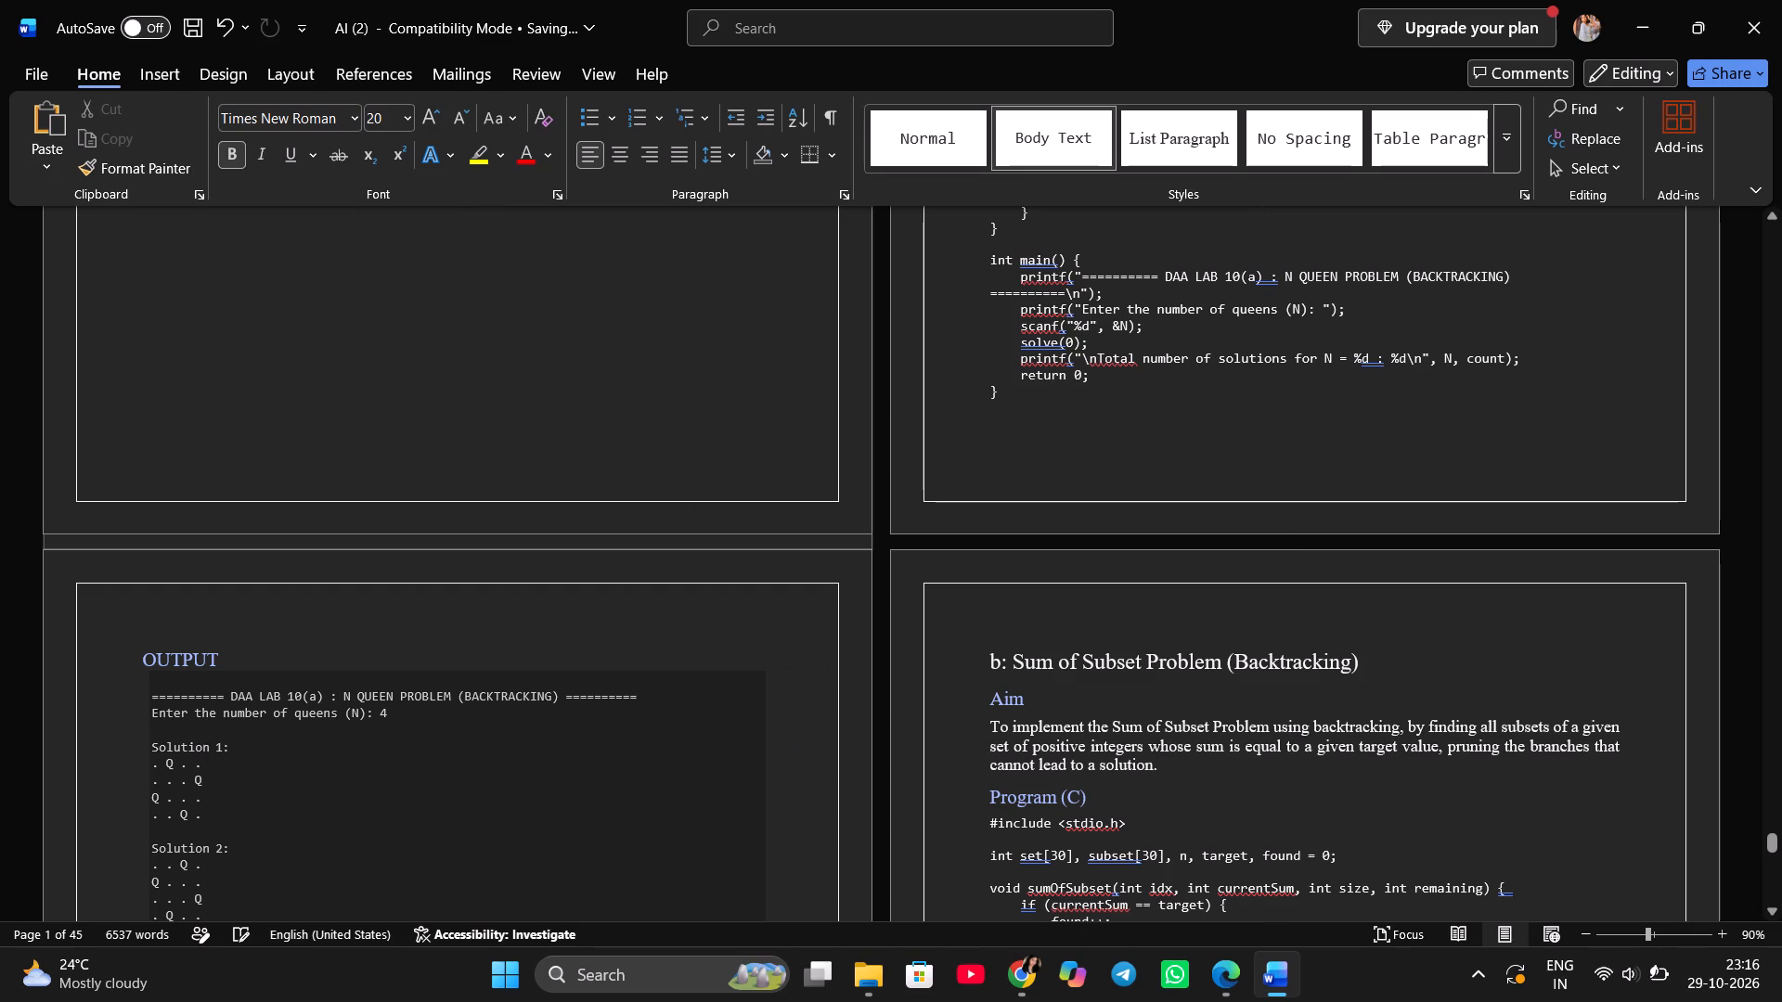
pyautogui.hotkey('ctrl', 's')
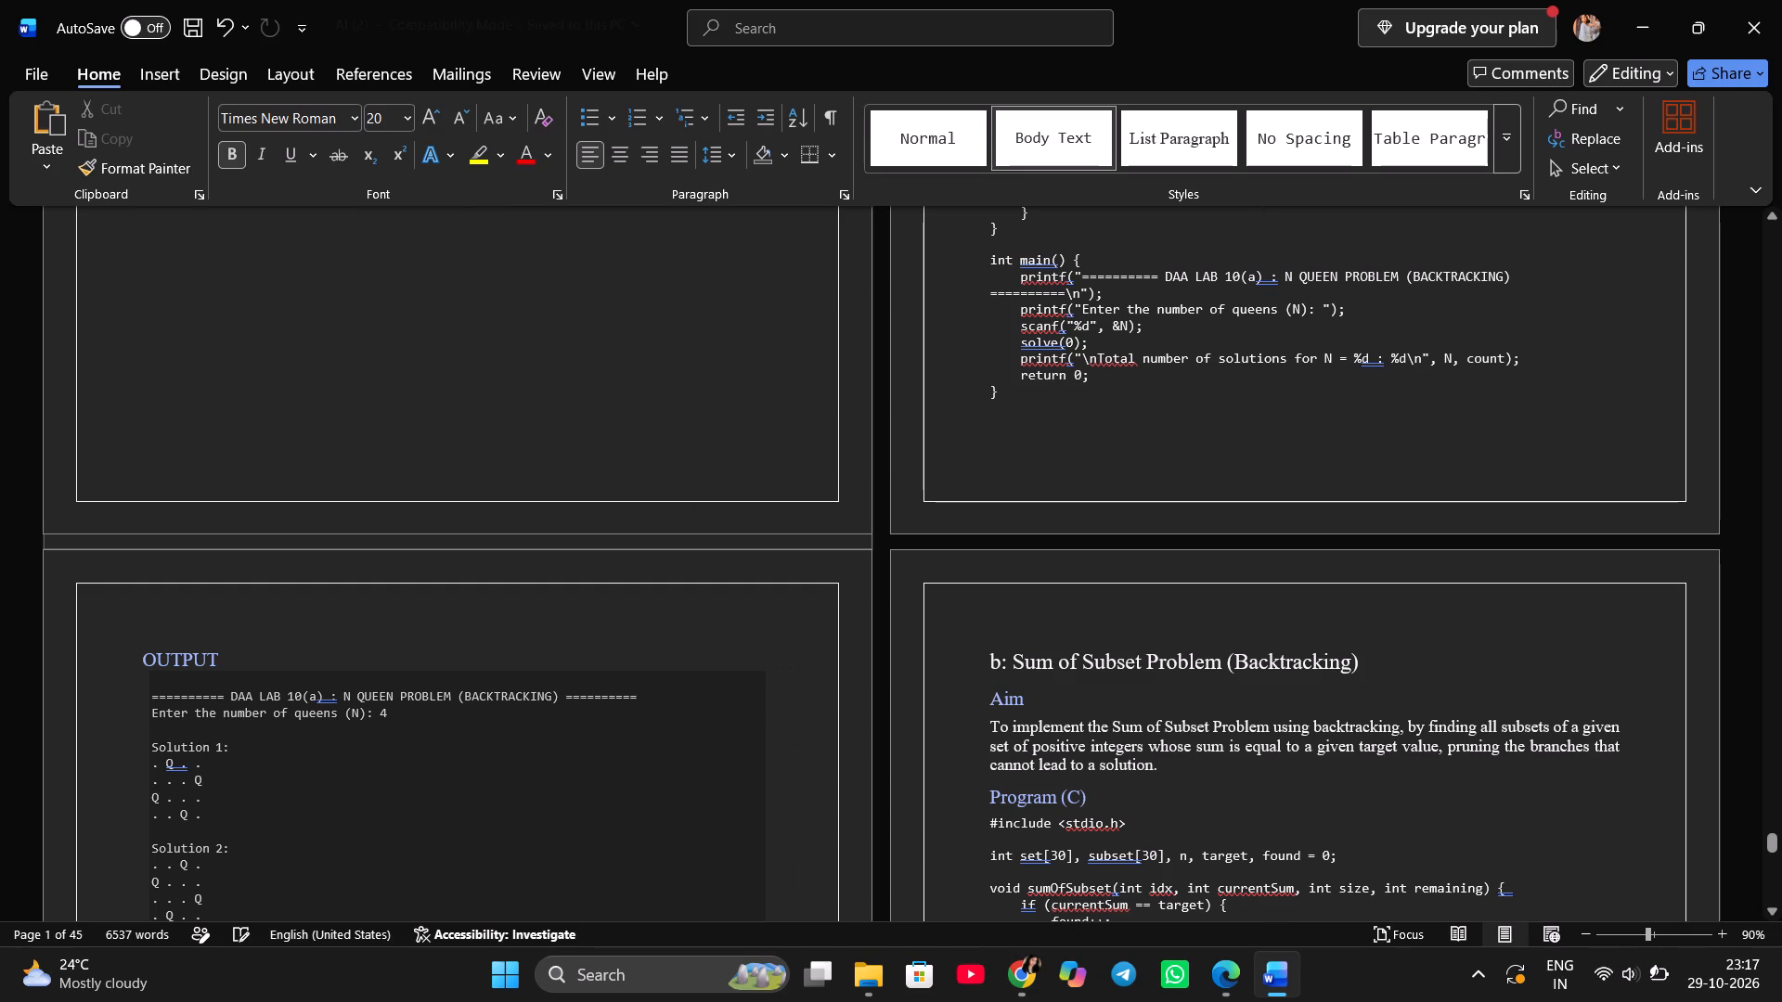
# Switch to Chrome, search for "word to pdf" in a new tab, and open iLovePDF's Word to PDF converter.
pyautogui.click(861, 992)
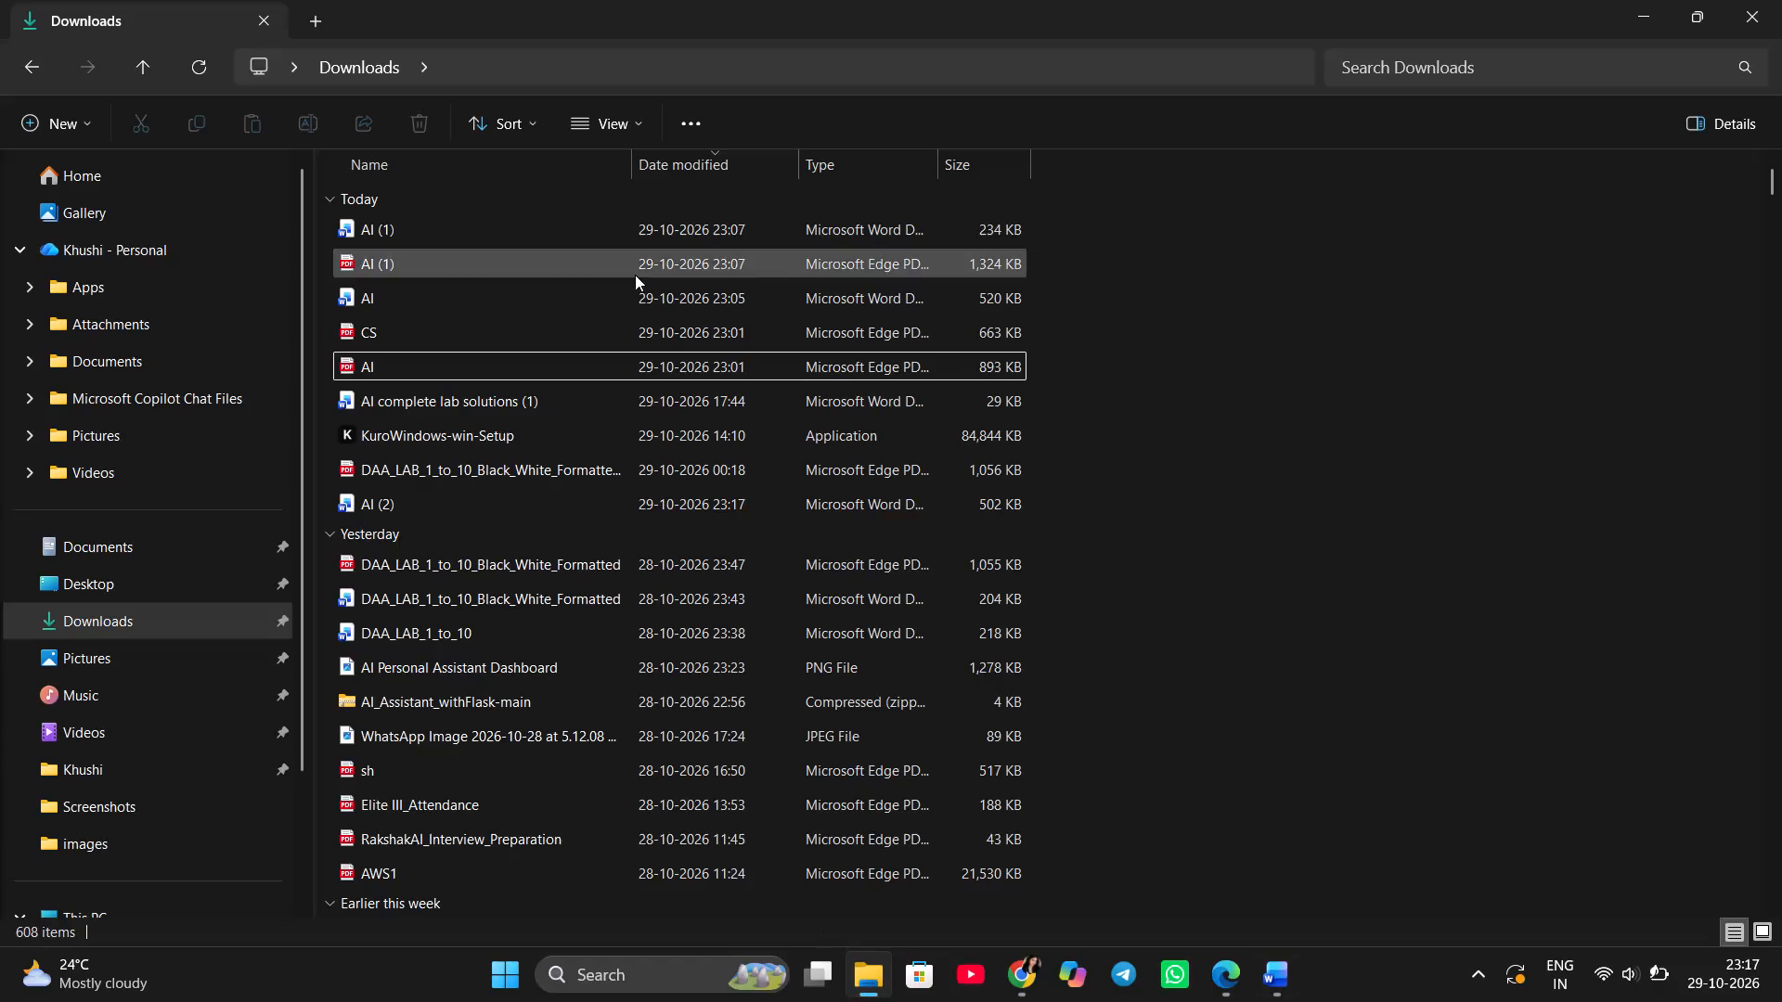
pyautogui.click(1027, 965)
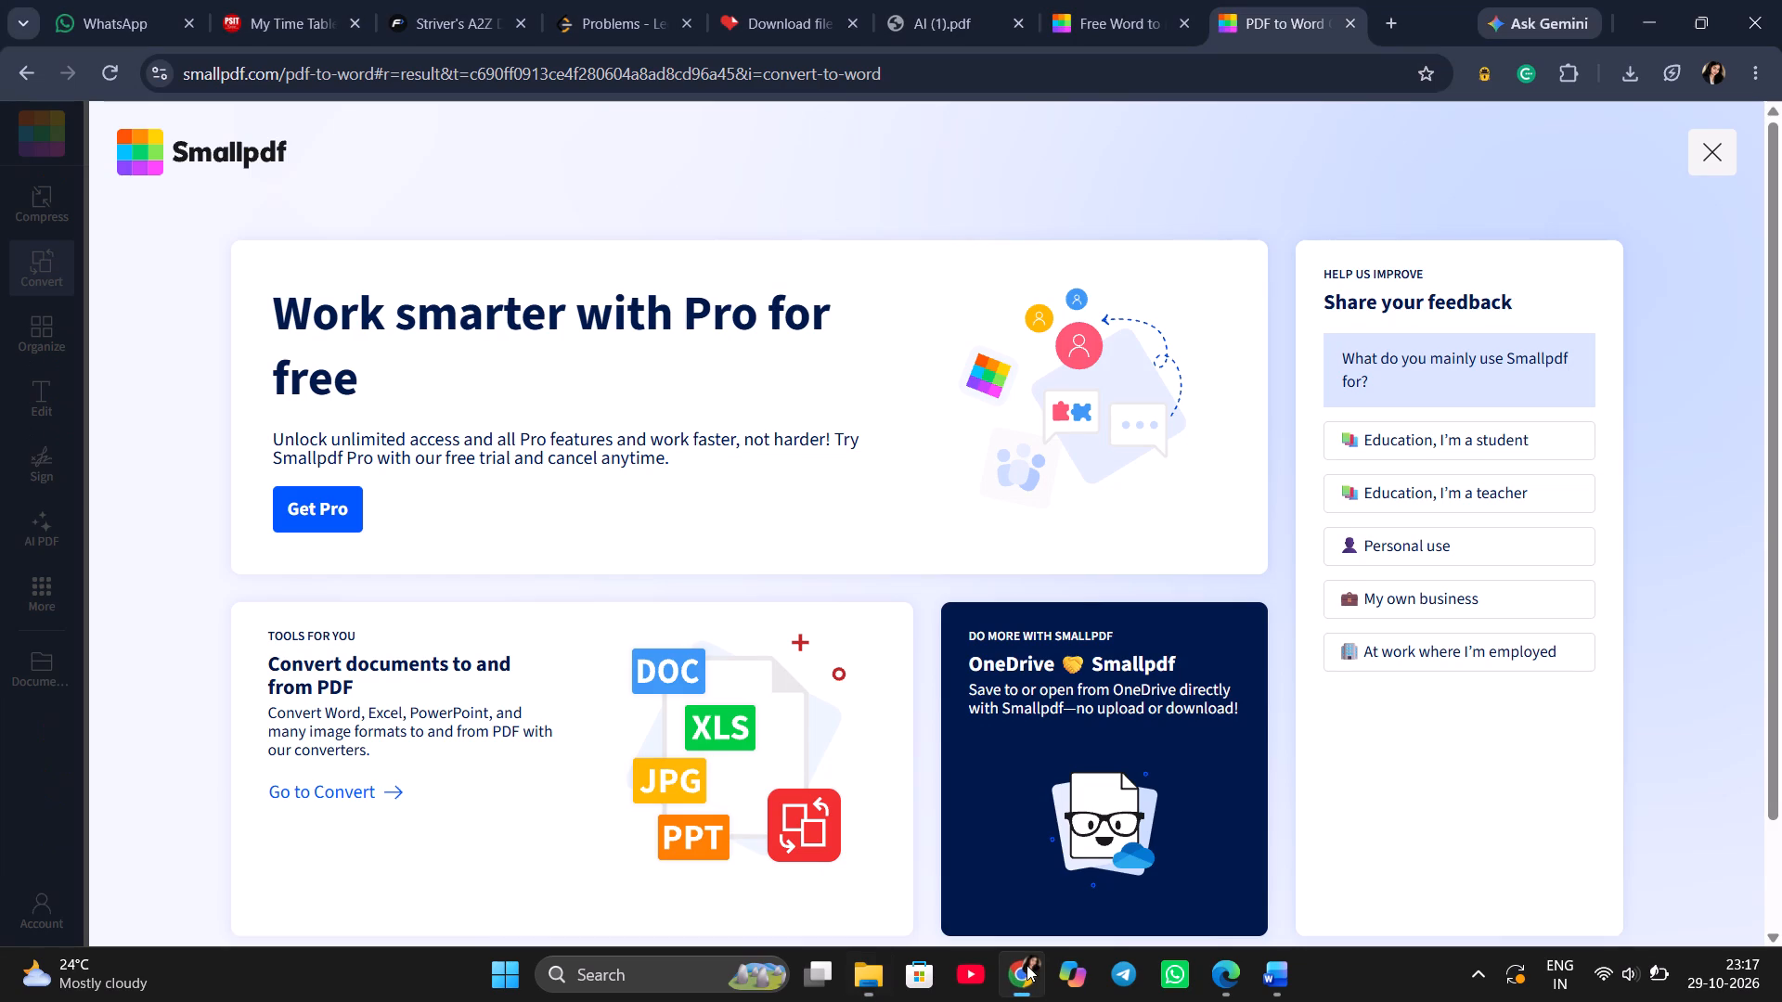
pyautogui.click(1384, 28)
pyautogui.press('p')
pyautogui.press('BackSpace')
pyautogui.write('wor')
pyautogui.press('Down')
pyautogui.press('Return')
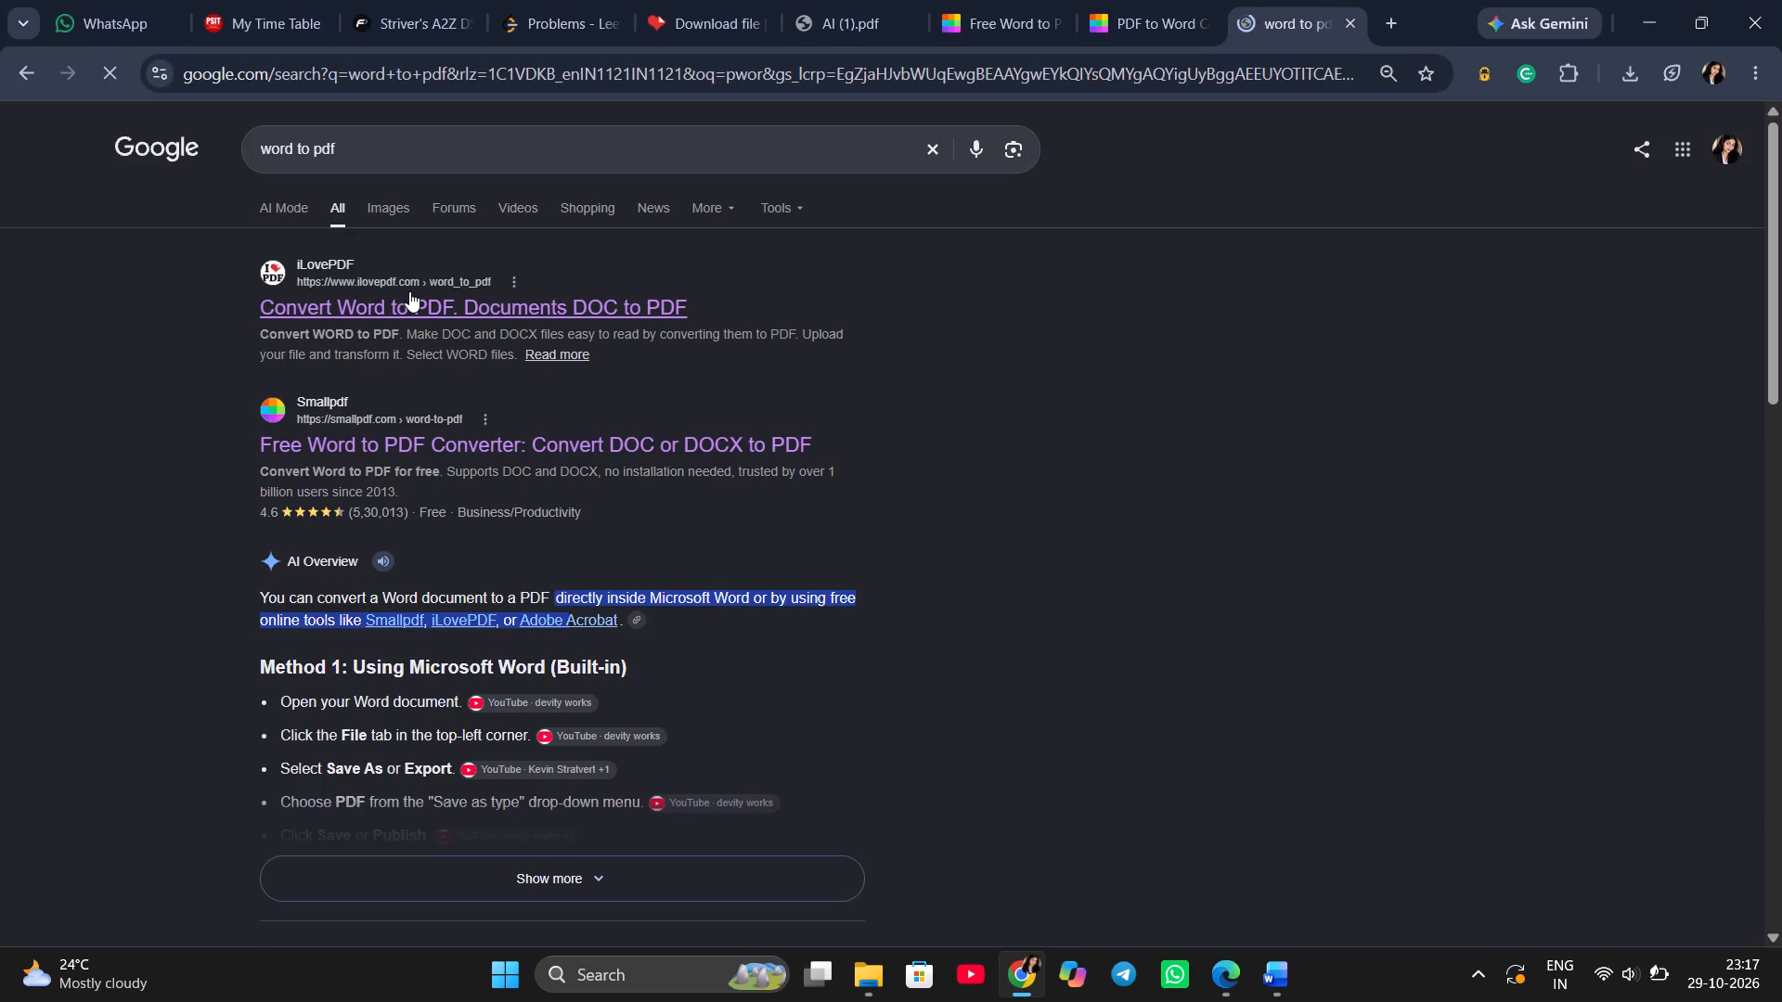
pyautogui.click(409, 289)
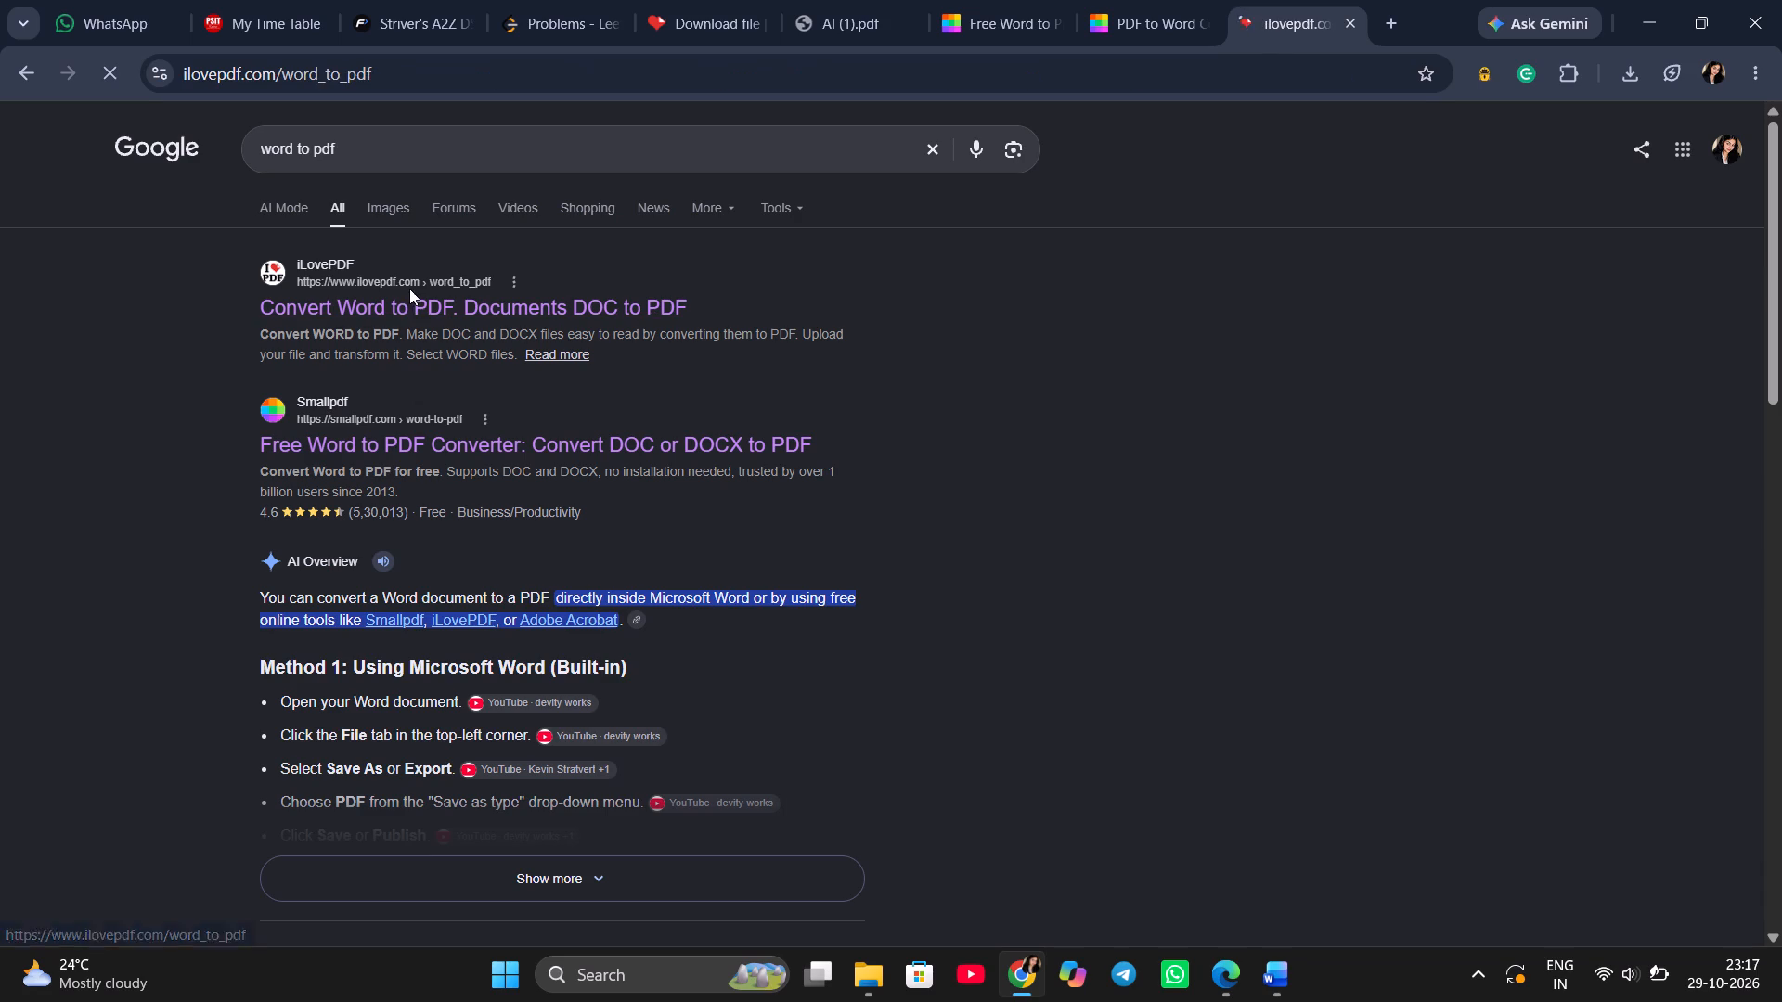
# Start selecting the Word file for conversion on iLovePDF.
pyautogui.click(855, 407)
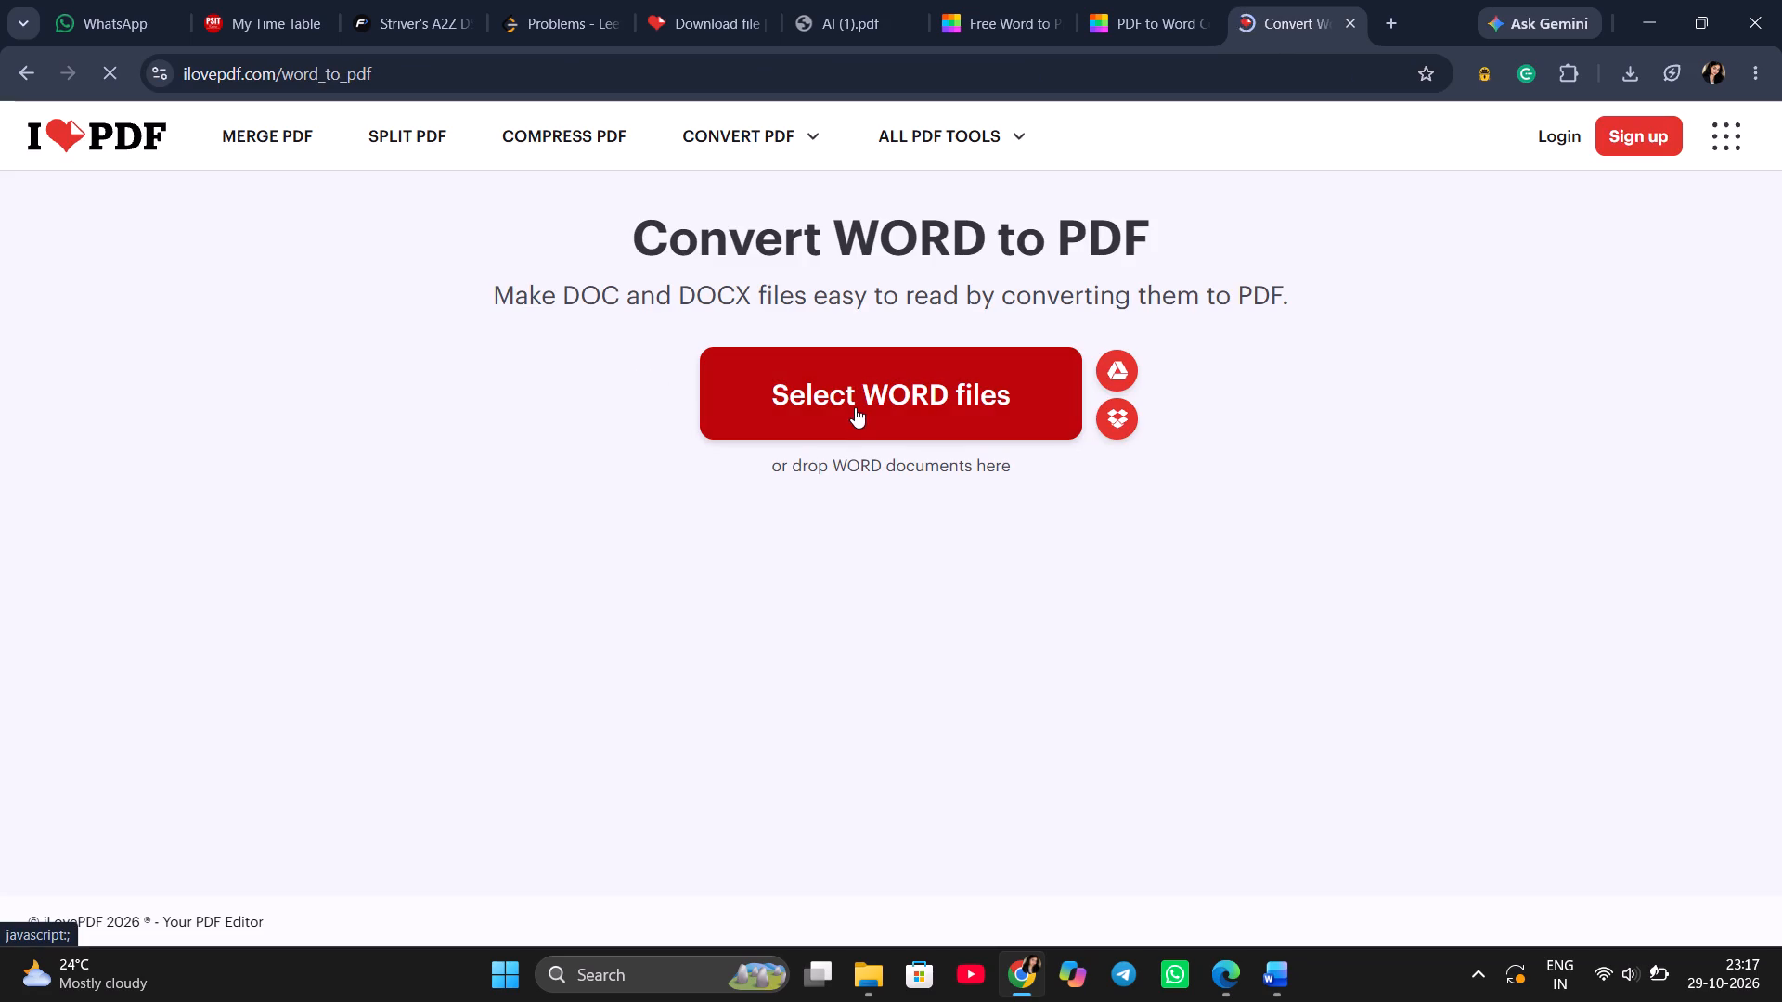
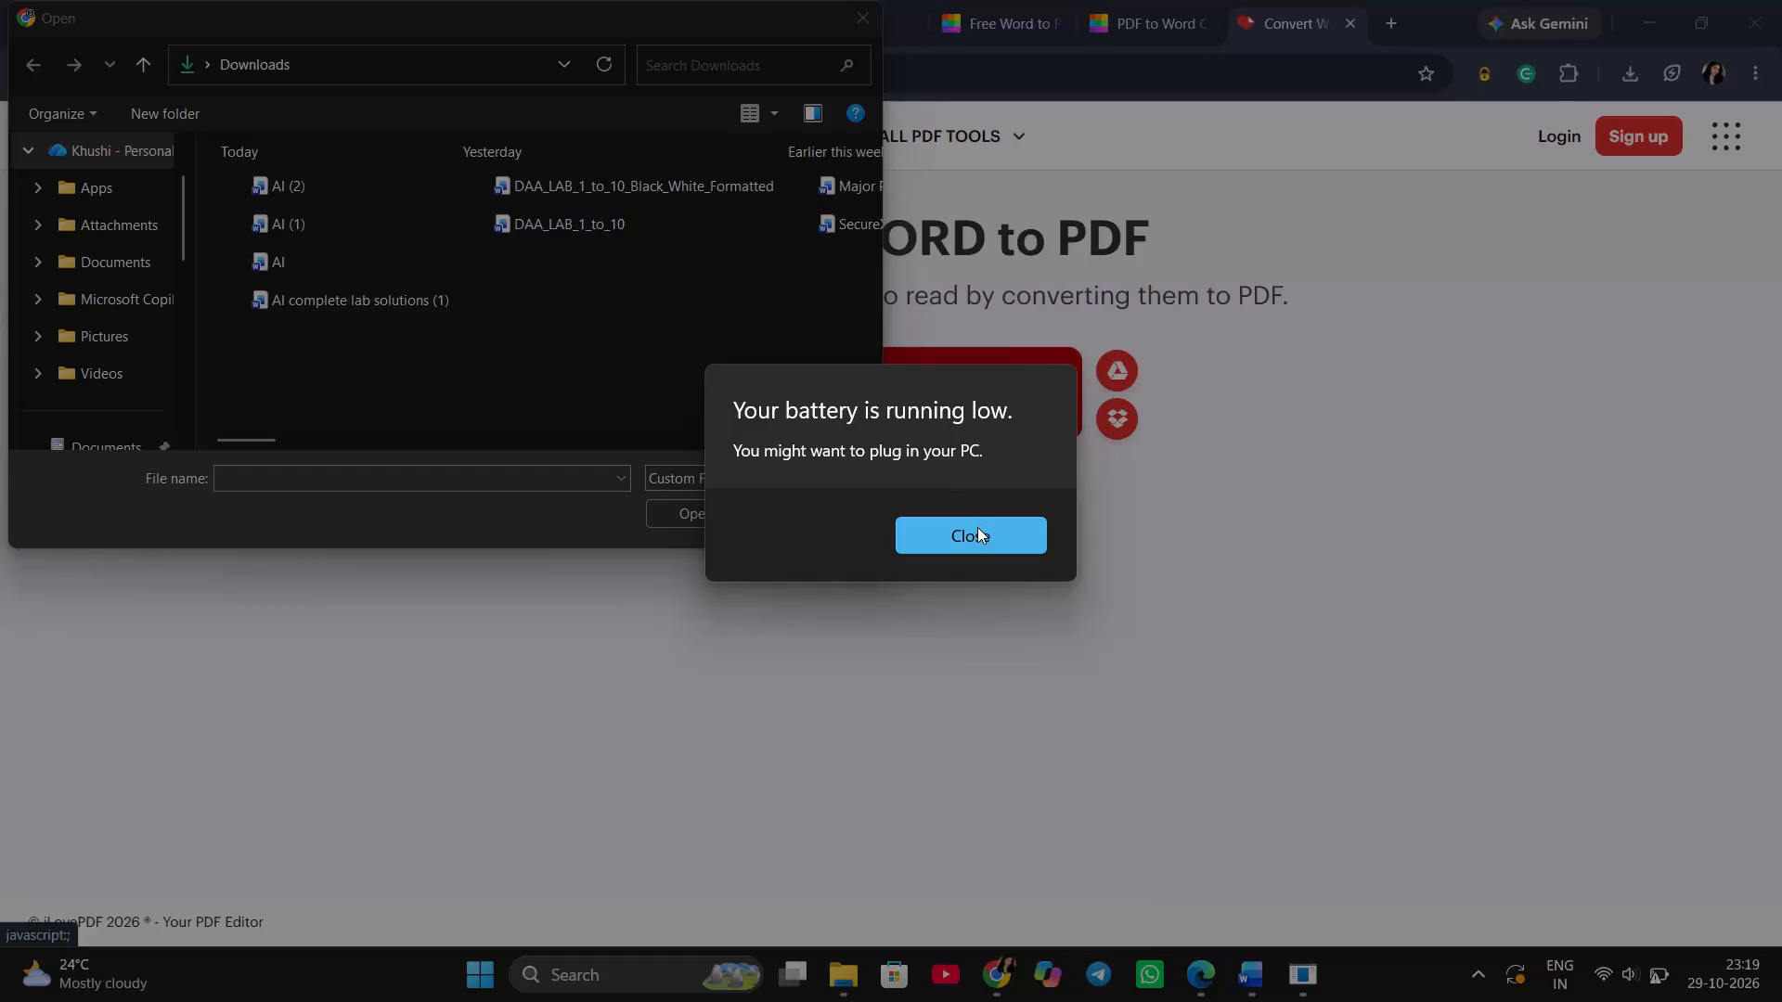
# Upload AI (2).docx to iLovePDF, convert it to PDF and download the result.
pyautogui.click(977, 527)
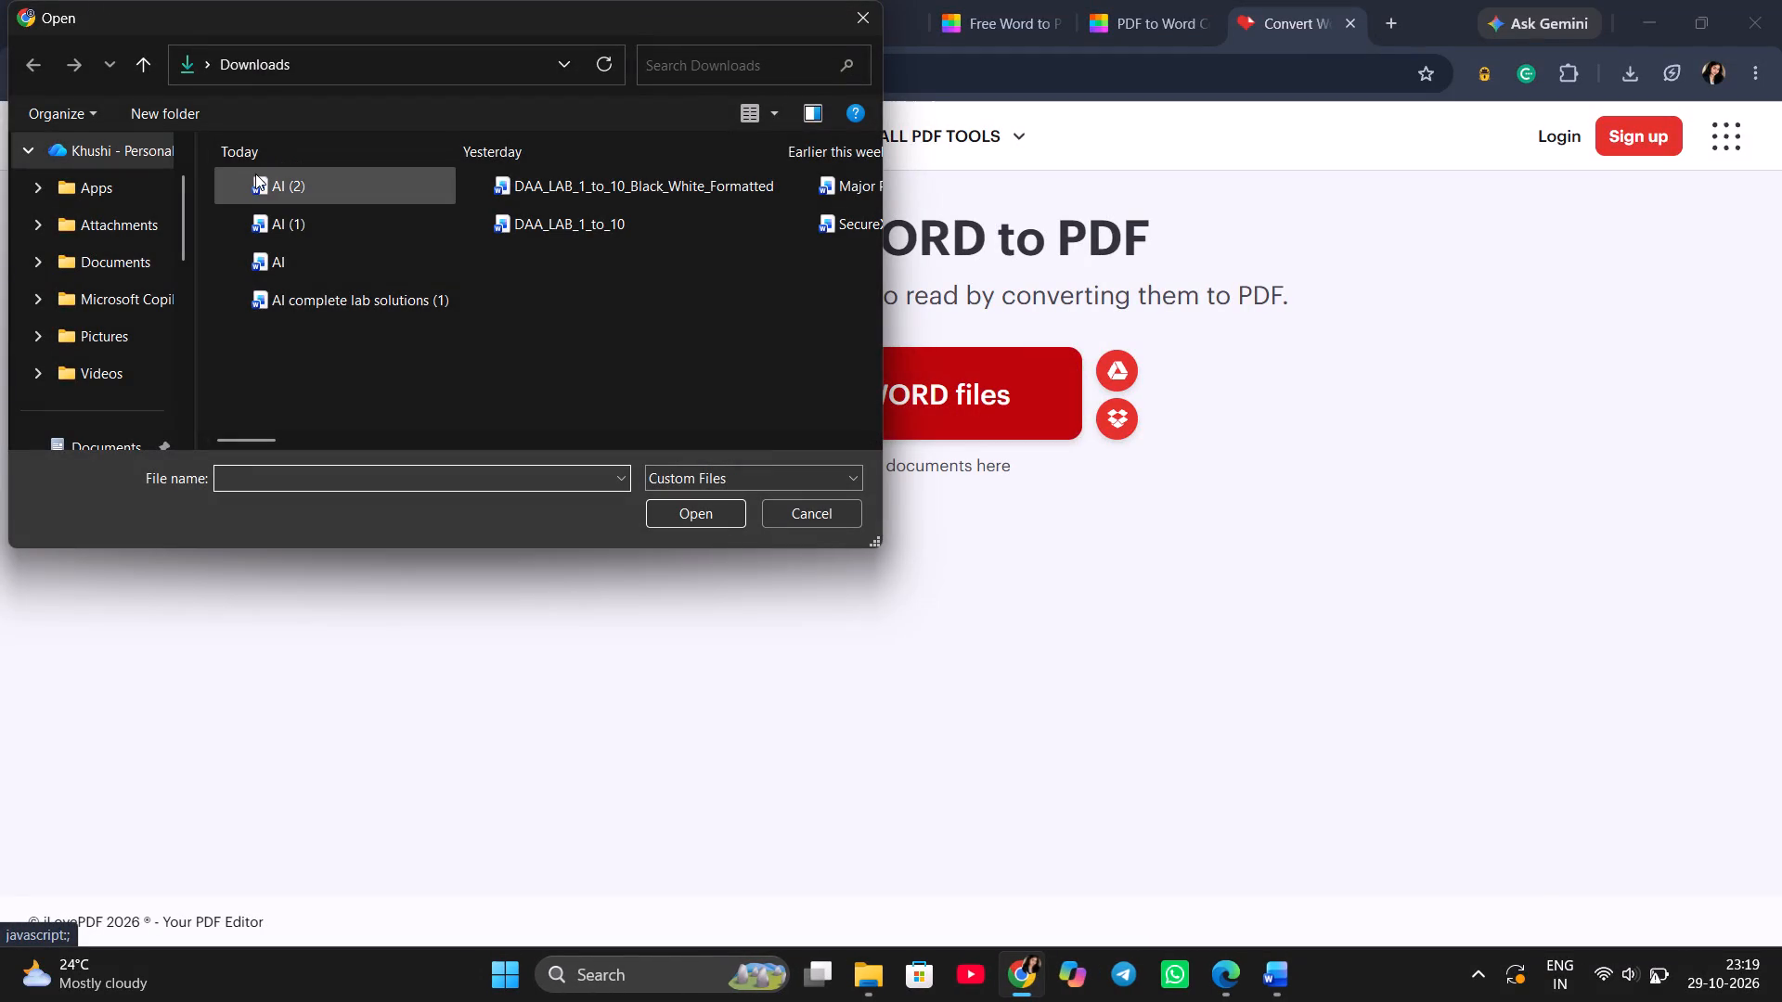
pyautogui.click(255, 173)
pyautogui.press('Return')
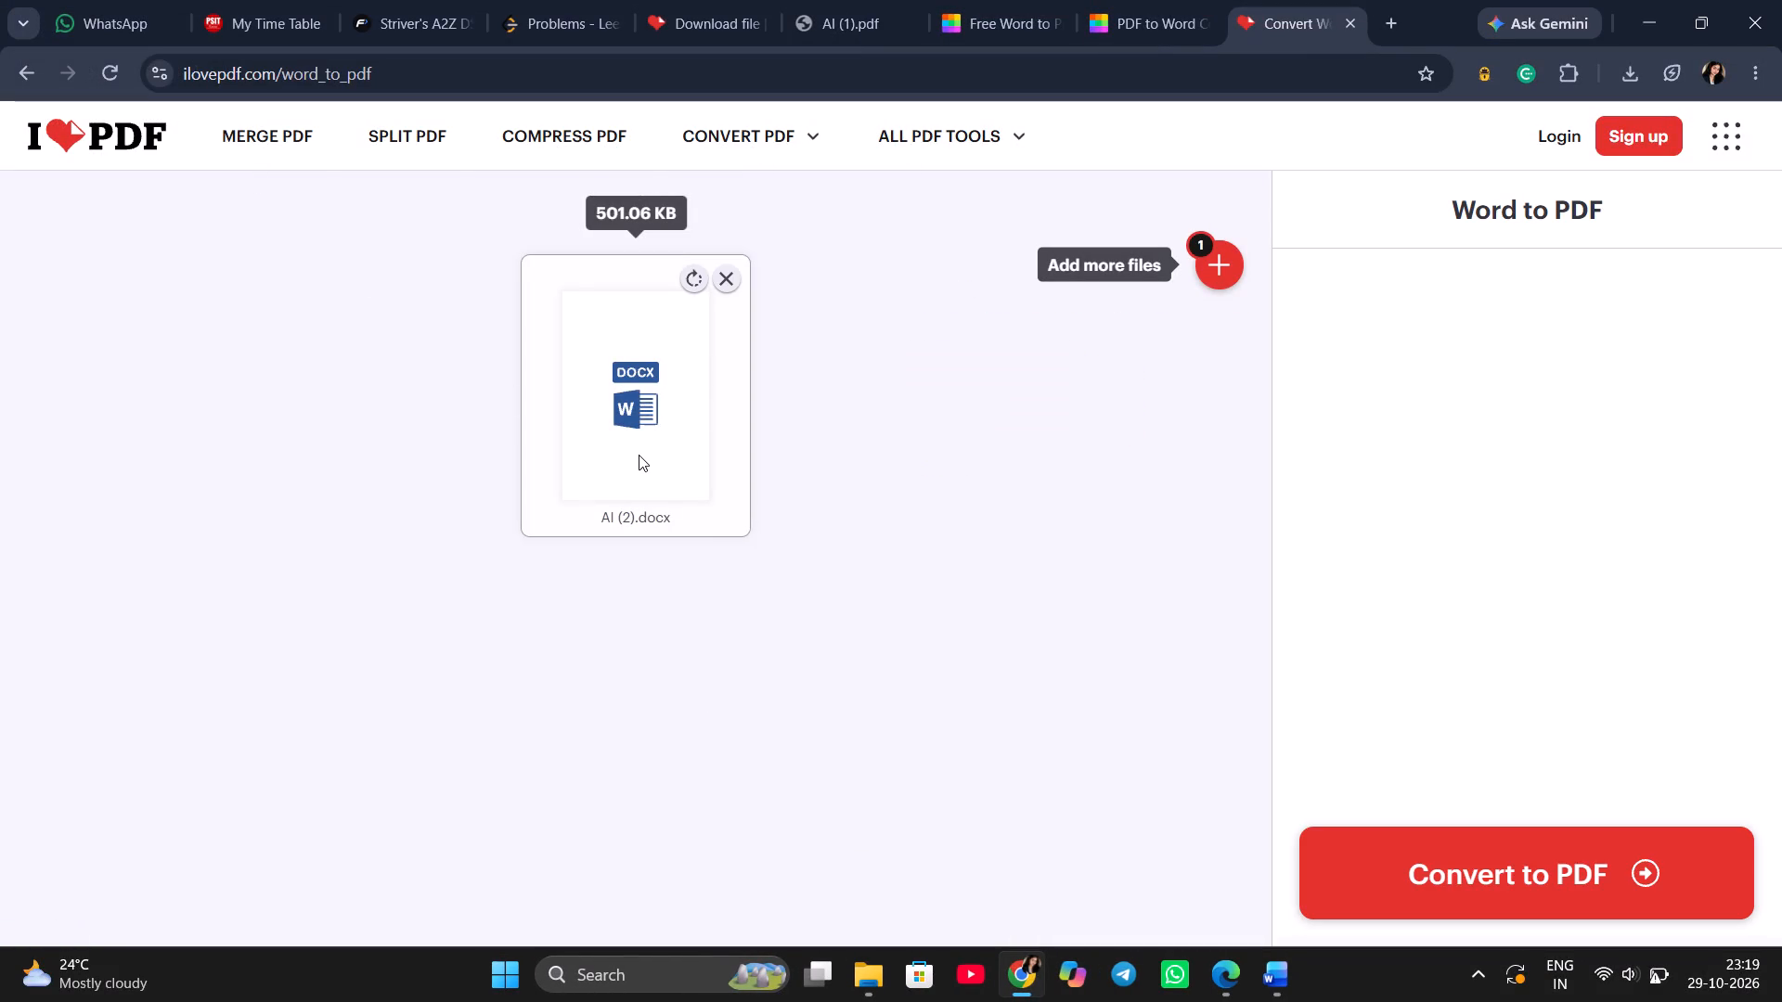
pyautogui.click(1544, 886)
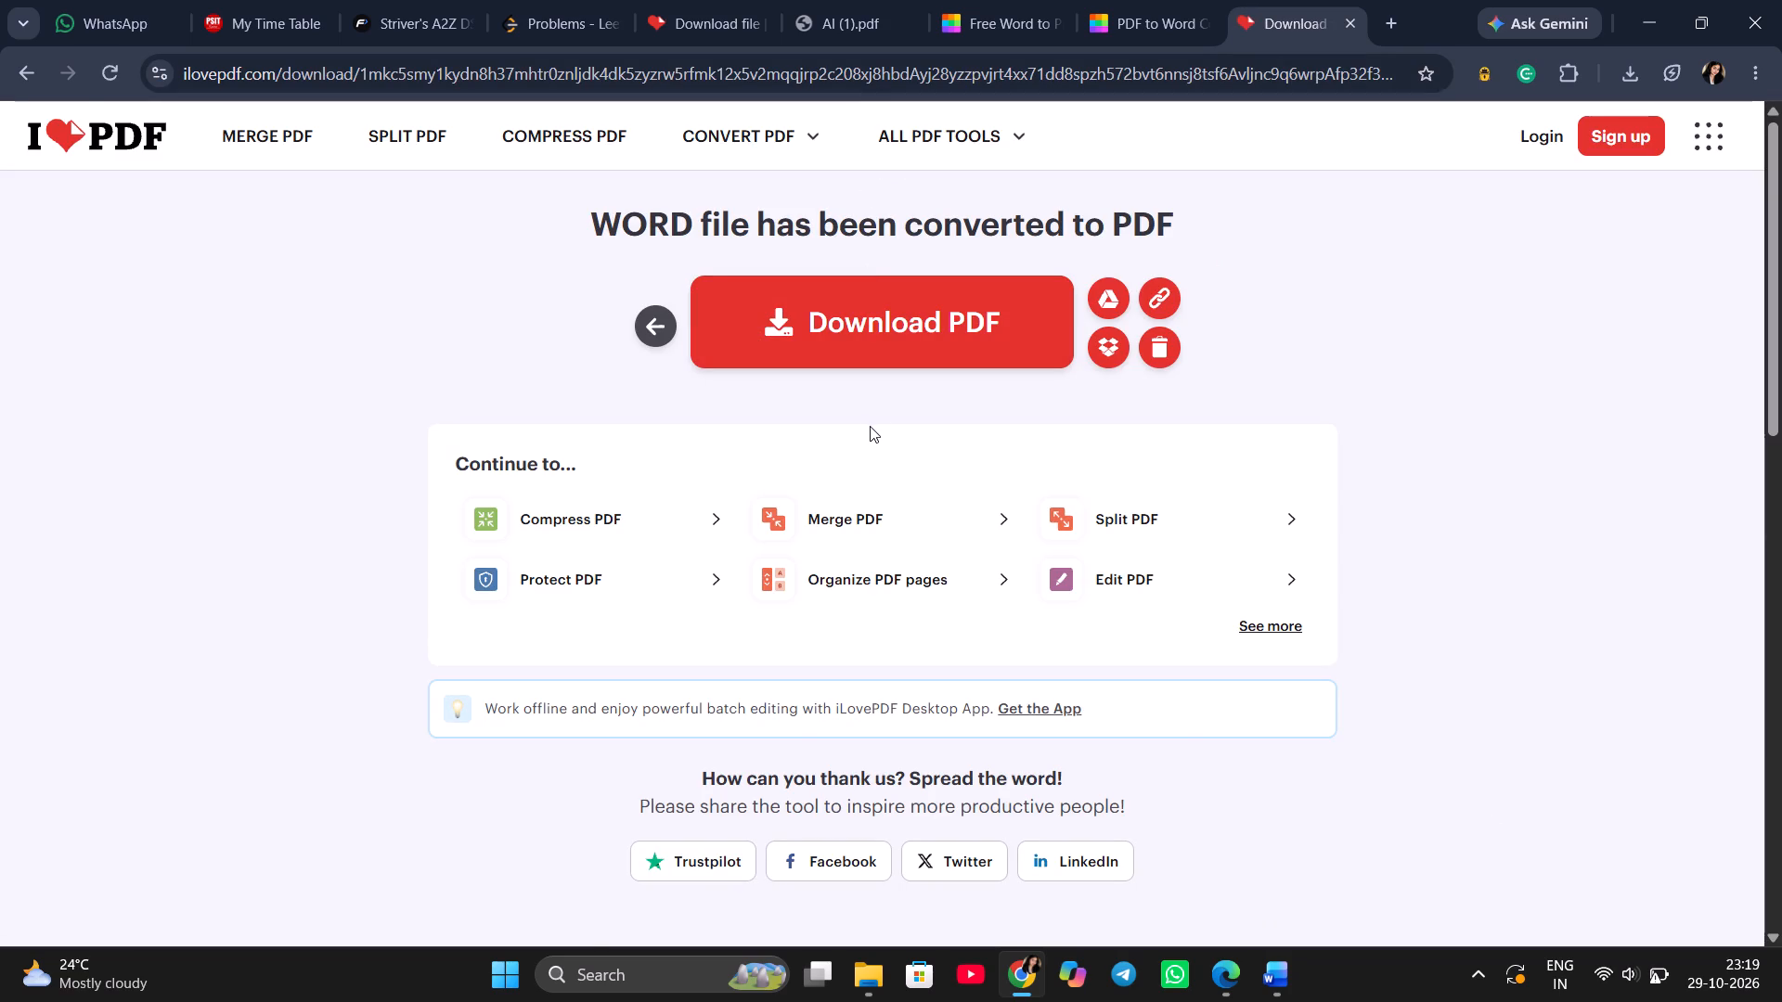
pyautogui.click(872, 360)
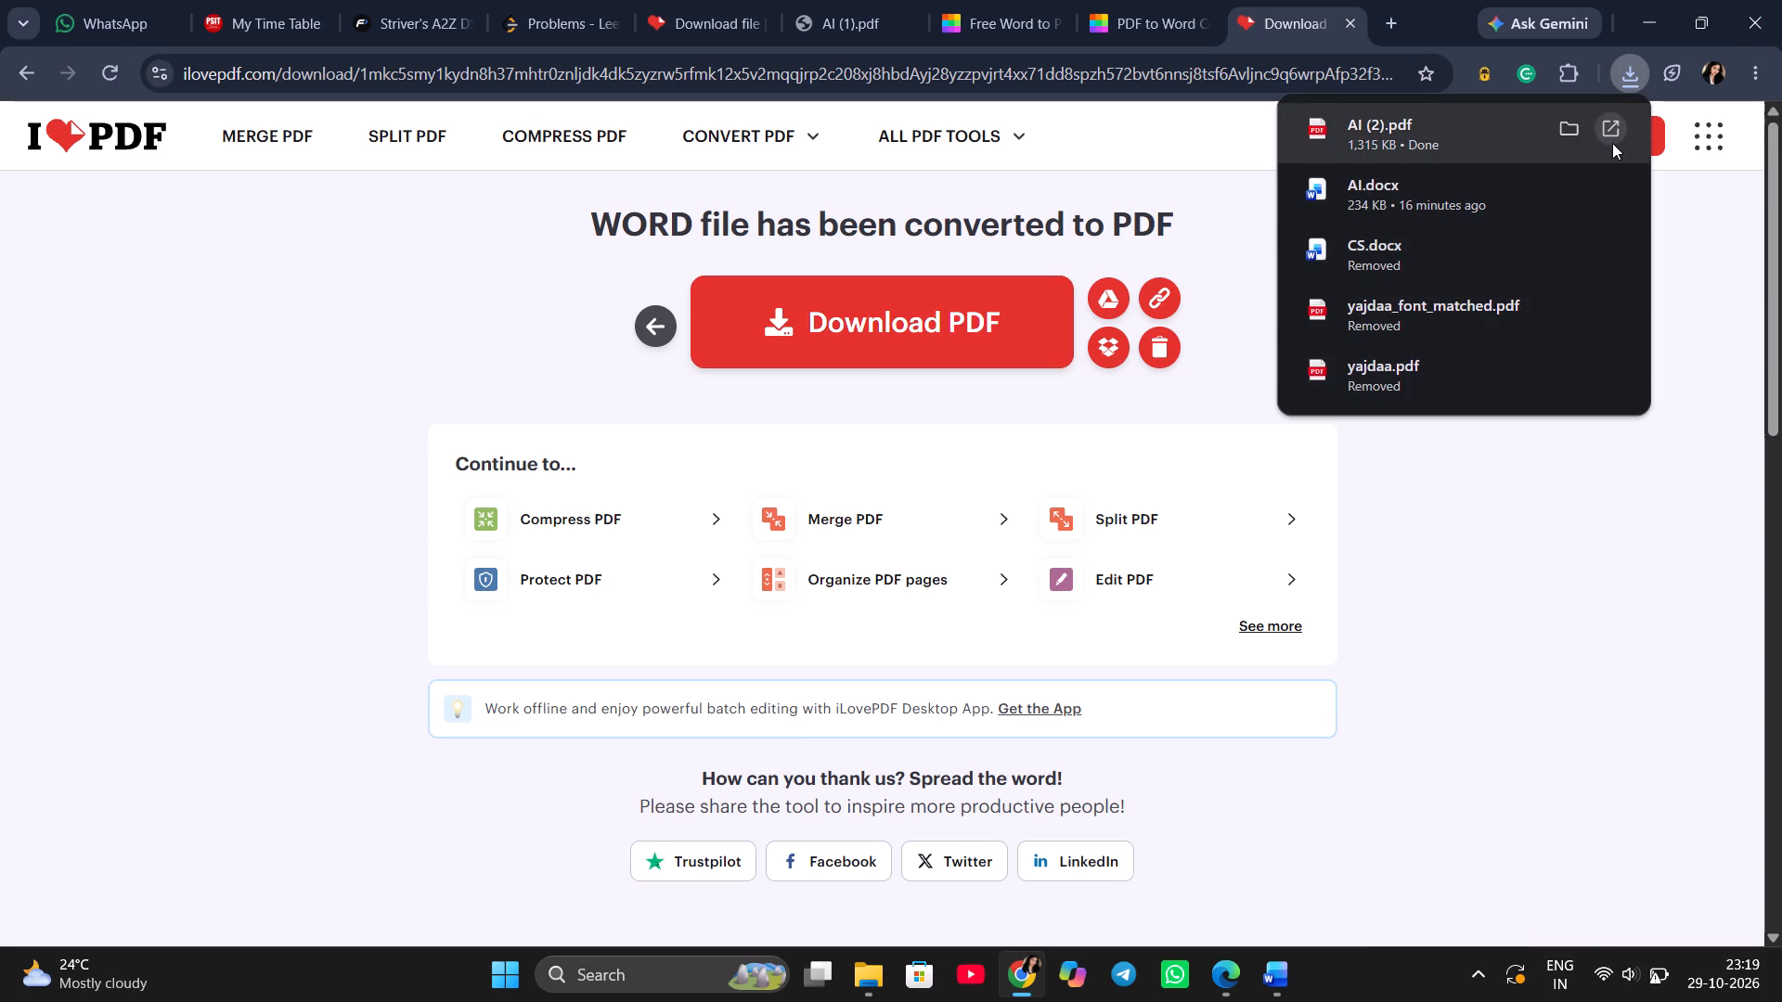
# Open the downloaded AI (2) PDF and check the layout from the cover page through to the index page.
pyautogui.click(1612, 143)
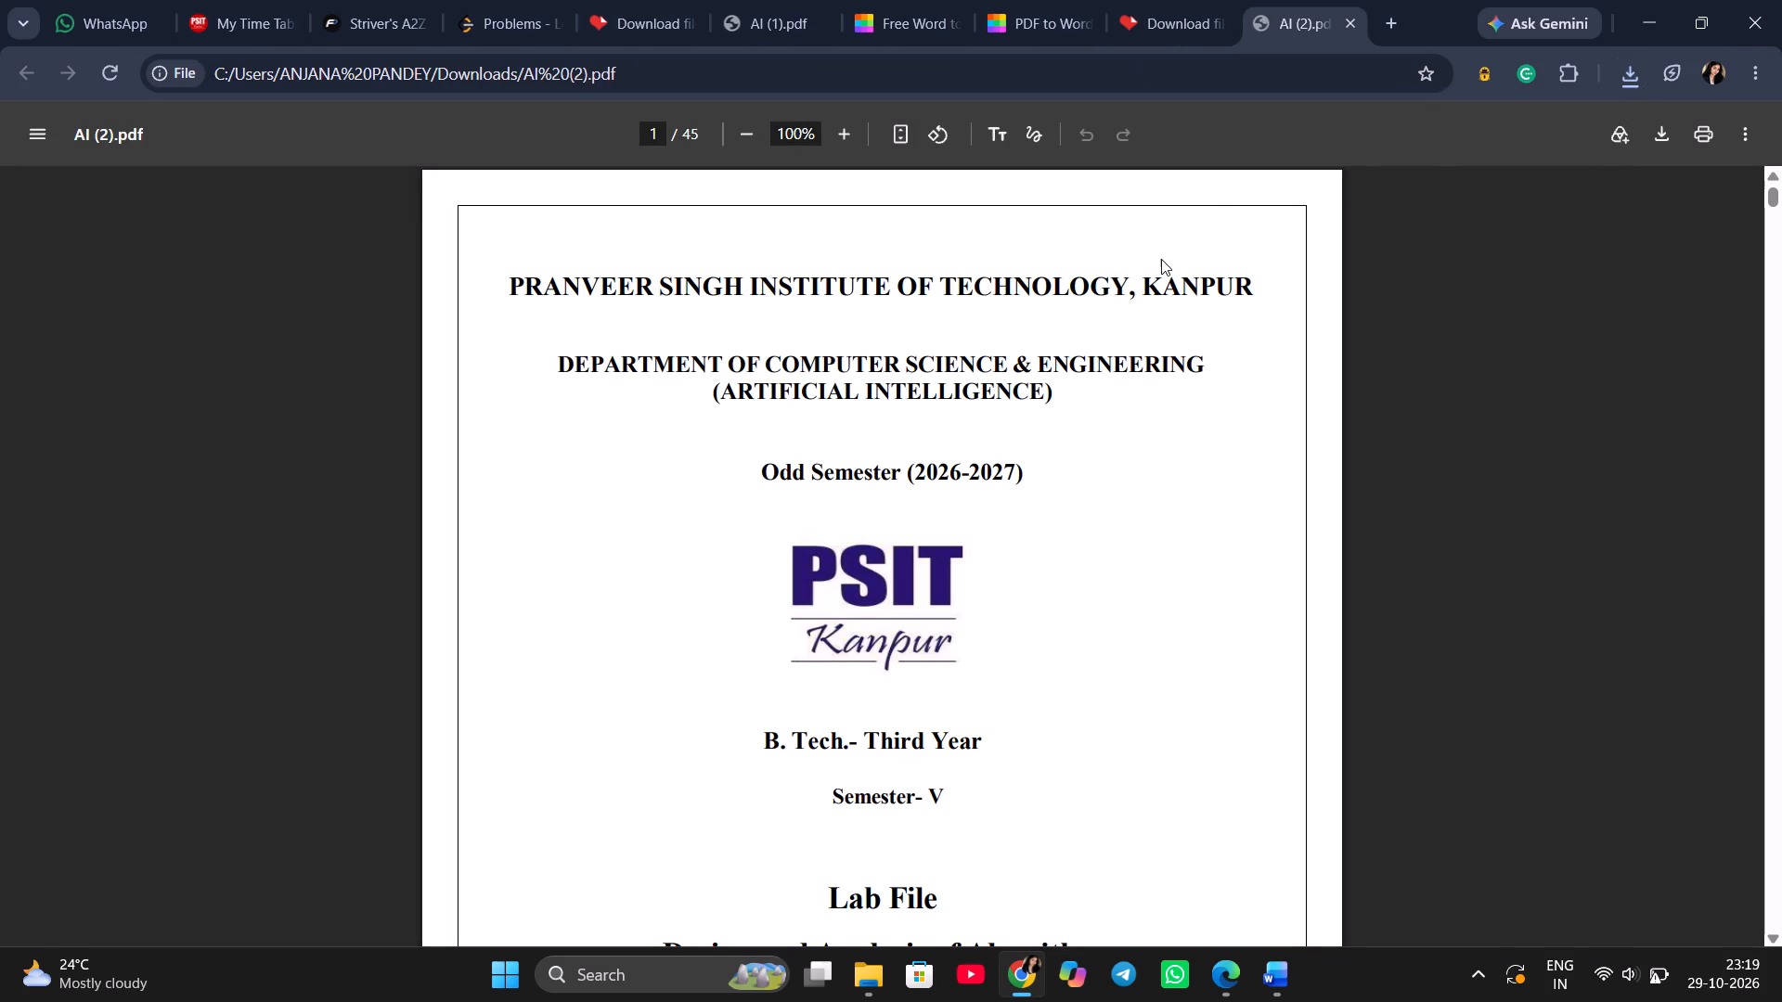
pyautogui.scroll(-4, 1161, 259)
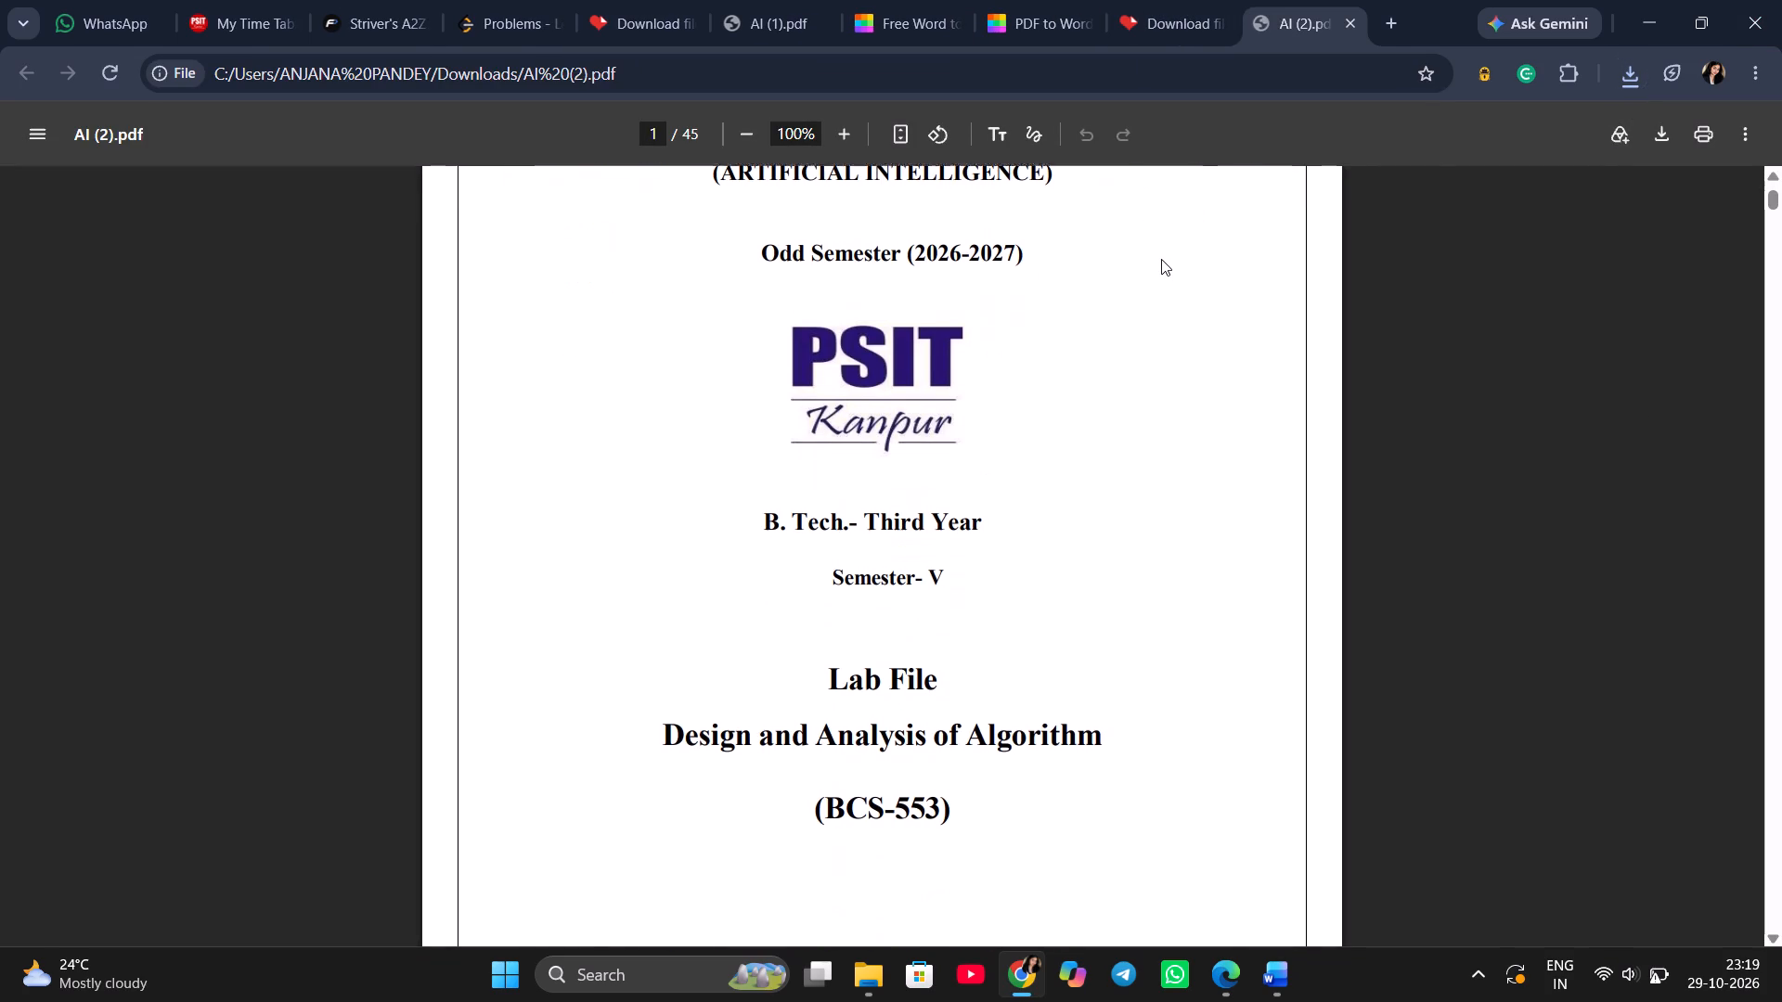
pyautogui.scroll(-3, 1161, 259)
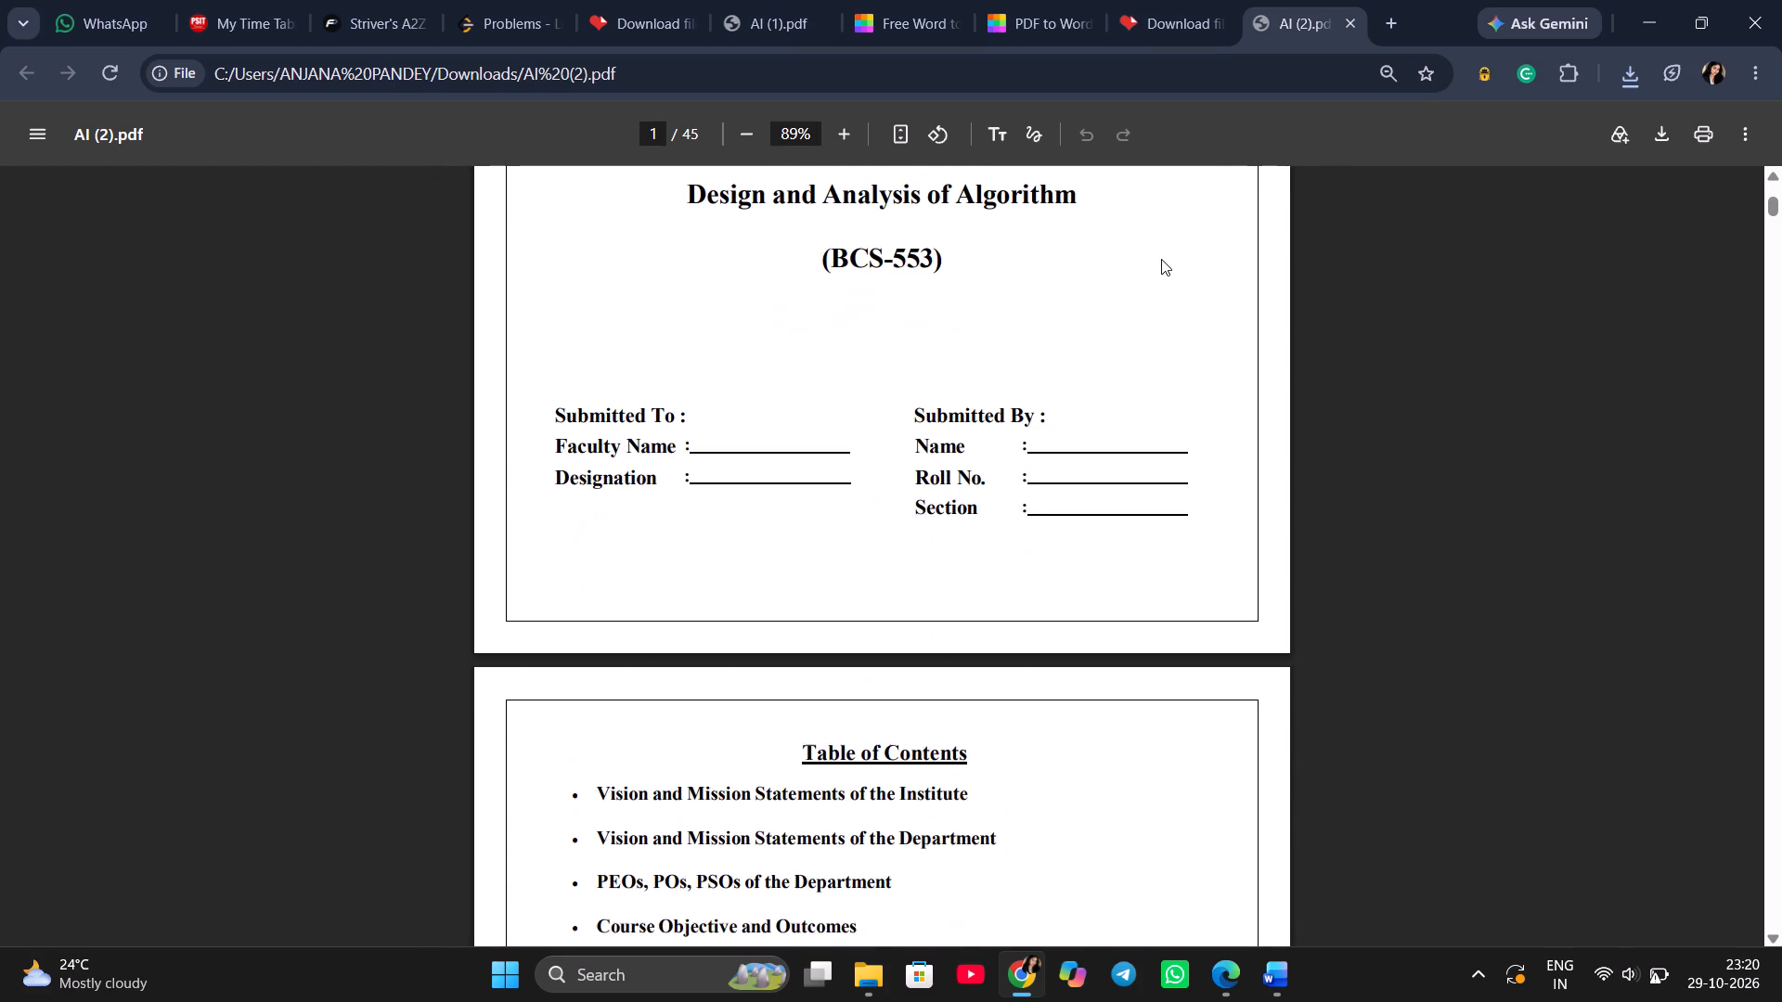
pyautogui.scroll(2, 1161, 259)
pyautogui.scroll(-6, 1161, 259)
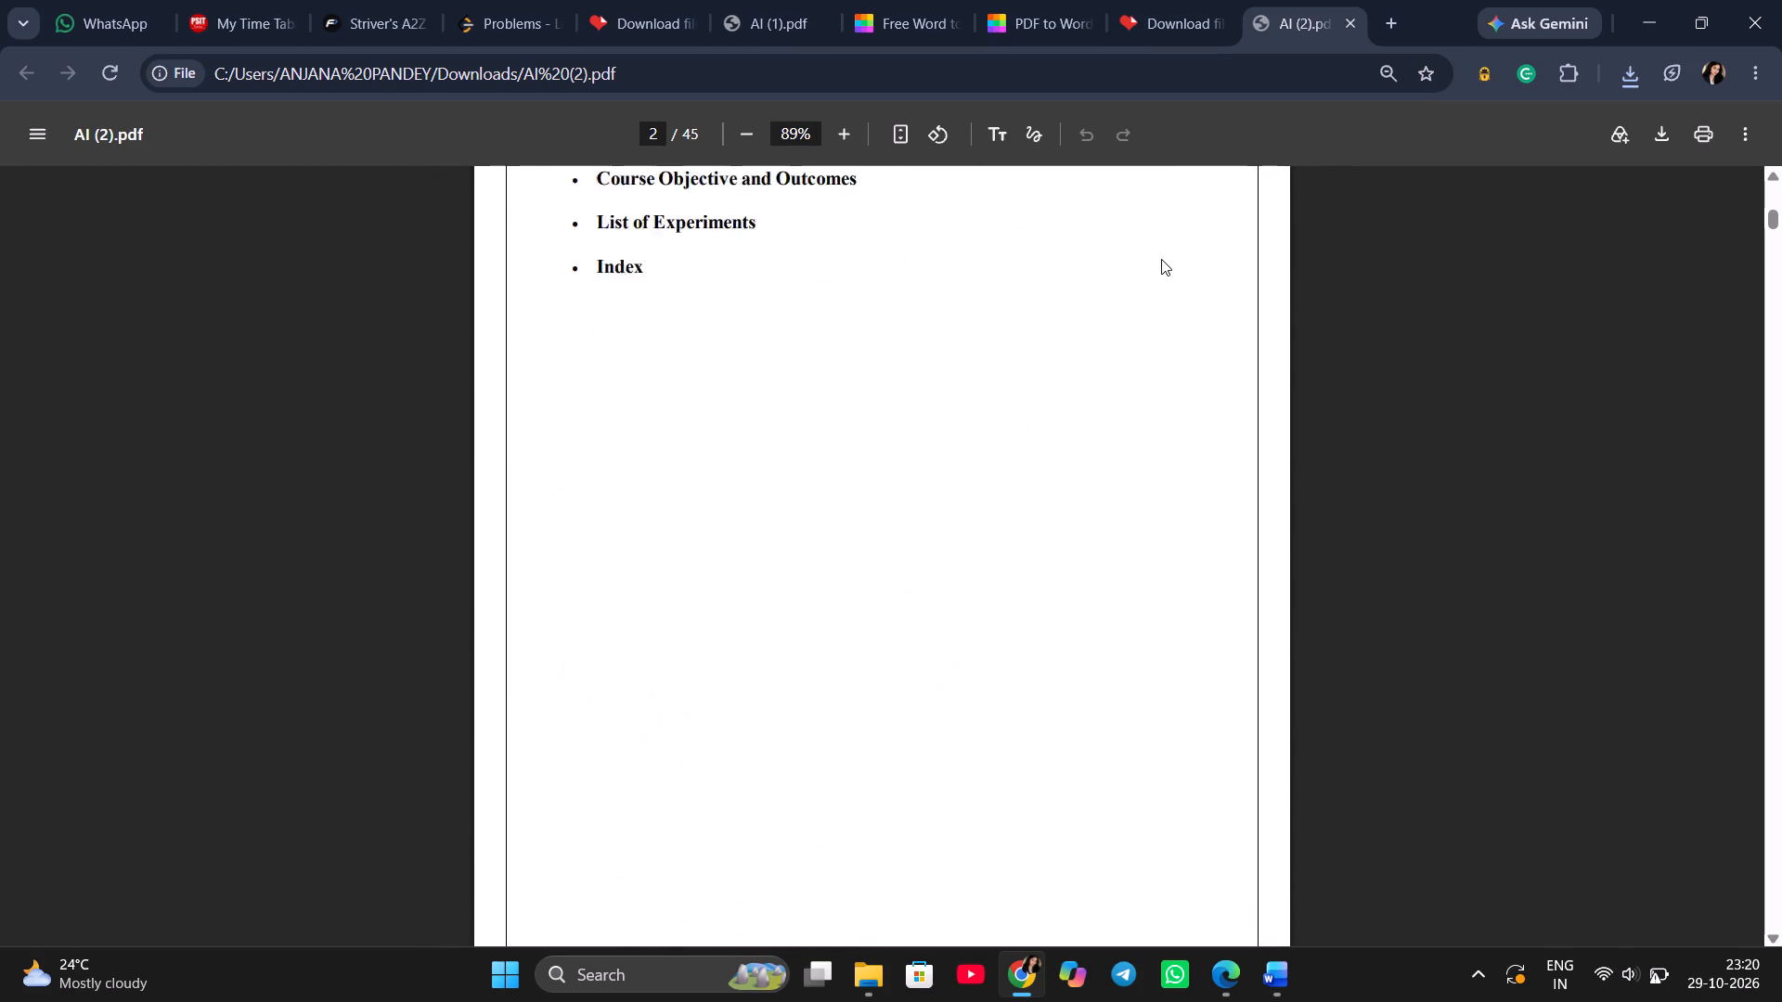
pyautogui.scroll(-8, 1161, 259)
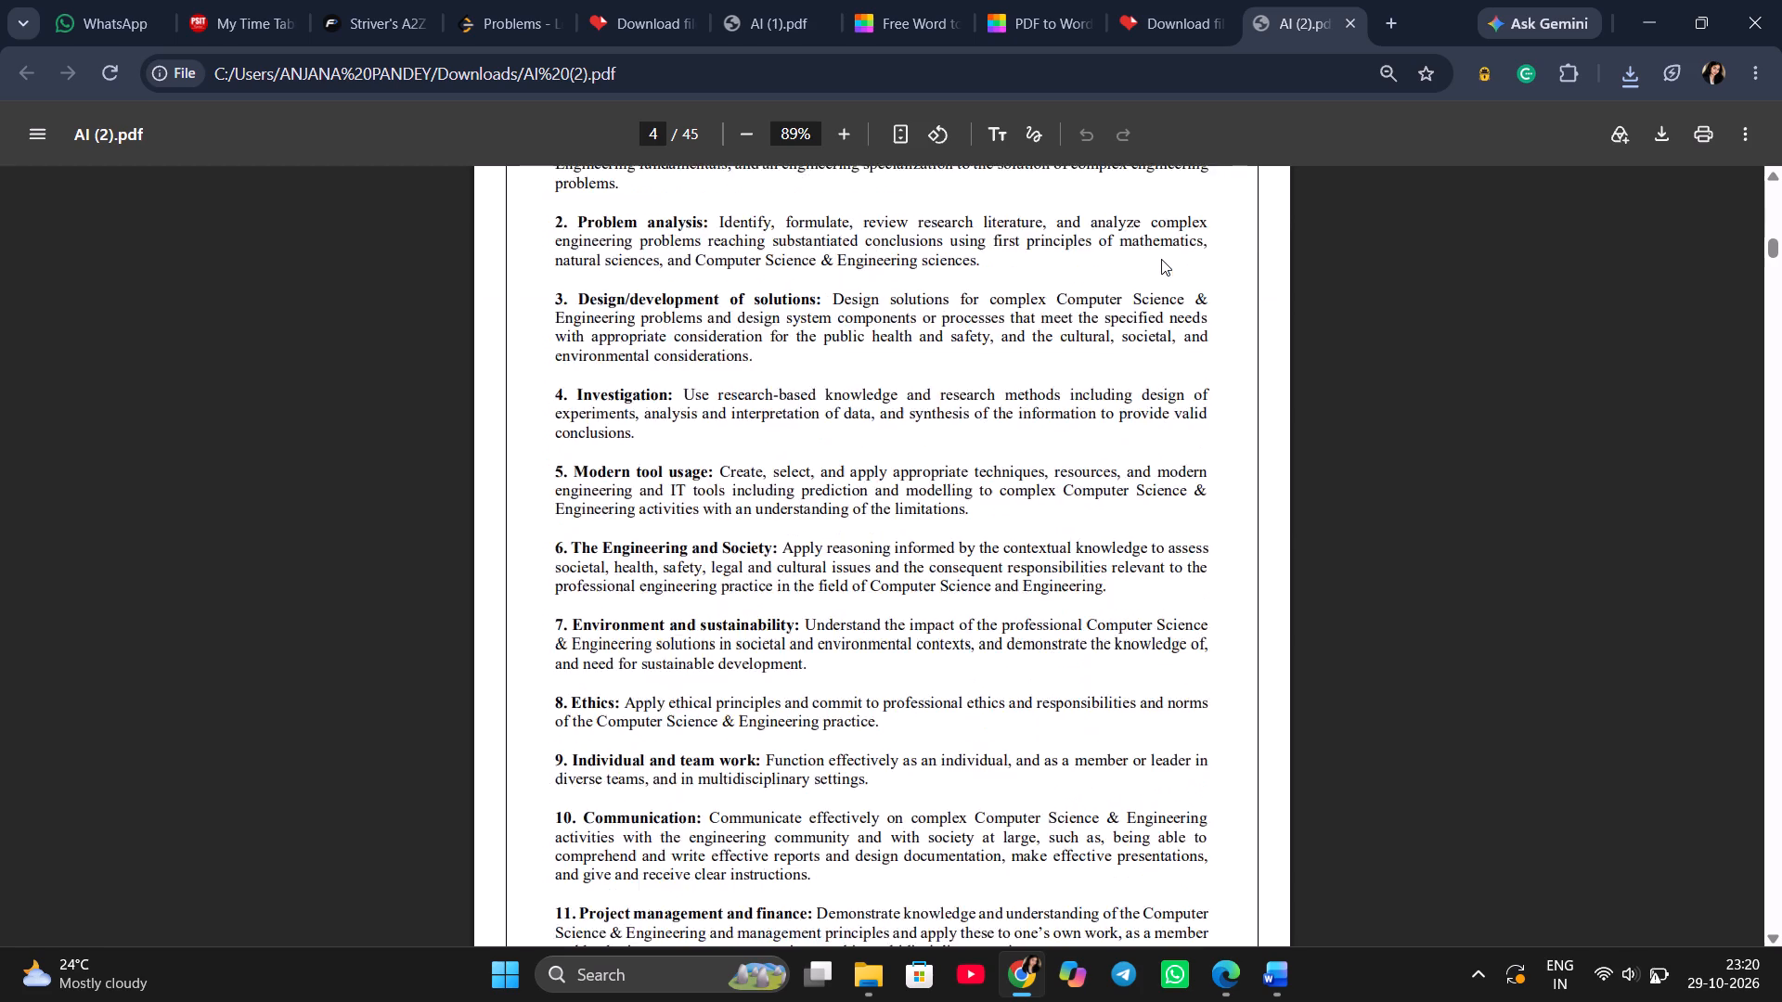
pyautogui.scroll(-10, 1161, 259)
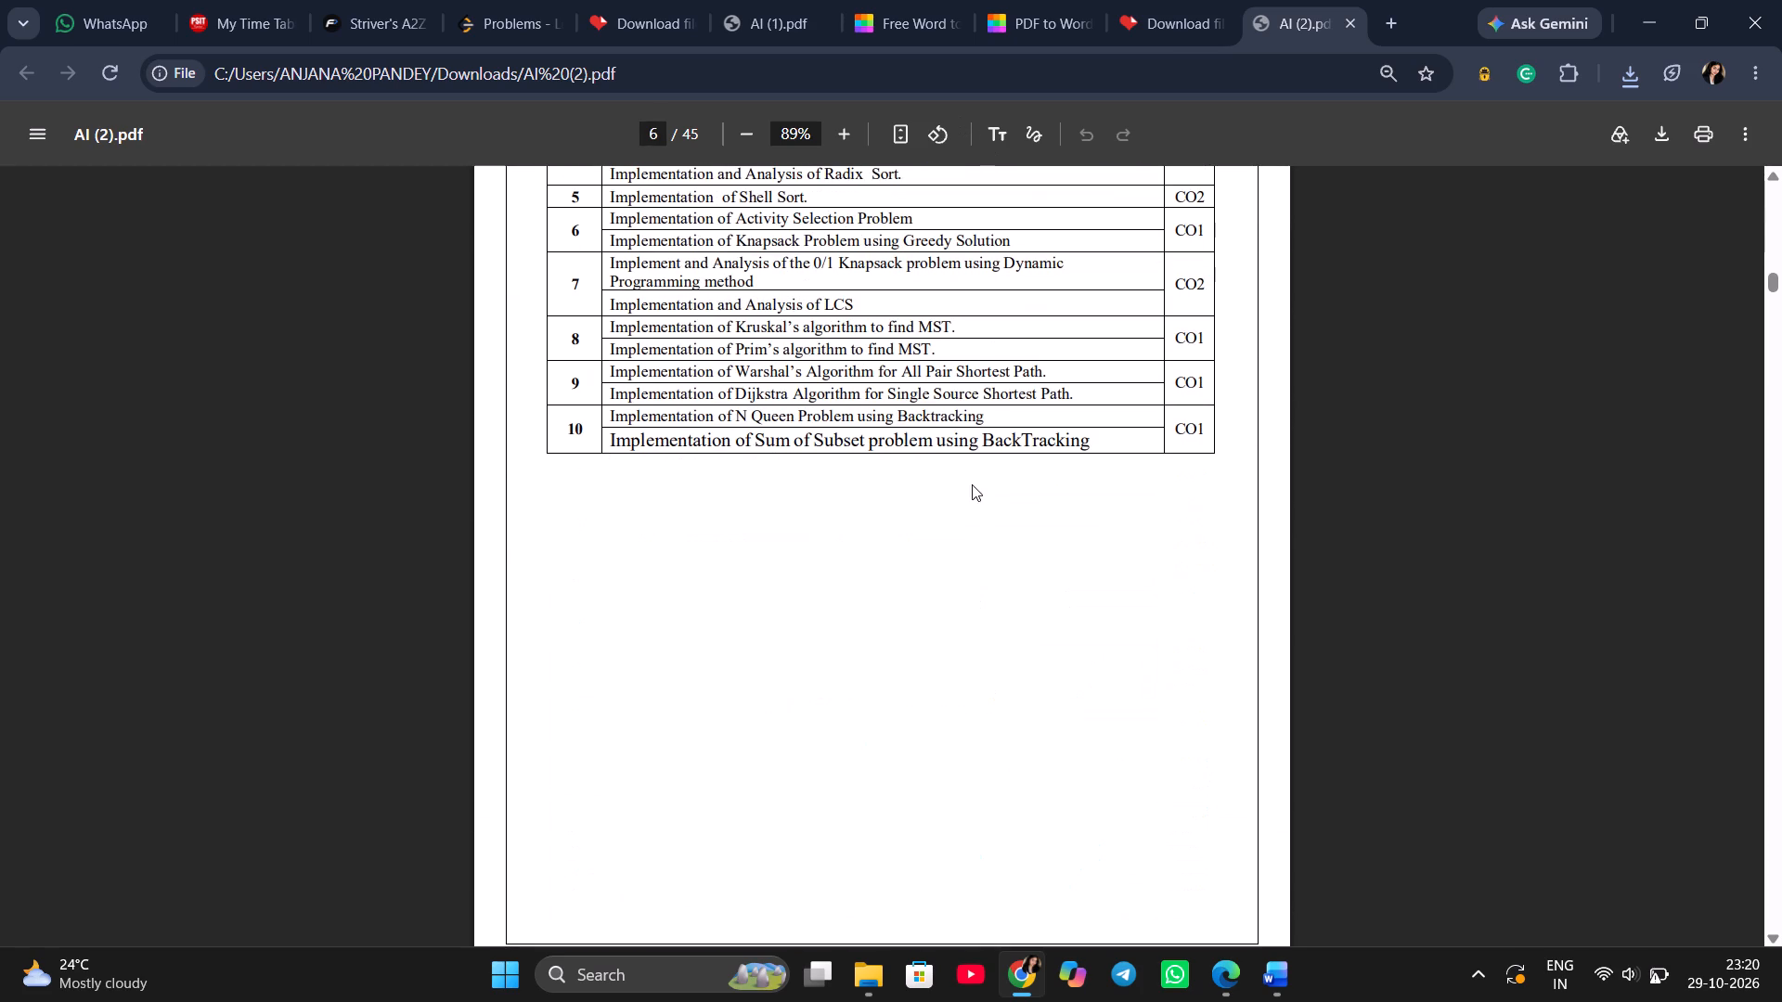
pyautogui.scroll(1, 972, 484)
pyautogui.scroll(-3, 960, 685)
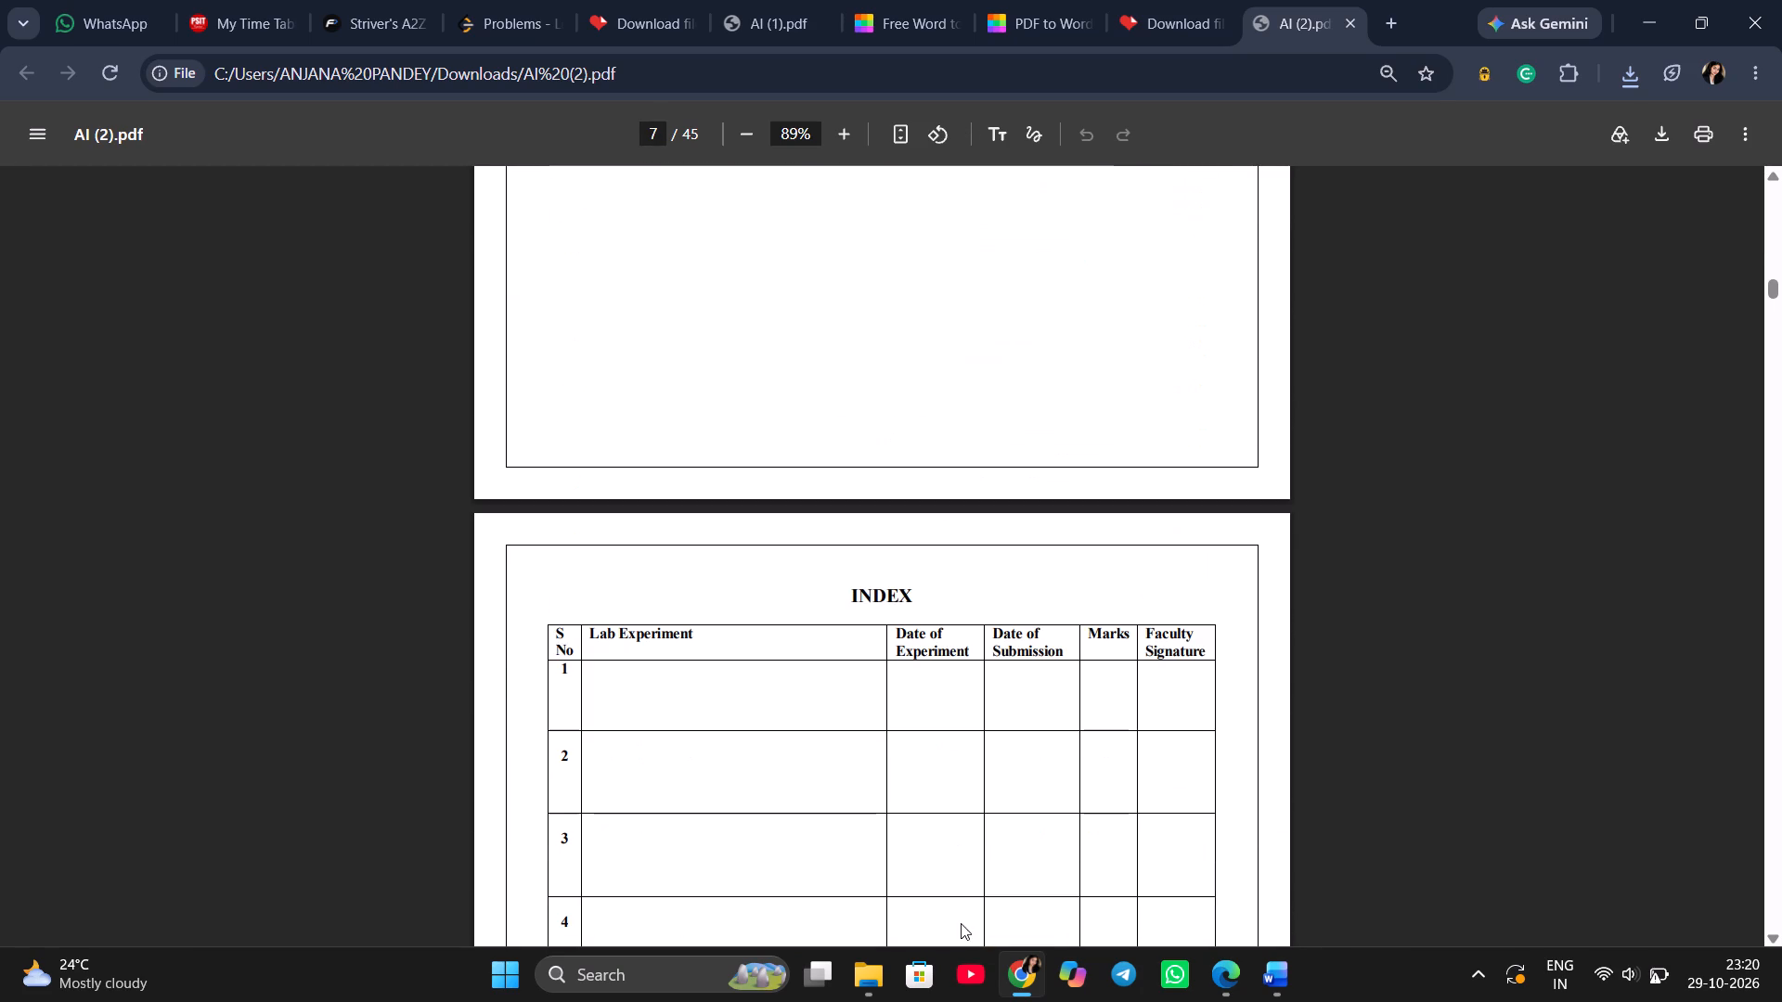
# Switch to File Explorer and delete the AI (2) and AI (1) Word documents from Downloads, closing AI (2) in Word.
pyautogui.click(886, 975)
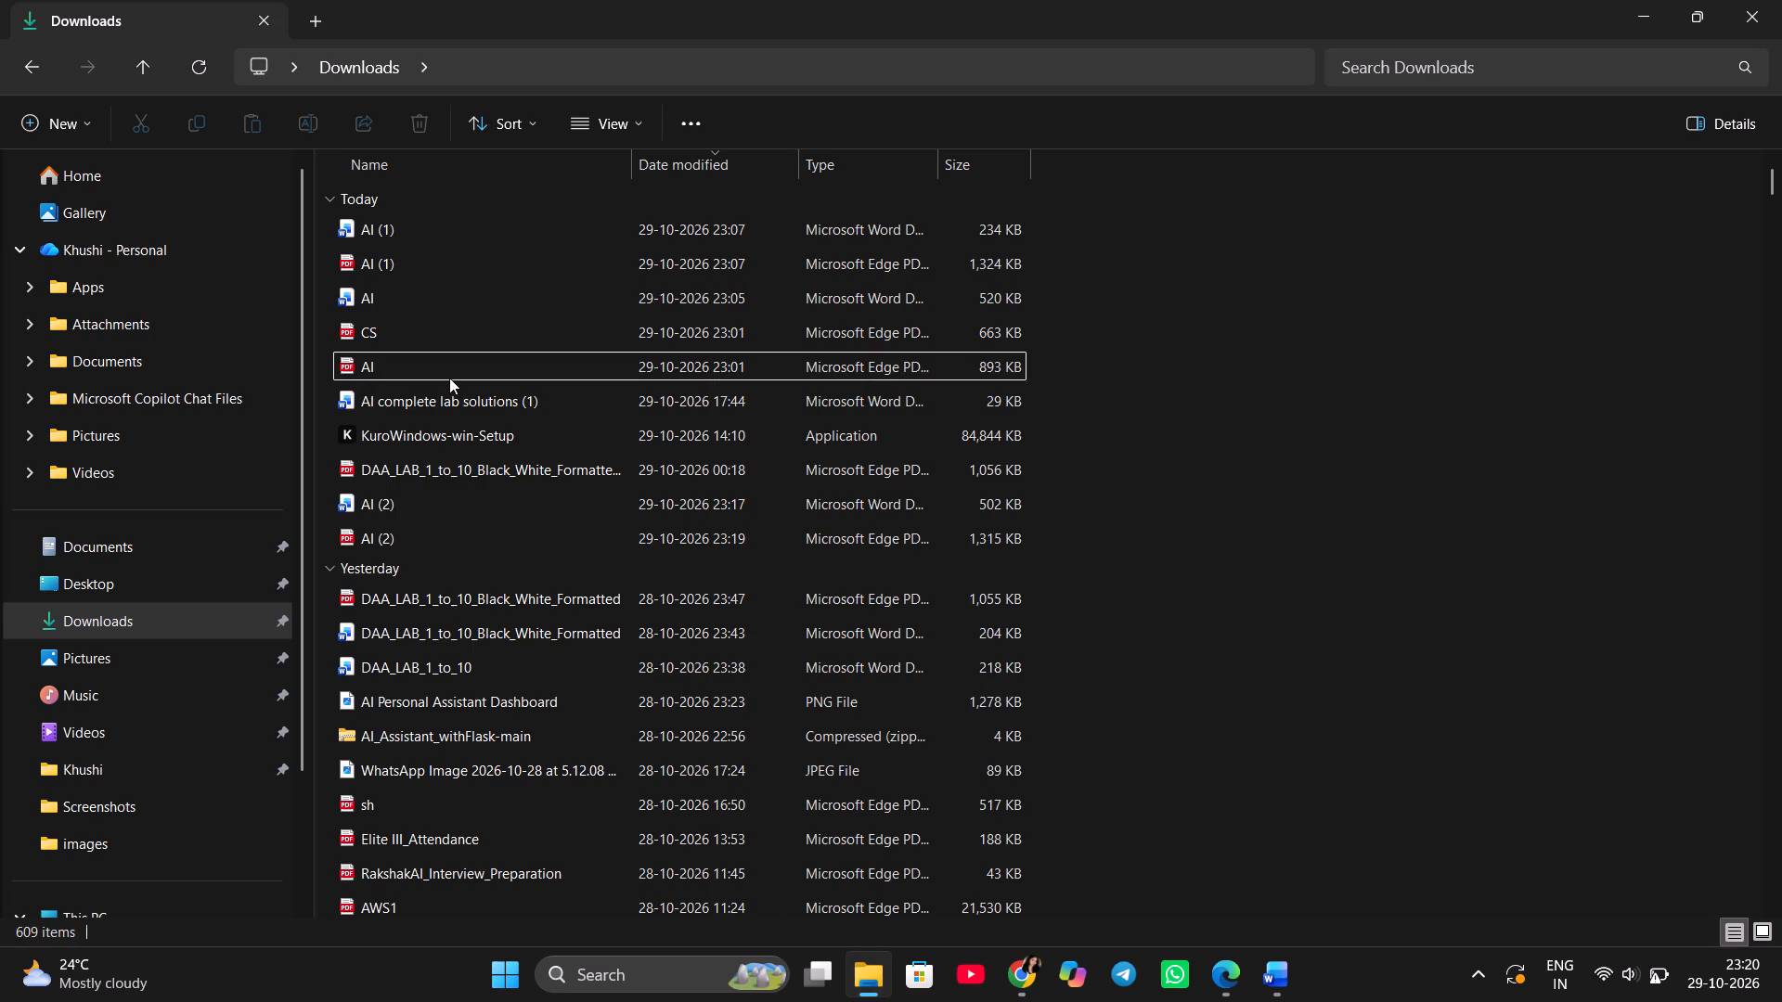
pyautogui.click(194, 75)
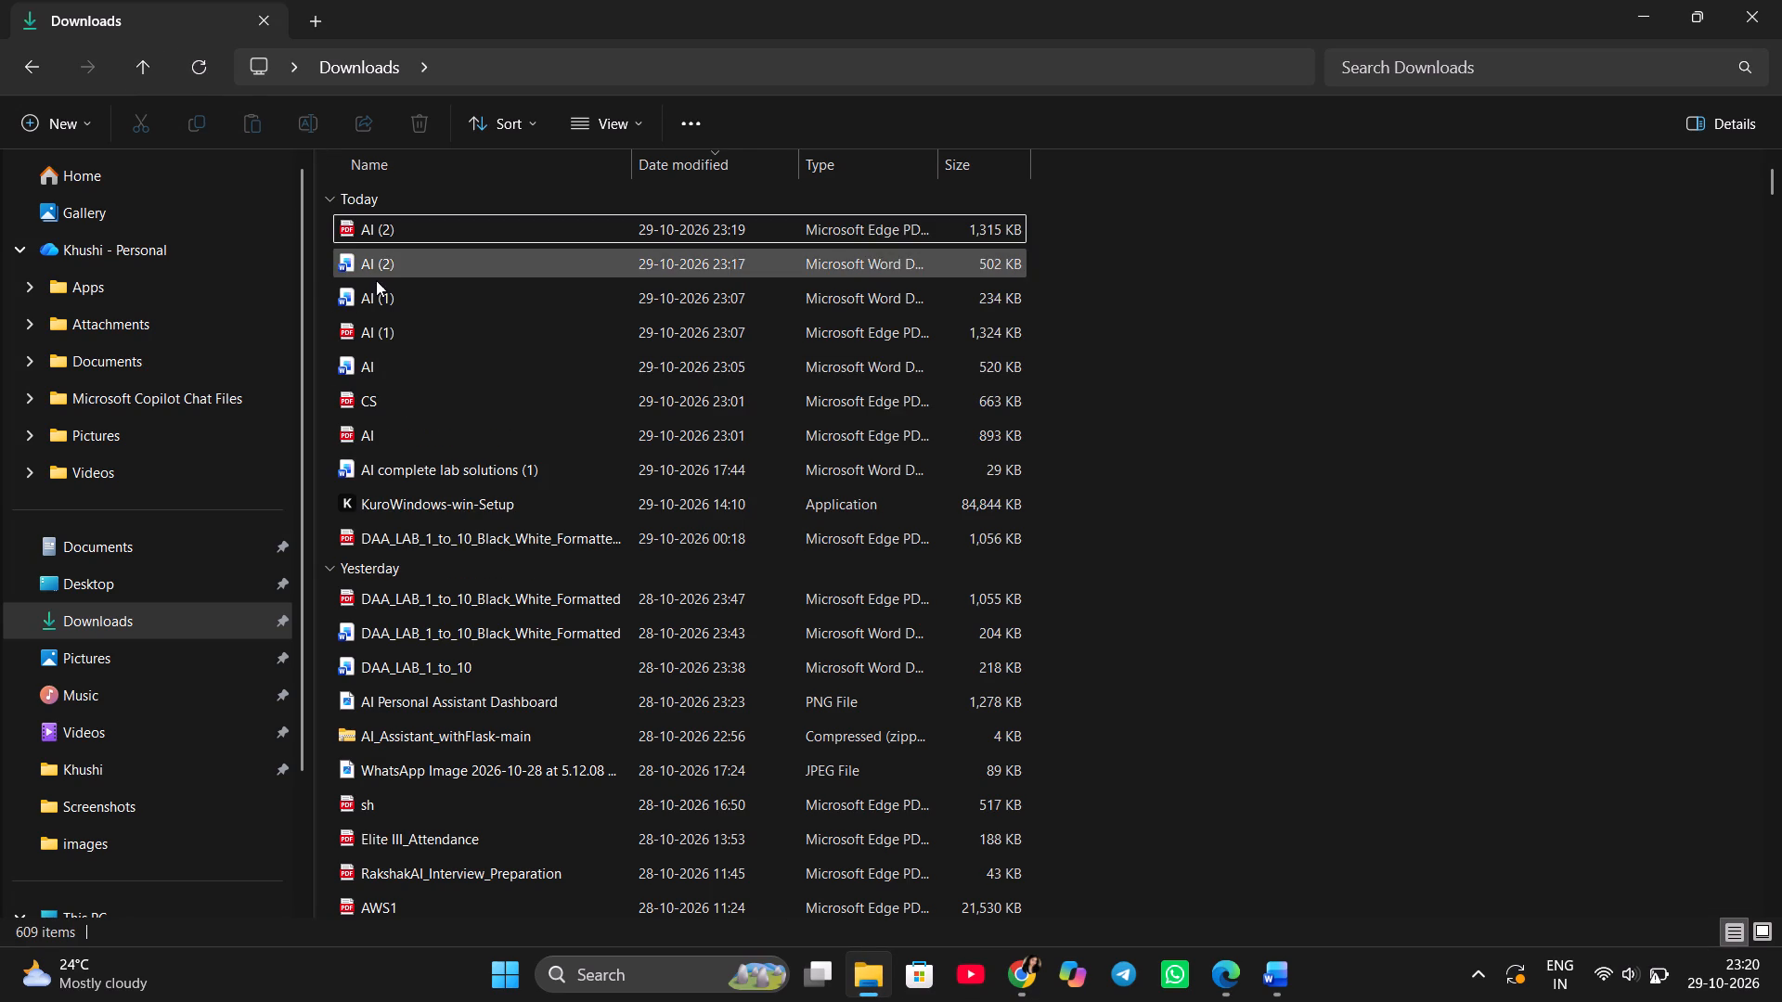
pyautogui.moveTo(329, 262); pyautogui.dragTo(367, 298)
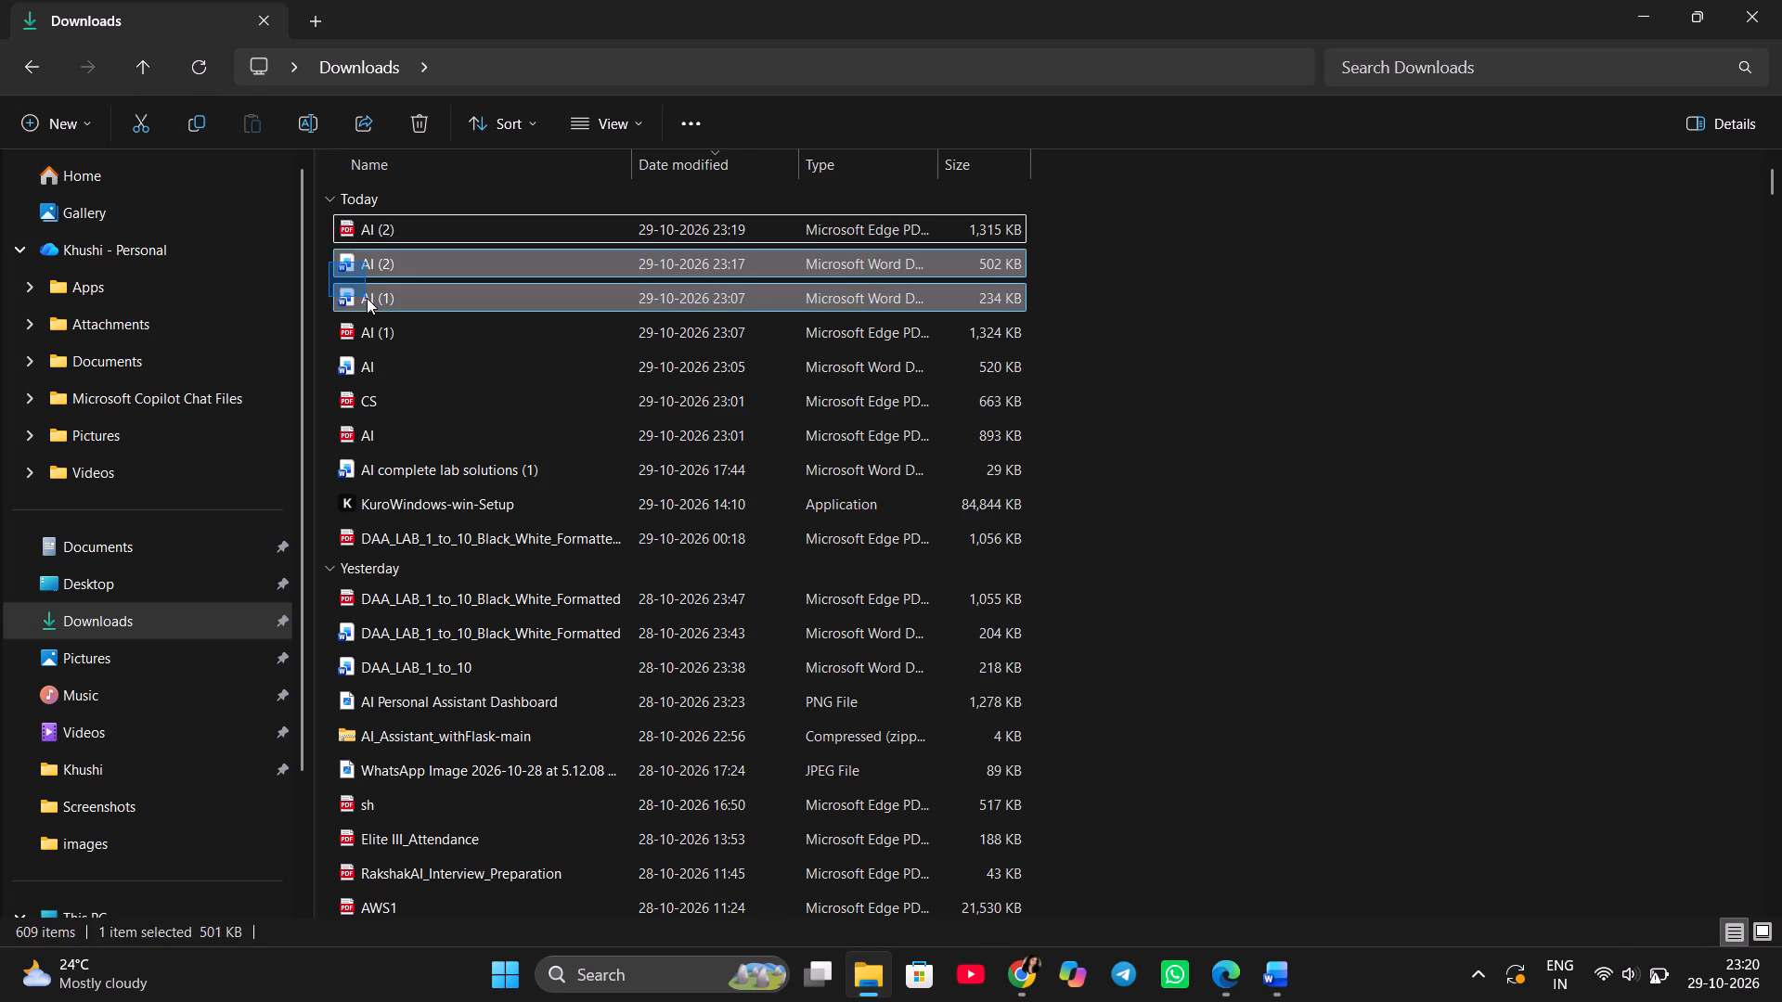
pyautogui.moveTo(367, 298); pyautogui.dragTo(371, 301)
pyautogui.press('Delete')
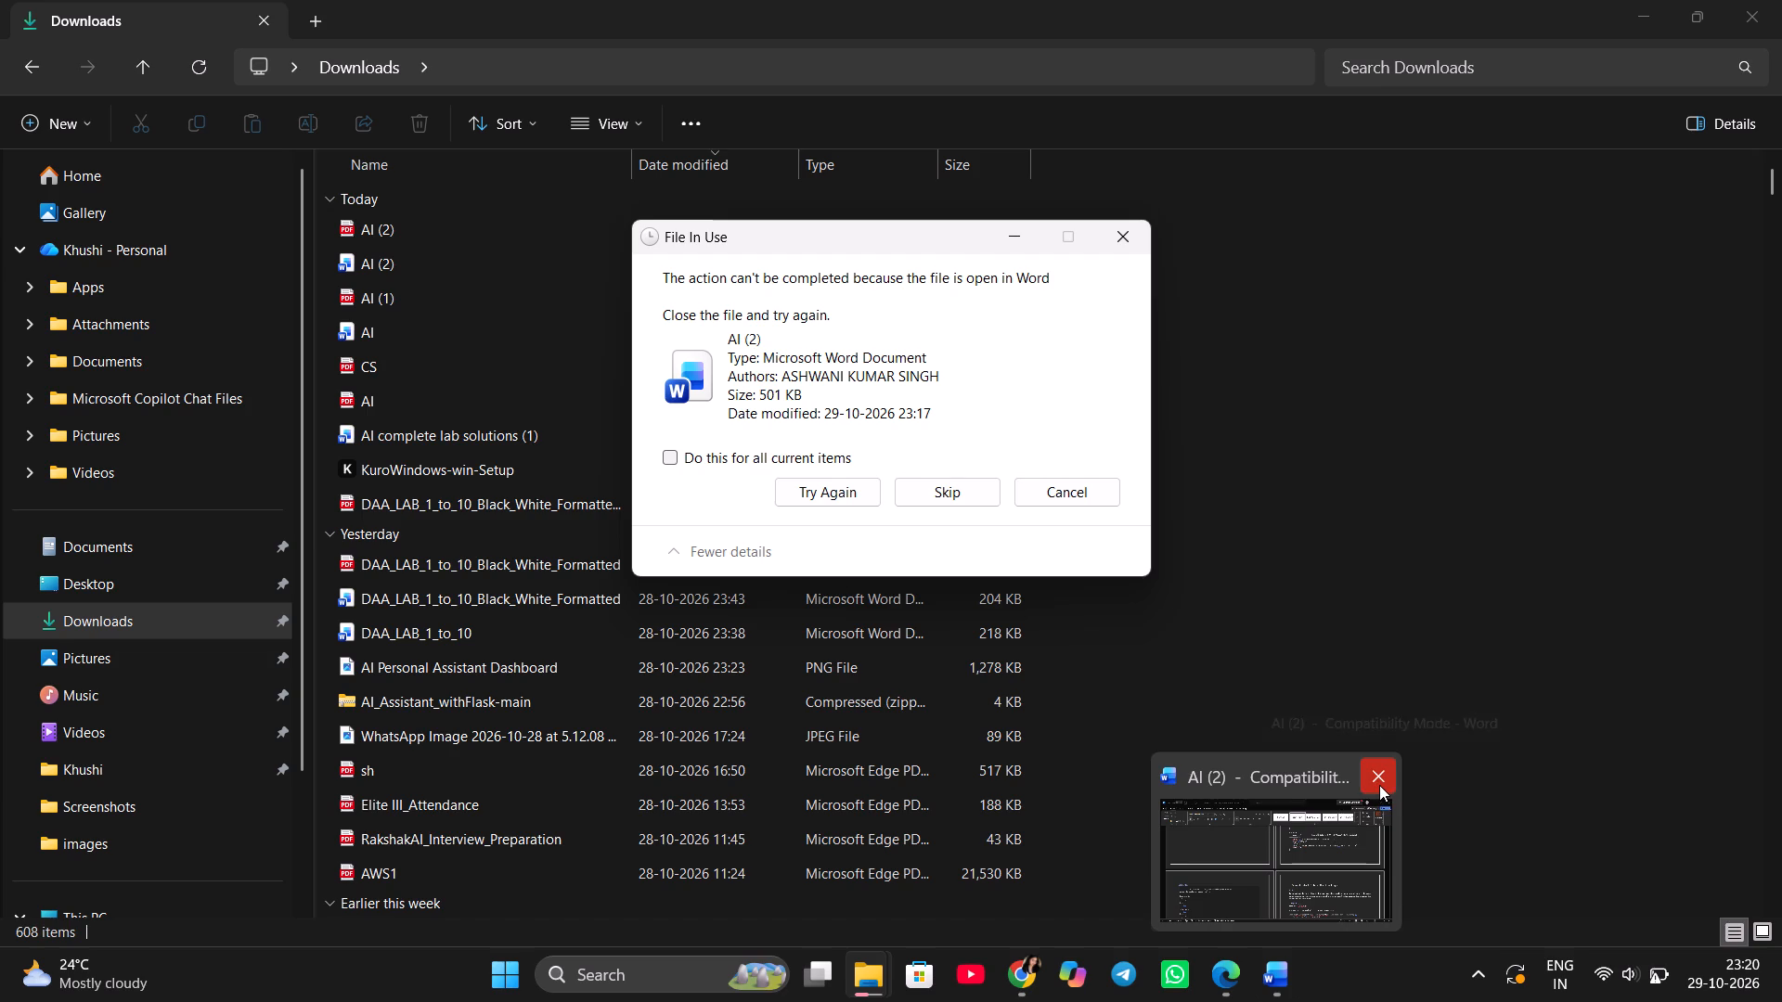
pyautogui.click(1378, 784)
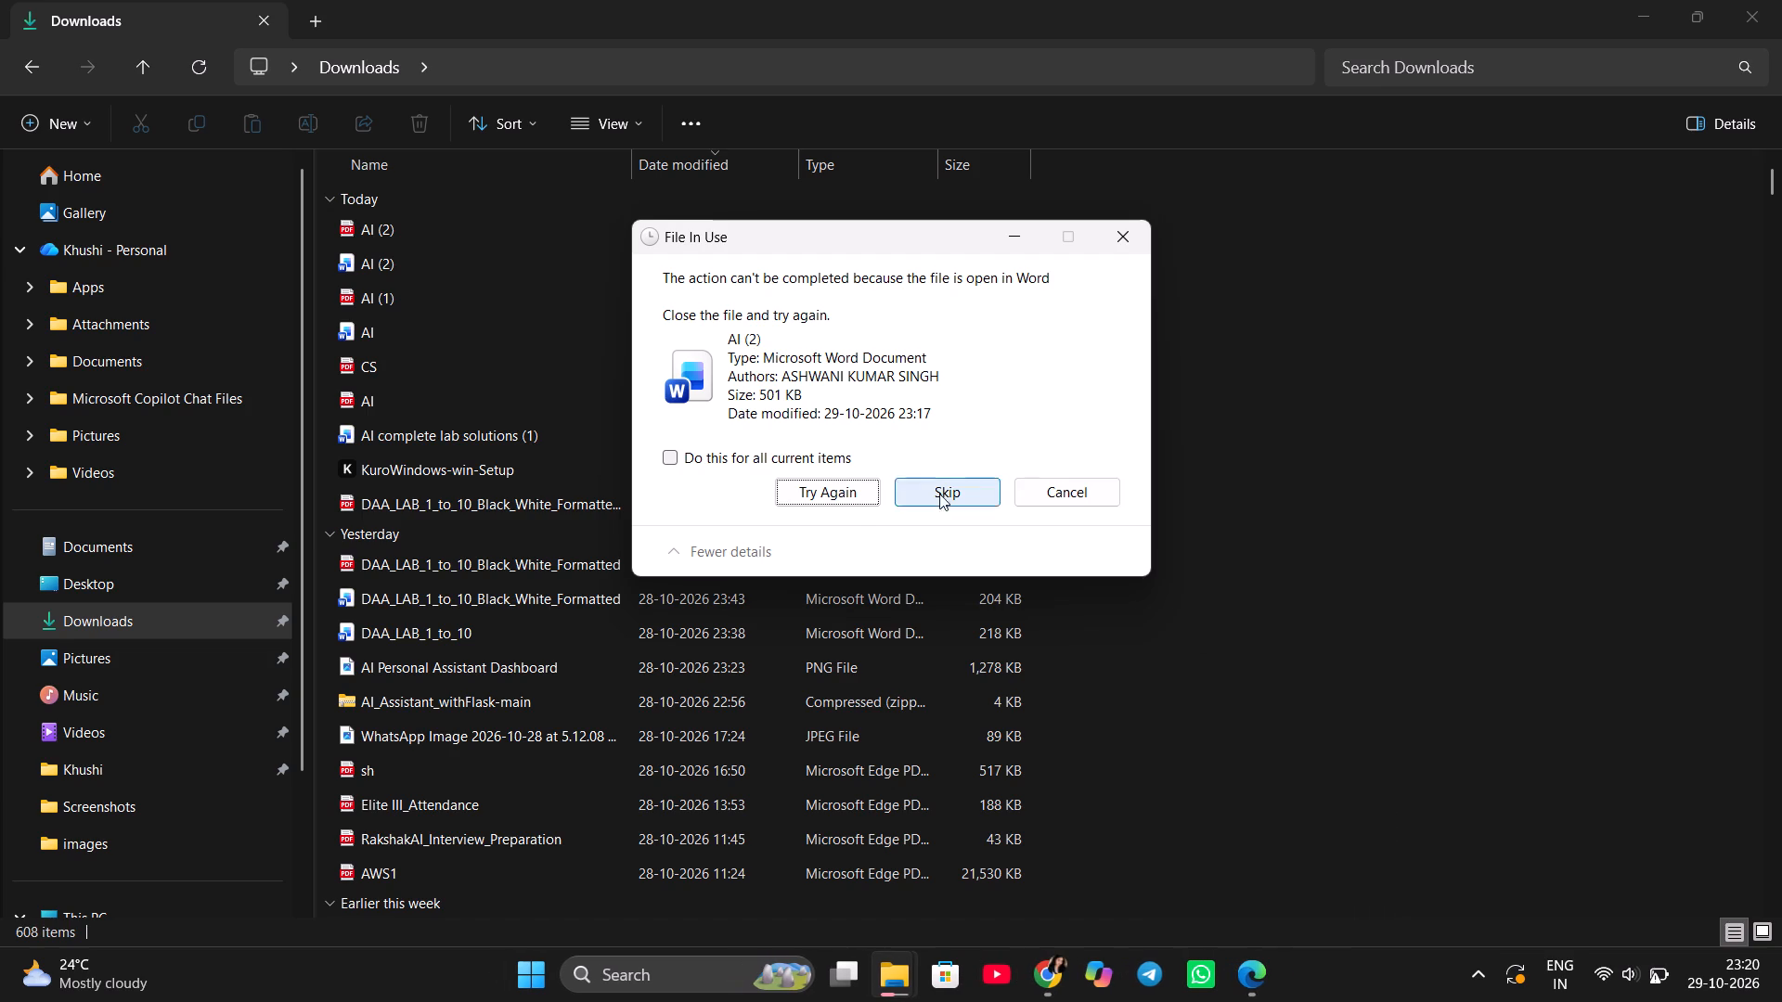
pyautogui.click(854, 495)
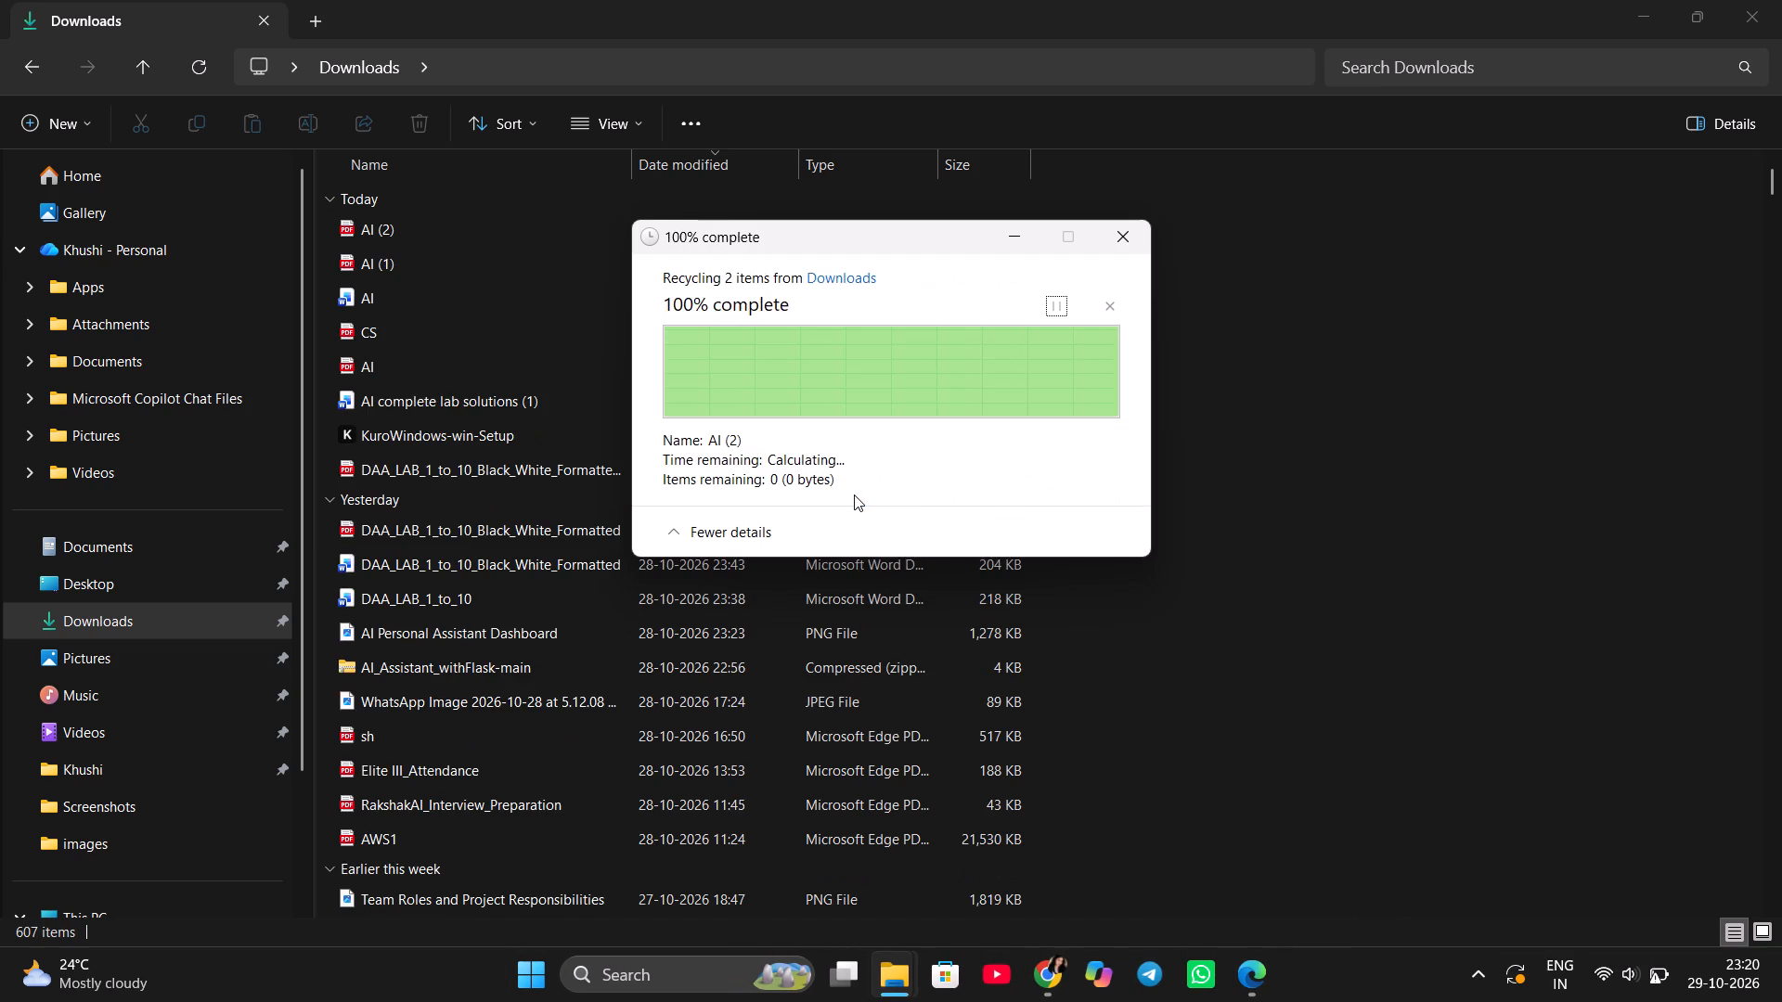
# Delete the AI (1) PDF, the AI Word document and the older AI PDF from Downloads.
pyautogui.moveTo(325, 263); pyautogui.dragTo(363, 303)
pyautogui.press('Delete')
pyautogui.click(359, 304)
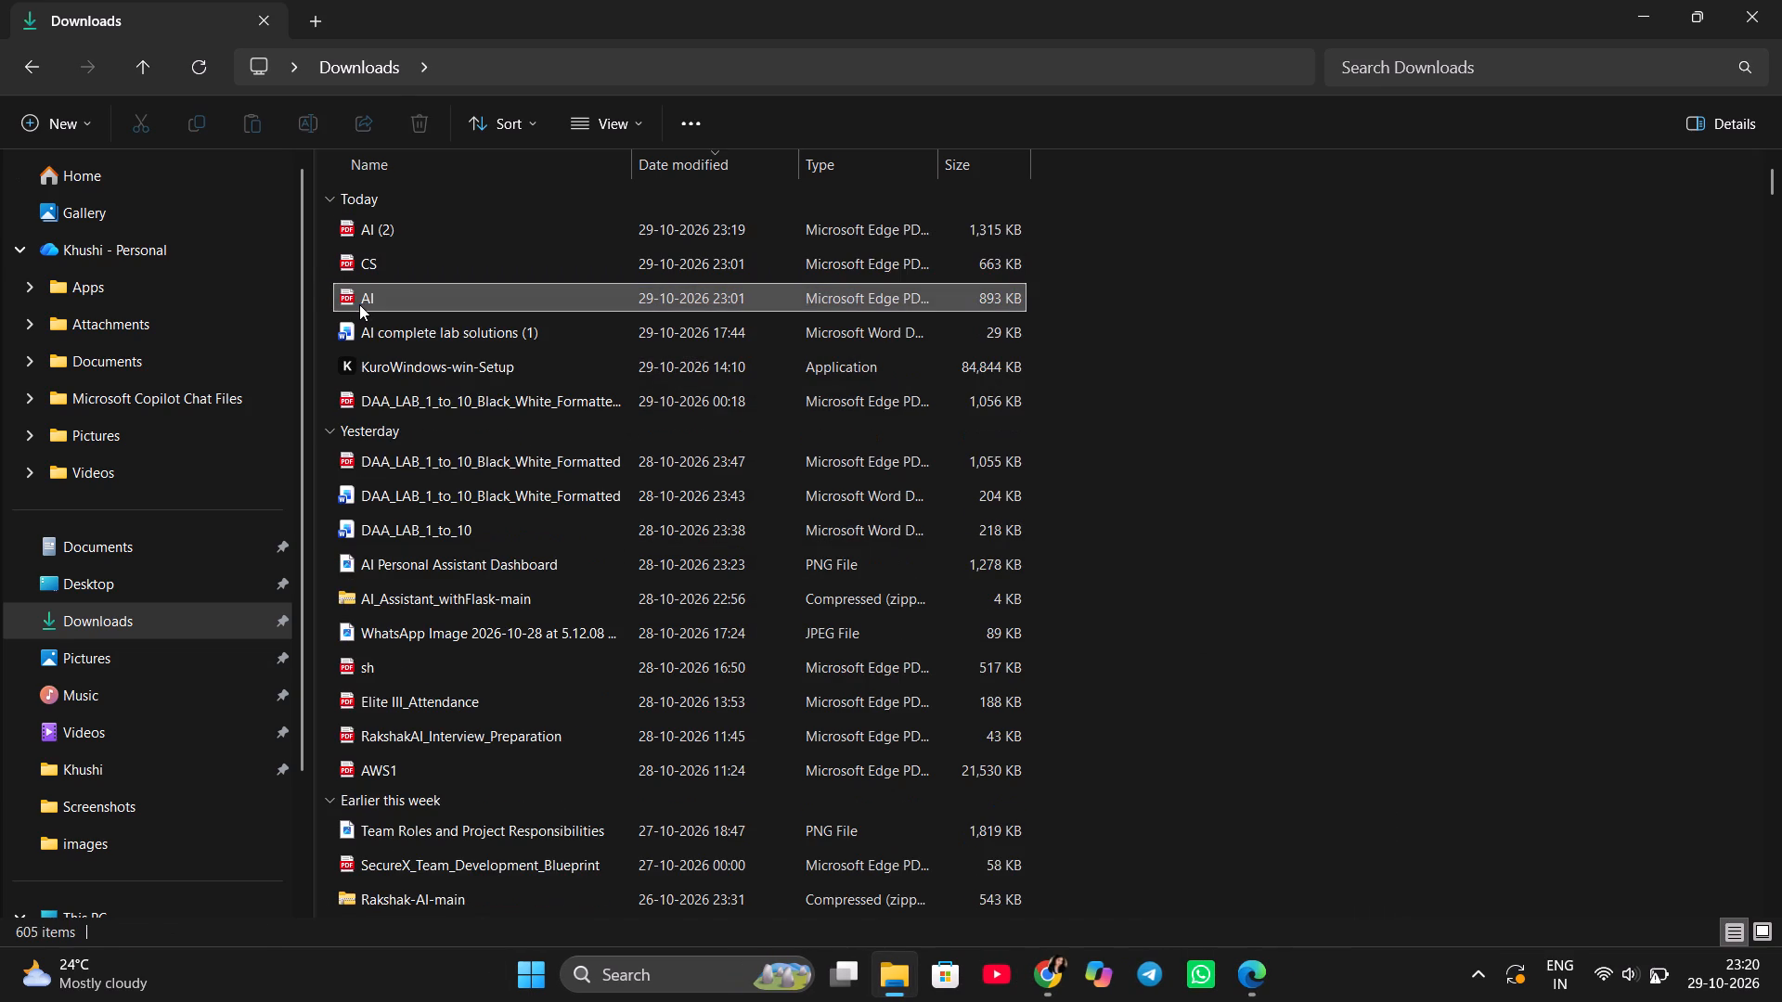
pyautogui.press('Delete')
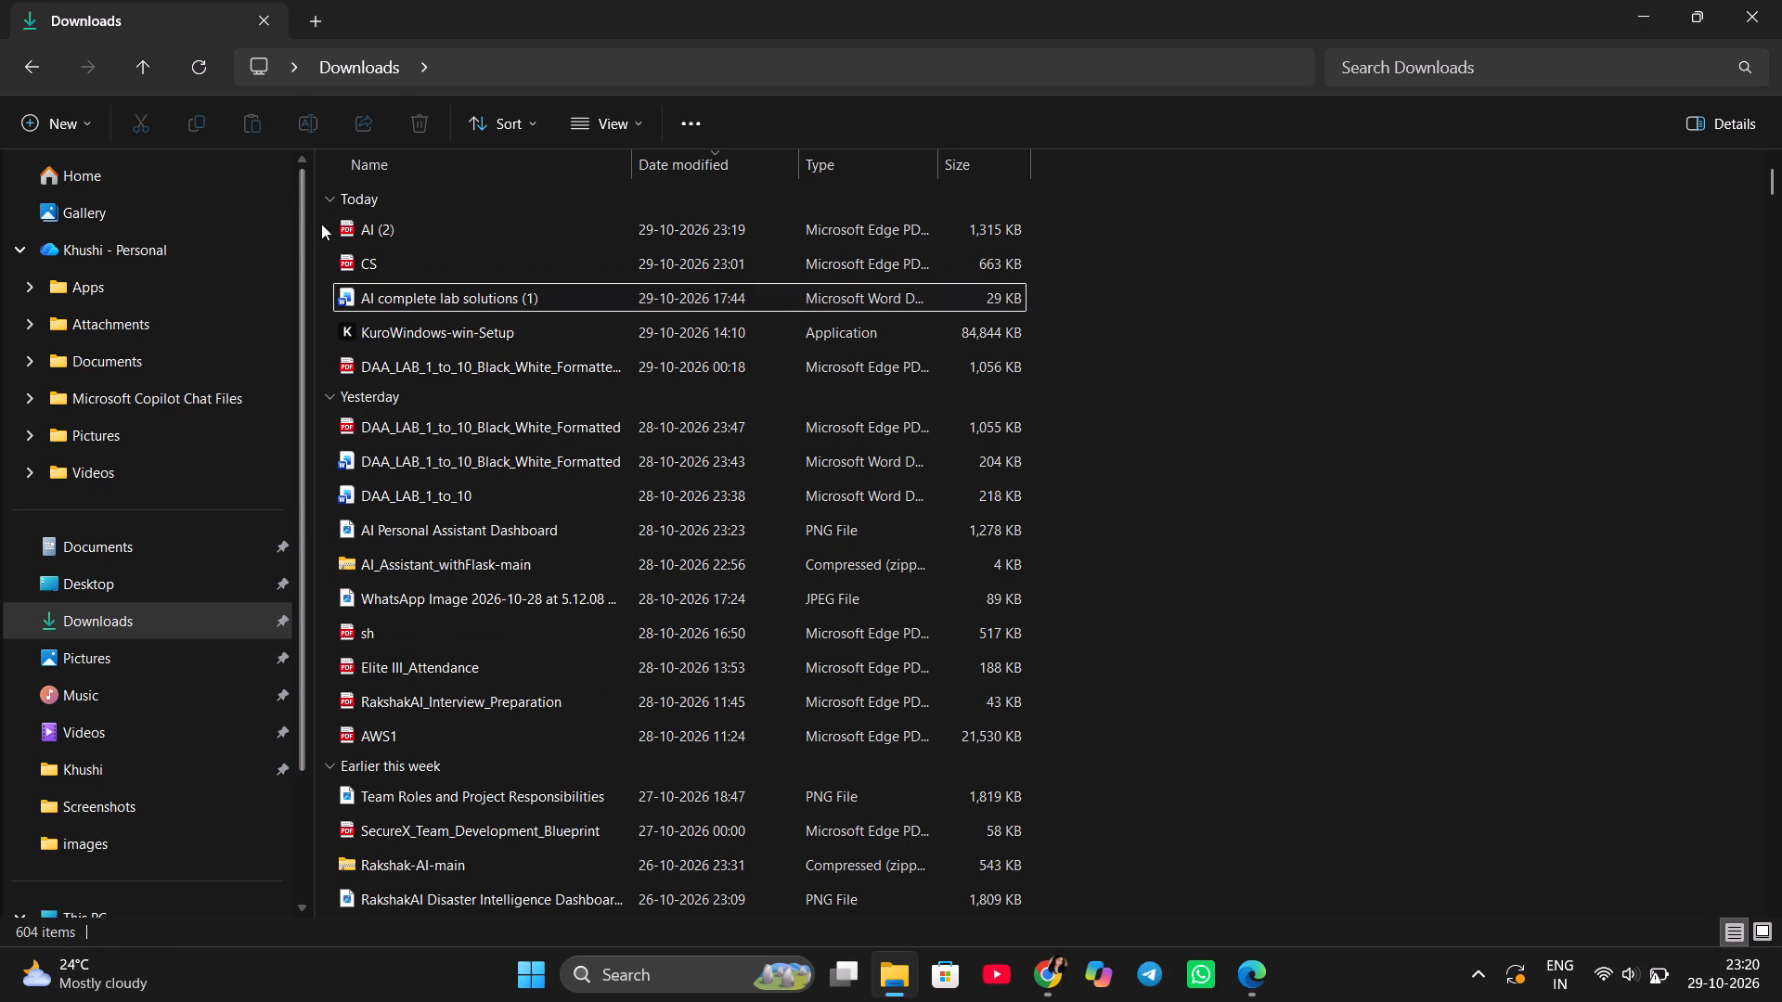
# Rename the AI (2) PDF in Downloads as AI.
pyautogui.moveTo(321, 224); pyautogui.dragTo(369, 266)
pyautogui.hotkey('ctrl', 'c')
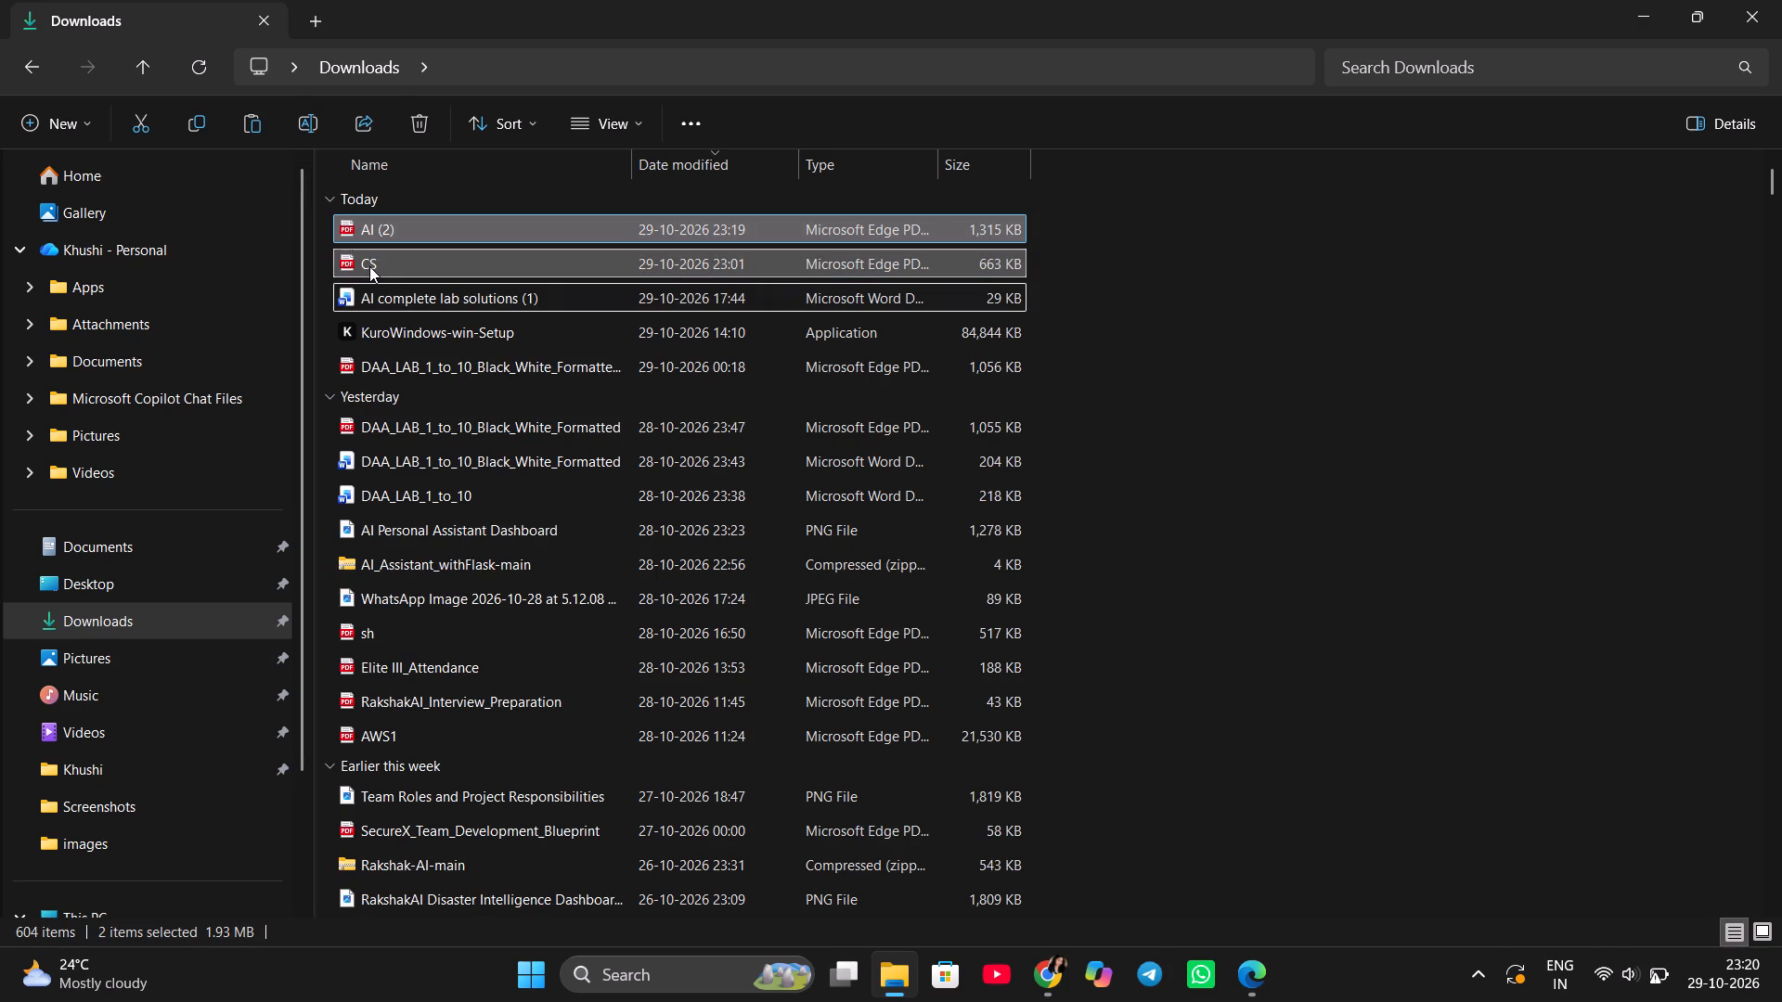
pyautogui.click(369, 266)
pyautogui.click(367, 224)
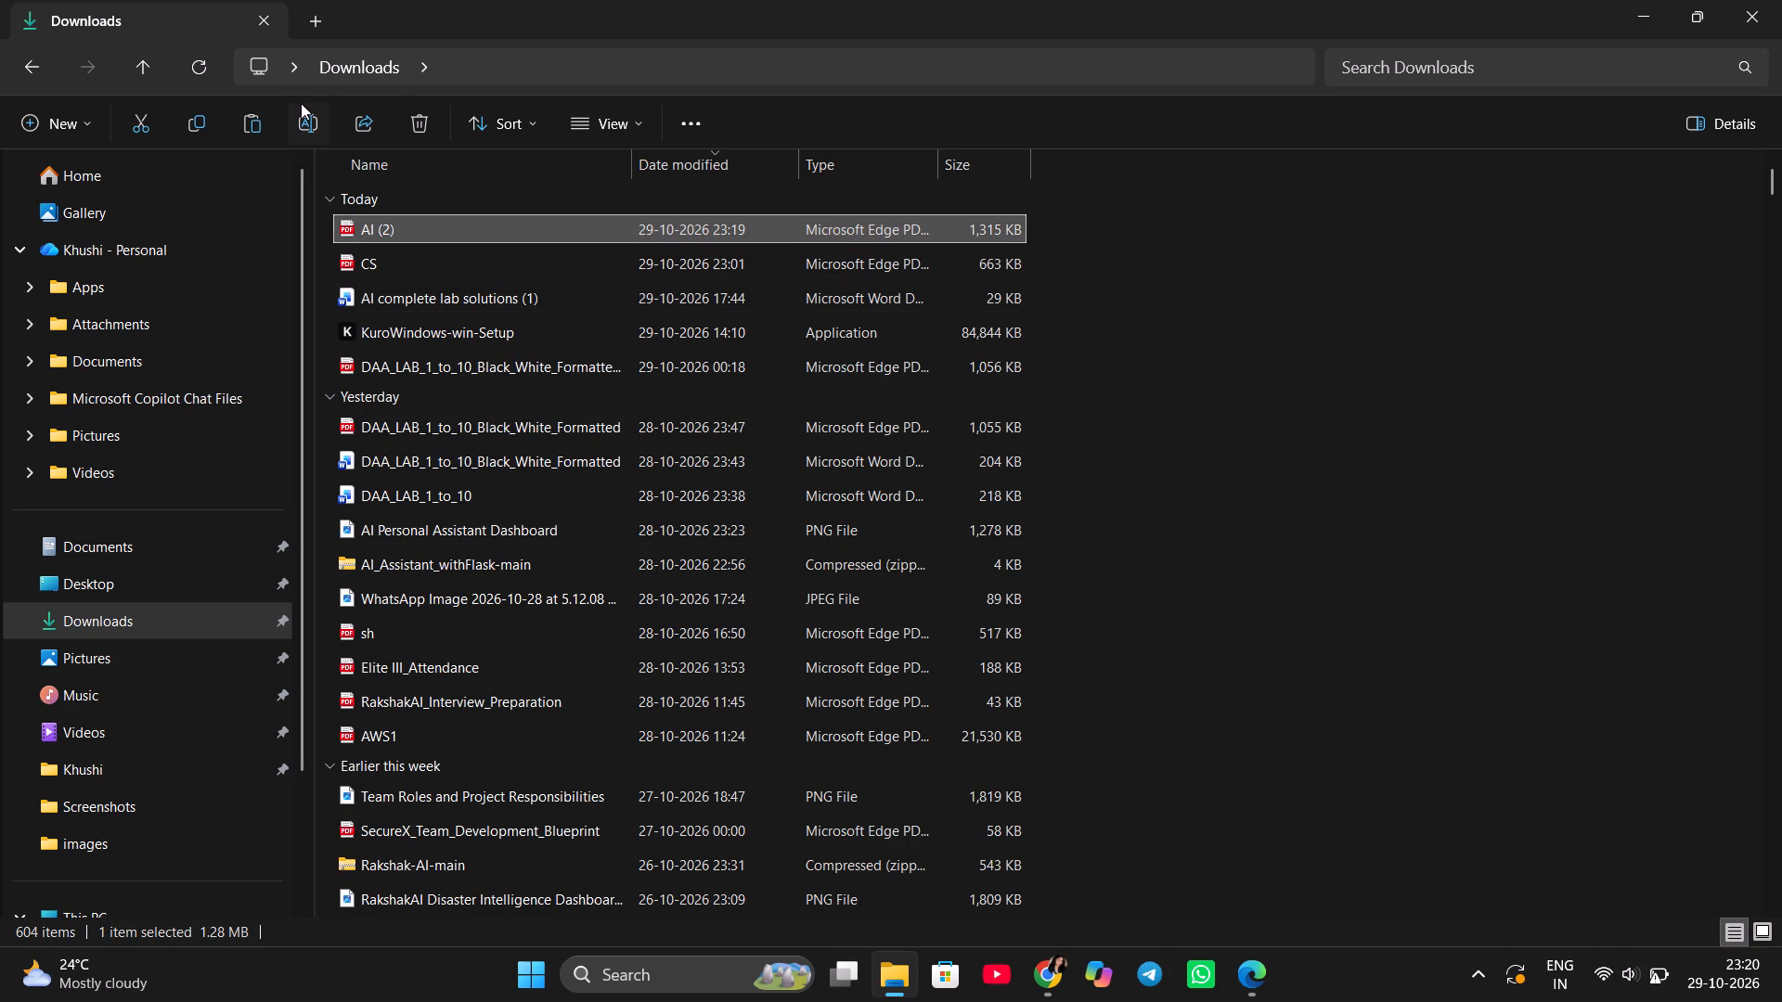
pyautogui.click(303, 107)
pyautogui.press('Right')
pyautogui.press('BackSpace')
pyautogui.press('BackSpace')
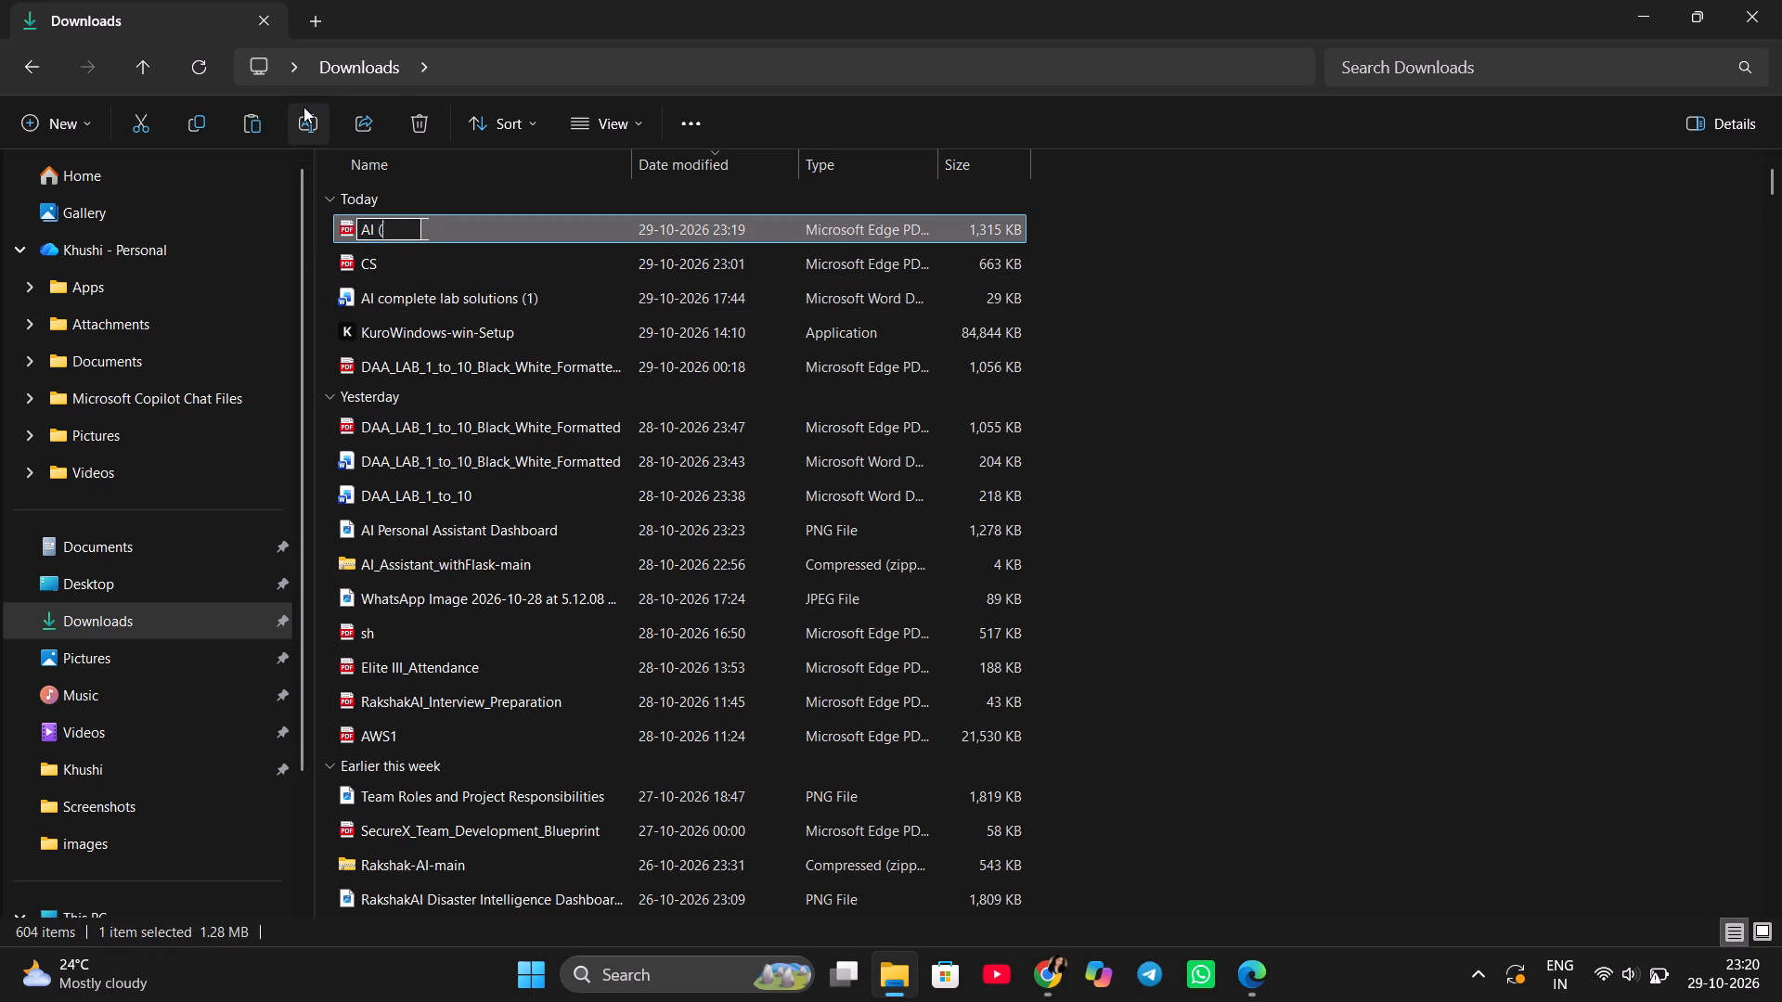
pyautogui.press('BackSpace')
pyautogui.press('Return')
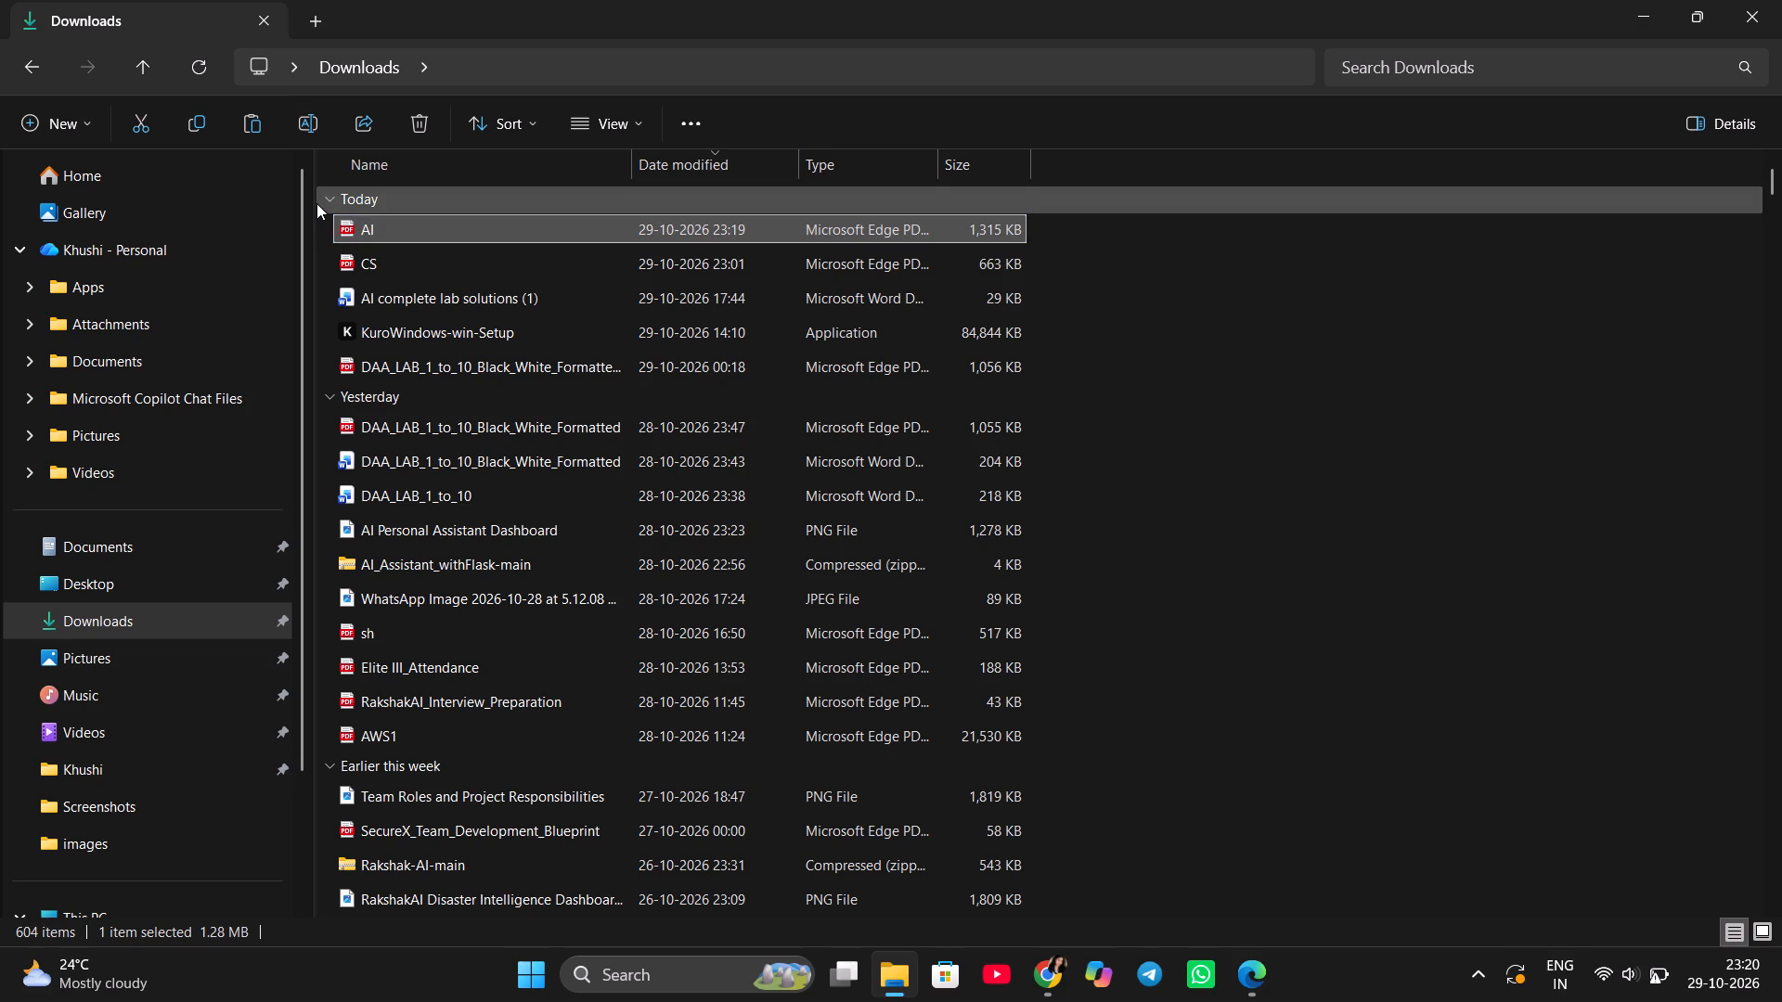
# Copy the AI and CS PDFs together from Downloads and switch to Chrome.
pyautogui.moveTo(319, 215); pyautogui.dragTo(364, 261)
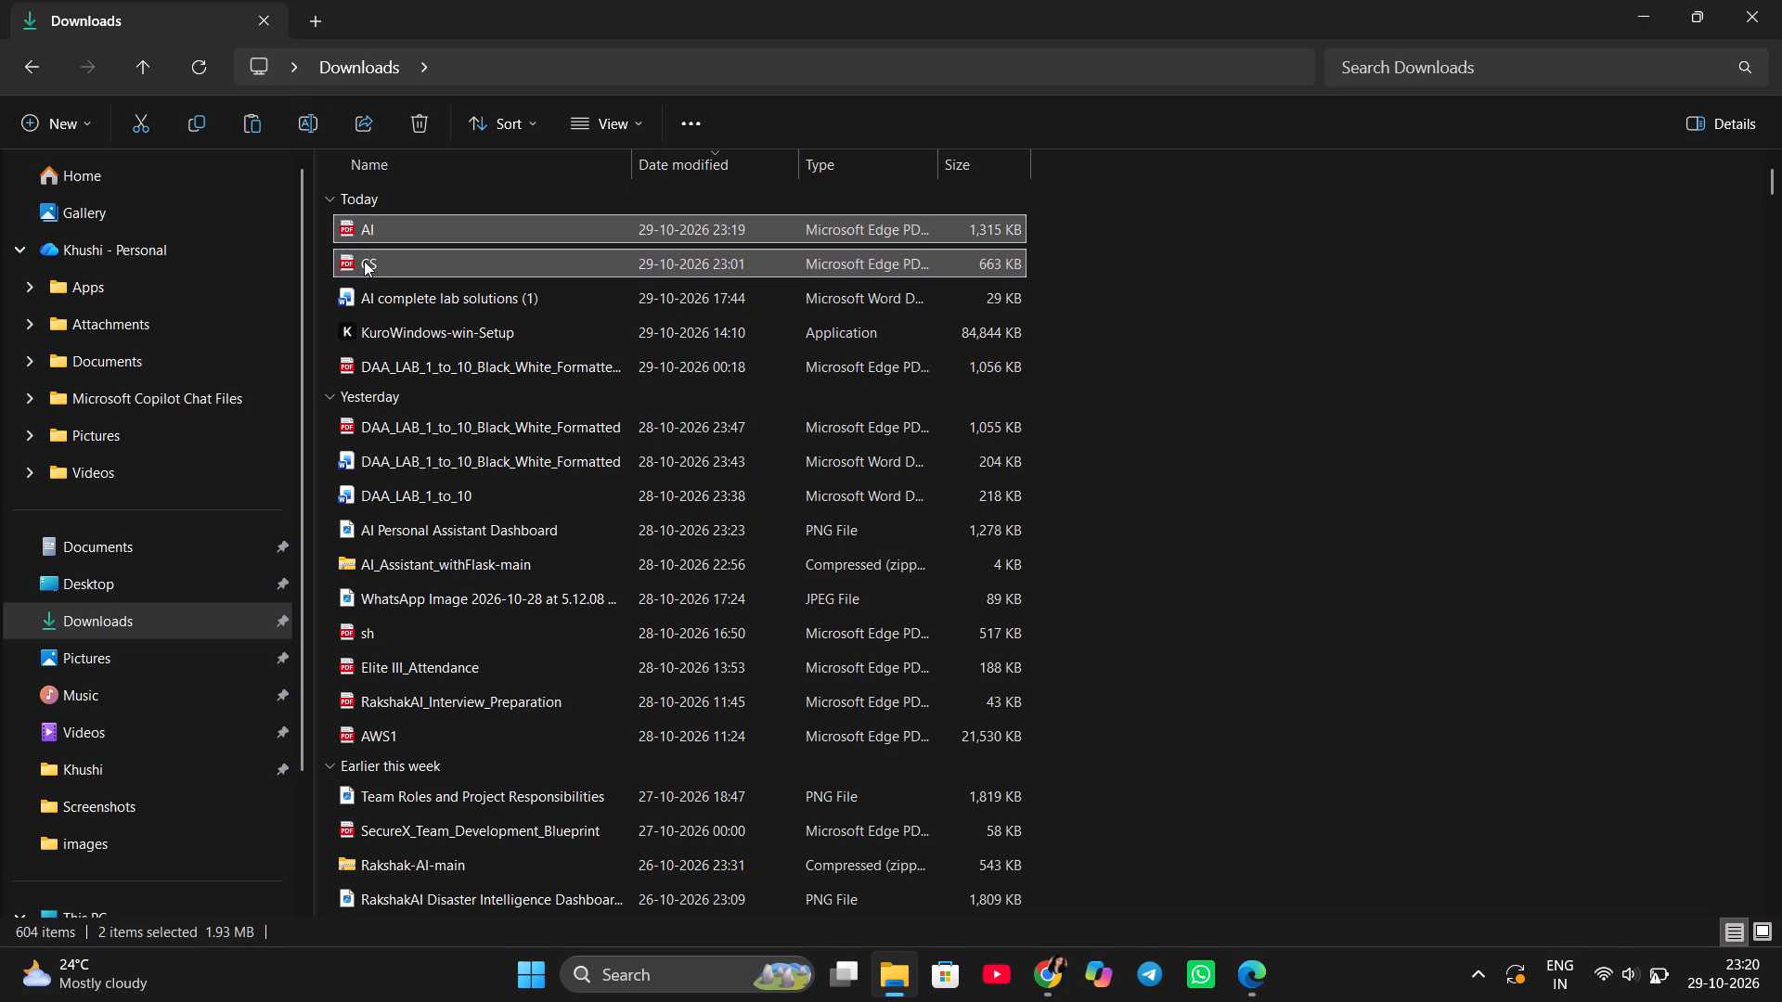
pyautogui.hotkey('ctrl', 'c')
pyautogui.hotkey('ctrl', 'c')
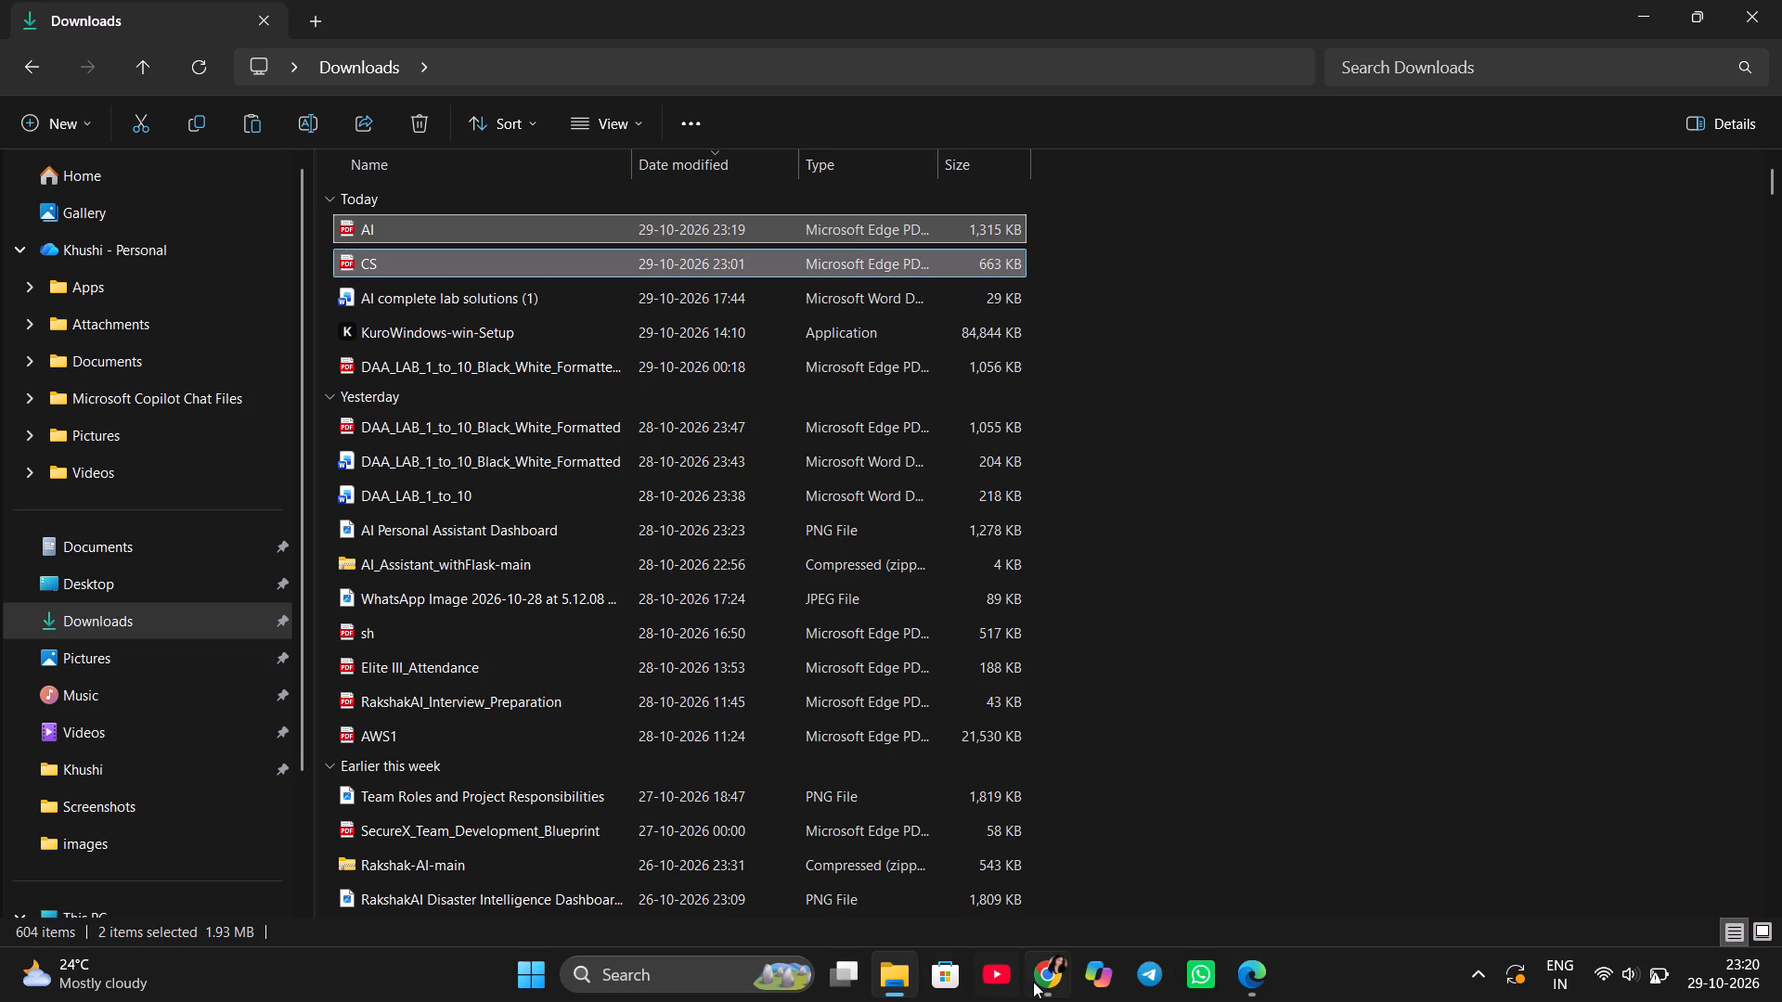
pyautogui.click(1033, 982)
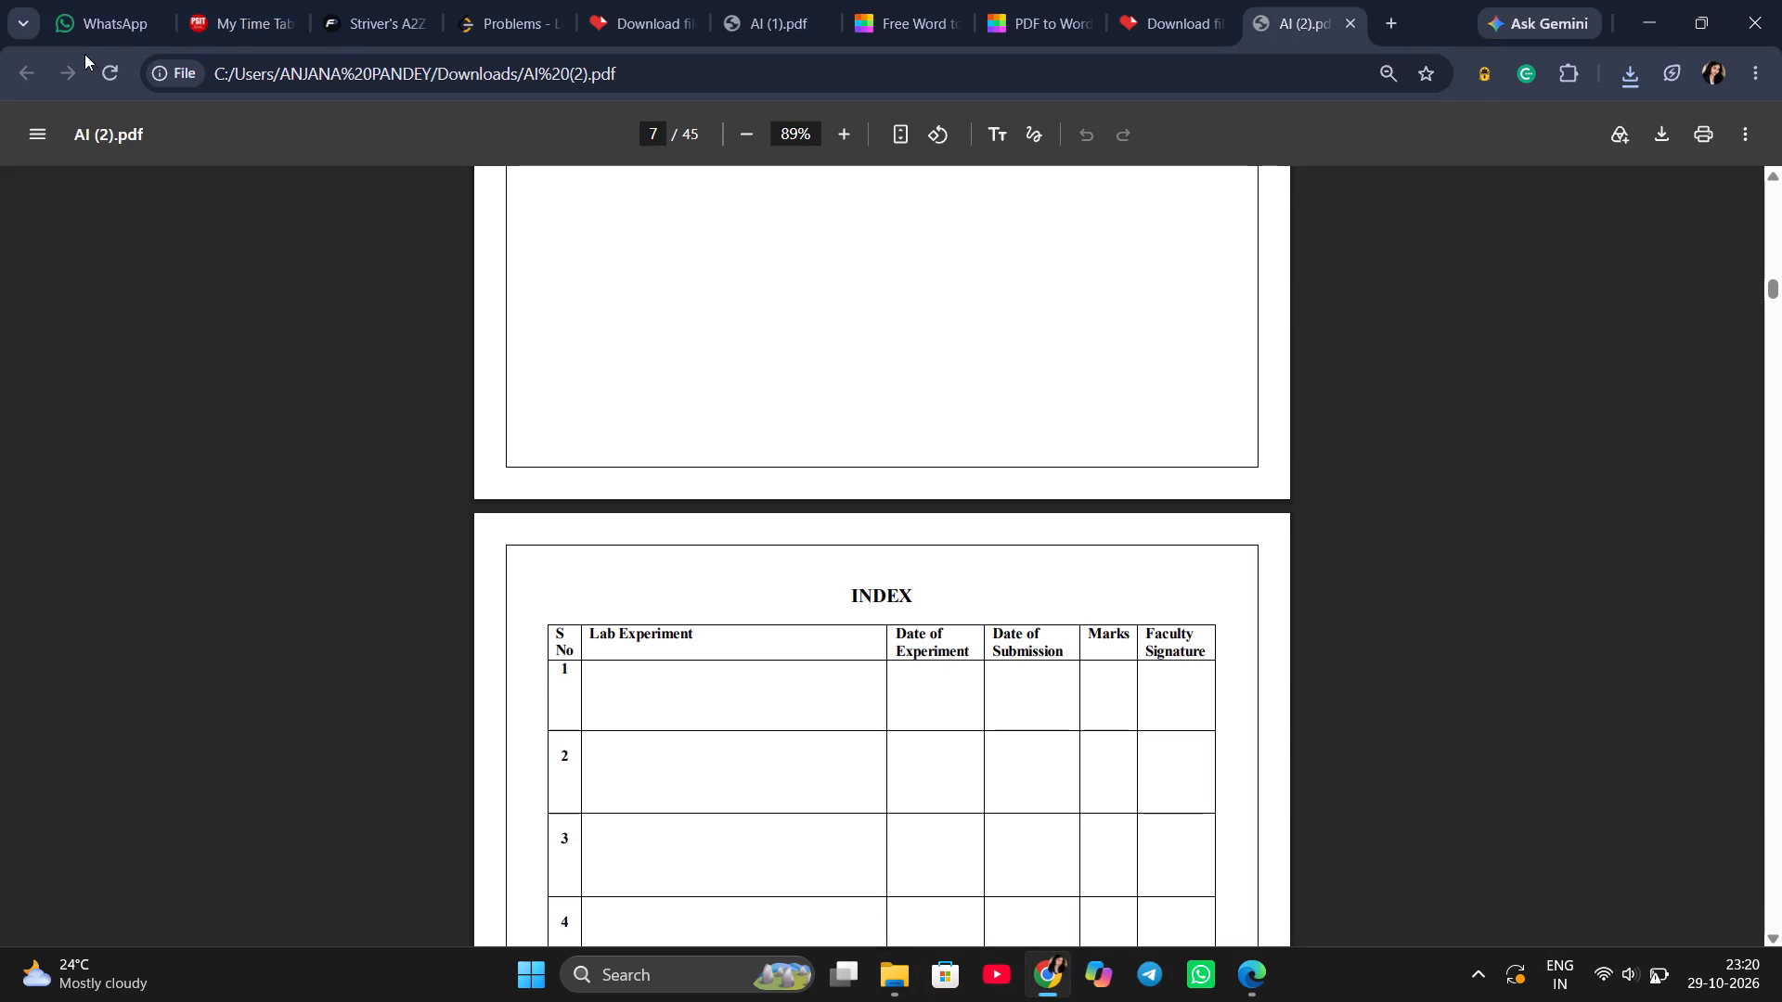